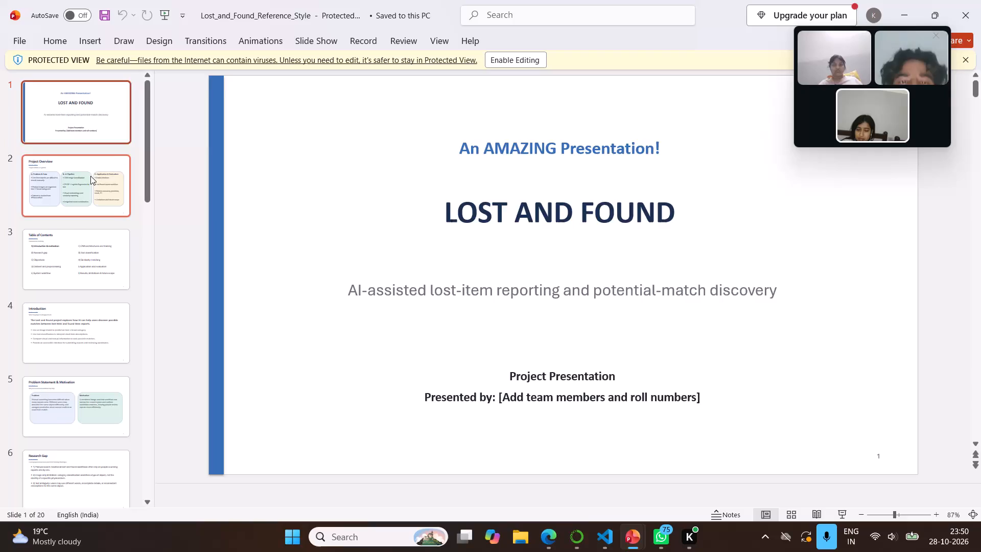
Look through the Lost and Found deck, viewing the Project Overview, Table of Contents and Conclusion slides and skimming the others.
click(90, 176)
click(81, 221)
click(88, 263)
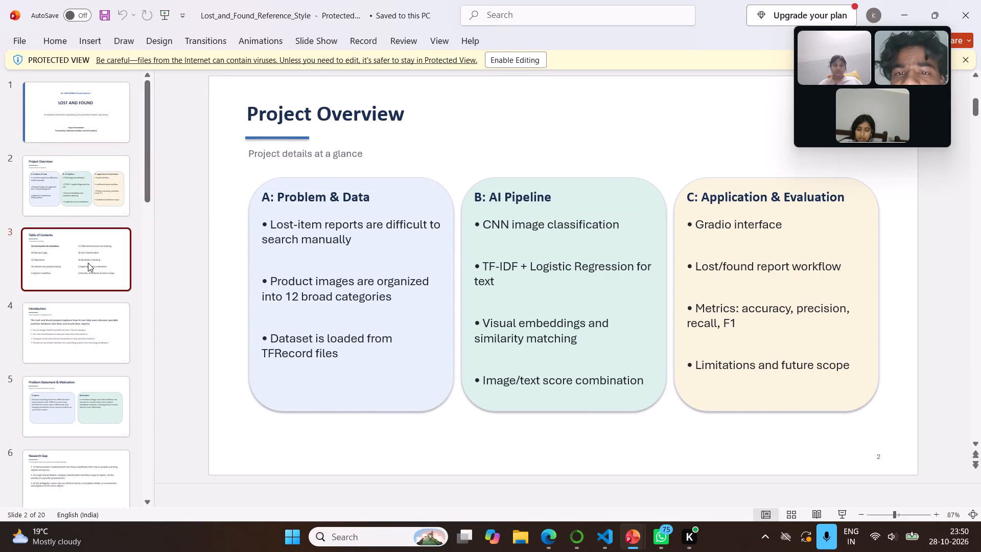
scroll(88, 263, down, 14)
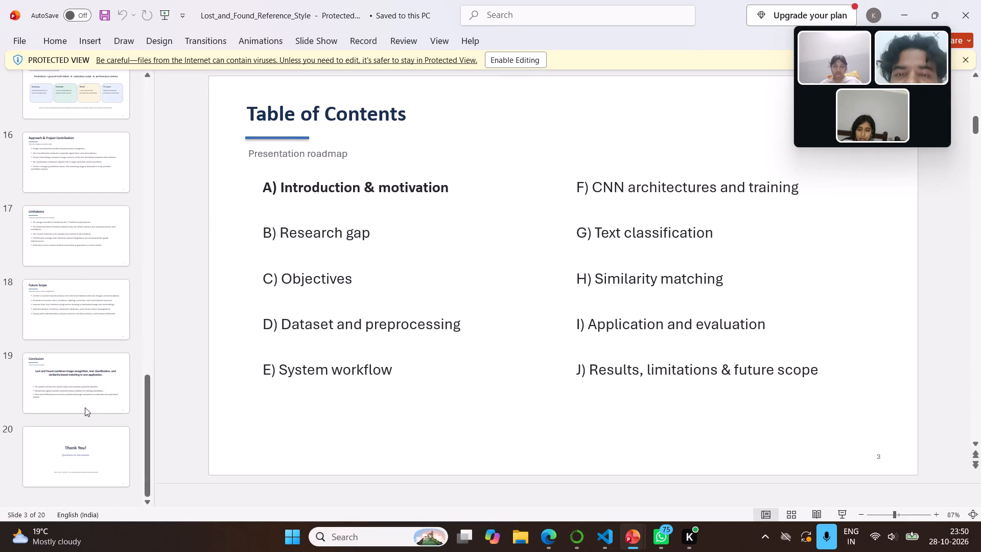
click(77, 359)
scroll(63, 224, up, 5)
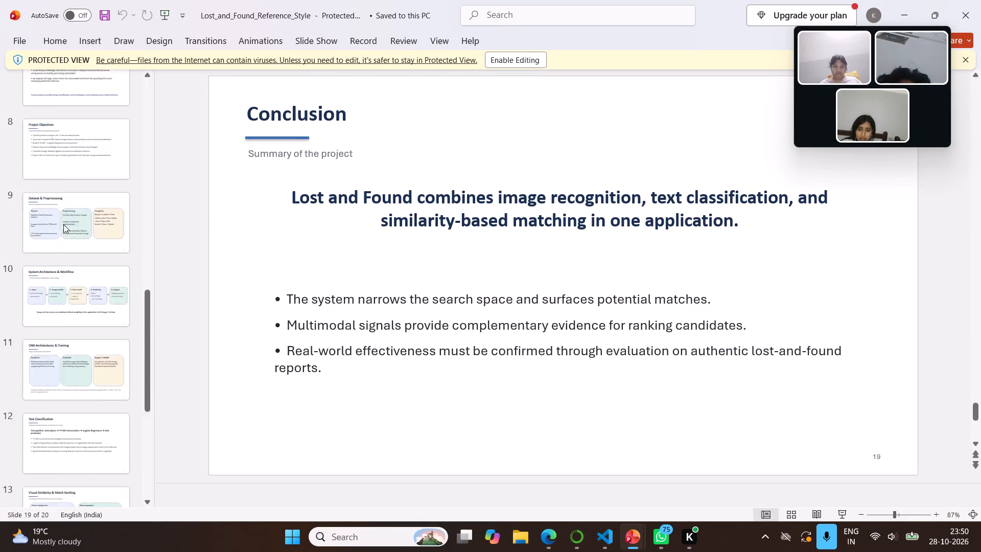
scroll(63, 224, up, 2)
scroll(63, 224, down, 12)
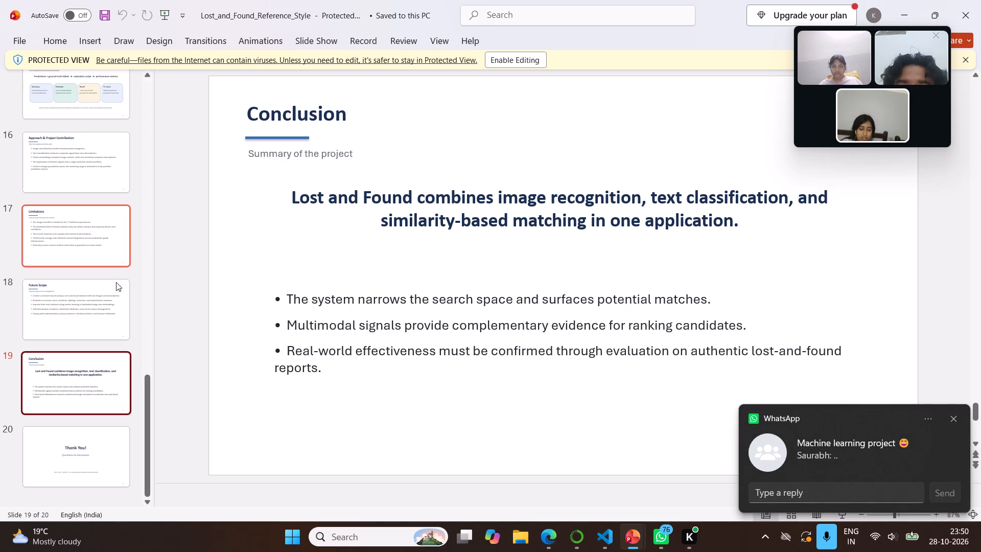
scroll(40, 278, down, 7)
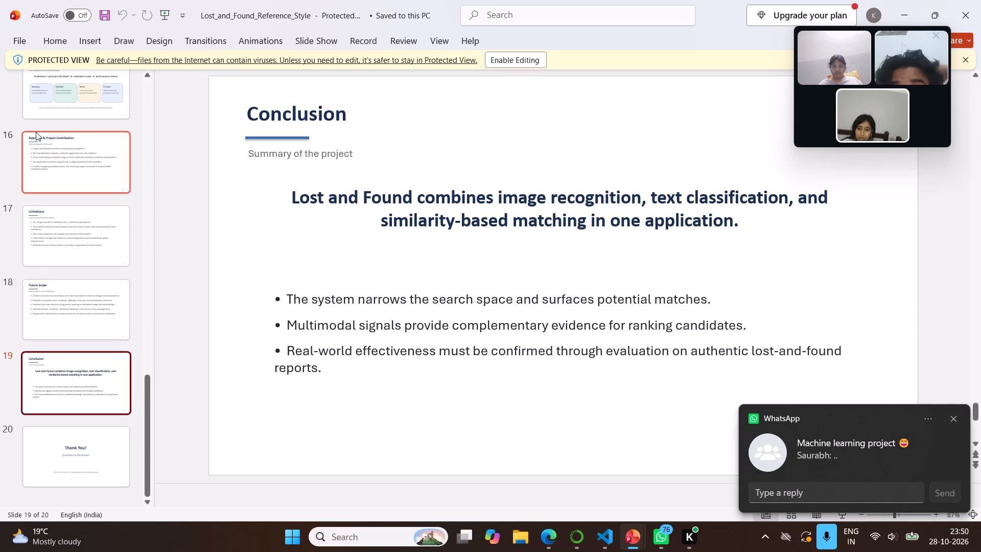
Go back to the title slide and Project Overview slide, and skim the deck's remaining slides again.
scroll(36, 132, up, 19)
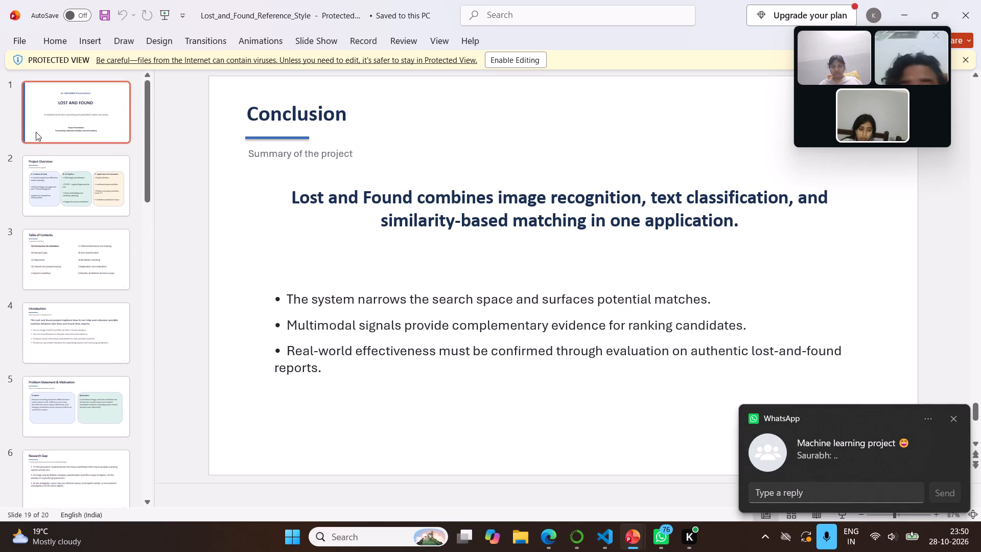
click(79, 102)
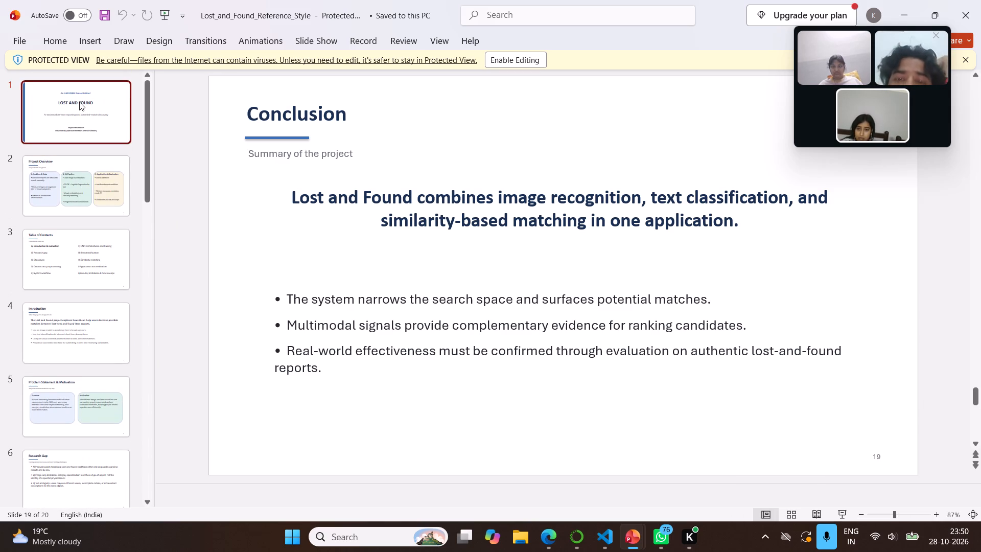
click(79, 177)
scroll(79, 177, down, 11)
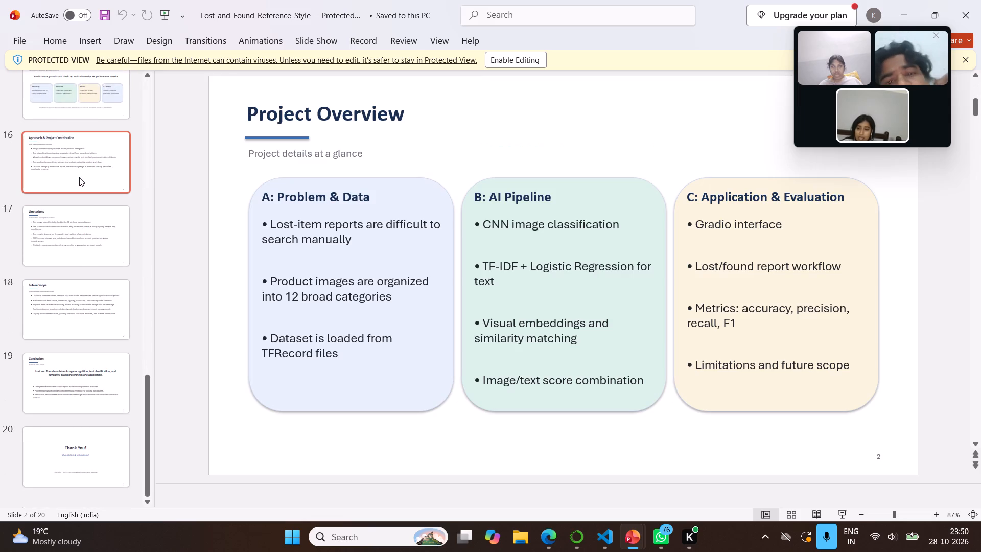
scroll(79, 177, up, 1)
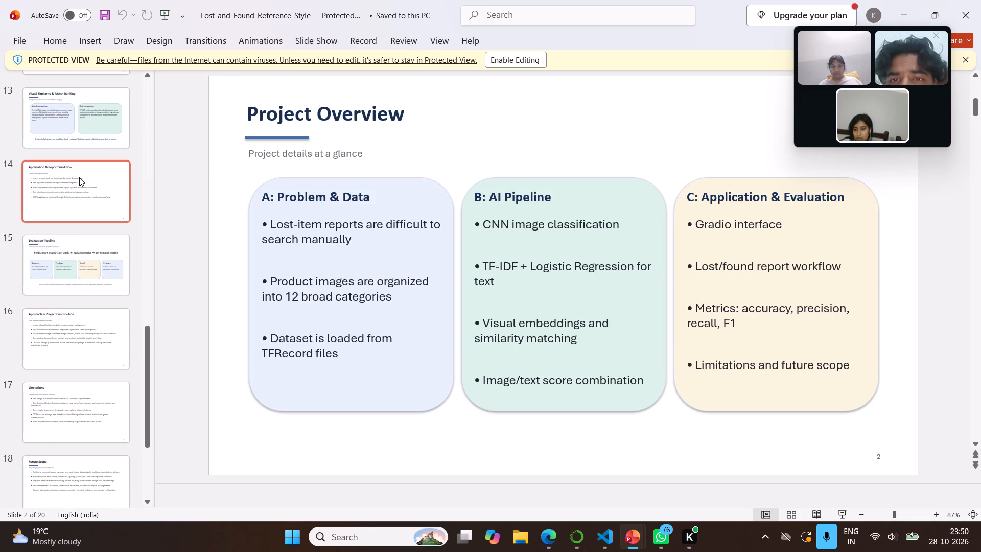
scroll(79, 177, up, 4)
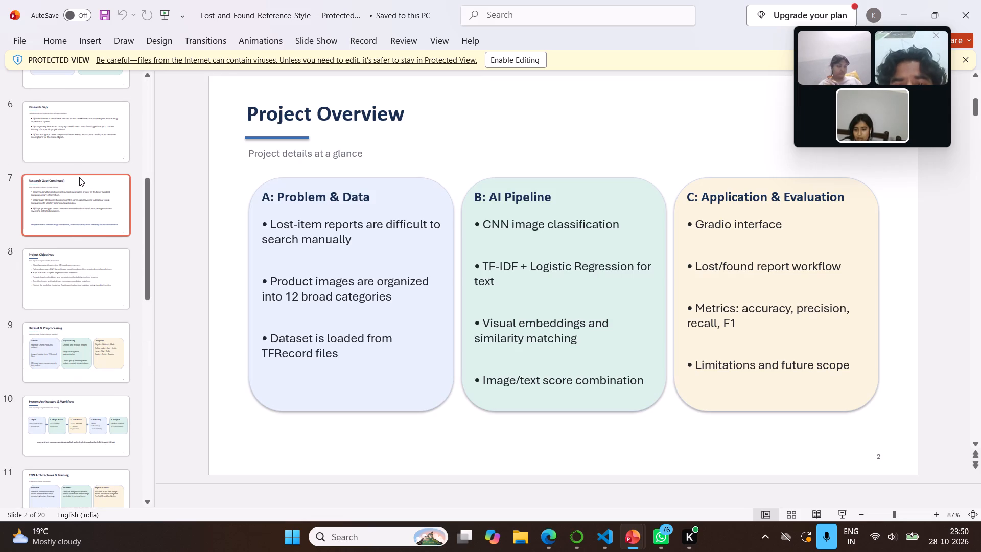
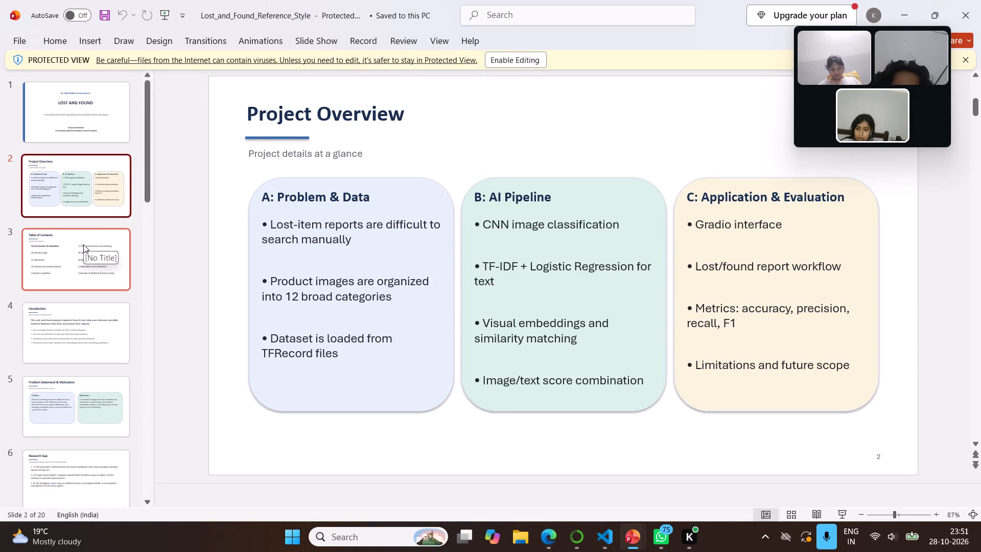
Skim the slide thumbnails from the Project Overview through to the closing Thank You slide, and return to the start of the deck.
scroll(83, 246, down, 1)
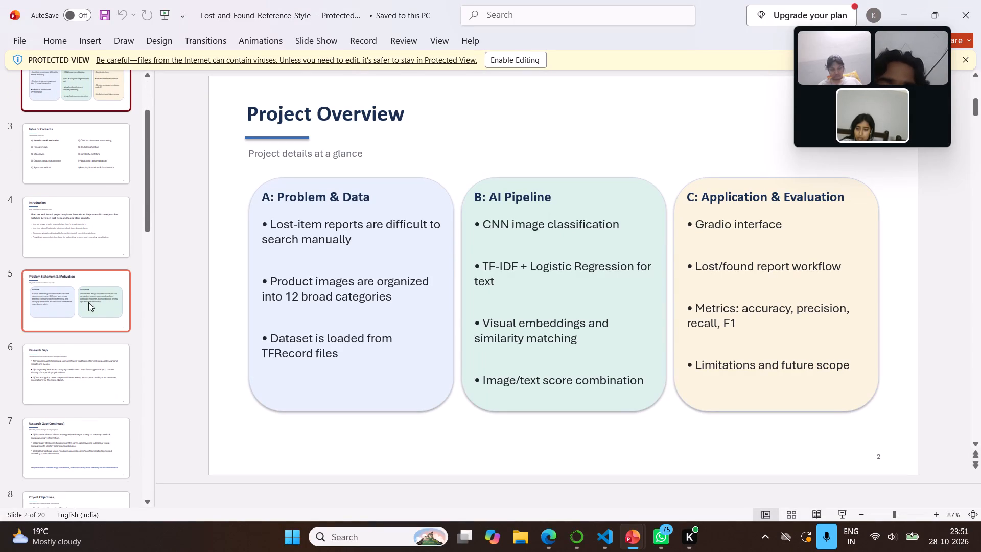
scroll(88, 302, down, 1)
scroll(82, 412, down, 1)
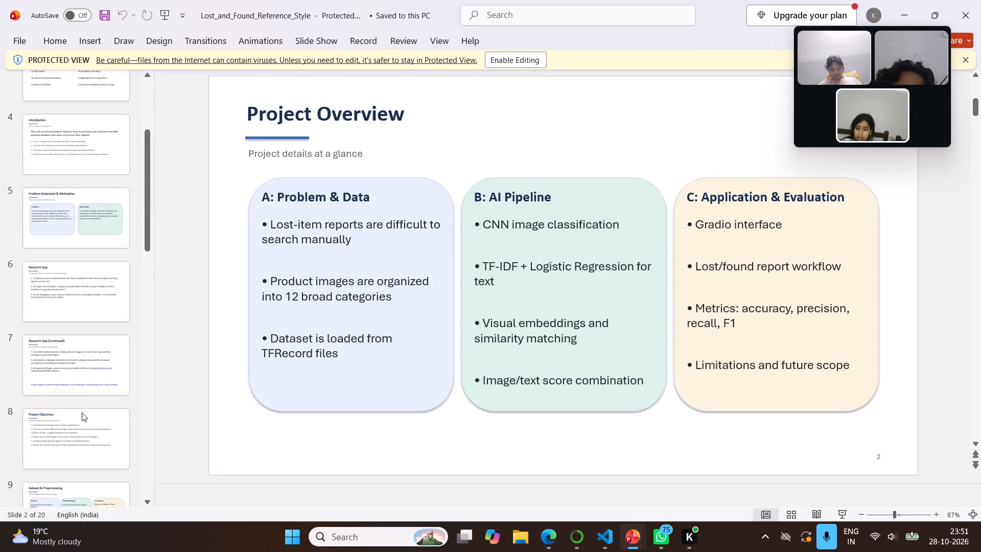
scroll(82, 412, down, 11)
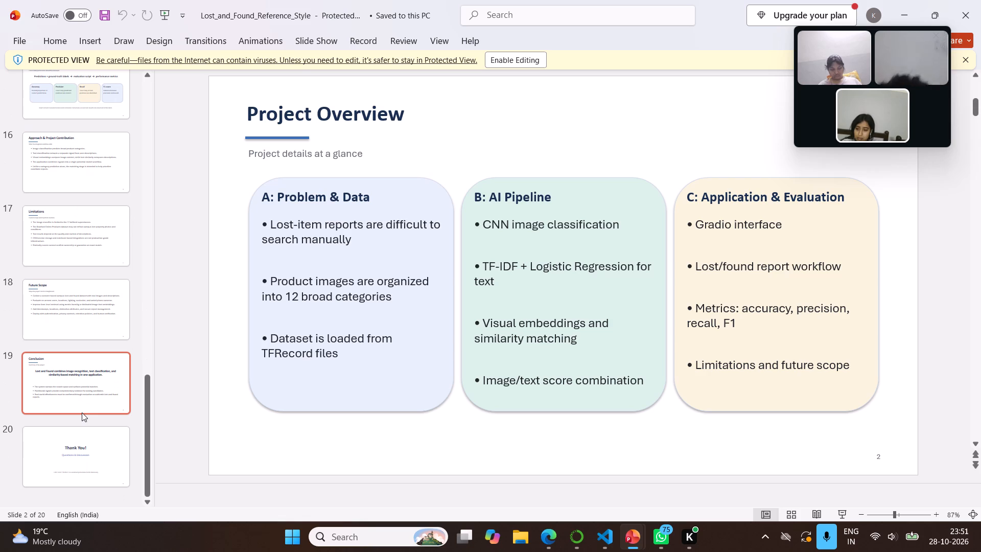
scroll(82, 412, up, 11)
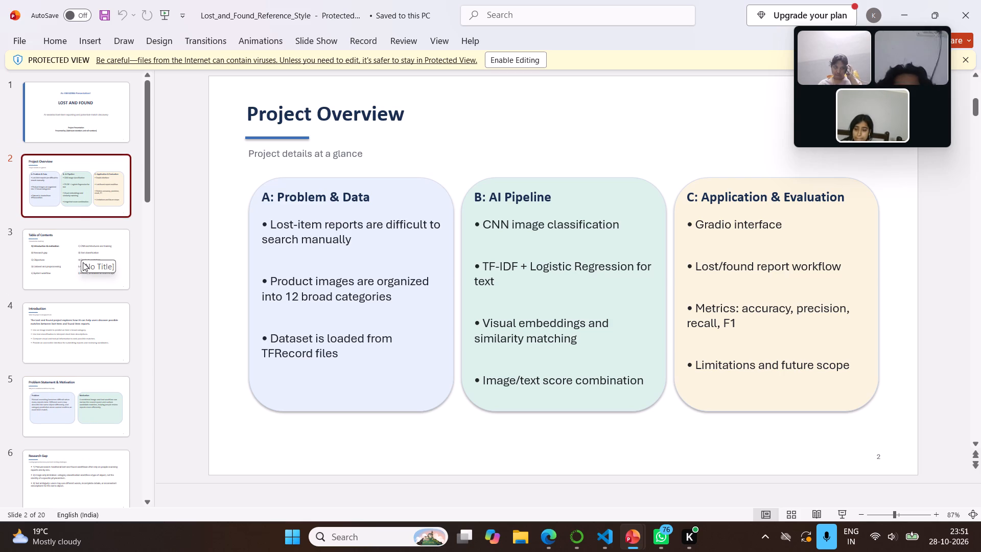
Review the slides in order from Project Overview through Project Objectives.
click(85, 180)
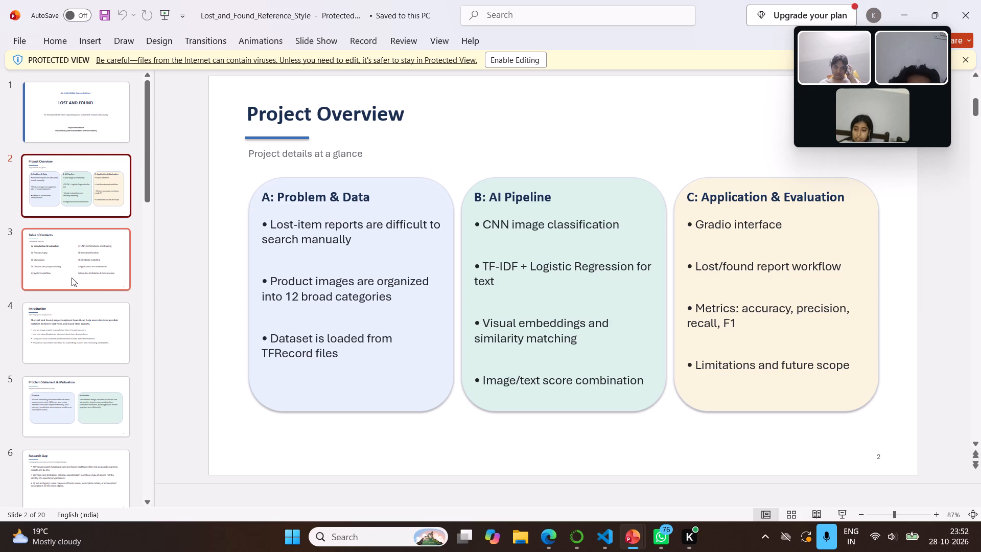
scroll(72, 278, down, 1)
click(88, 147)
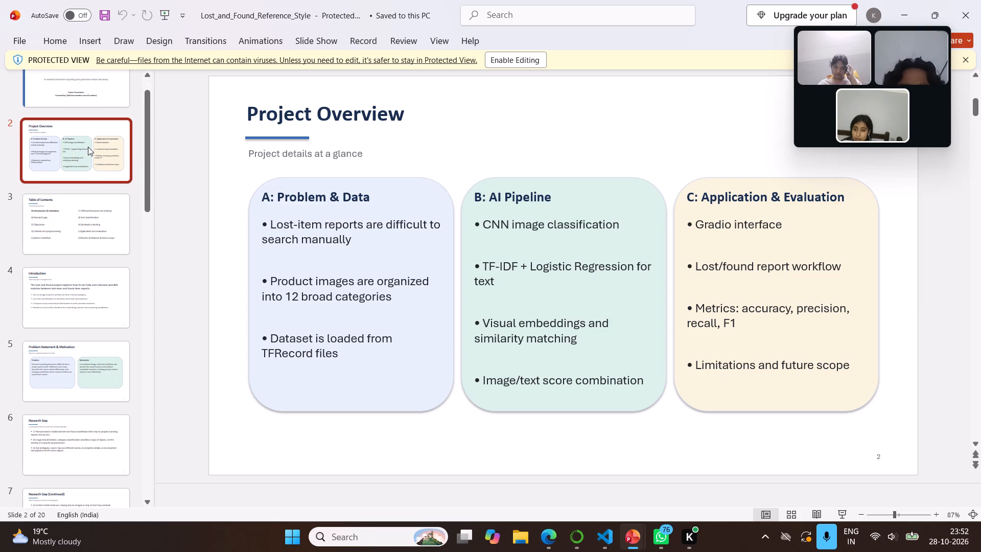
click(79, 218)
scroll(79, 218, down, 1)
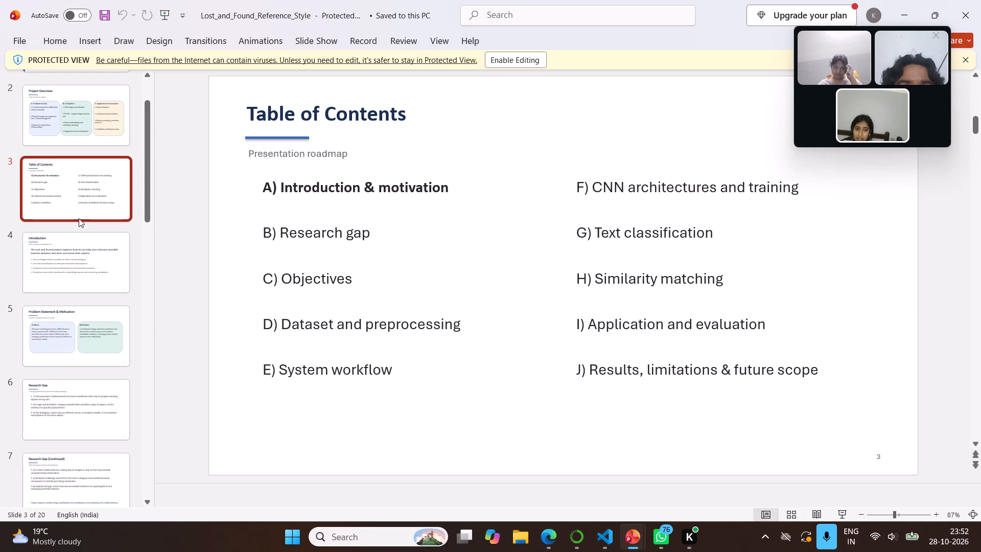
click(64, 250)
scroll(64, 250, down, 1)
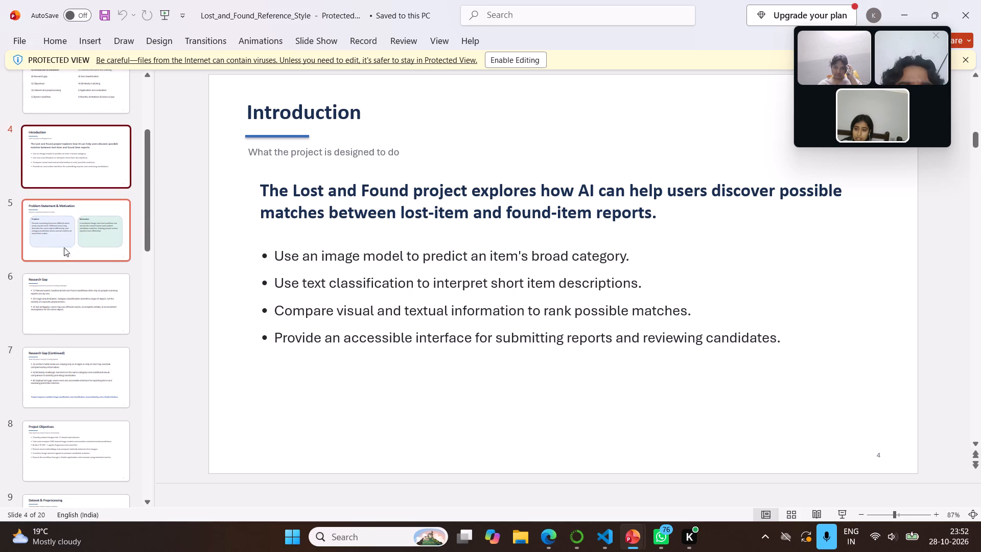
click(64, 230)
scroll(64, 230, down, 1)
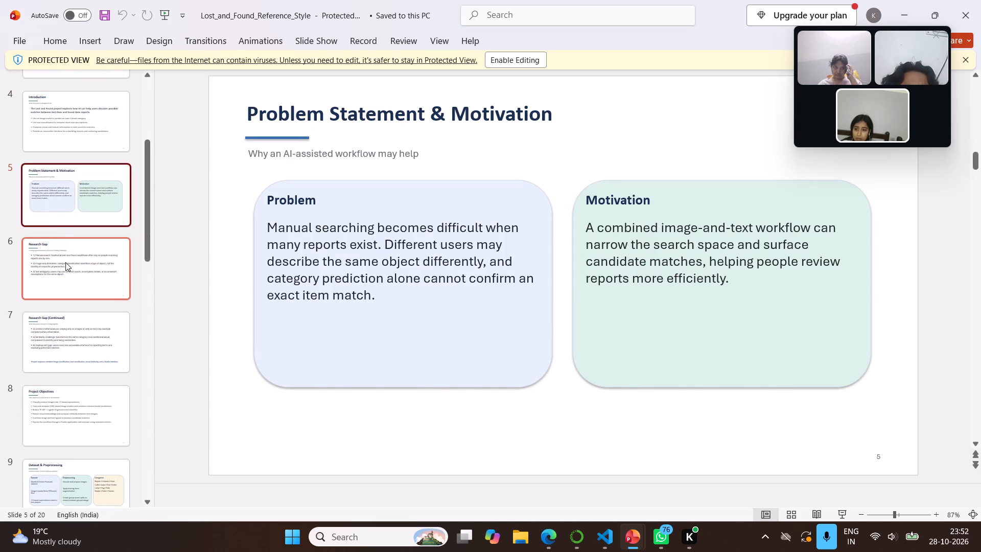
click(65, 262)
scroll(65, 262, down, 1)
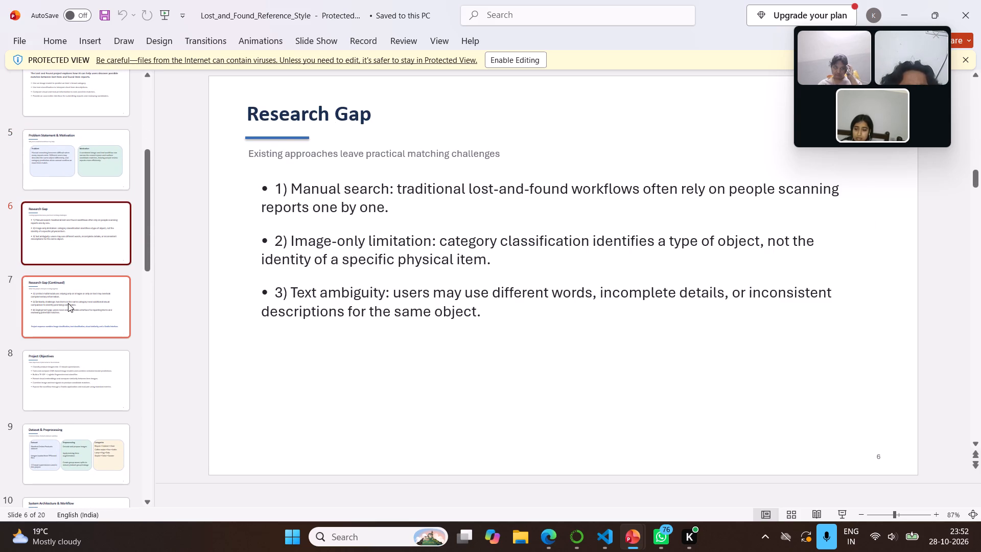
click(68, 303)
scroll(68, 303, down, 1)
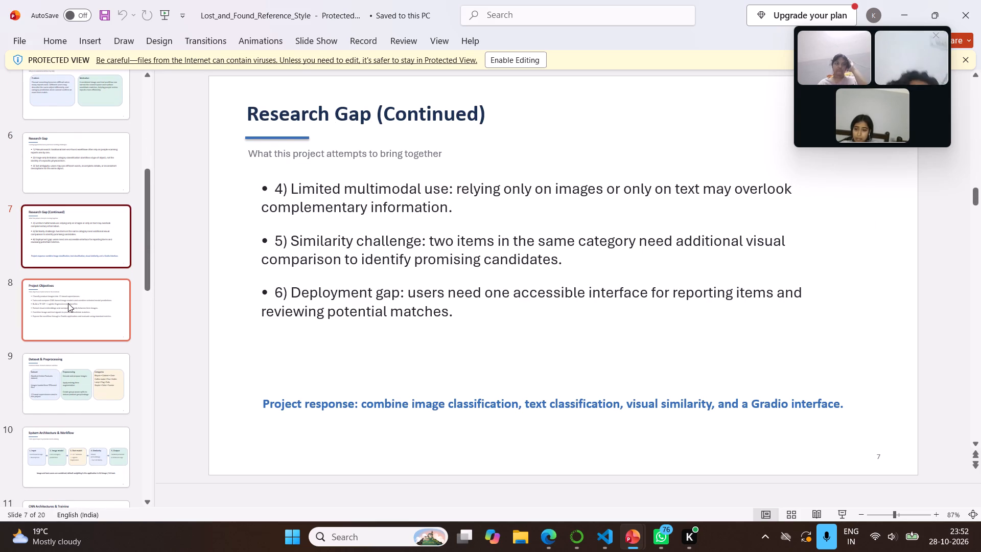
click(65, 309)
scroll(65, 309, down, 1)
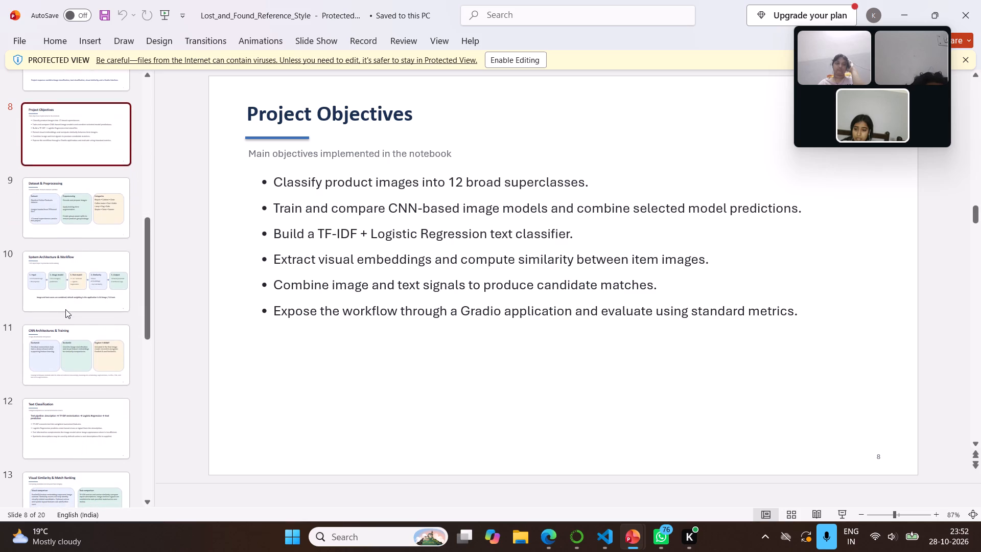
Look back over the opening slides, then reread Research Gap (Continued) and Project Objectives.
scroll(65, 309, up, 4)
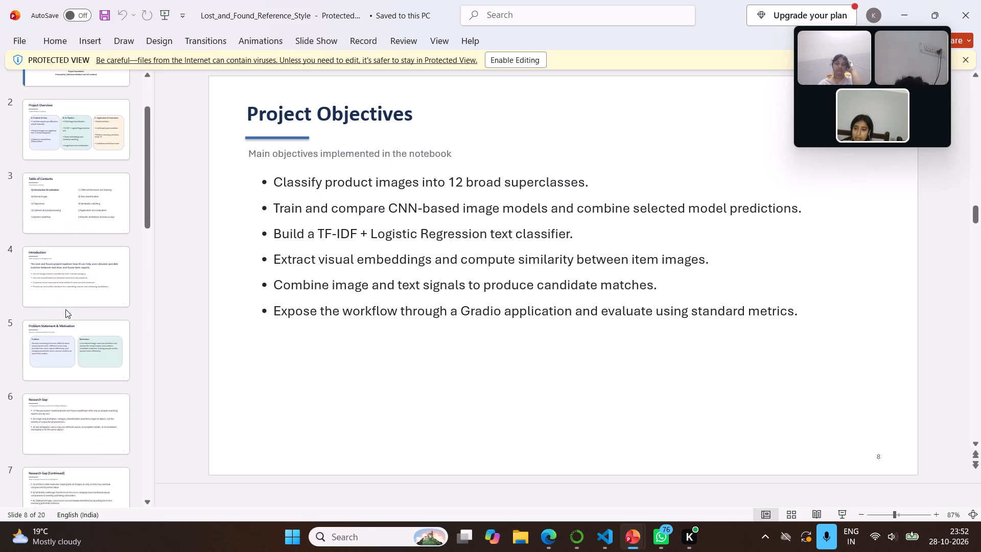
scroll(65, 309, up, 2)
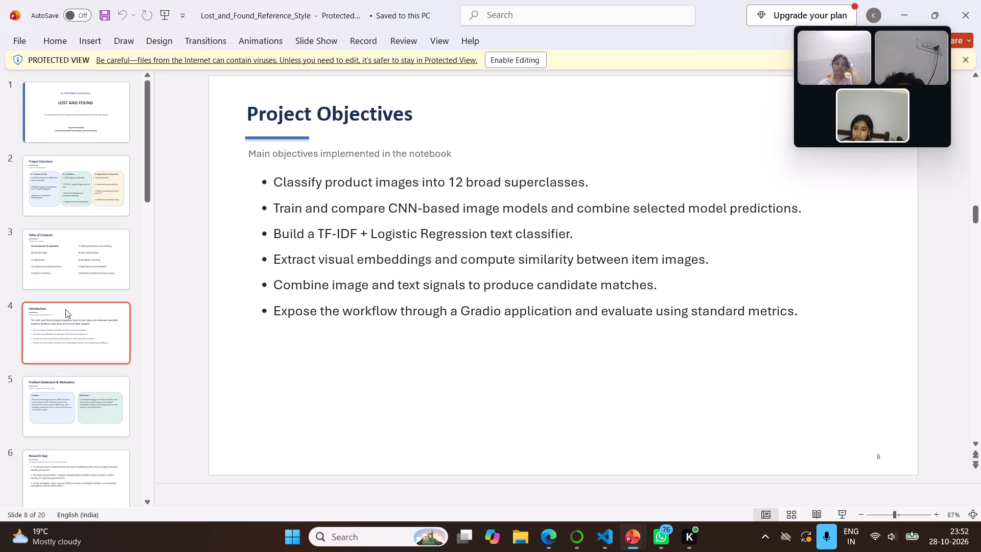
scroll(65, 309, down, 2)
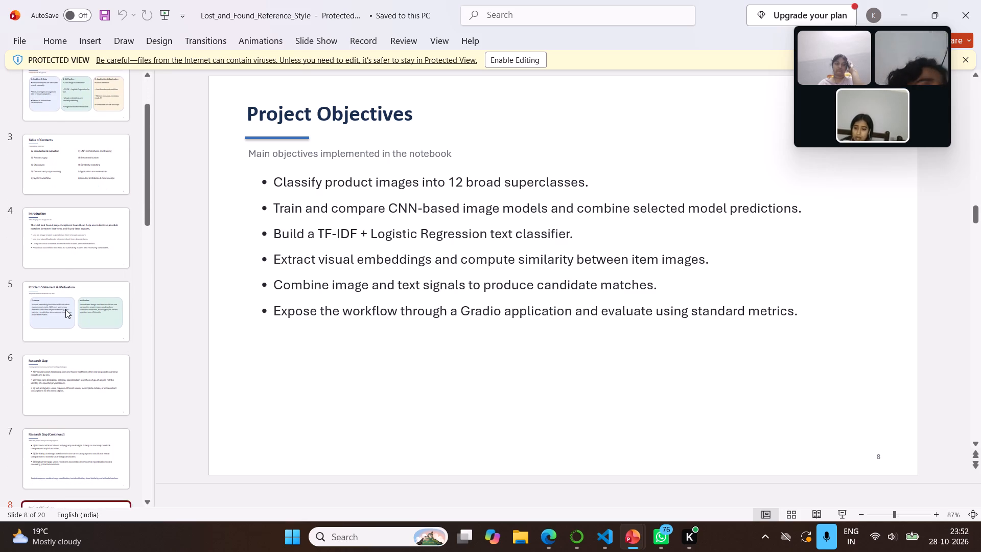
scroll(65, 309, down, 1)
click(66, 442)
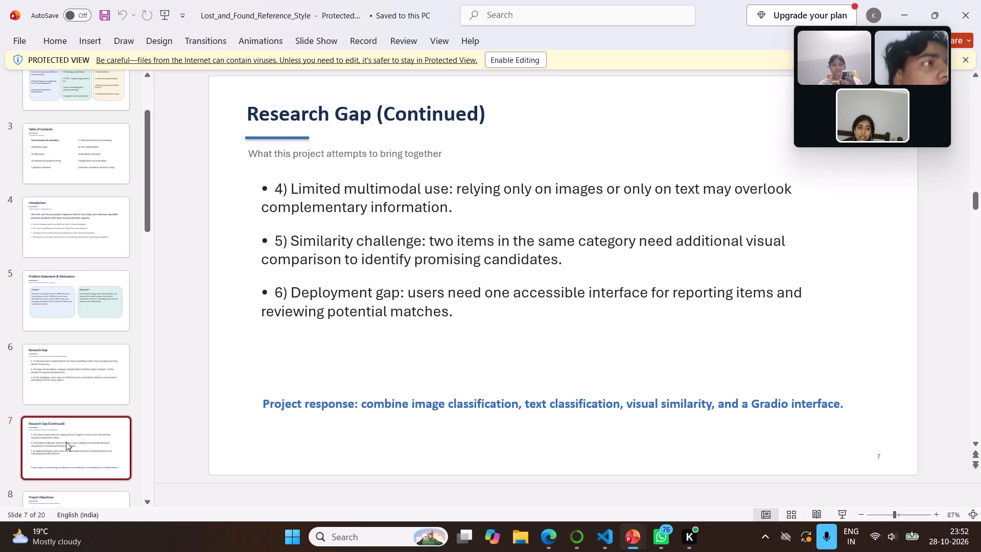
scroll(66, 442, down, 1)
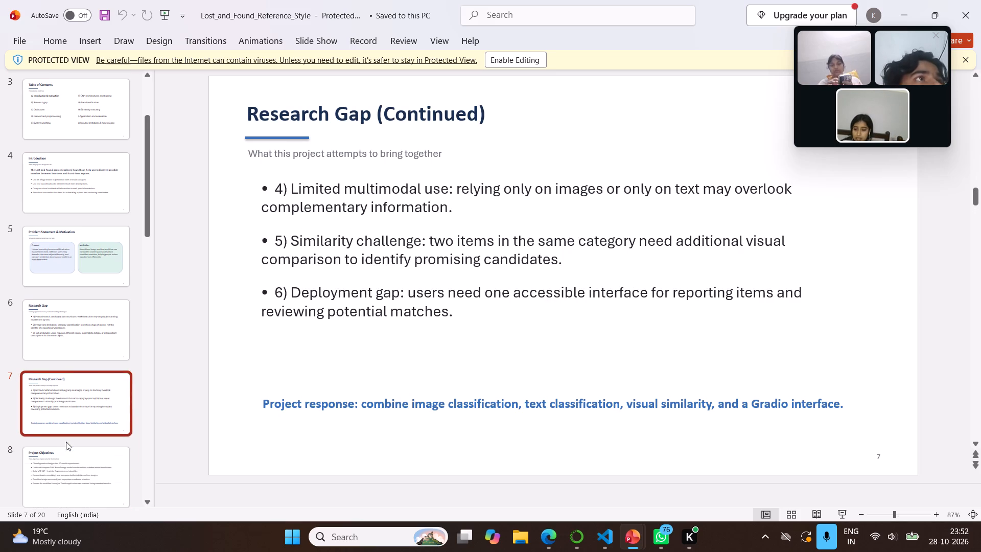
scroll(66, 442, down, 1)
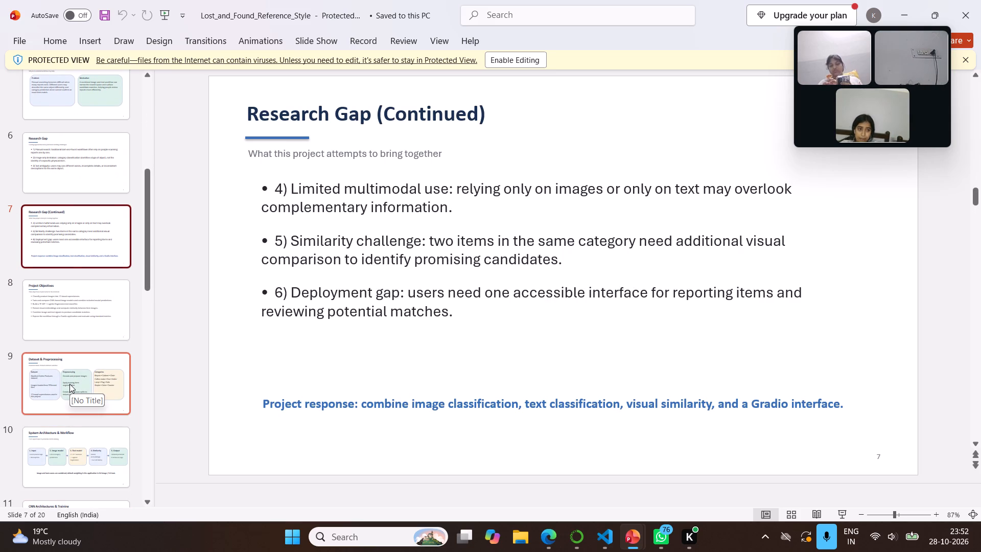
click(66, 318)
scroll(66, 318, down, 1)
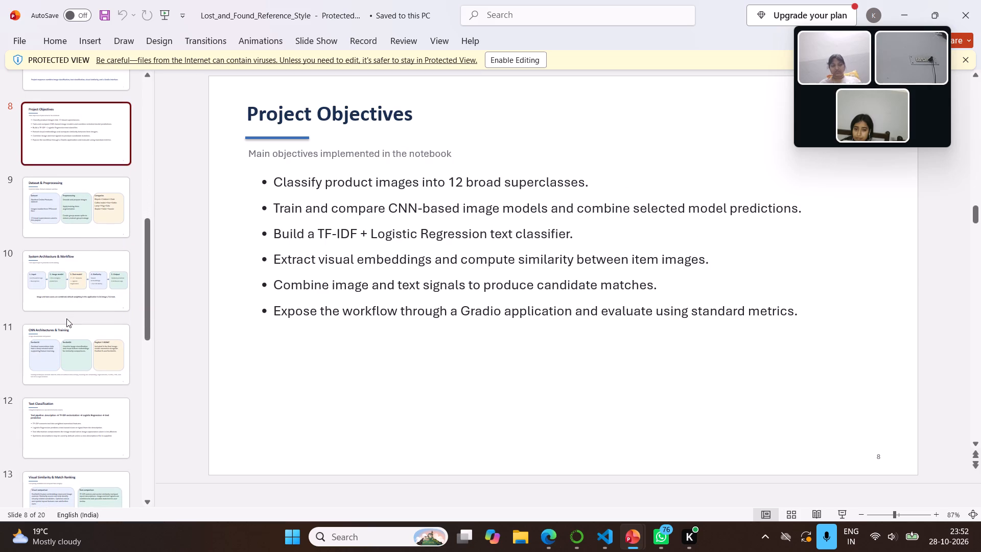
Skim the remaining slides to the end of the deck and view slide 16, Approach & Project Contribution.
scroll(66, 318, down, 4)
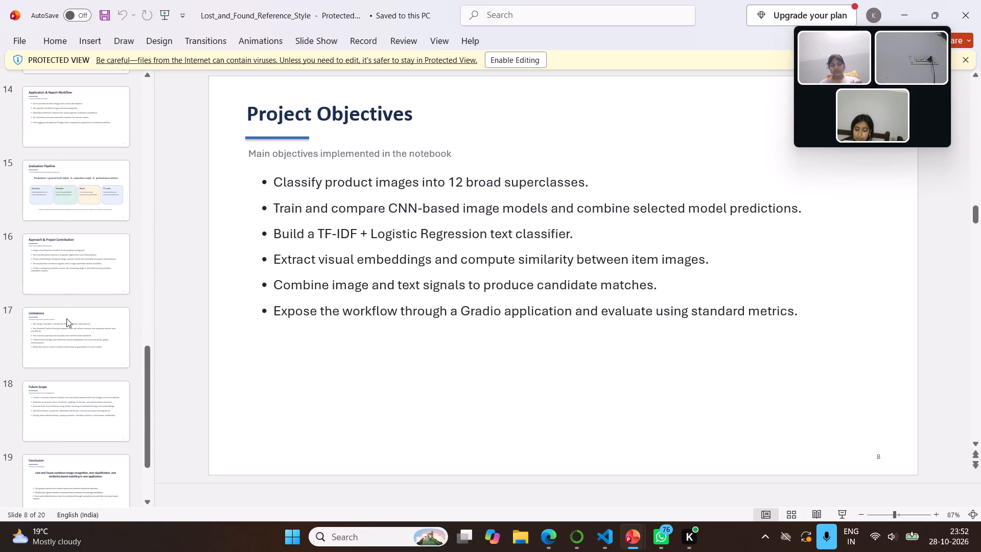
scroll(66, 318, down, 3)
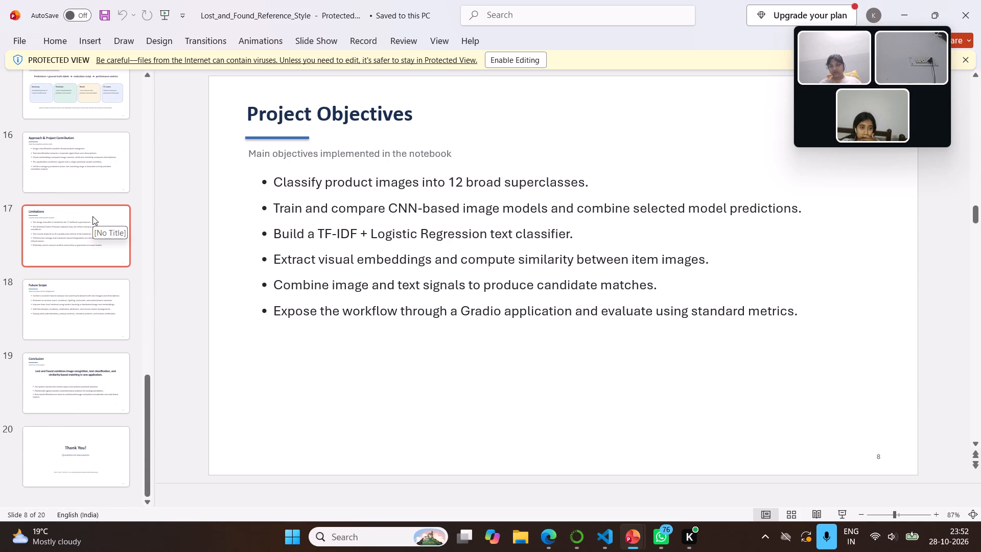
click(72, 154)
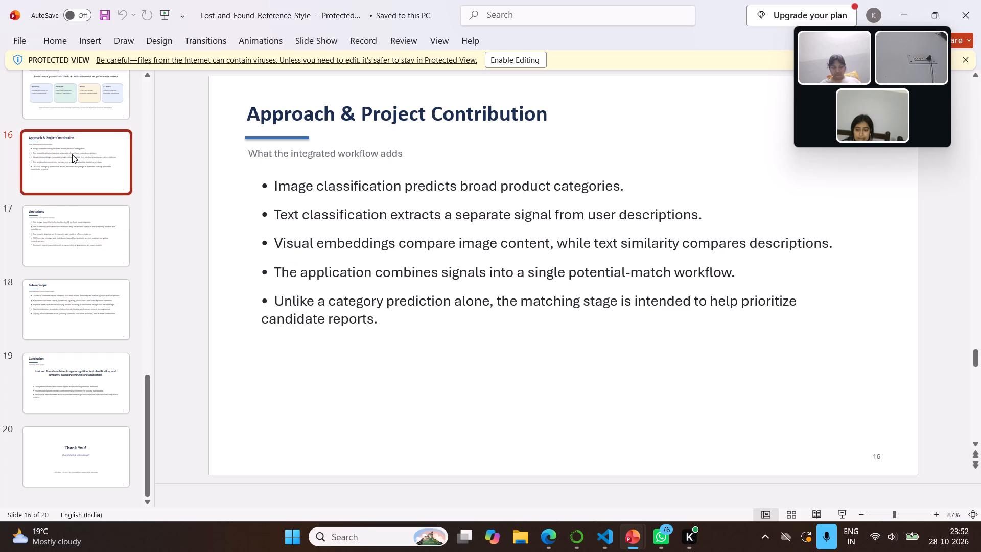
Return to the LOST AND FOUND title slide and review the slides through Problem Statement & Motivation.
scroll(72, 154, up, 1)
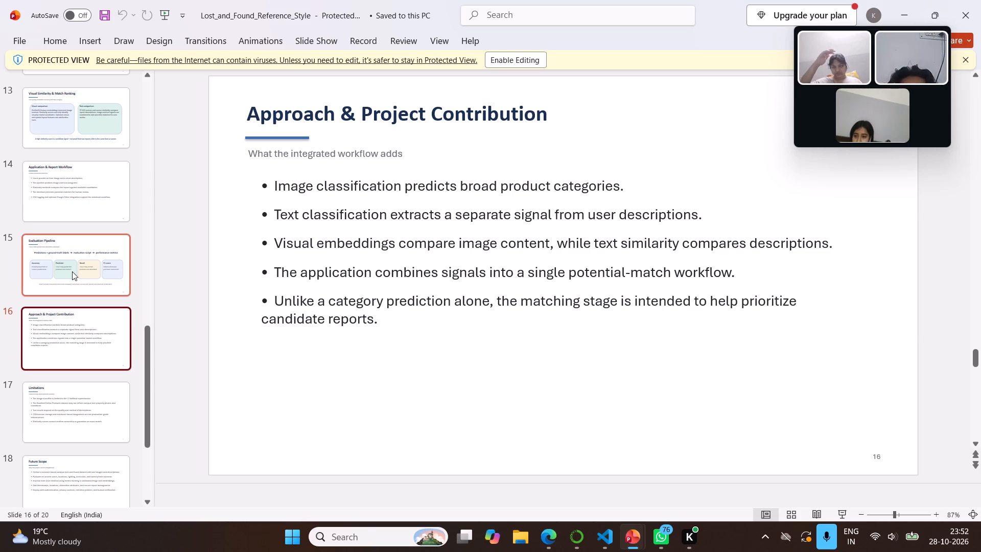
scroll(72, 271, up, 17)
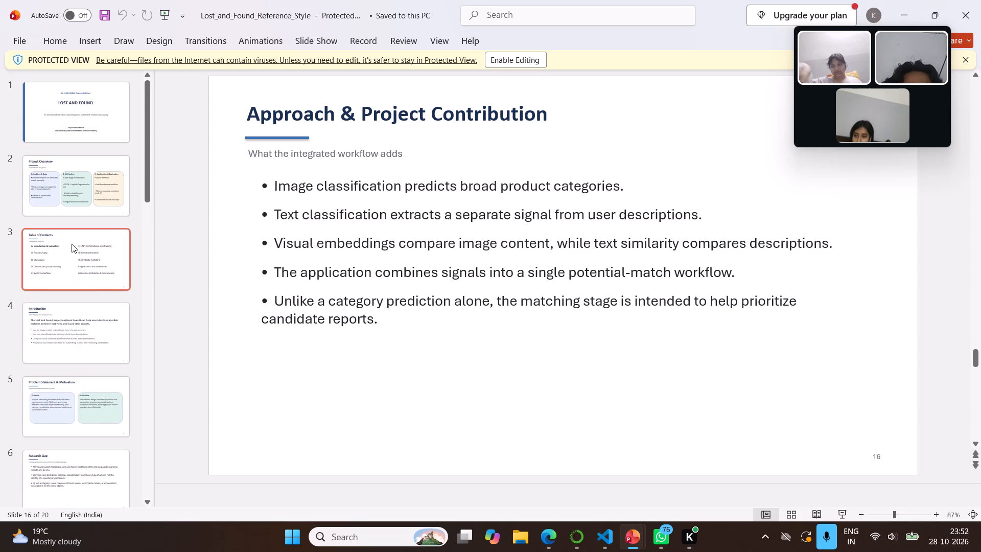
click(92, 113)
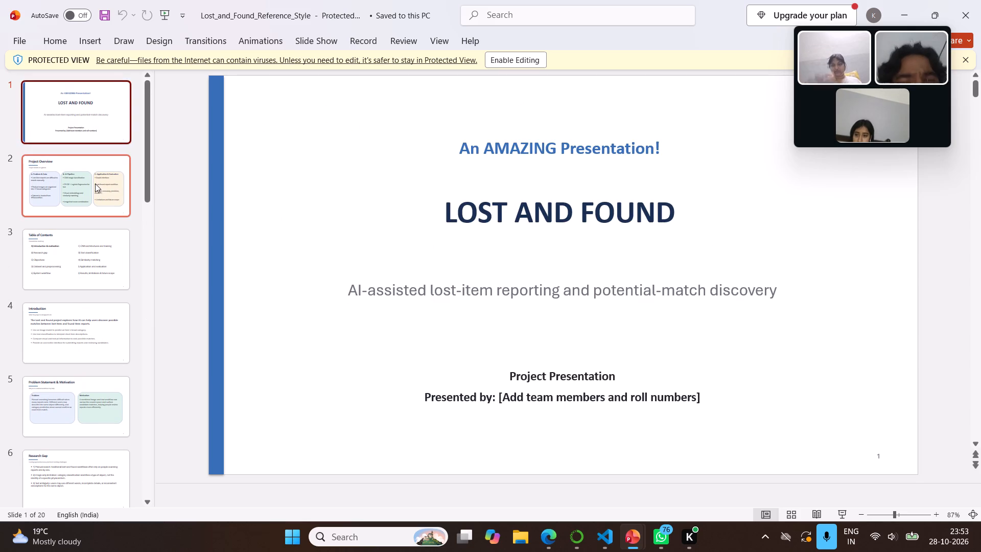
click(95, 183)
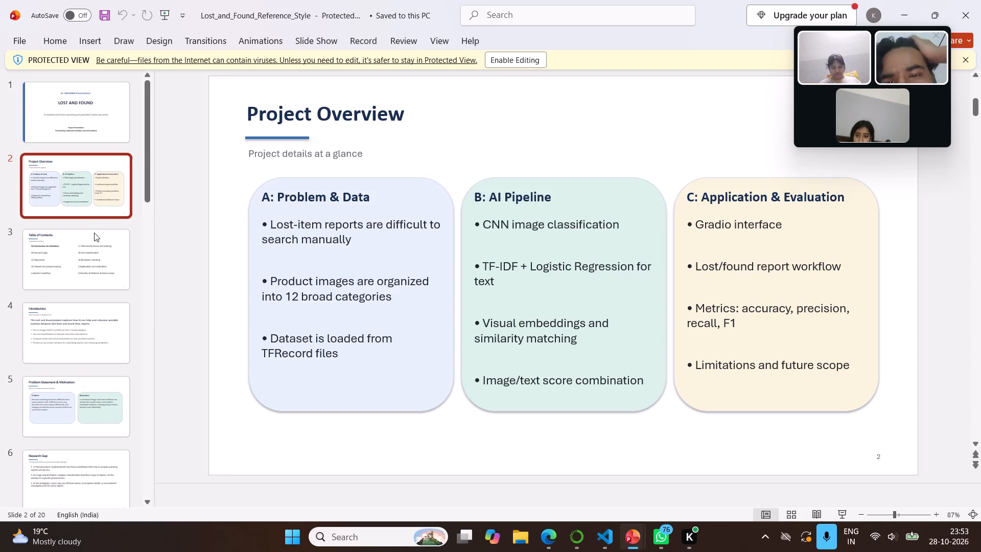
click(97, 265)
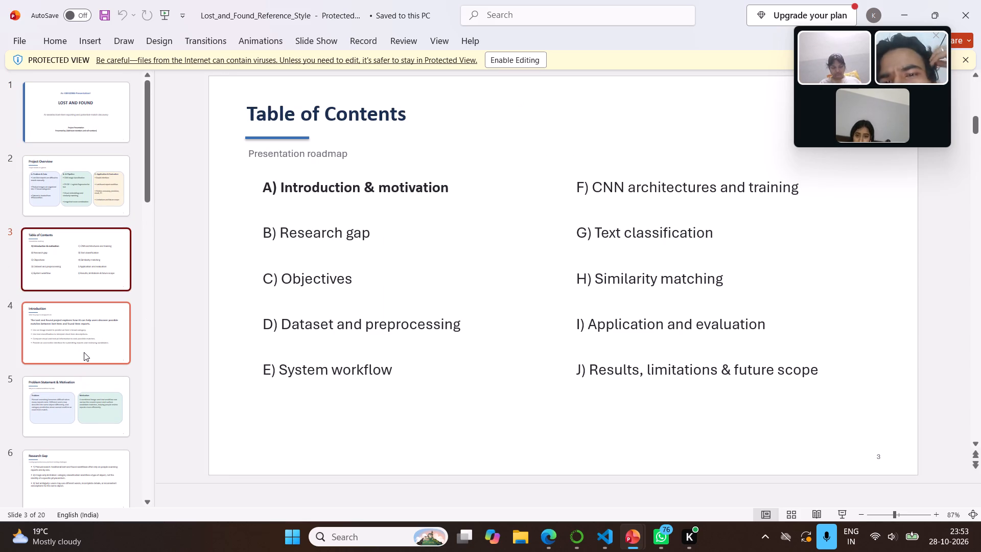
click(84, 352)
click(83, 410)
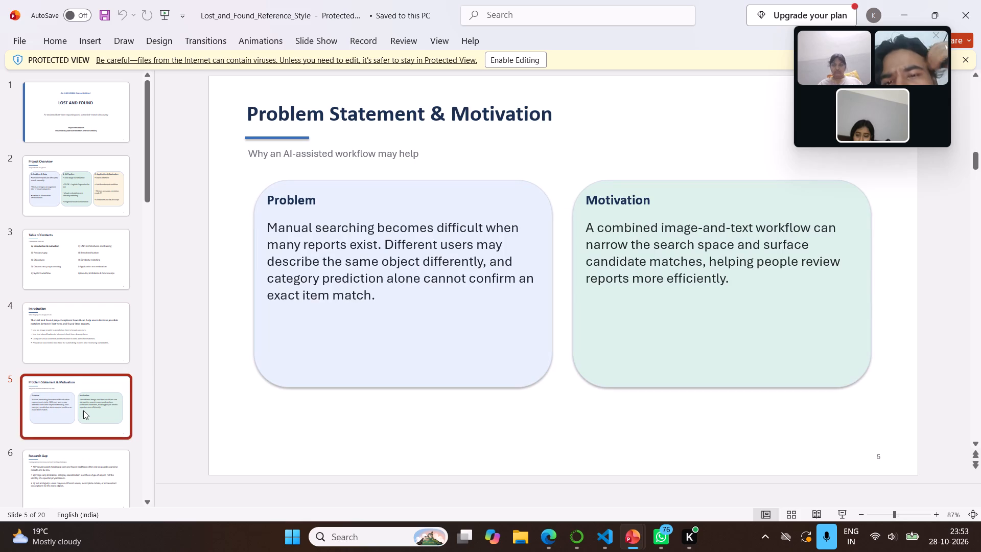
click(89, 357)
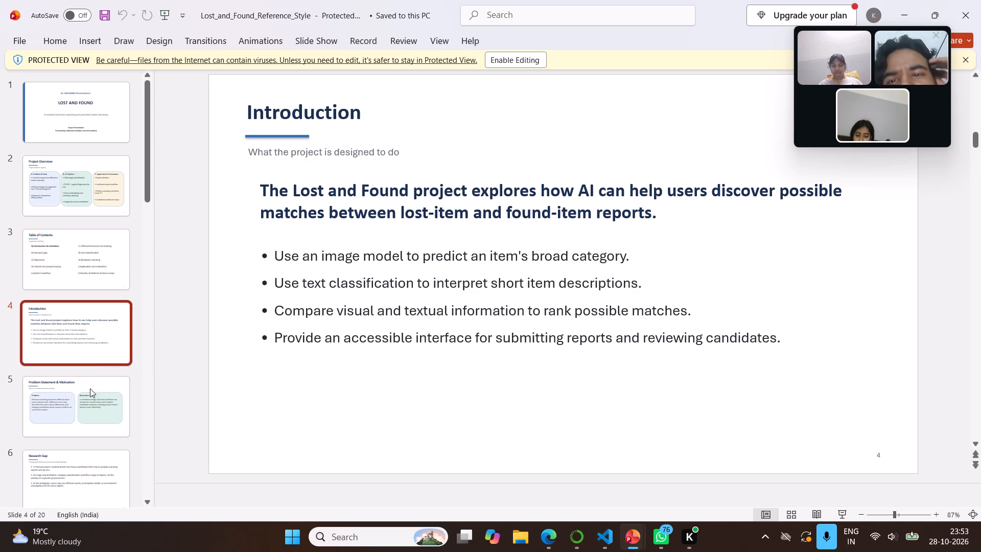
click(89, 398)
Examine the two Research Gap slides and the Project Objectives slide, rechecking the first Research Gap slide.
scroll(89, 398, down, 1)
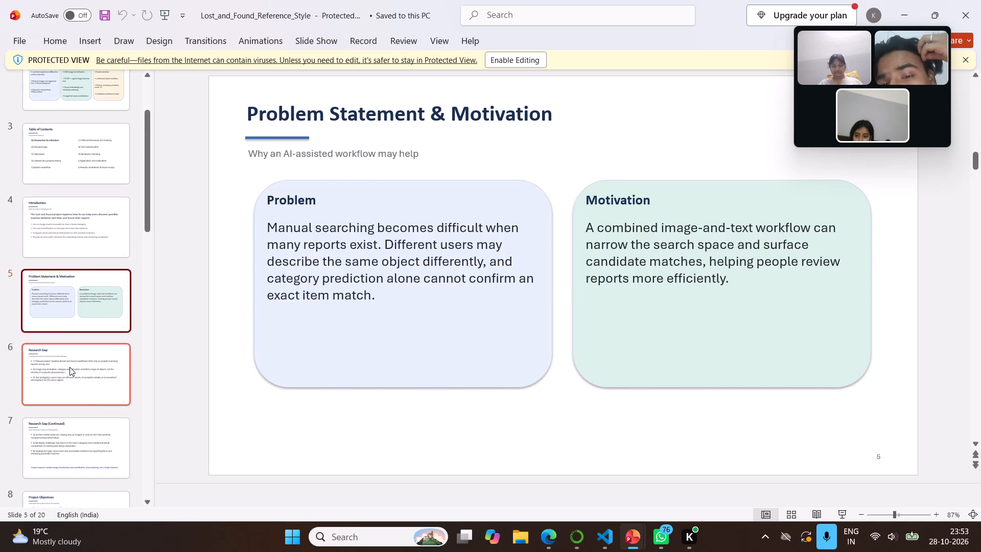
click(69, 367)
scroll(69, 367, down, 1)
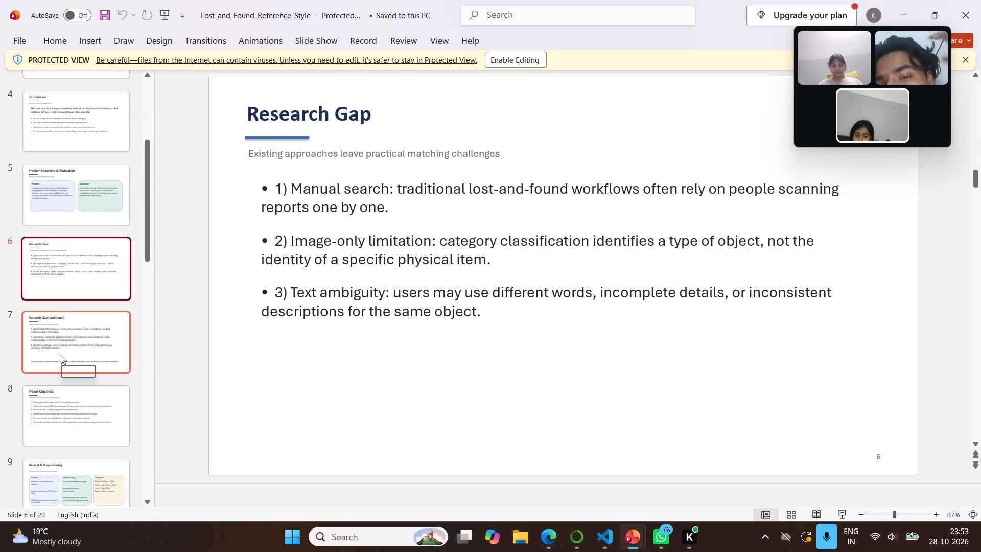
click(61, 355)
scroll(61, 355, down, 1)
click(73, 321)
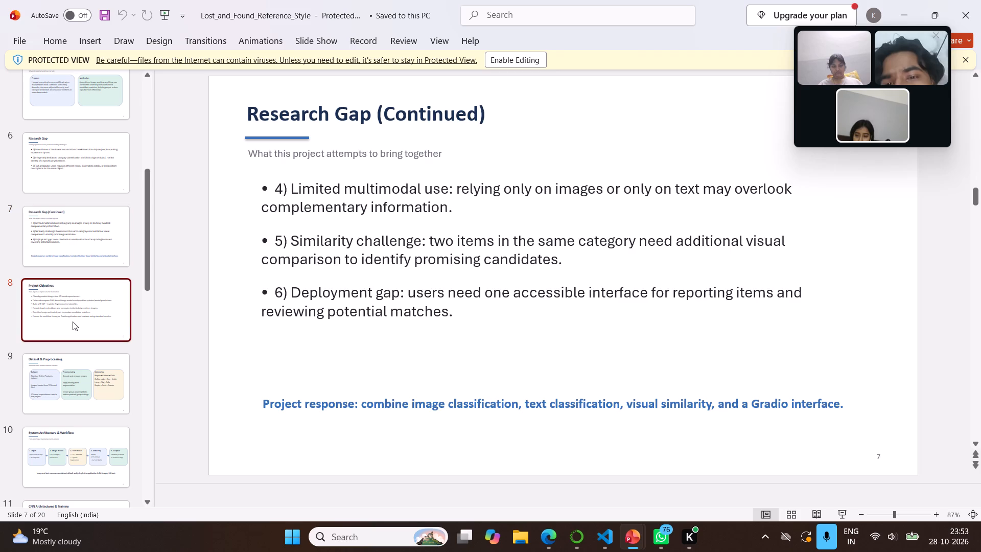
scroll(73, 321, down, 1)
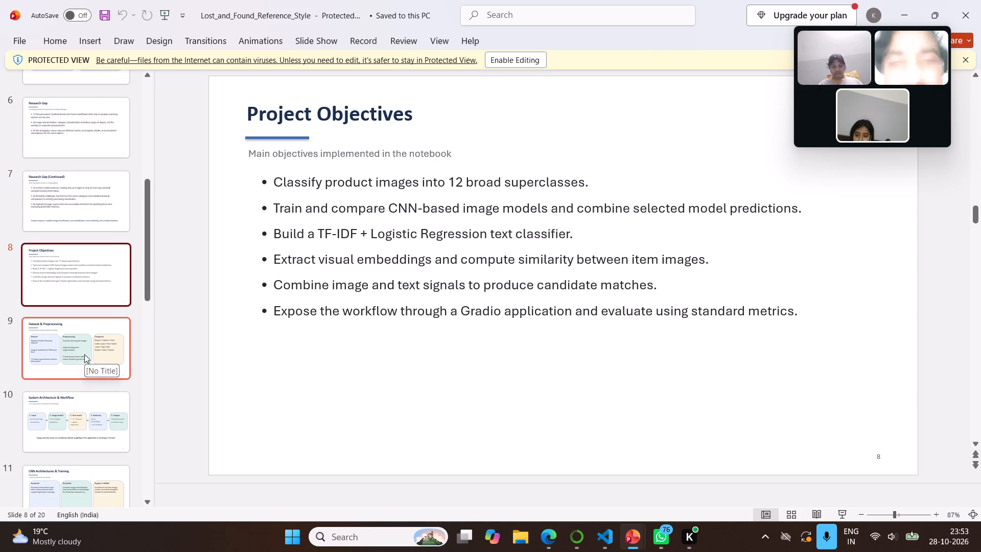
click(83, 282)
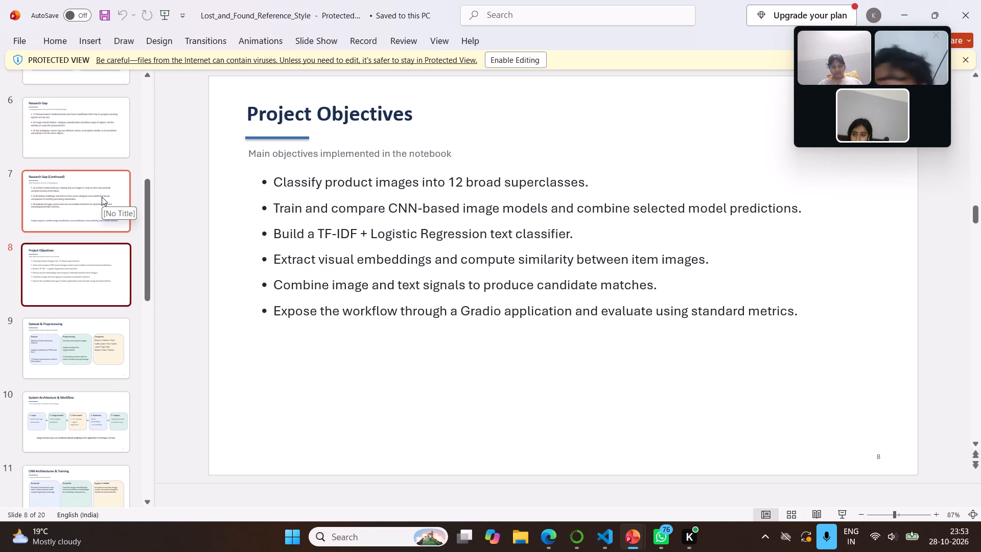
click(104, 126)
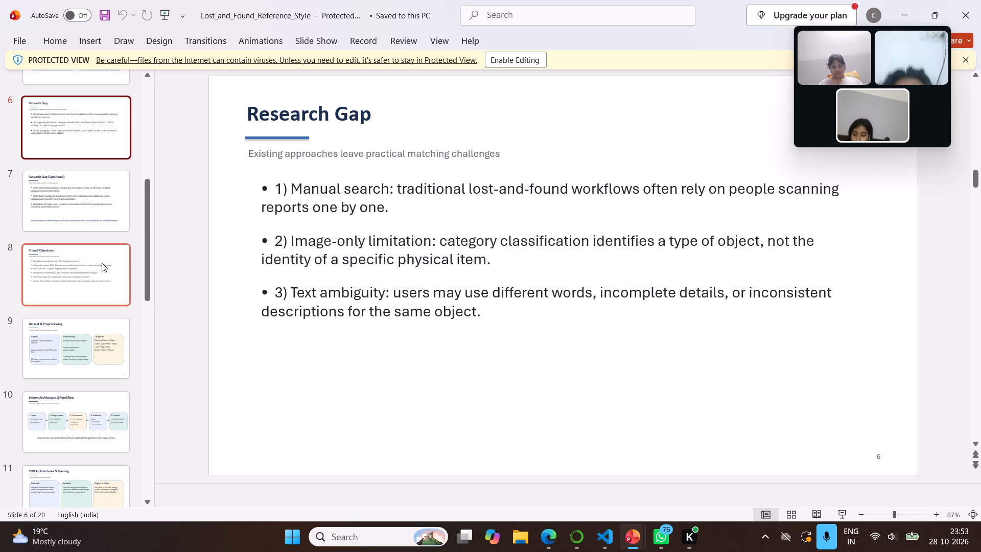
click(91, 261)
scroll(91, 261, down, 1)
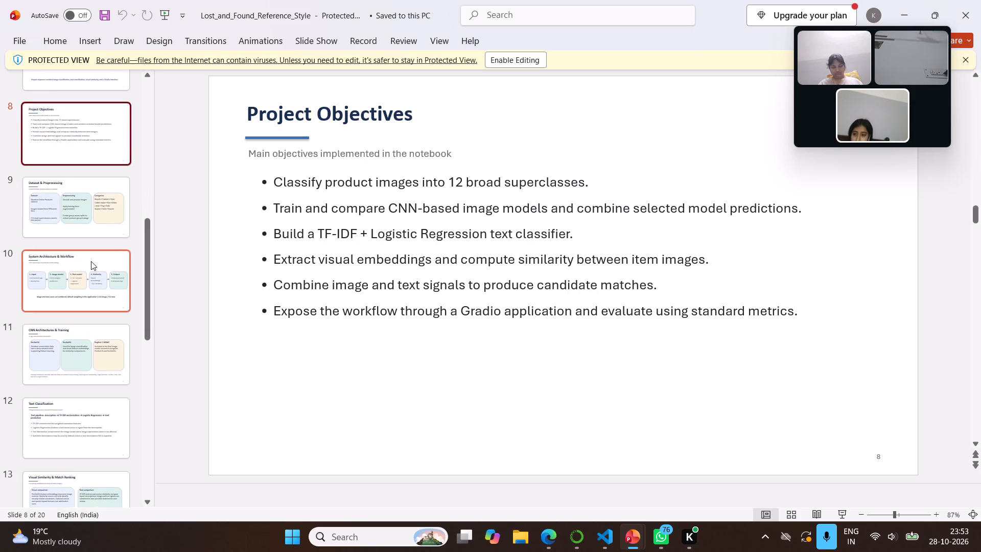
Review the slides in order from Dataset & Preprocessing through System Architecture, CNN Architectures & Training and Text Classification.
click(90, 215)
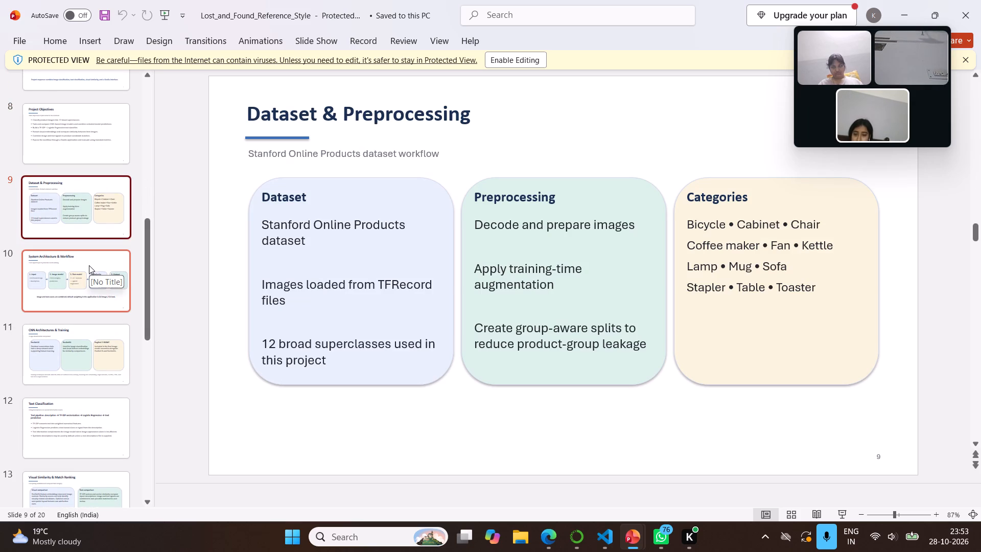
click(89, 265)
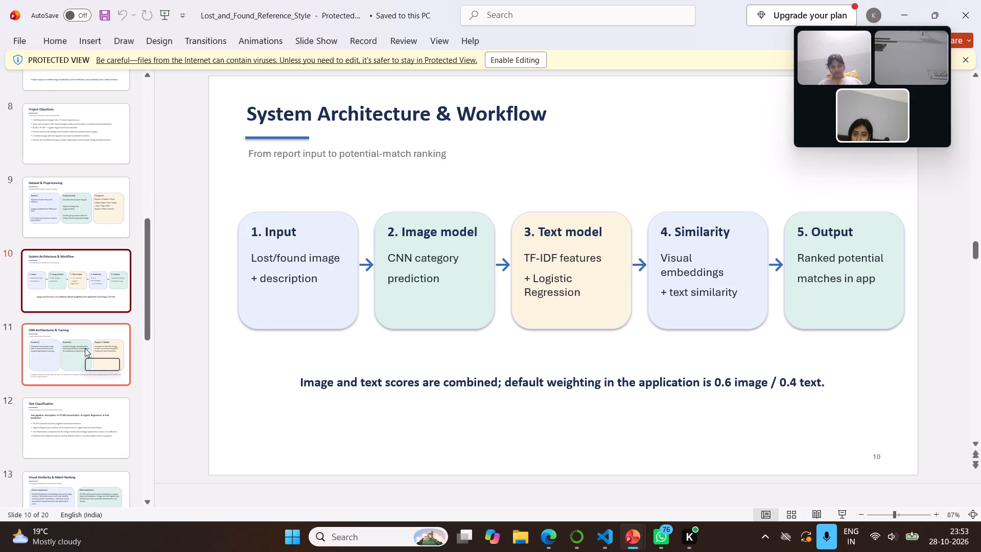
click(85, 348)
scroll(85, 348, down, 1)
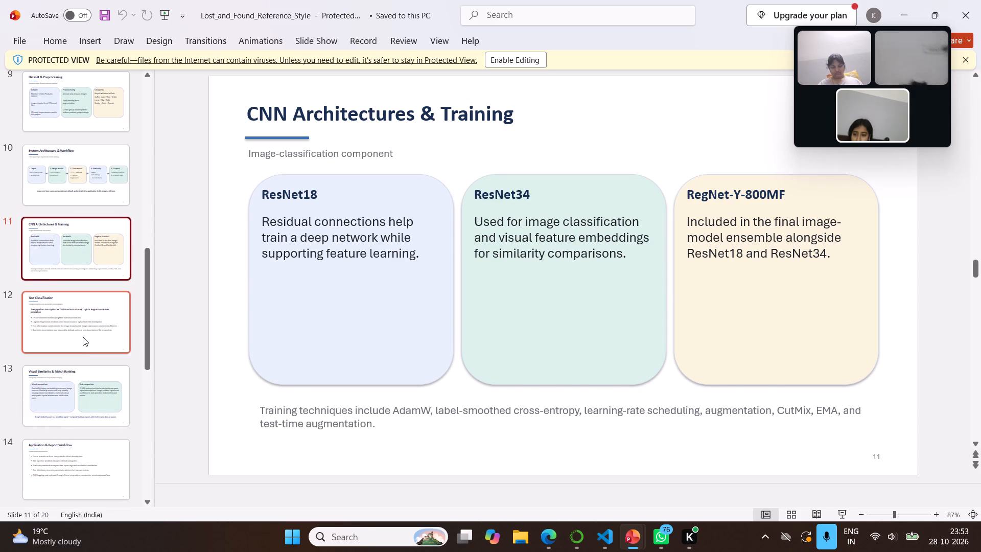
click(83, 337)
View the Evaluation Pipeline slide, skim the closing slides, and go back to Application & Report Workflow.
scroll(83, 337, down, 2)
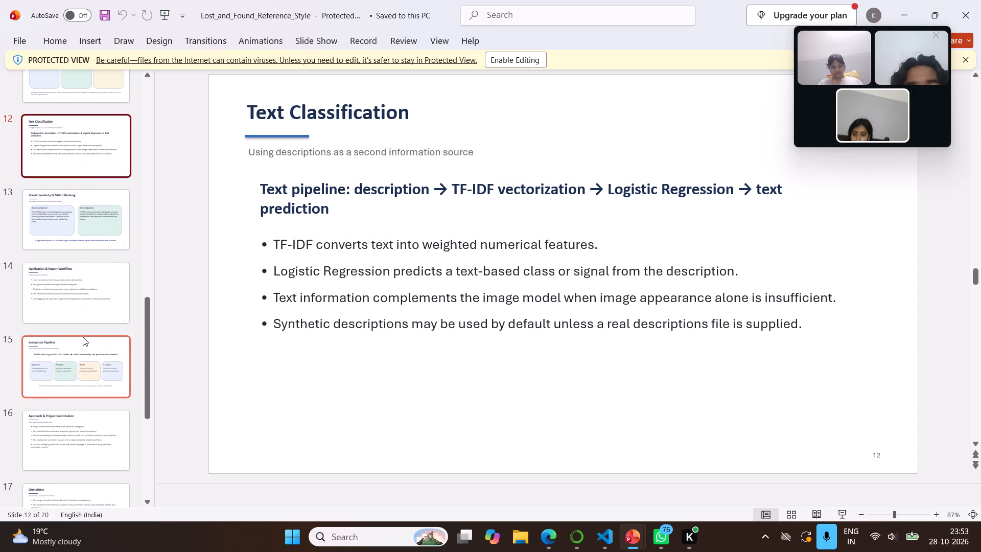
scroll(83, 337, down, 2)
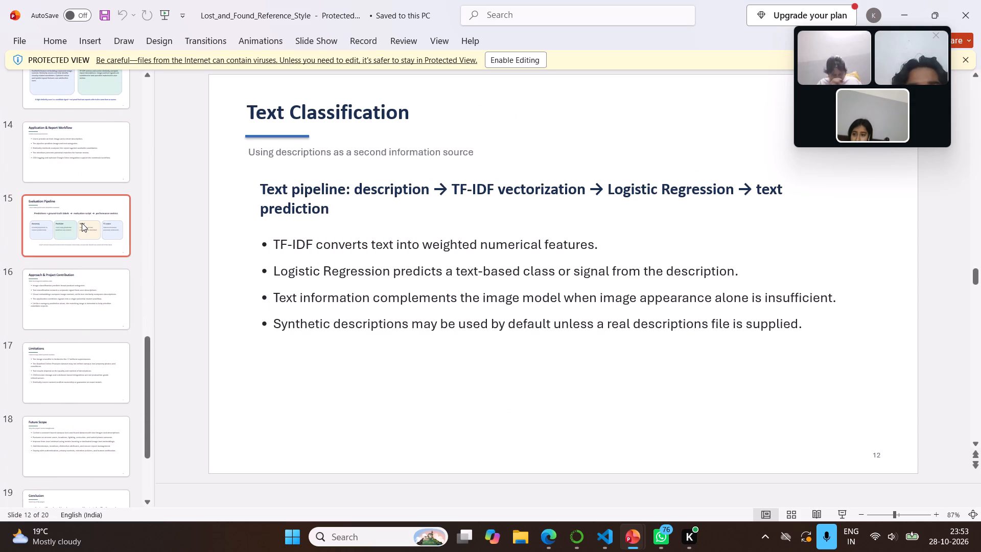
click(82, 223)
scroll(82, 323, down, 2)
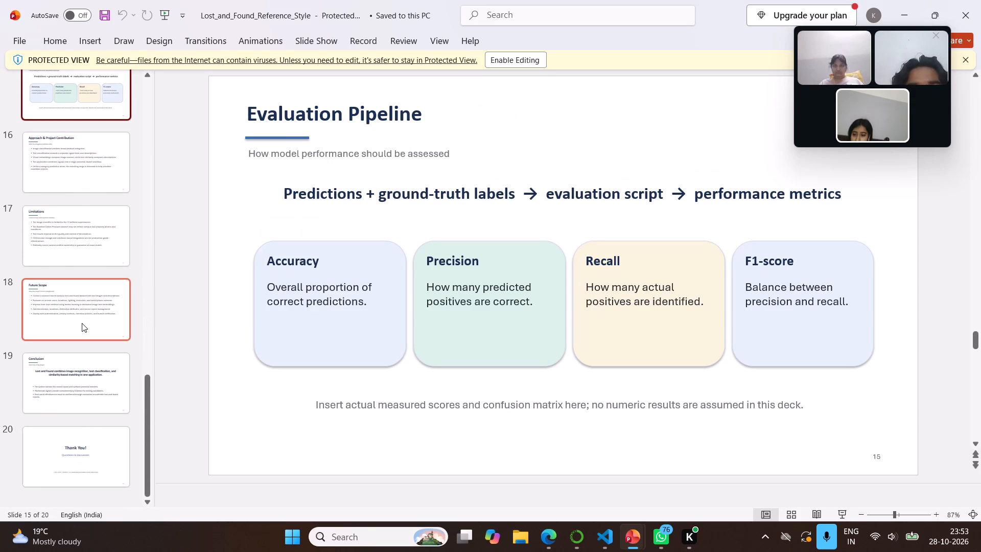
scroll(93, 222, up, 1)
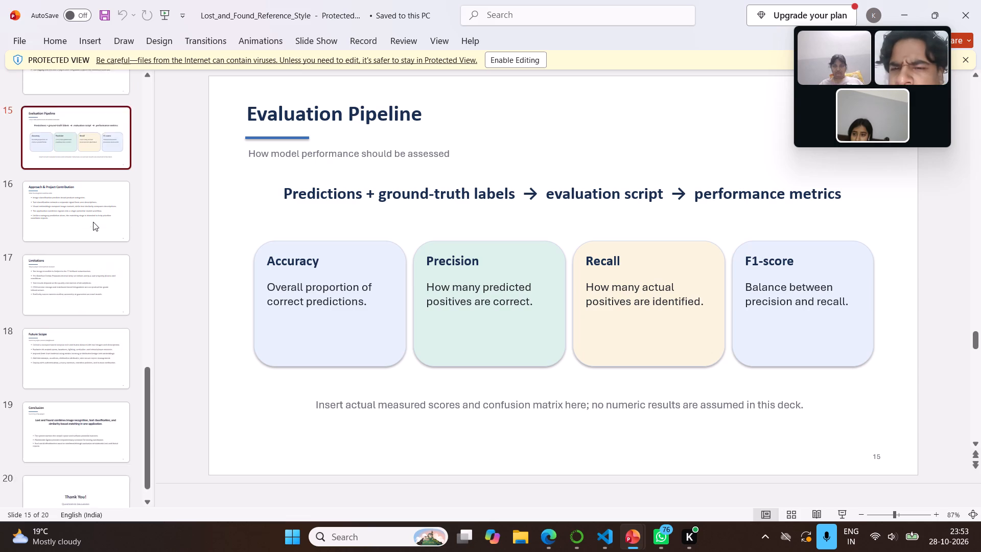
scroll(93, 222, up, 1)
click(87, 119)
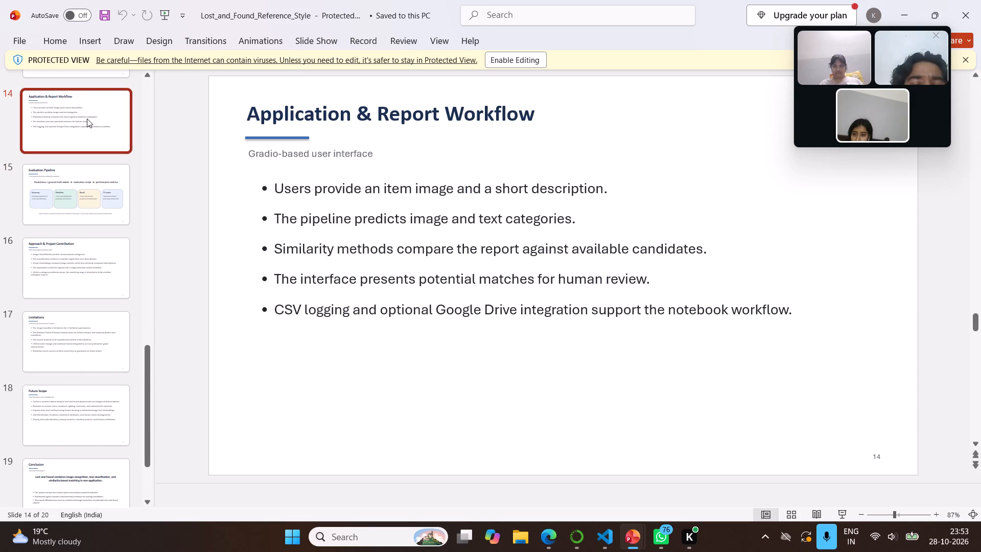
Go back to the opening slides at the start of the deck.
scroll(87, 119, up, 1)
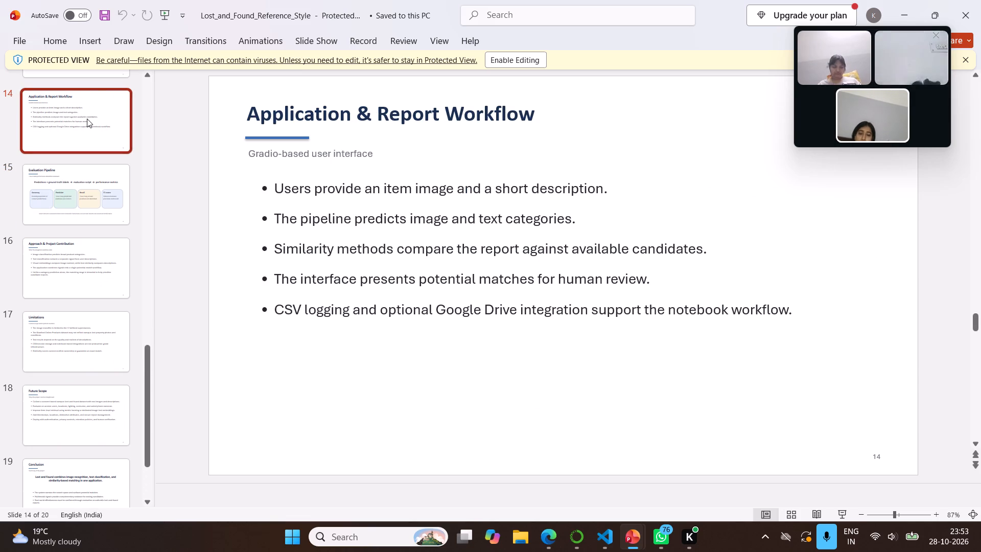
scroll(87, 119, up, 14)
scroll(87, 119, up, 14)
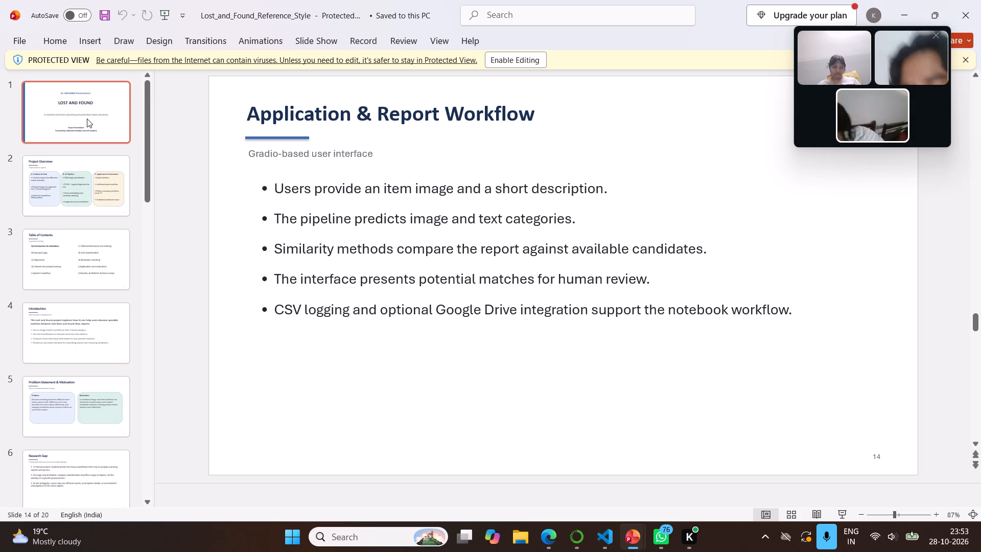
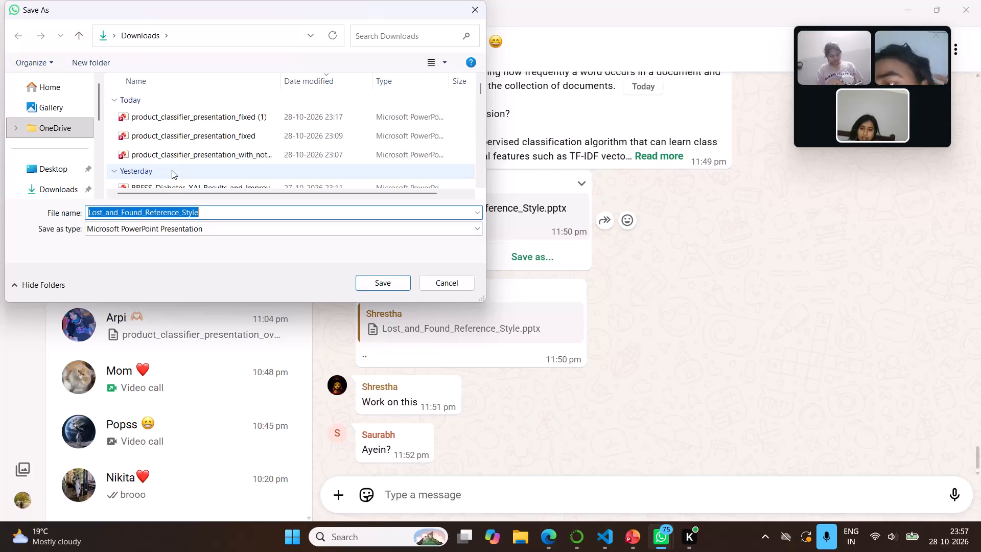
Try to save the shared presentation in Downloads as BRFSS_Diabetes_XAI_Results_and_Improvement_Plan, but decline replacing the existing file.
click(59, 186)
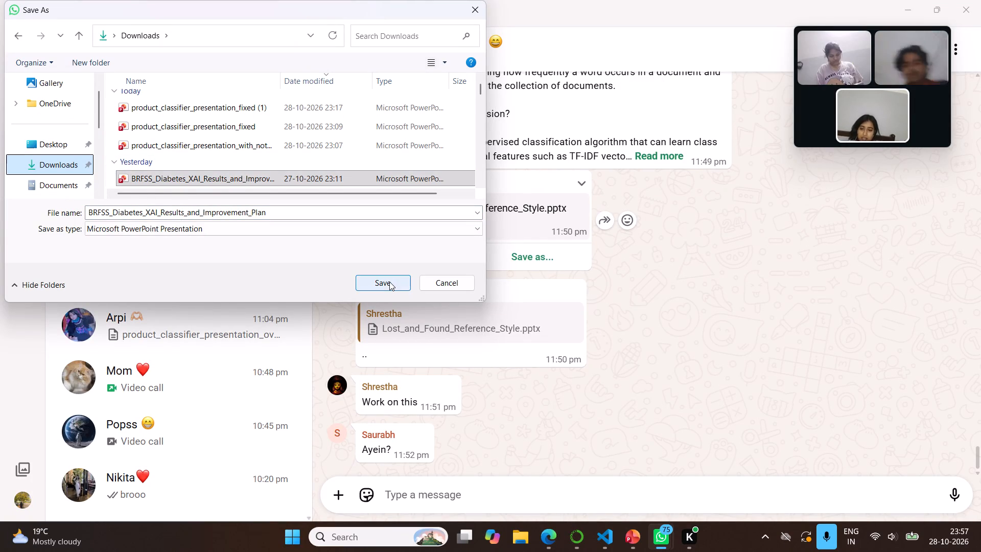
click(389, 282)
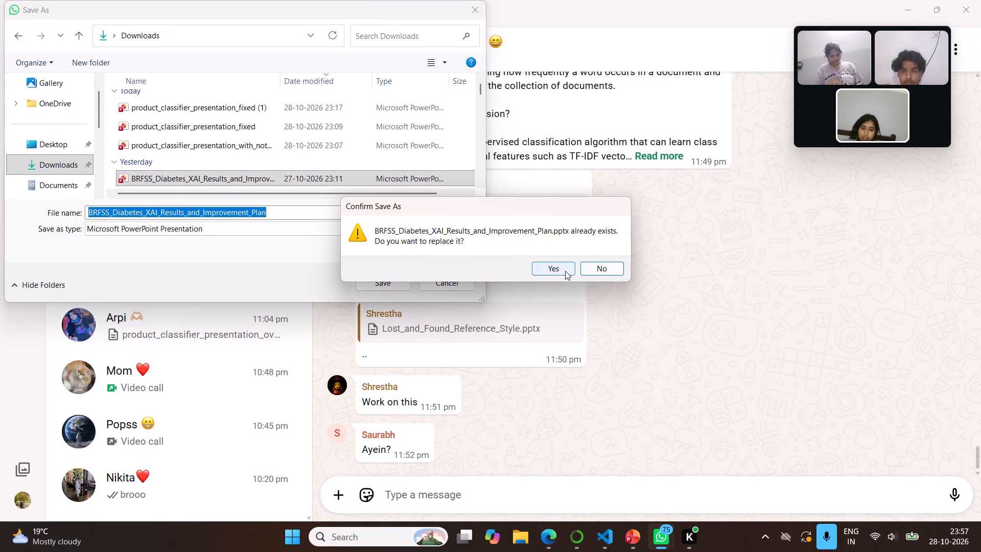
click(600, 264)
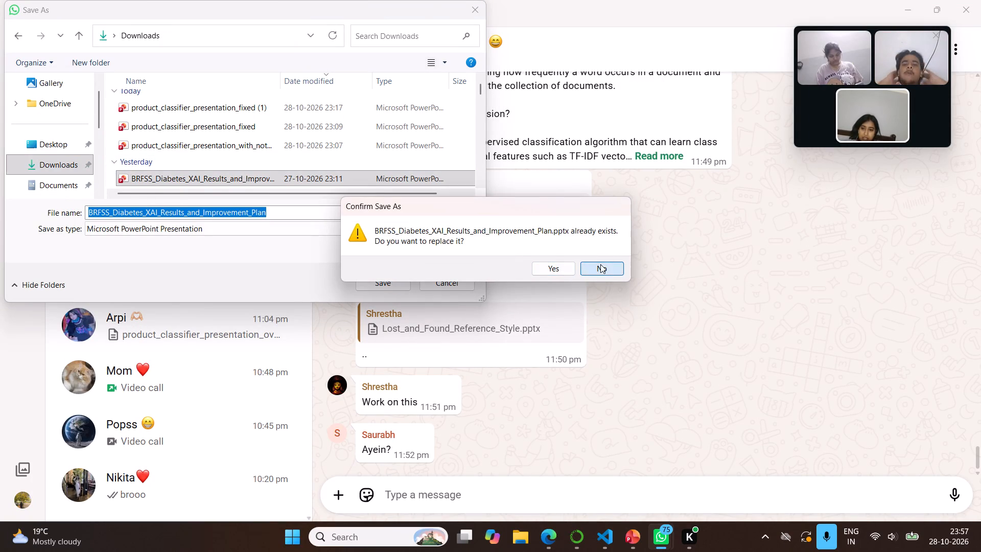
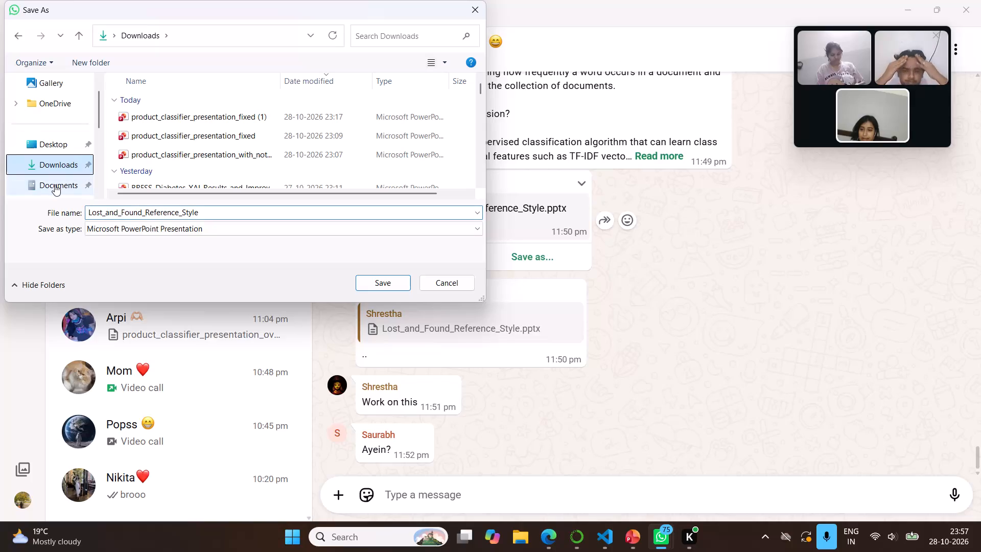
Choose the Downloads folder as the save location for the shared Lost_and_Found_Reference_Style presentation.
click(59, 169)
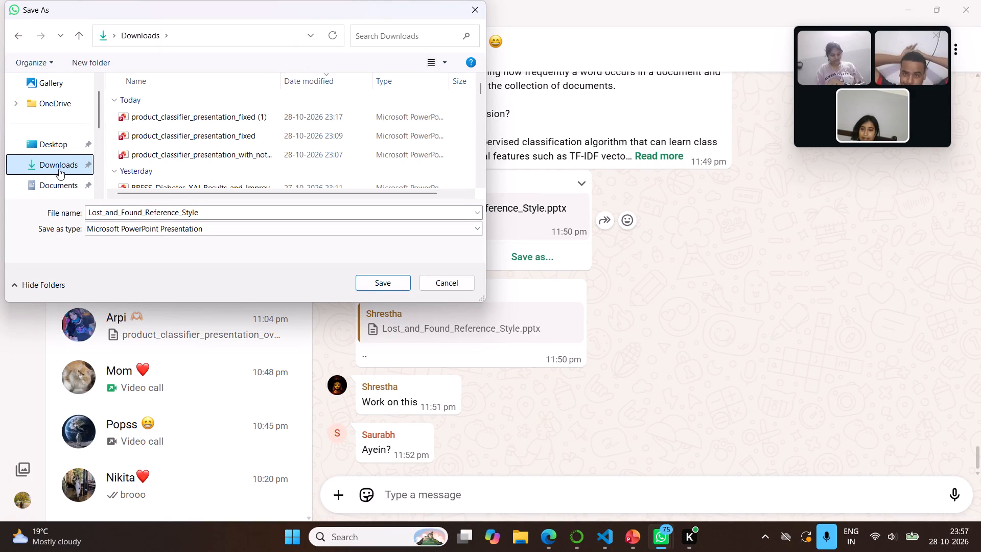
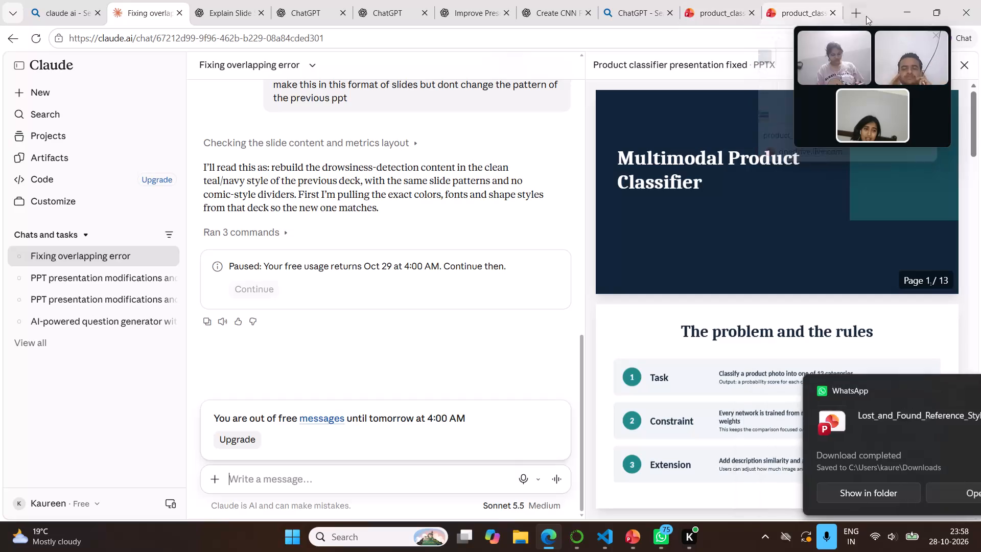
Search the web for "canva" in a new browser tab and open the Canva: Visual Suite for Everyone website.
click(853, 6)
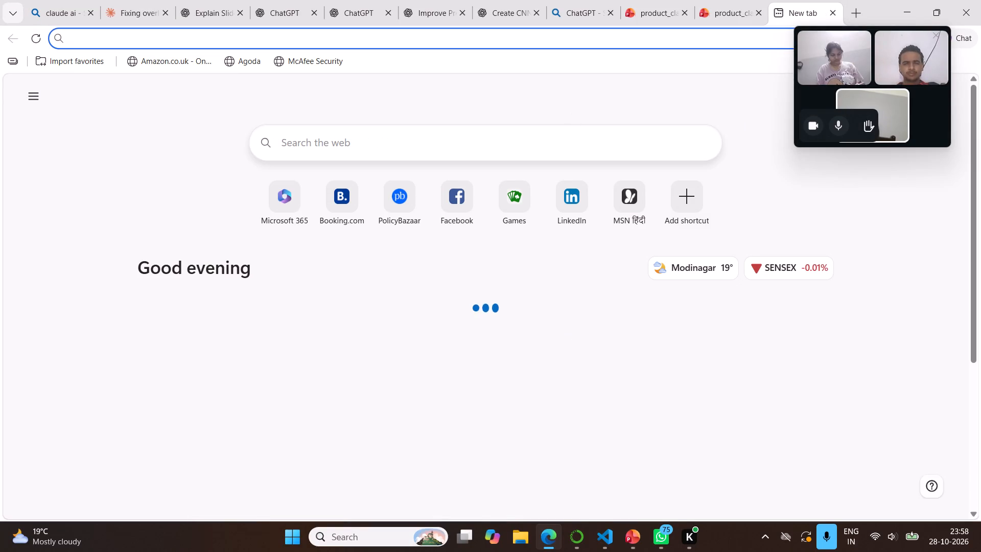
click(566, 149)
text(canva)
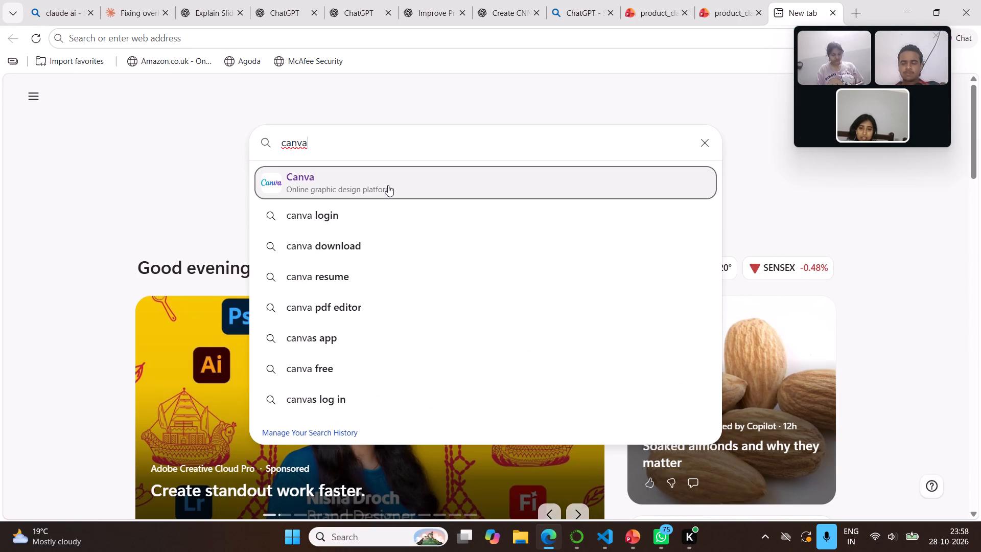
click(390, 182)
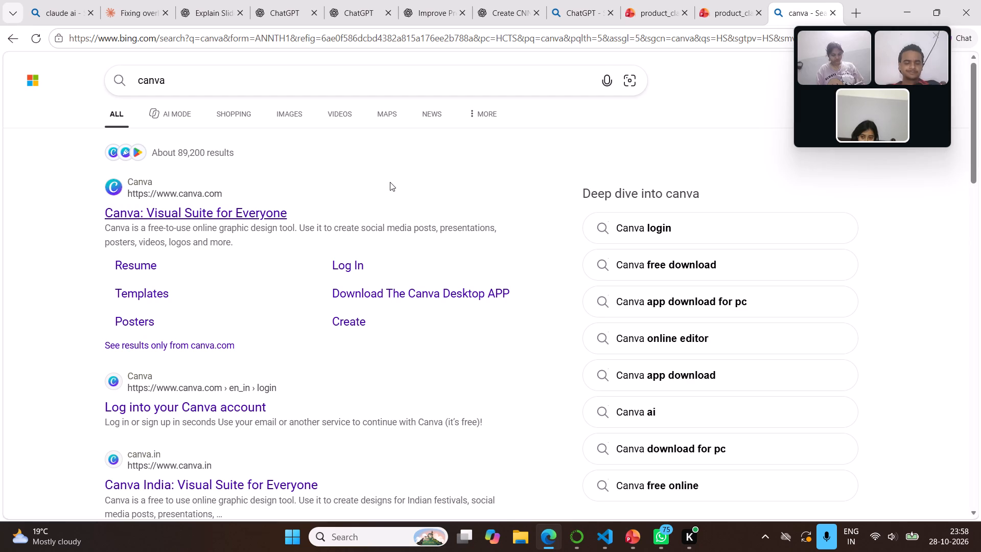
click(242, 207)
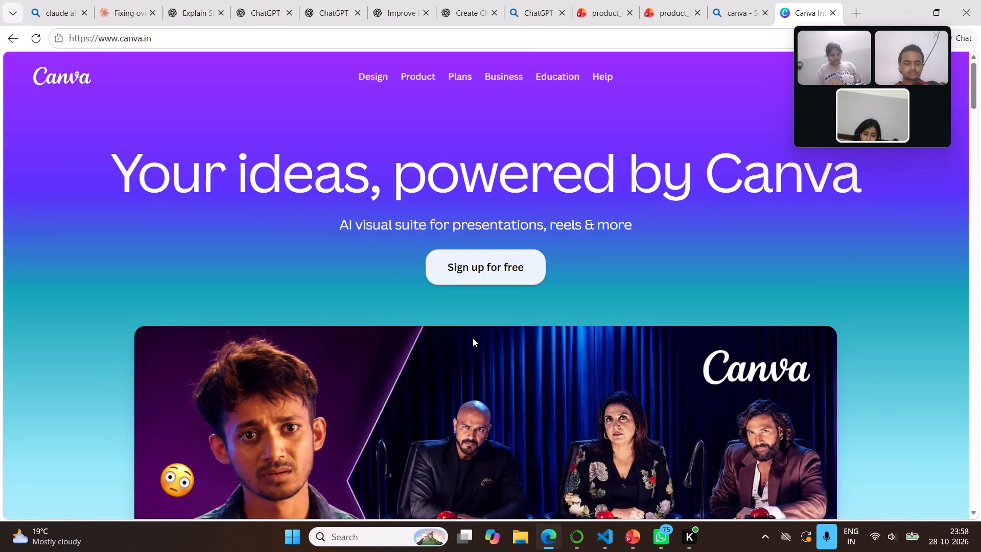
scroll(531, 260, down, 1)
scroll(531, 260, up, 1)
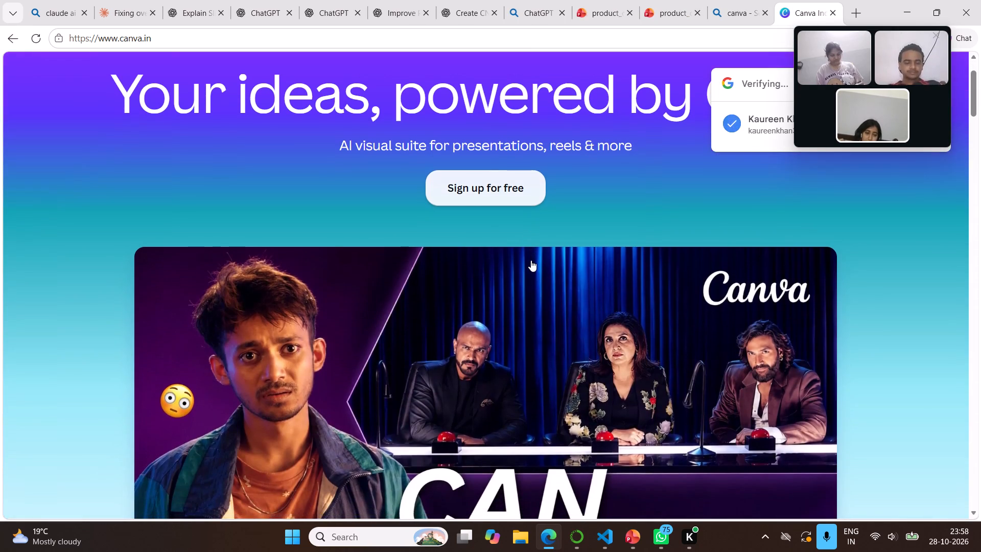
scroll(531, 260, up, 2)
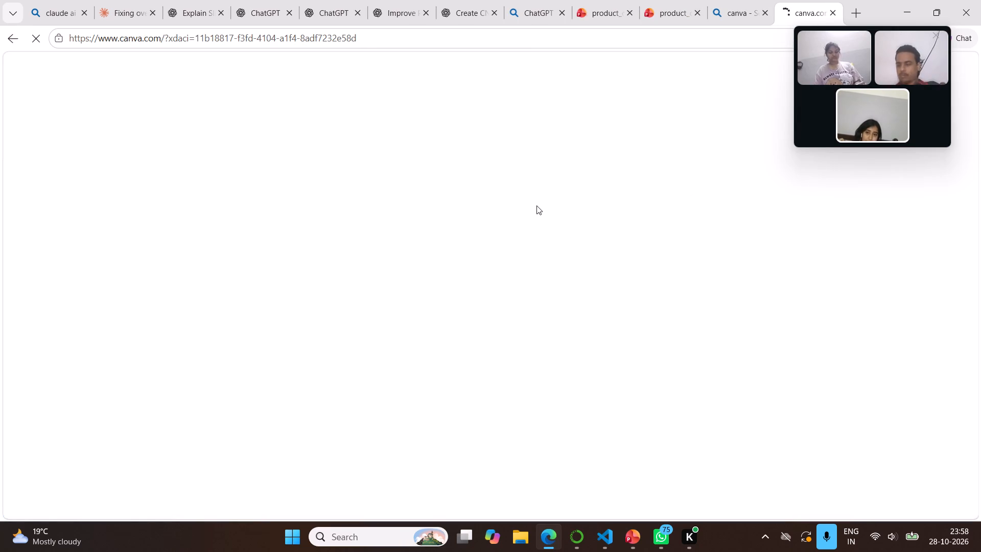
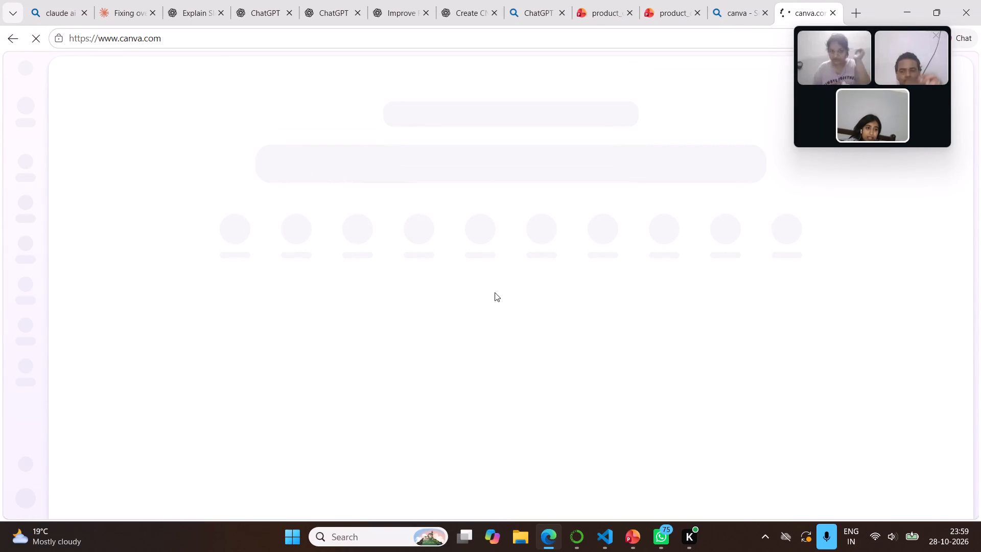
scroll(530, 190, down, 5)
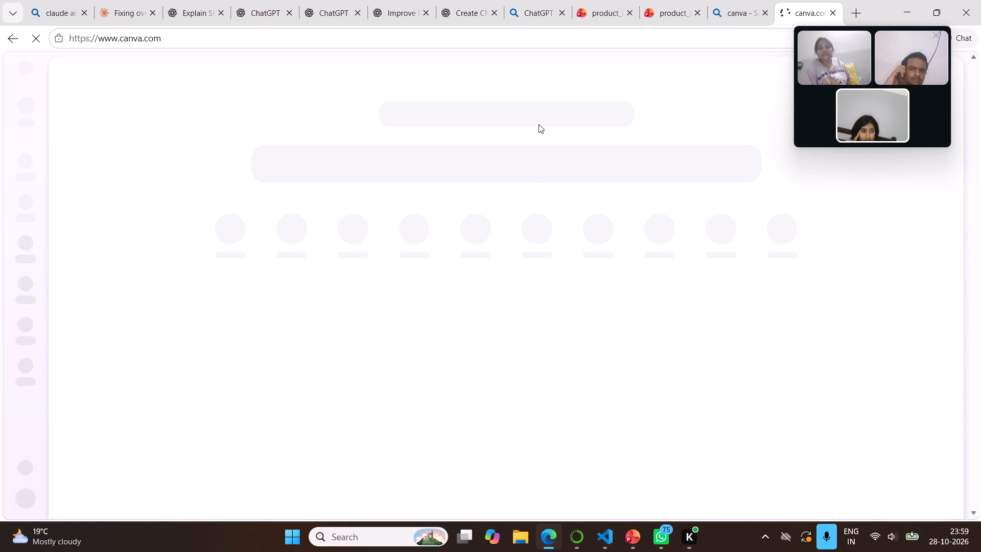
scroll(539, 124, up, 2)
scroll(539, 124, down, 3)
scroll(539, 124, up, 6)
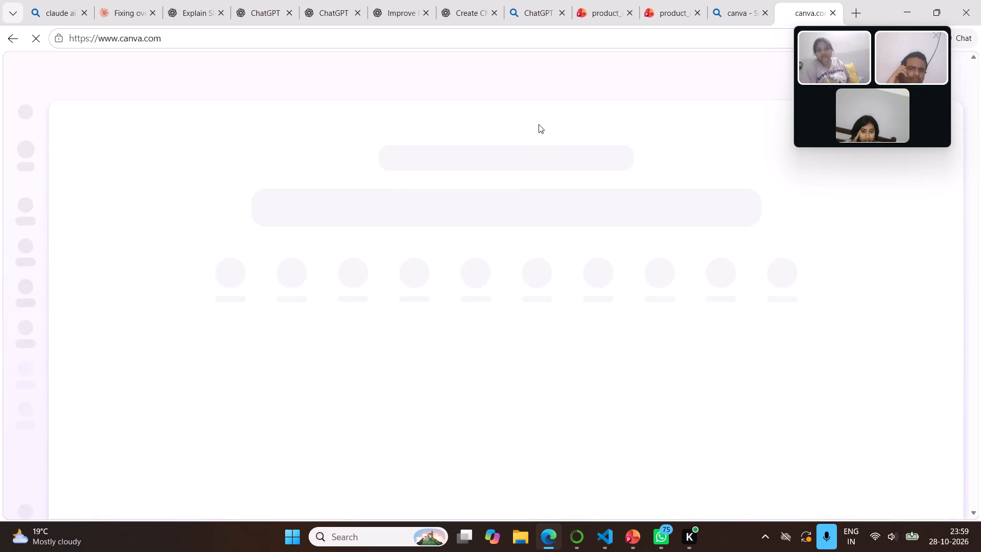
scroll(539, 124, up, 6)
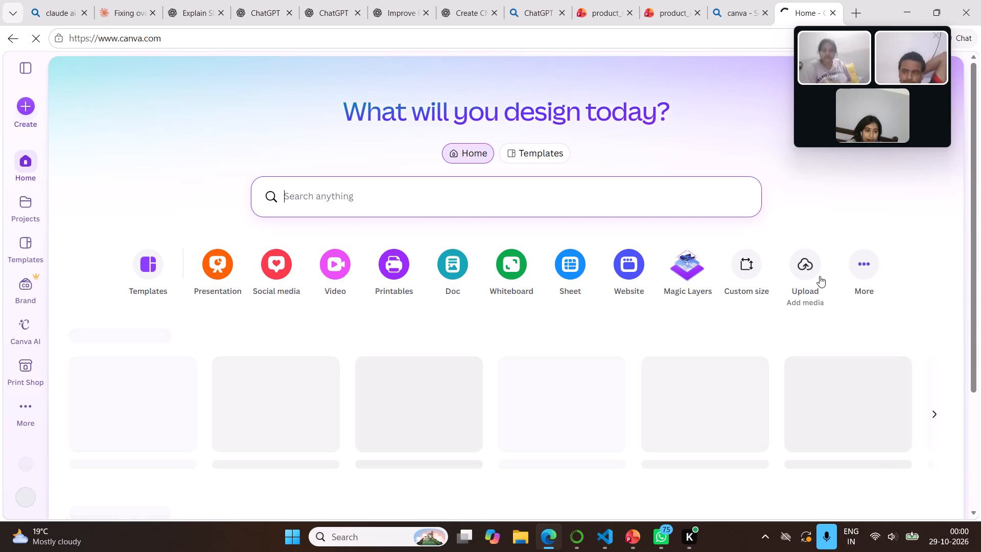
Start a media upload from the Canva home page and open the file chooser for uploading individual files.
click(800, 269)
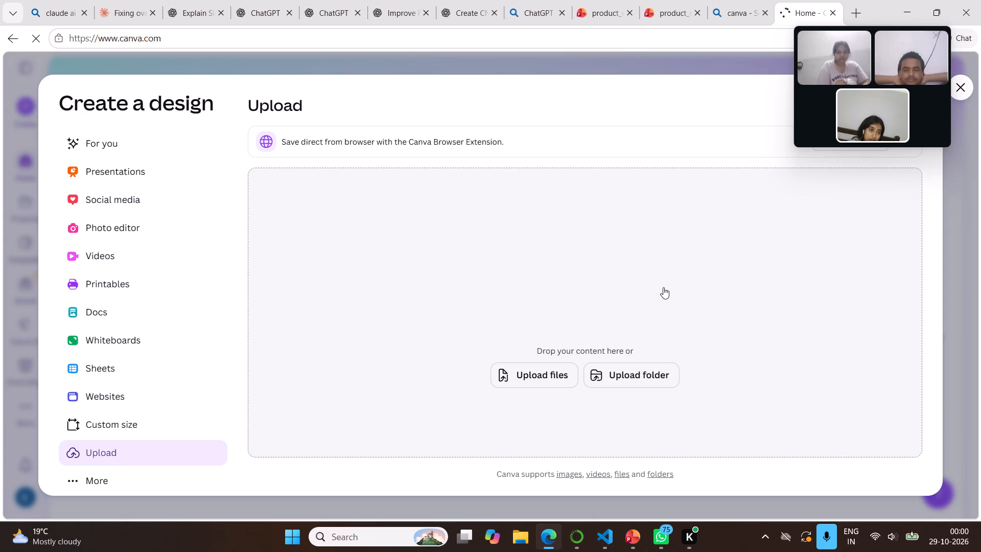
click(554, 374)
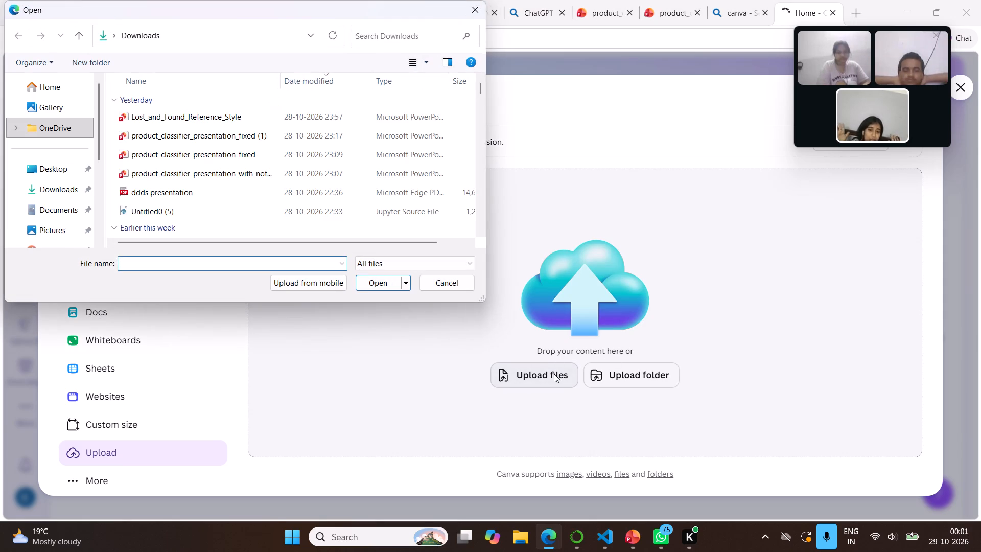
Upload the Lost_and_Found_Reference_Style presentation from the Downloads folder to Canva.
double_click(244, 113)
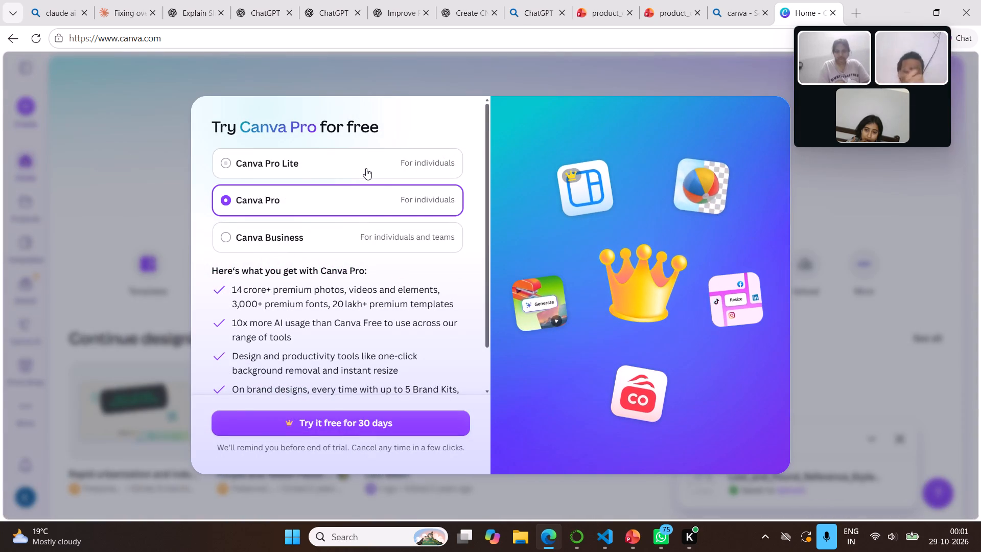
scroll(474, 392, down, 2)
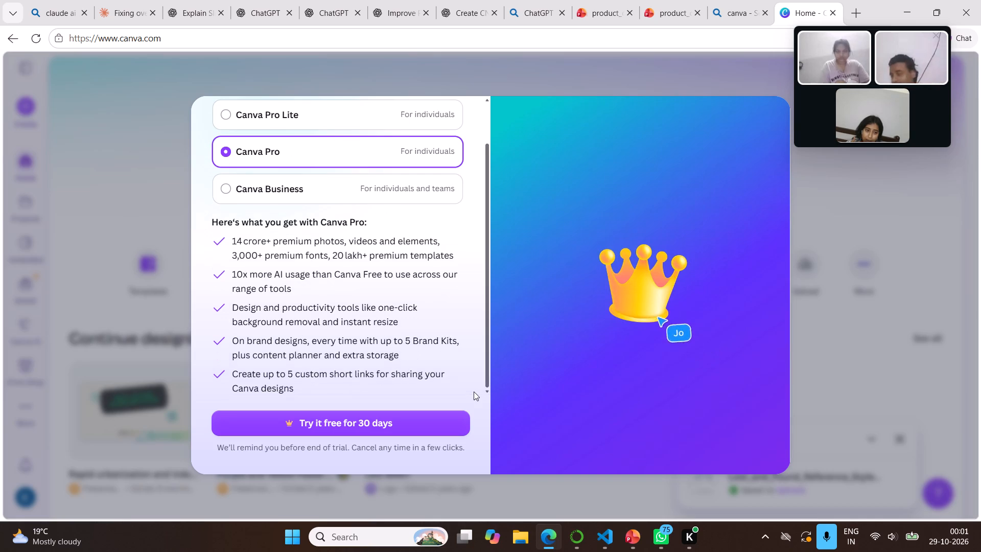
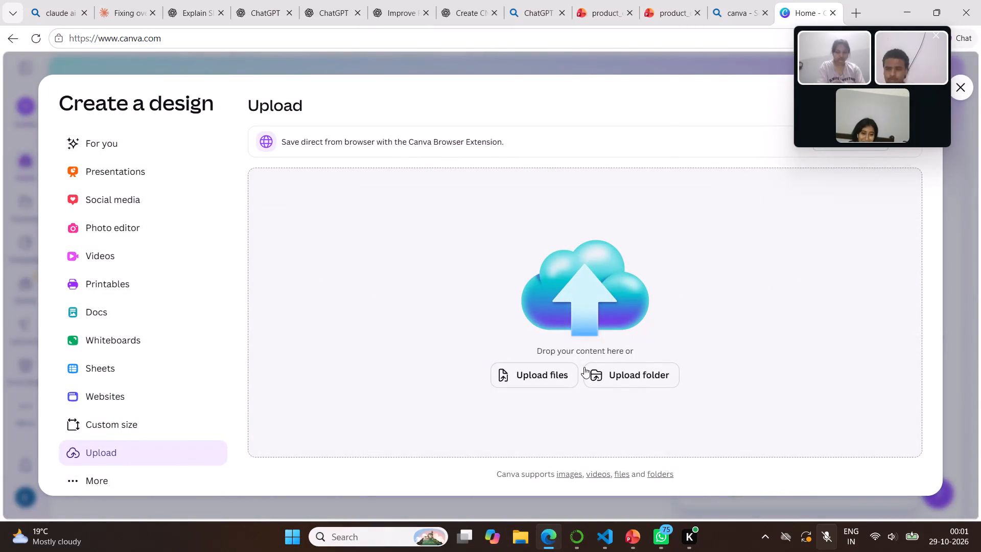
Upload the Lost_and_Found_Reference_Style presentation file from the Downloads folder.
click(561, 380)
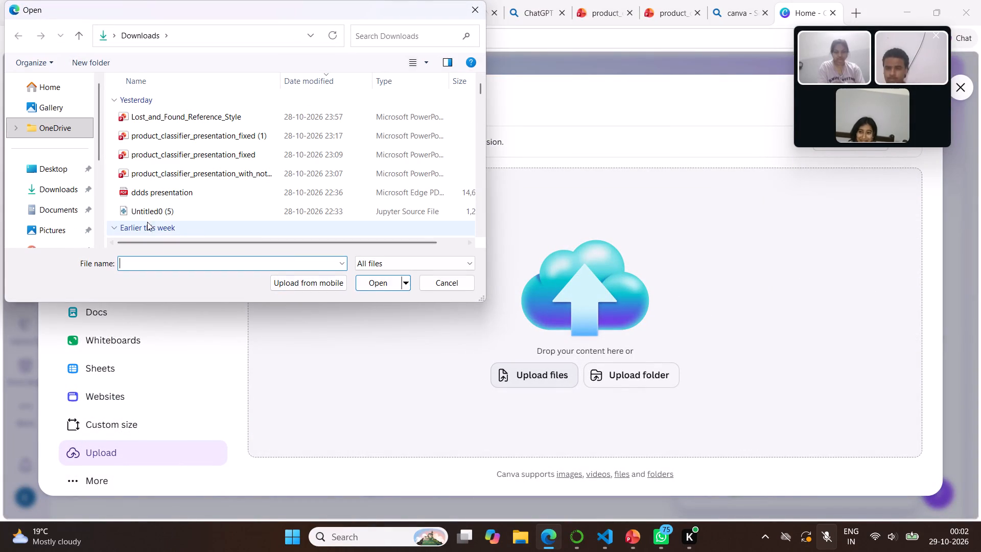
double_click(223, 112)
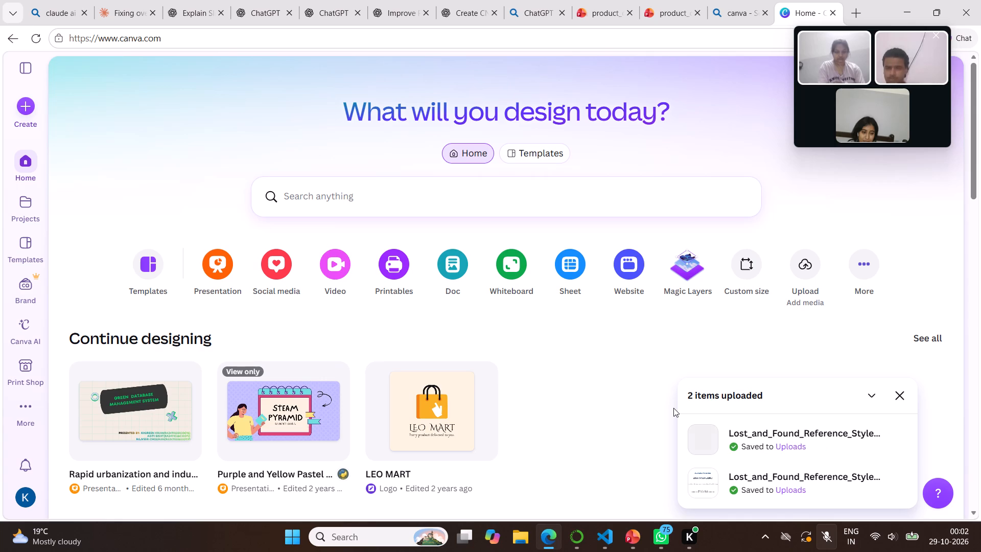
Go to the Uploads folder and open the first uploaded Lost_and_Found_Reference_Style presentation for editing.
click(782, 443)
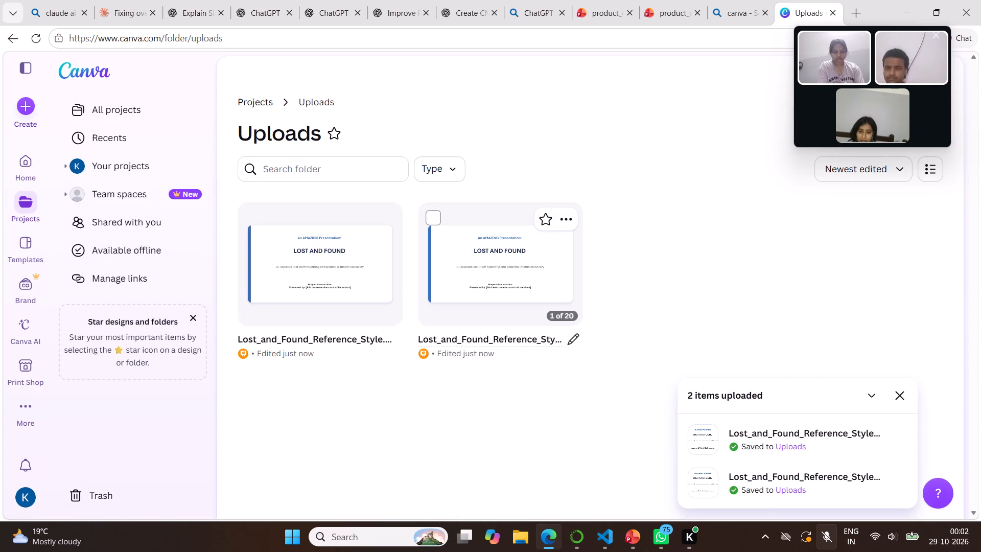
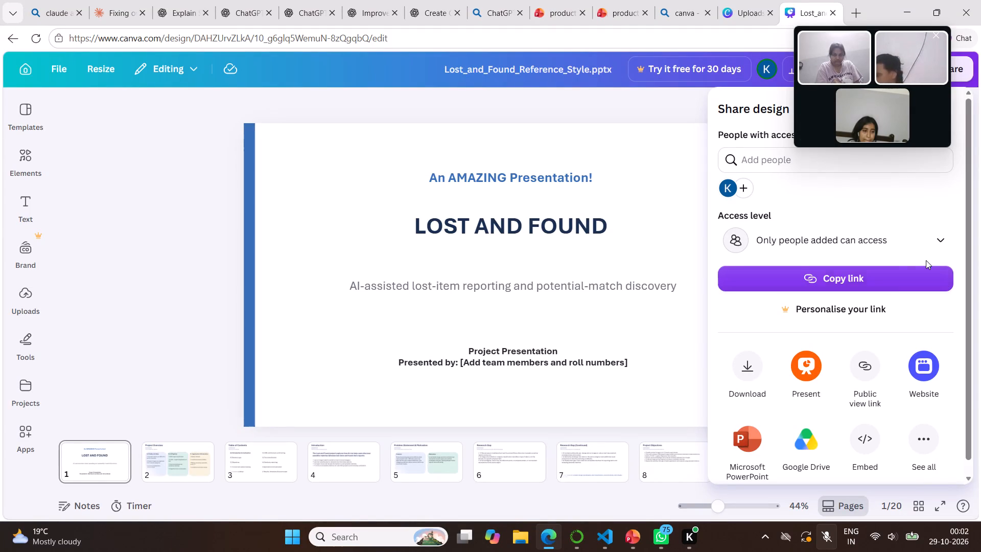
Set the Lost and Found design's access level to Anyone with the link and copy its share link.
click(946, 236)
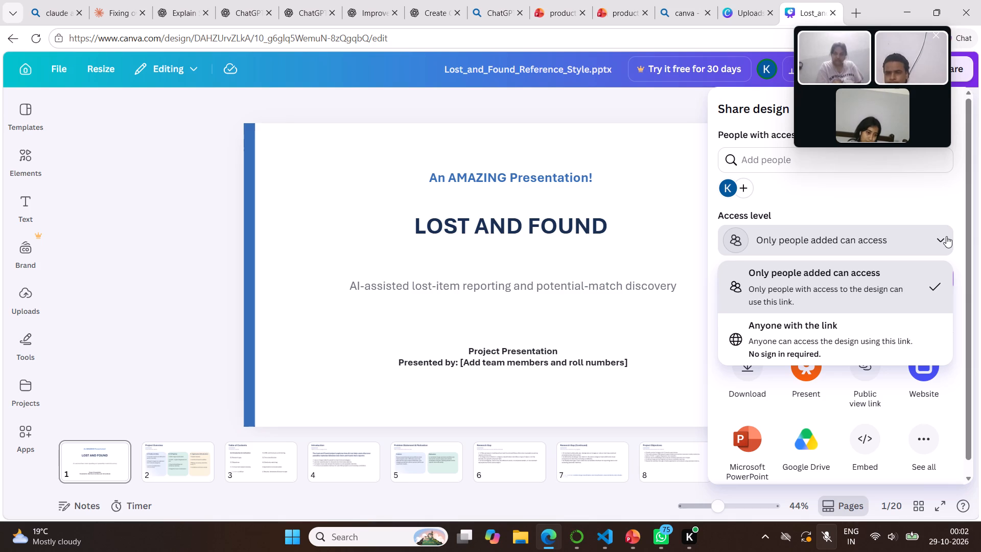
click(865, 349)
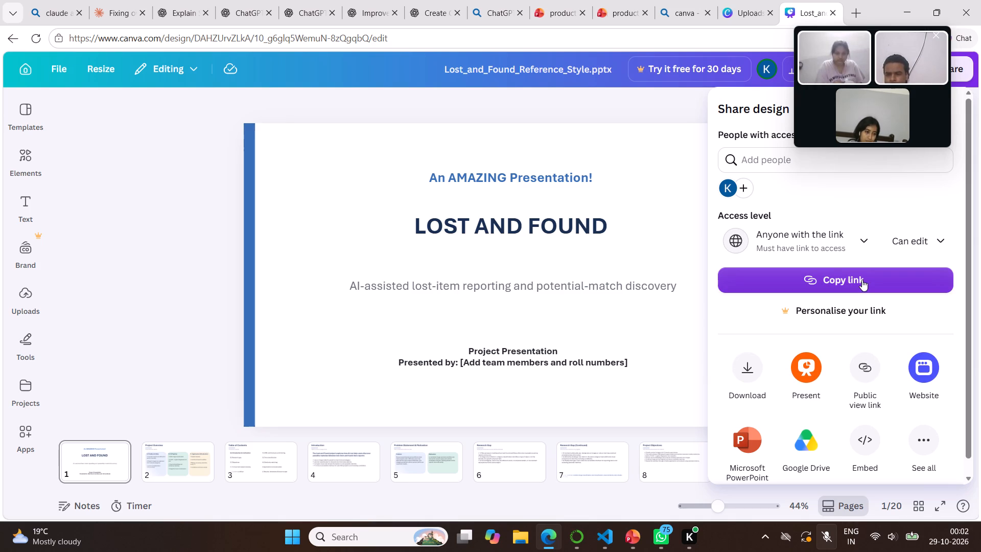
click(862, 280)
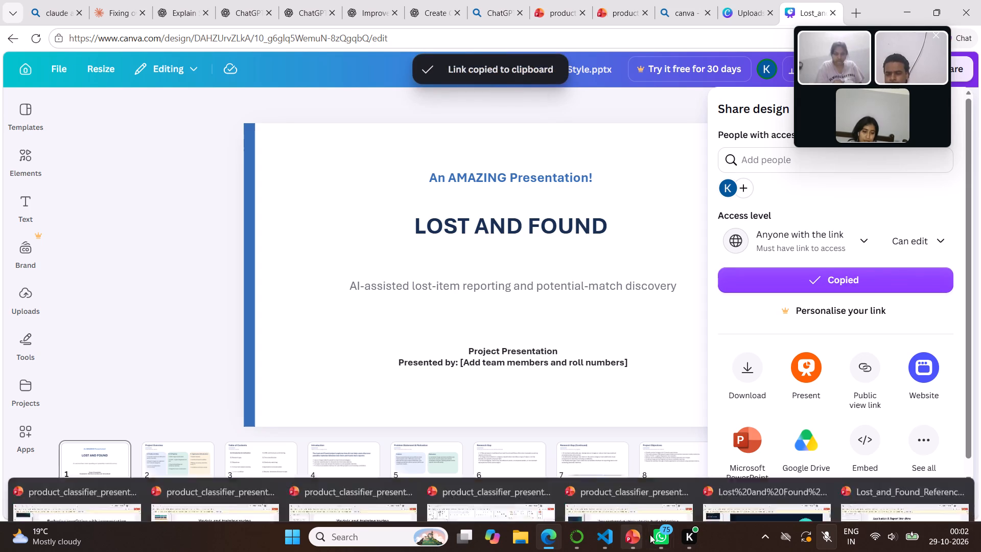
Switch to WhatsApp, to the Machine learning project group chat.
click(661, 535)
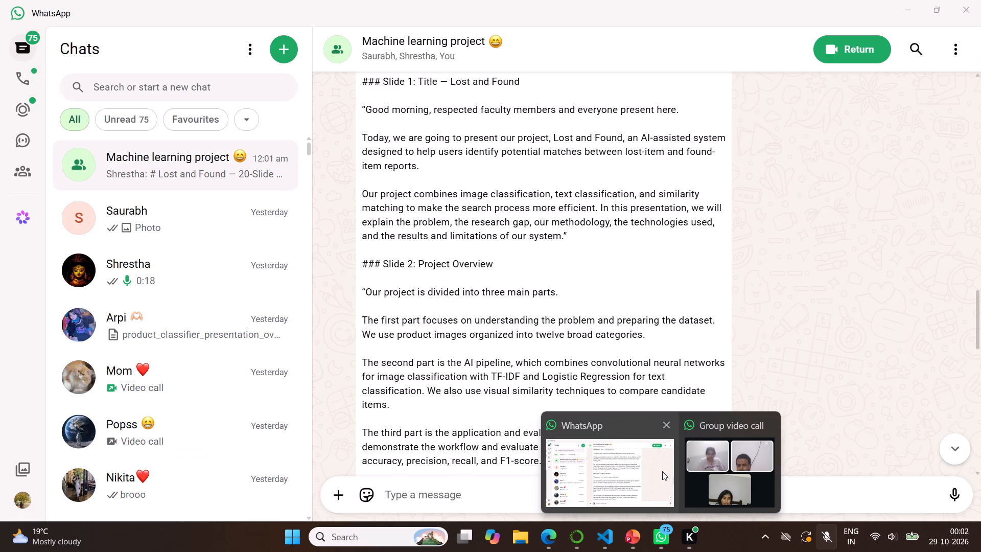
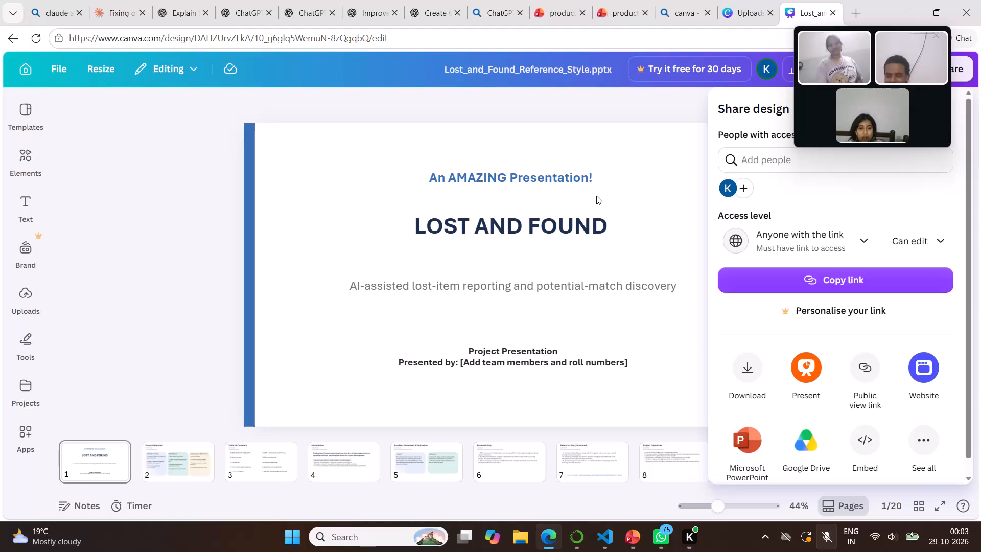
Close the sharing options and delete the "An AMAZING Presentation!" text from the title slide.
click(596, 196)
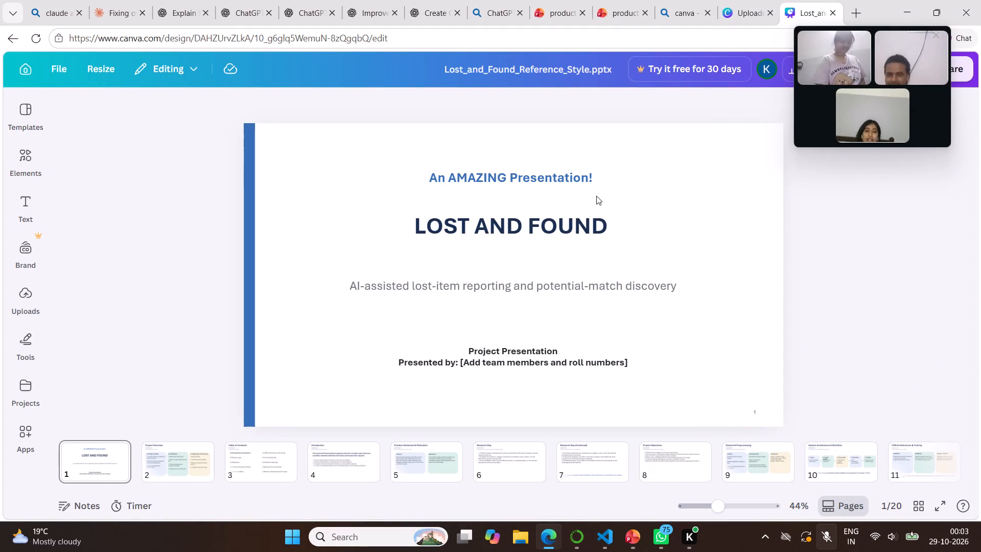
click(596, 180)
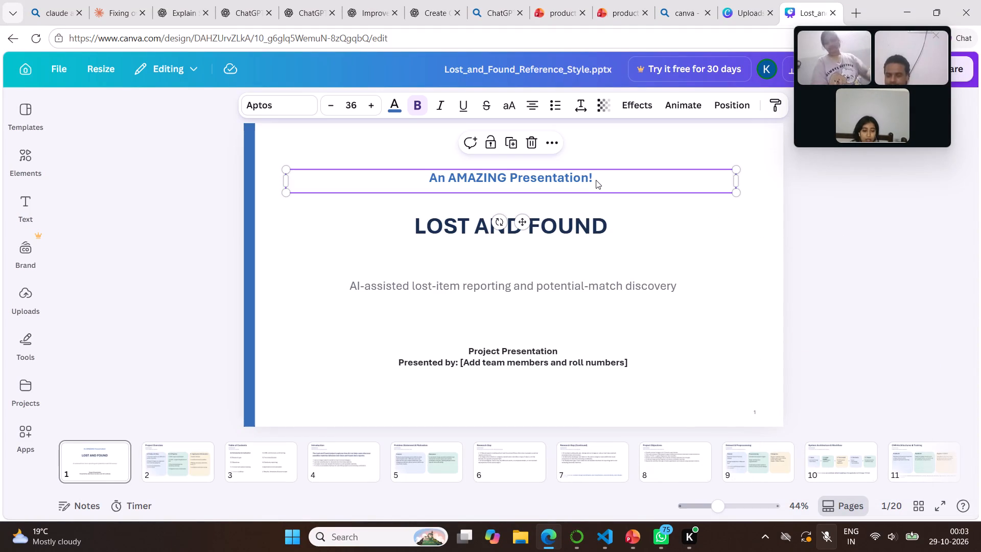
key(BackSpace)
key(BackSpace)
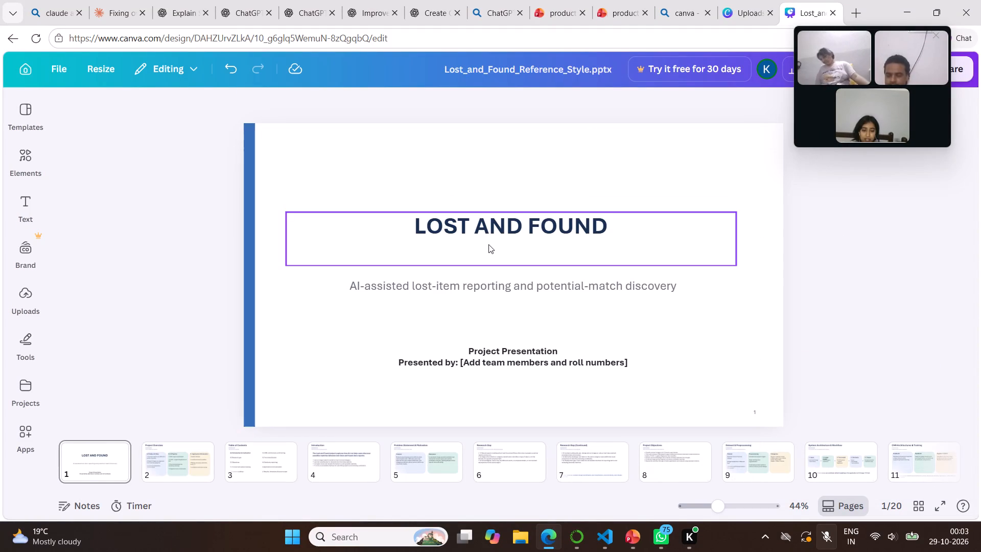
Browse the presentation templates, including the pages of the recently used Blue and Beige Modern Social Media Marketing Presentation.
scroll(488, 244, down, 1)
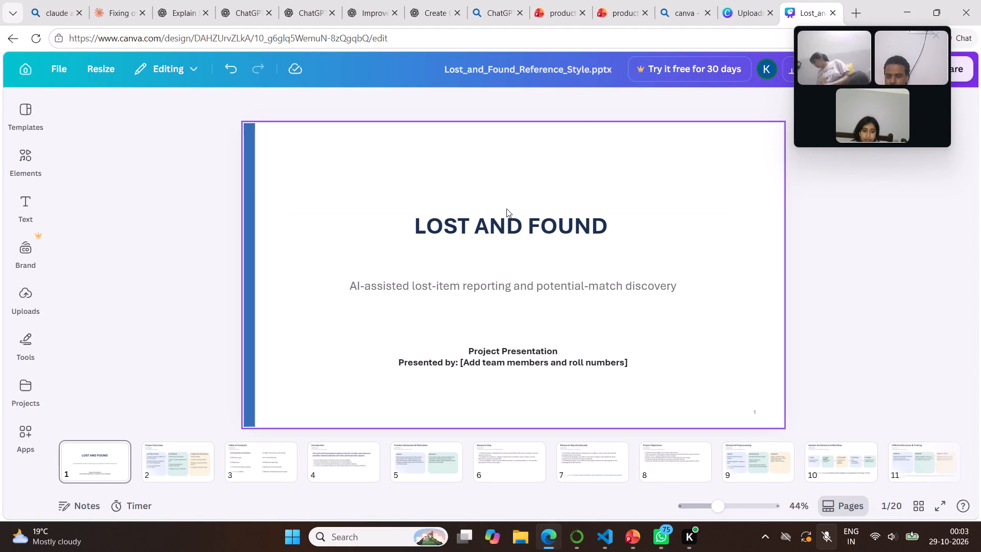
click(25, 118)
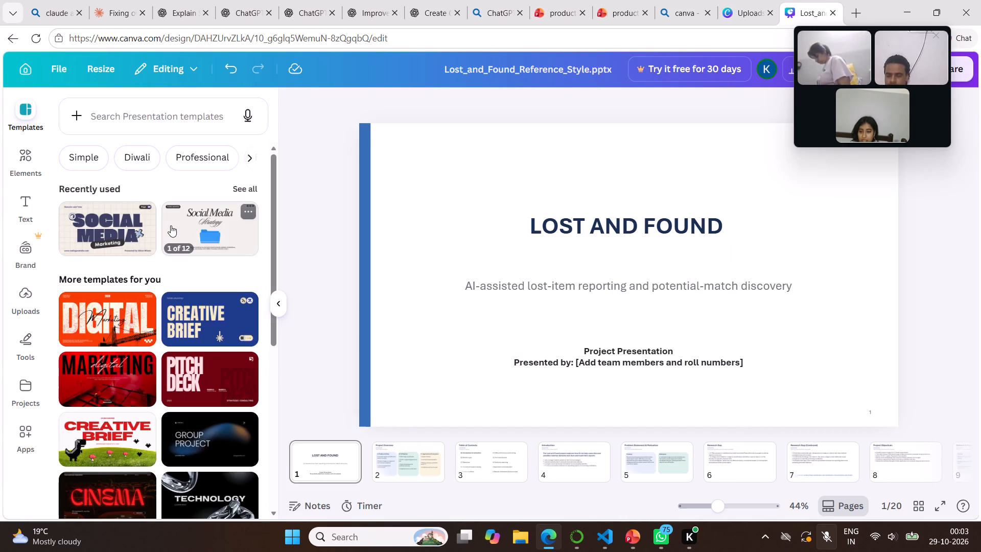
click(122, 221)
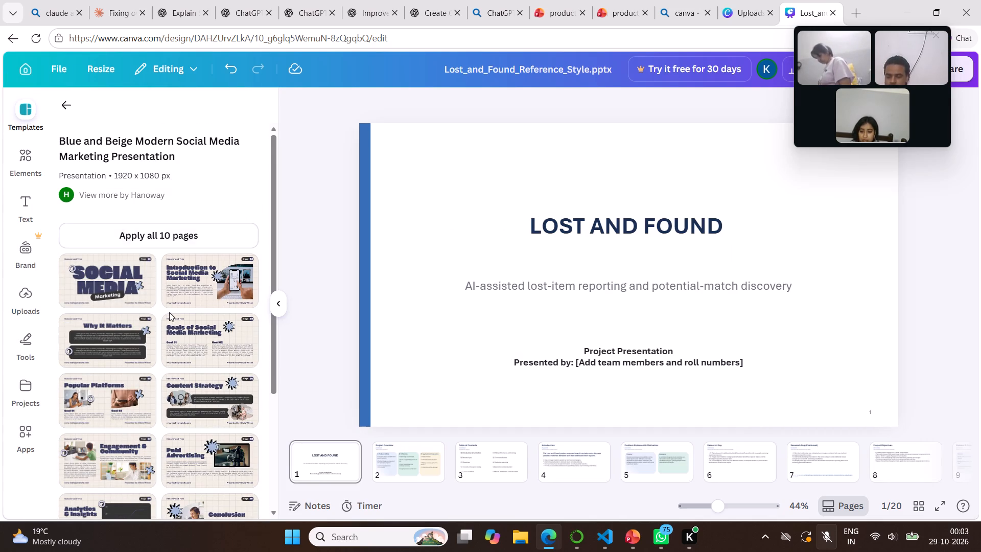
scroll(169, 312, down, 6)
scroll(169, 312, up, 7)
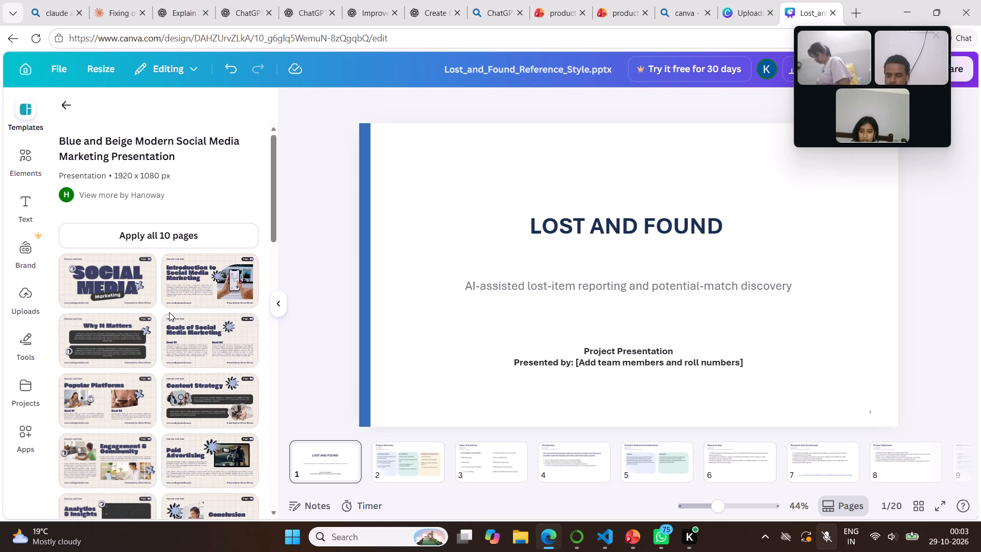
click(60, 103)
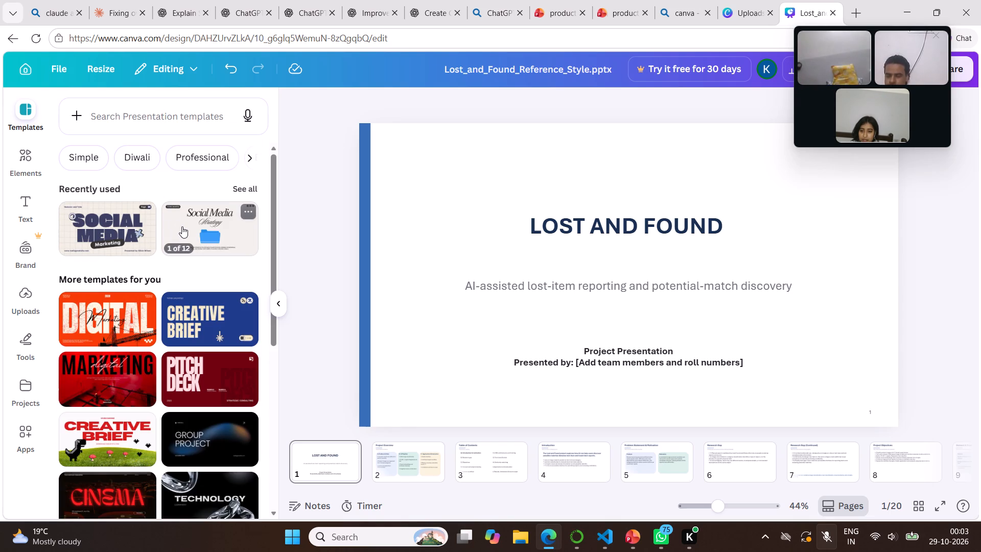
scroll(158, 343, down, 4)
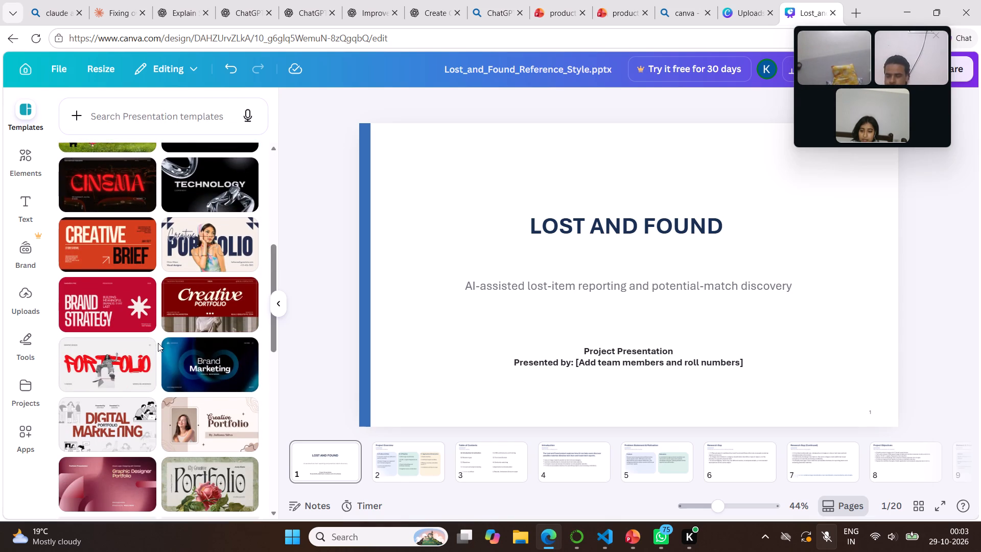
scroll(158, 343, down, 4)
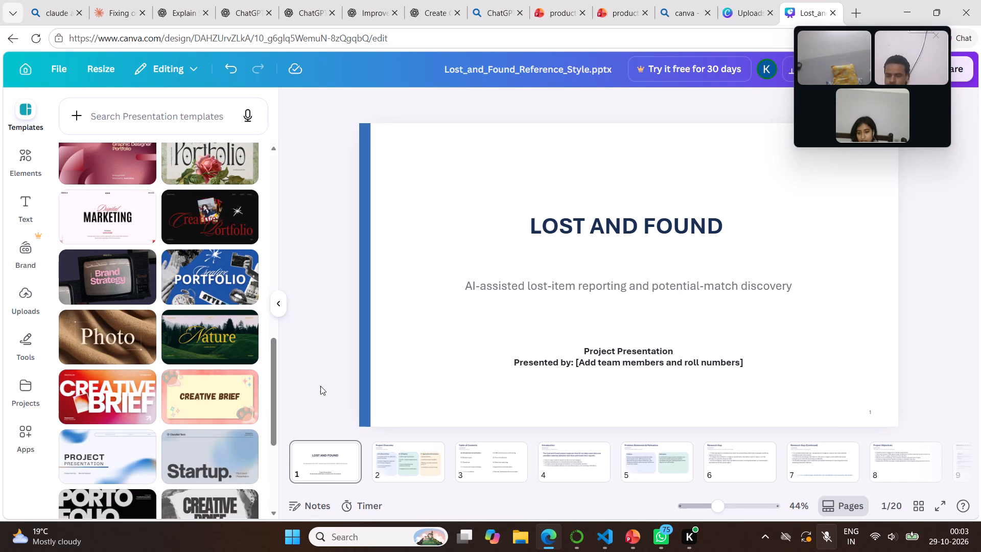
scroll(152, 375, up, 8)
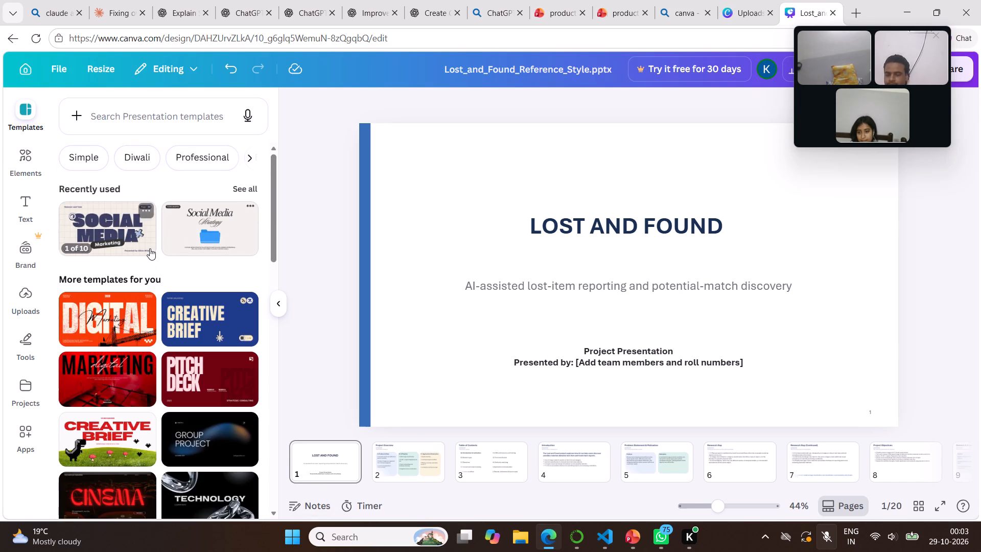
Begin a search of the presentation templates.
click(174, 116)
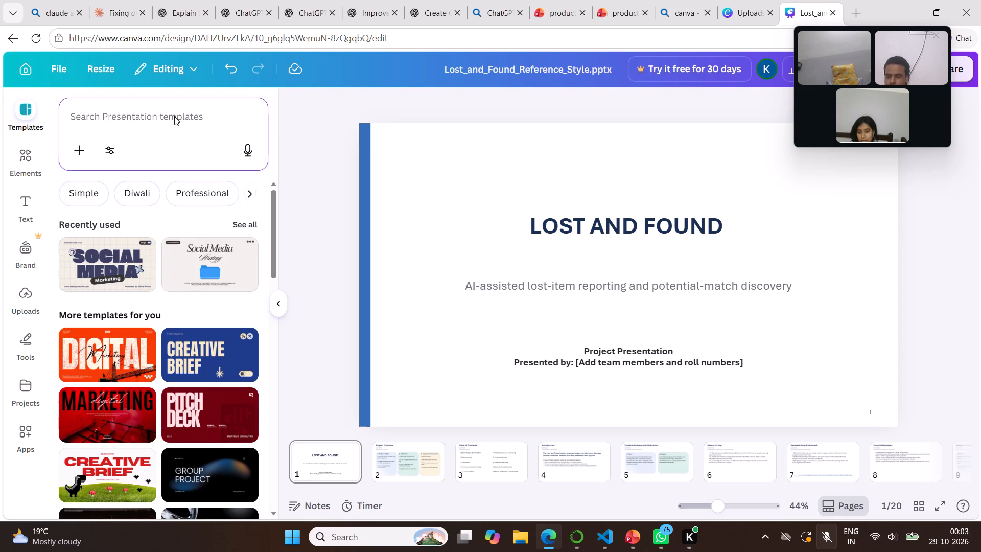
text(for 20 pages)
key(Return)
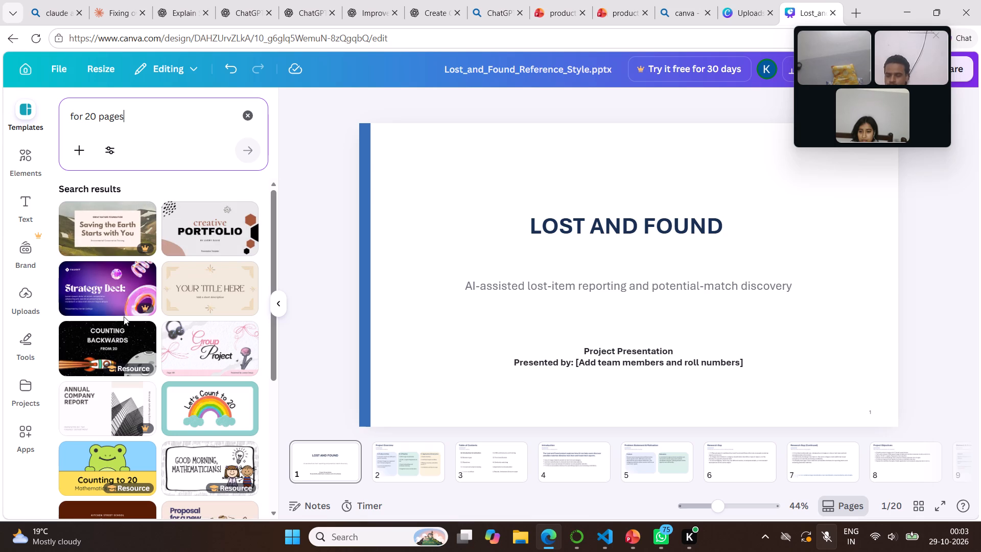
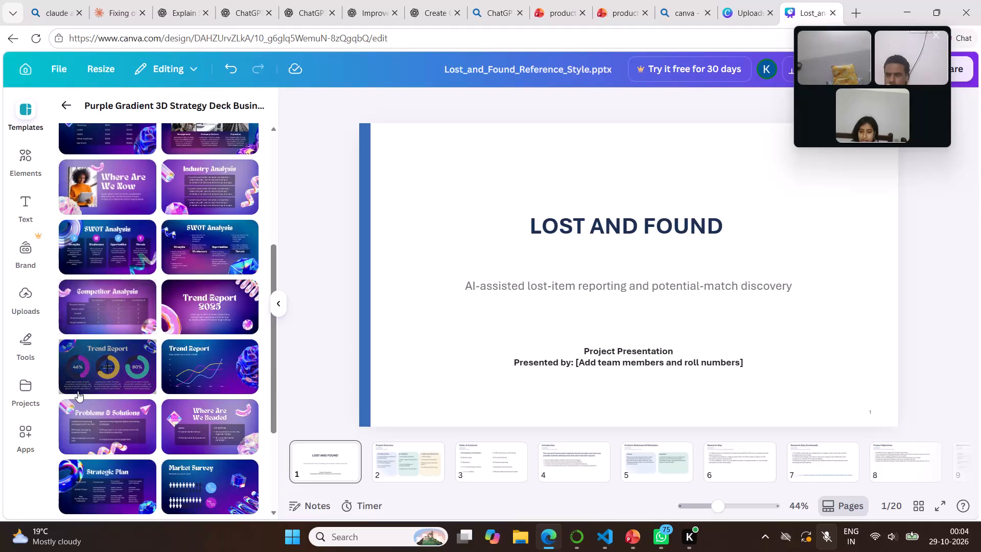
Examine the pages of the Purple Gradient 3D Strategy Deck template, then return to browse the "for 20 pages" search results.
scroll(78, 391, down, 5)
scroll(78, 391, up, 9)
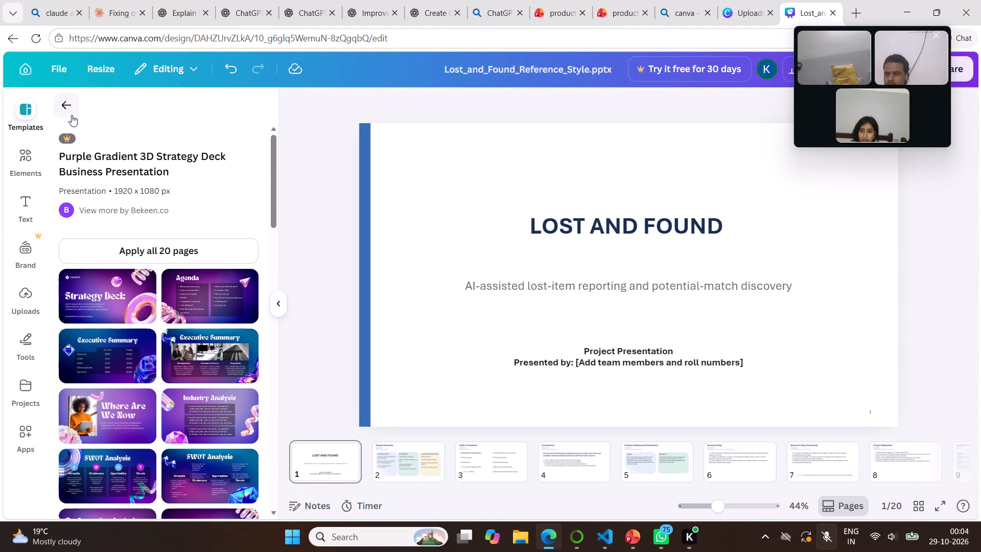
click(72, 115)
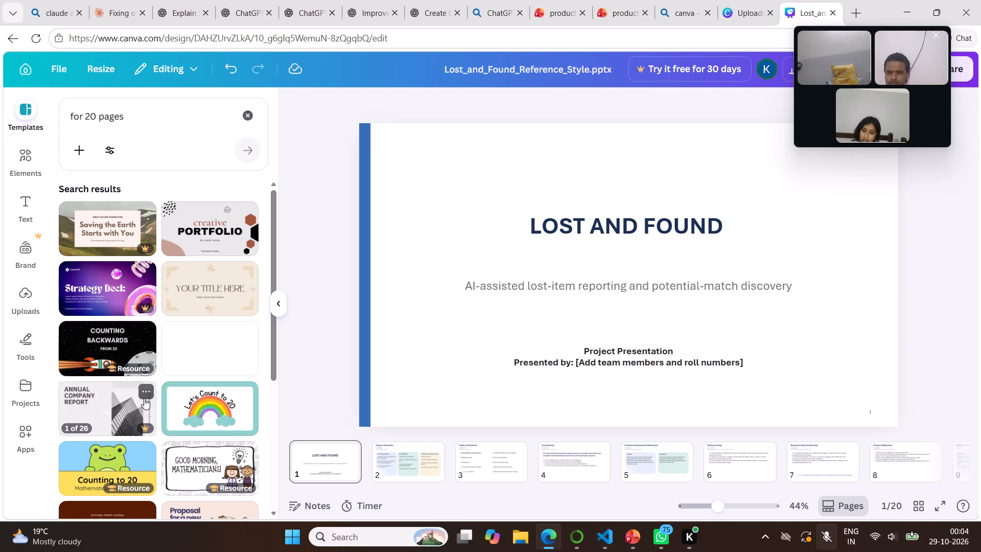
scroll(192, 410, down, 1)
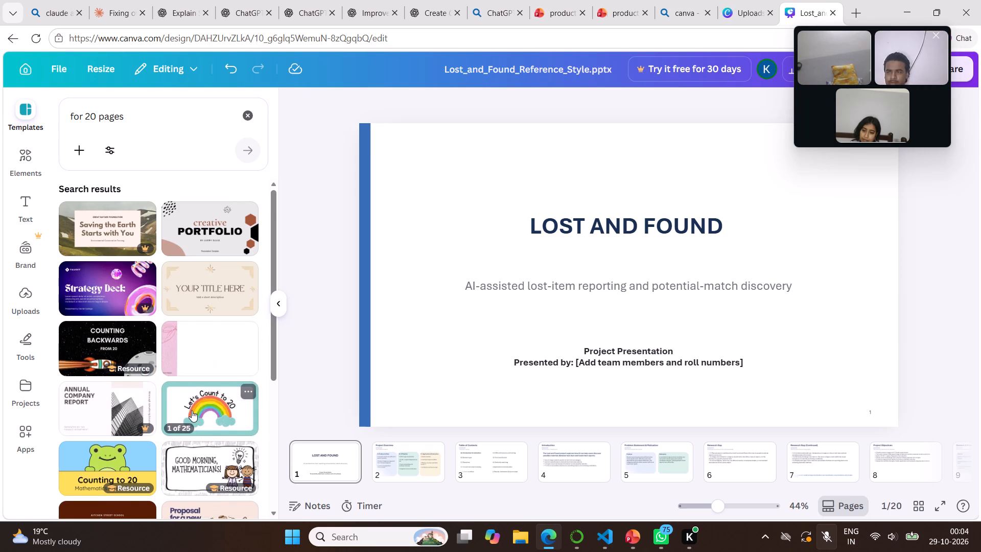
scroll(192, 410, down, 2)
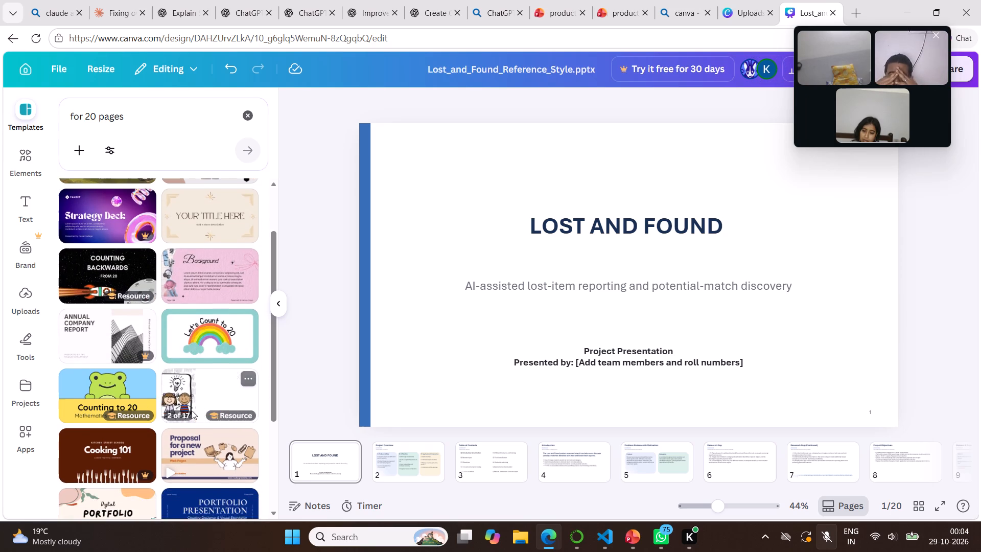
Browse the template results for the search "for 20 pages" and check the available colour and language filters.
scroll(192, 410, down, 2)
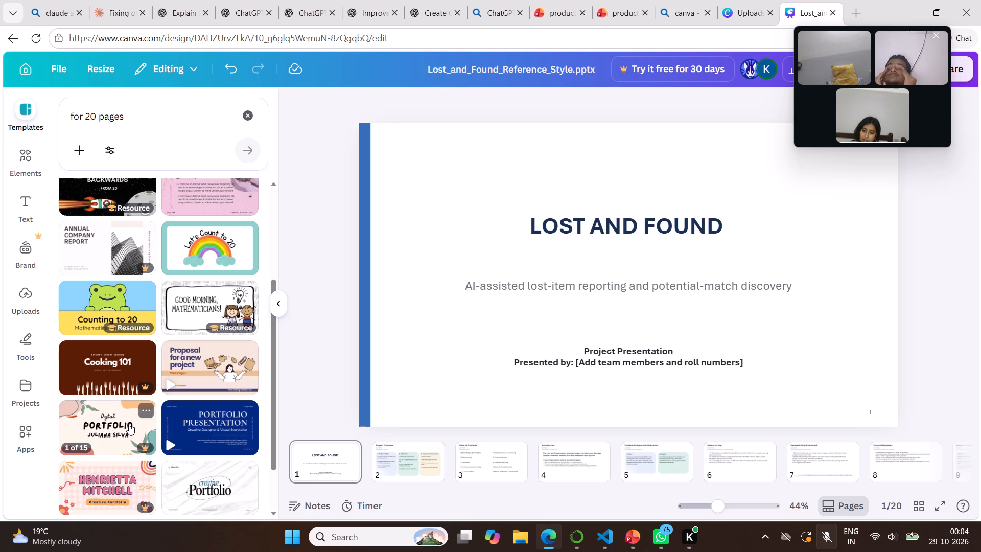
scroll(129, 424, down, 1)
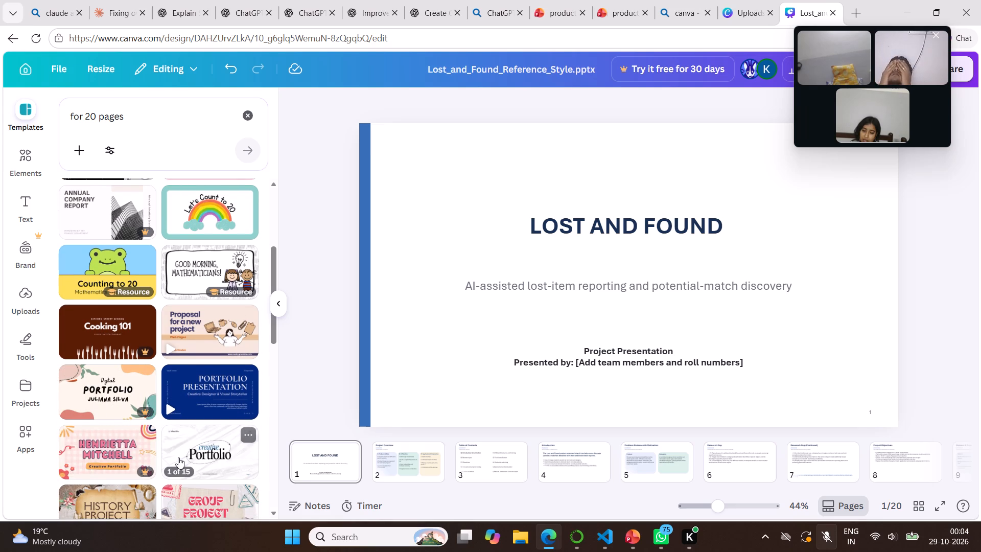
scroll(178, 457, down, 1)
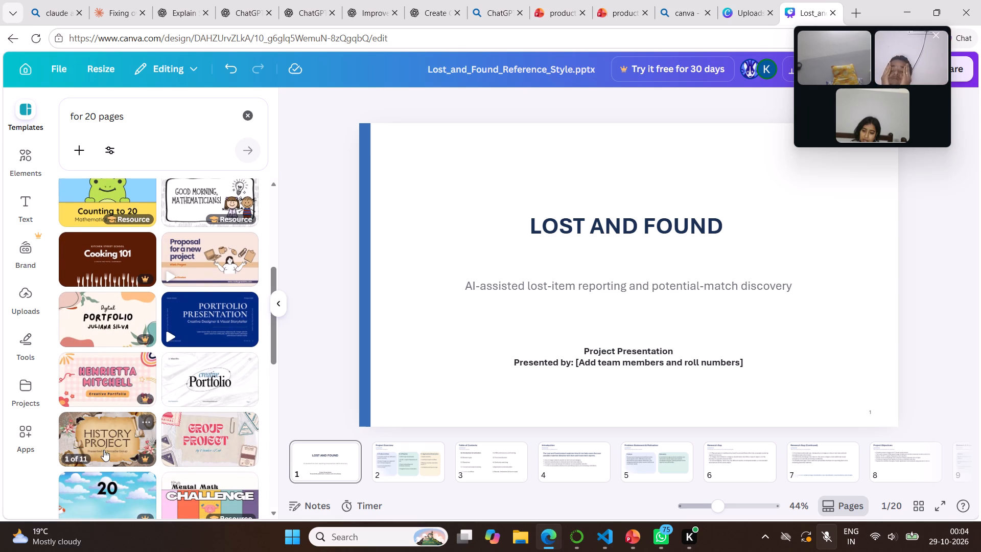
scroll(104, 450, down, 1)
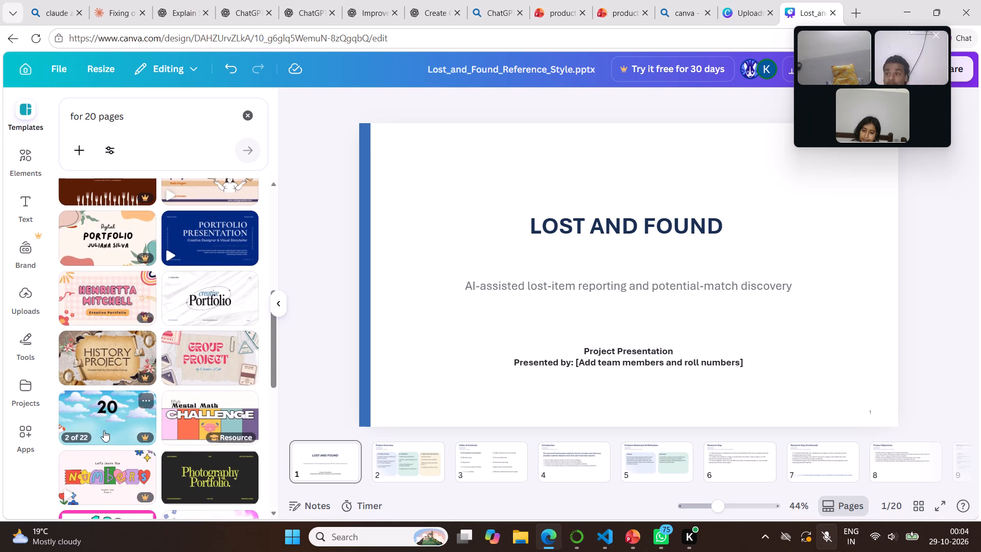
scroll(173, 424, down, 1)
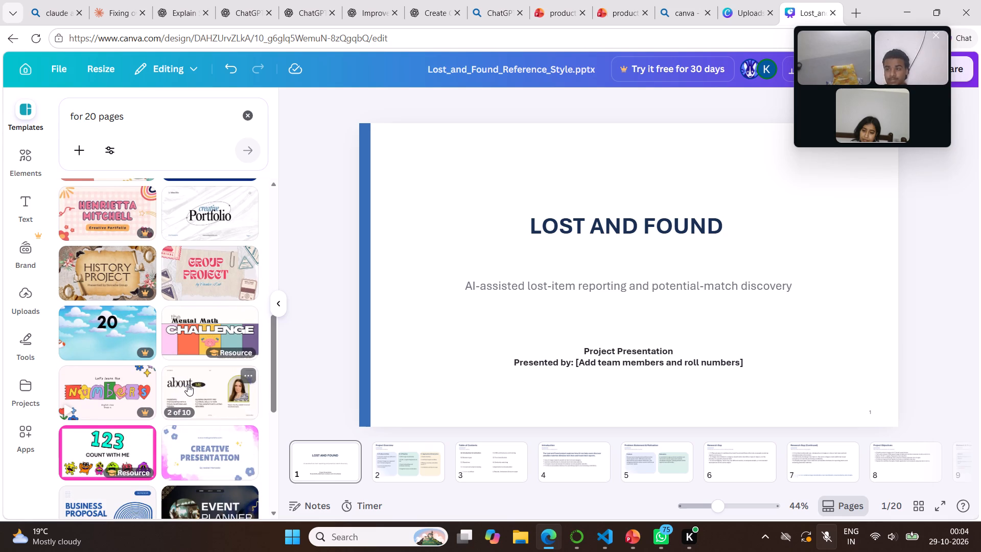
scroll(129, 452, down, 1)
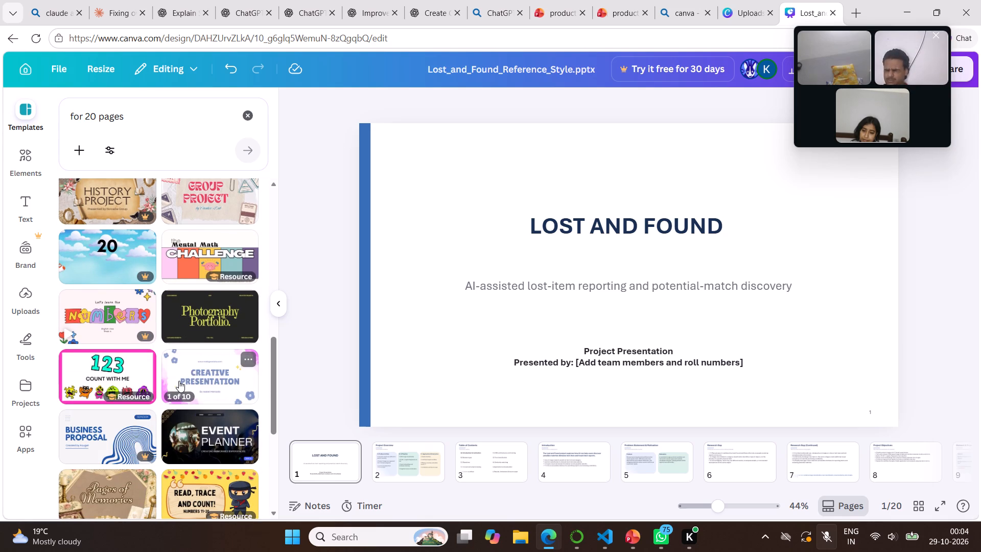
scroll(127, 440, up, 7)
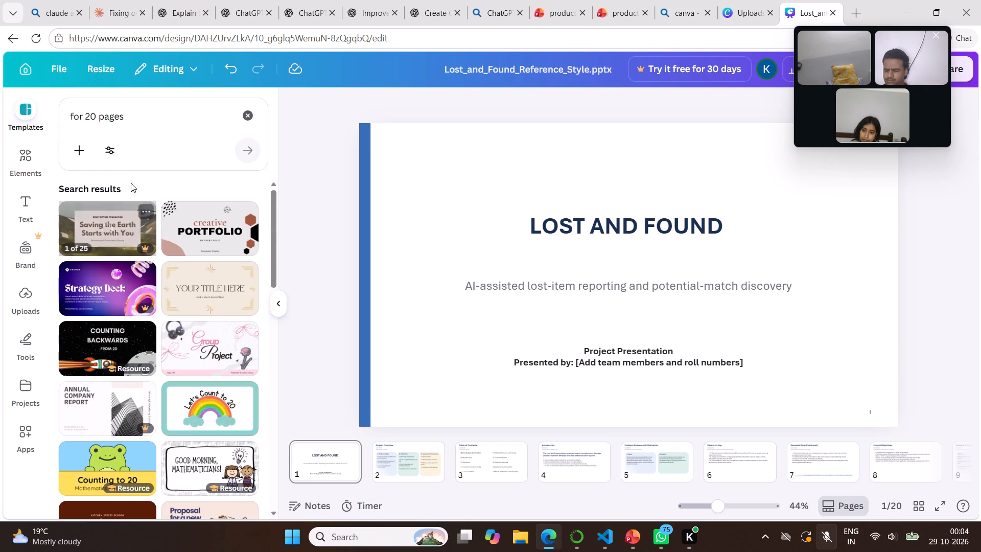
click(106, 159)
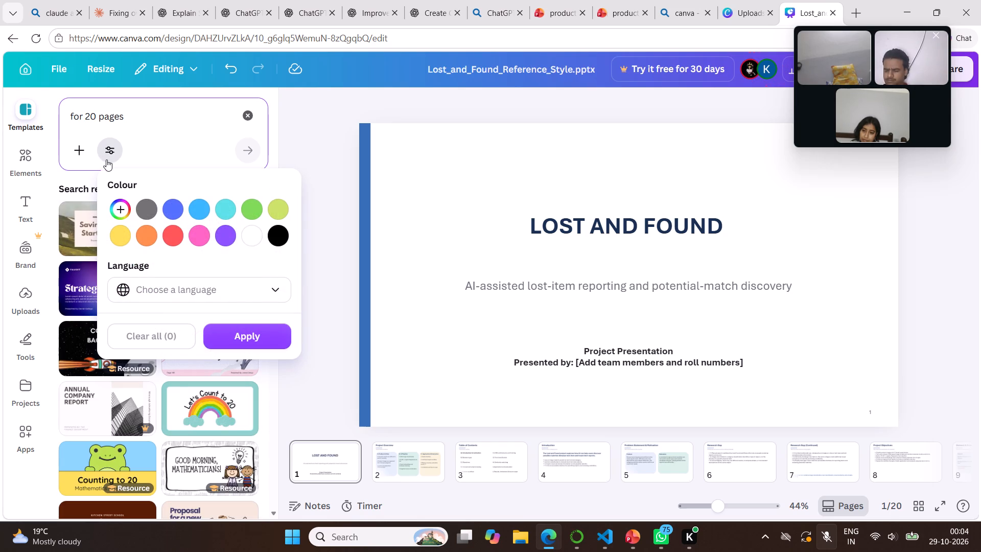
click(82, 187)
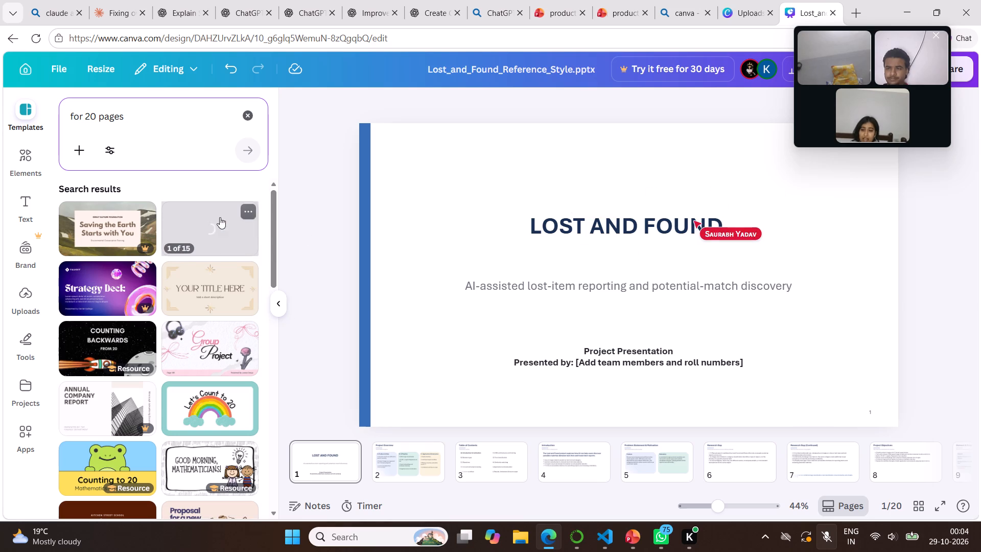
scroll(212, 300, down, 5)
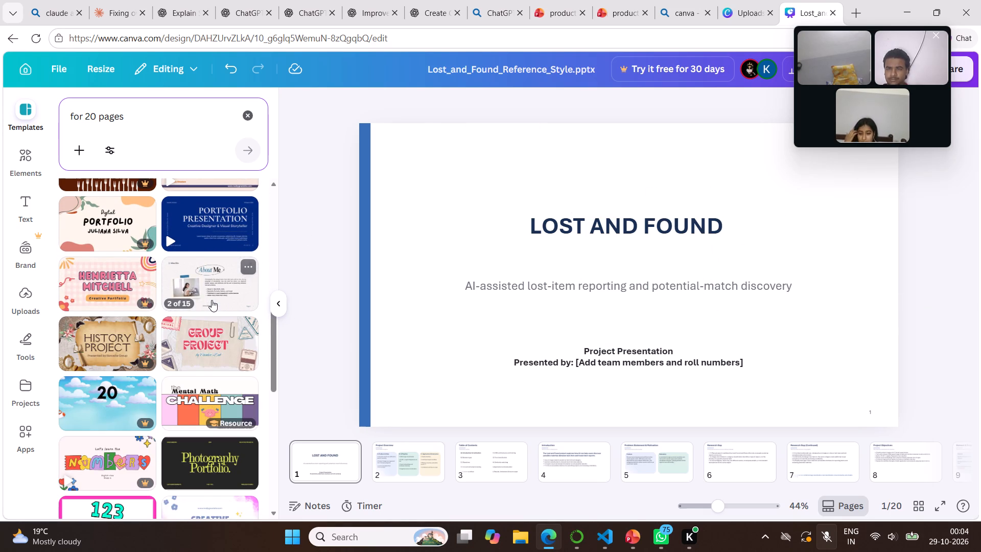
scroll(212, 300, up, 7)
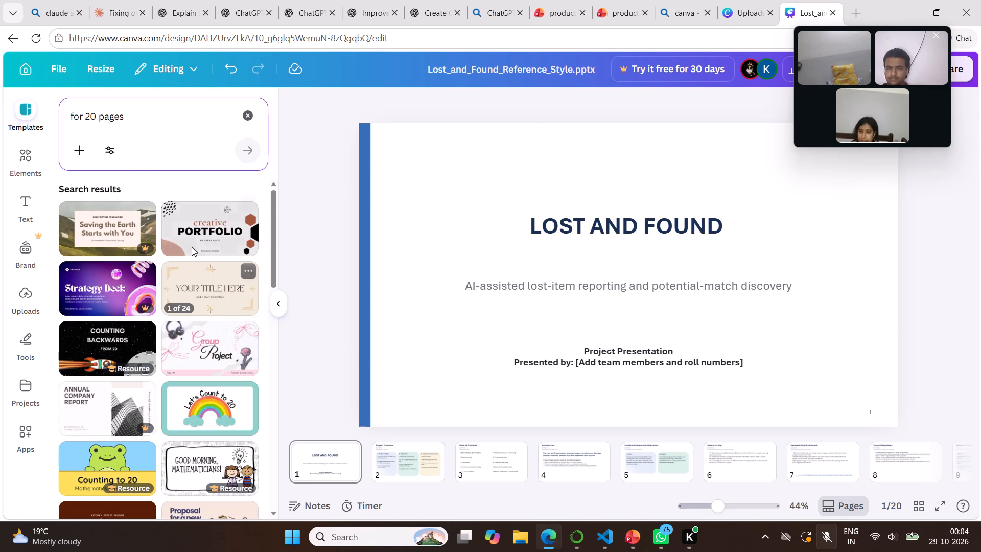
Examine the pages of the Beige and Gold Classy Elegant Simple Christmas and the Gray and Blue Aesthetic Photography templates.
click(202, 299)
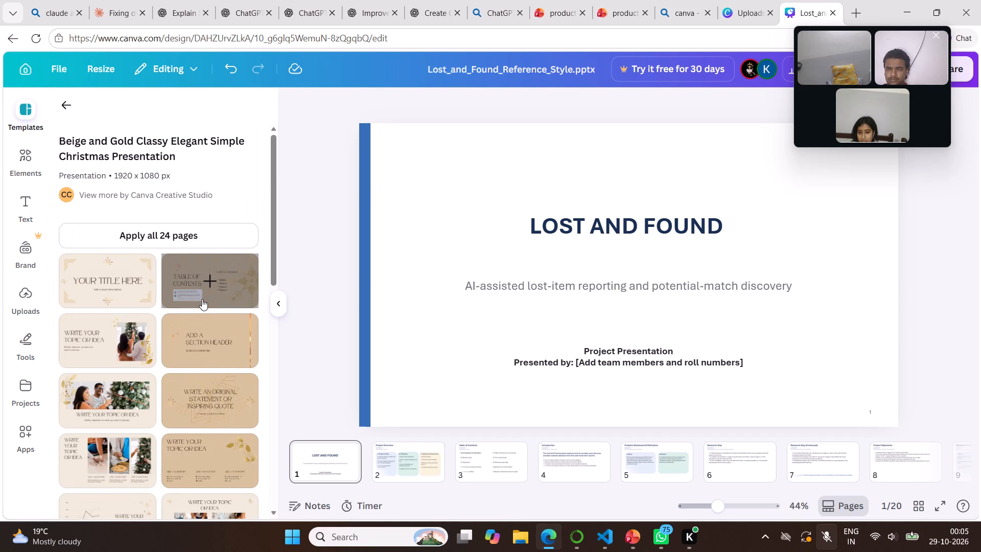
click(65, 109)
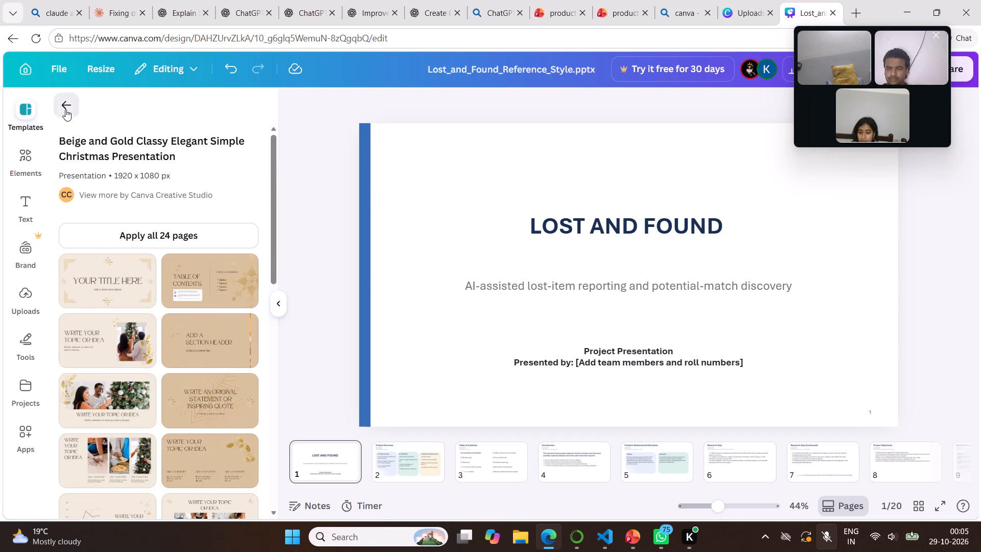
scroll(128, 298, down, 4)
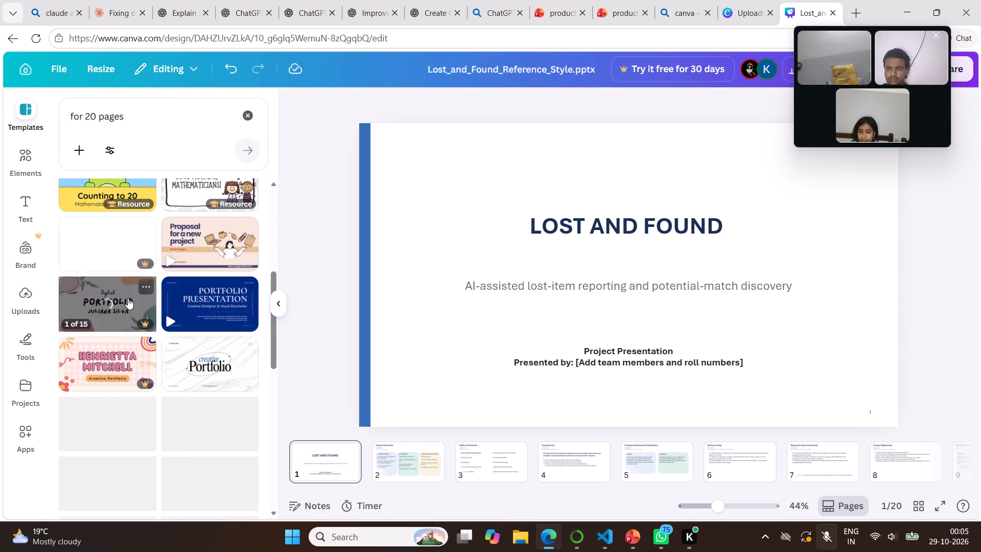
scroll(128, 298, down, 1)
click(173, 310)
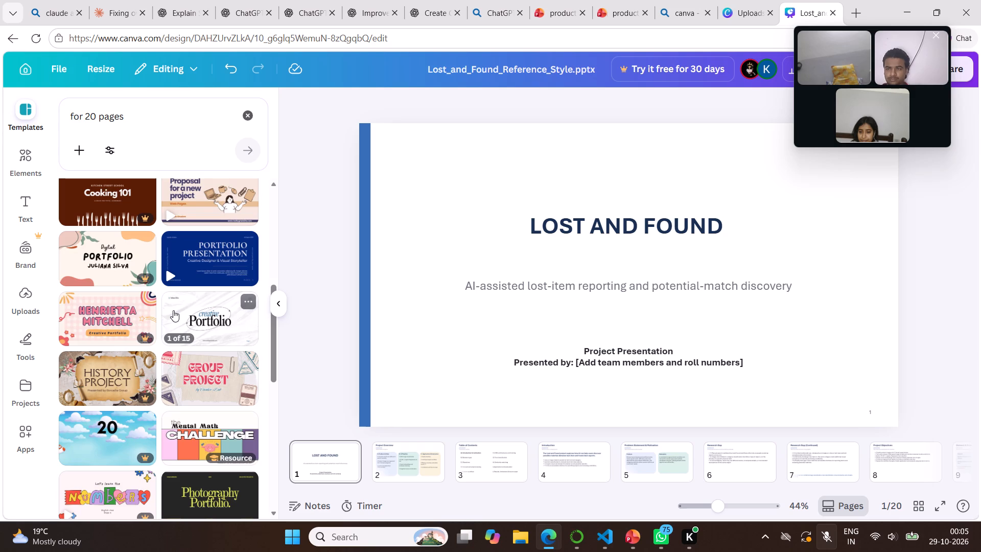
scroll(173, 310, down, 3)
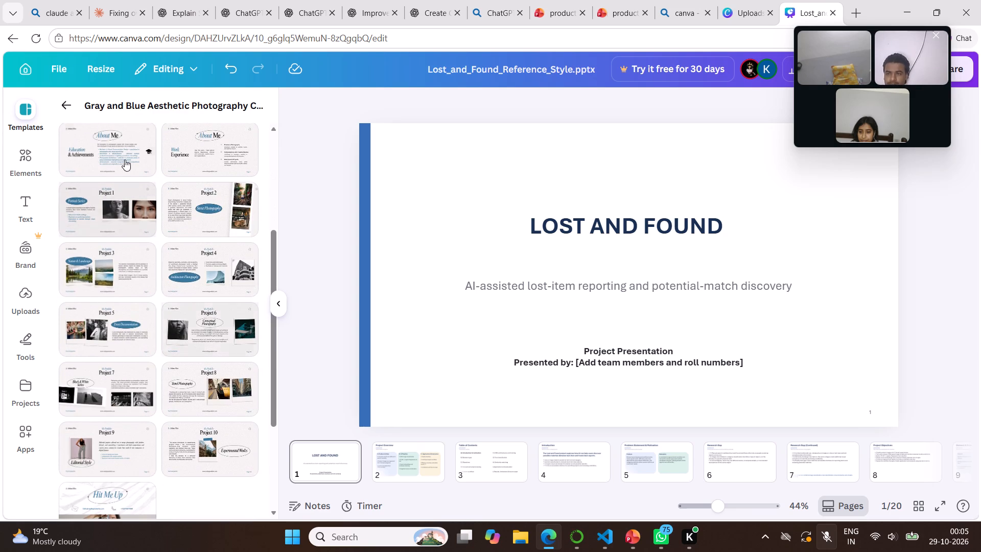
click(73, 106)
Examine the Blue and White Abstract Proposal business template and the similar templates suggested with it.
scroll(213, 343, down, 1)
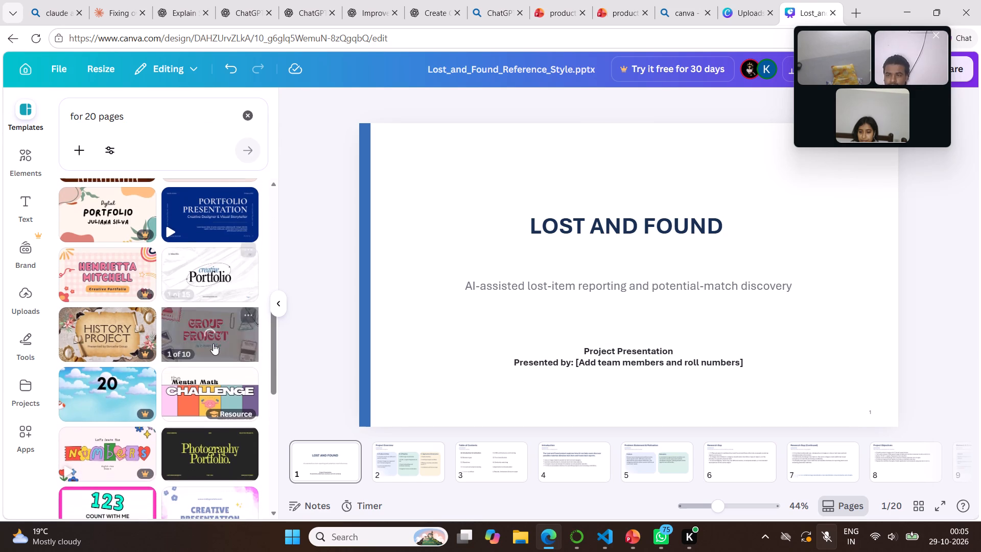
scroll(213, 343, down, 5)
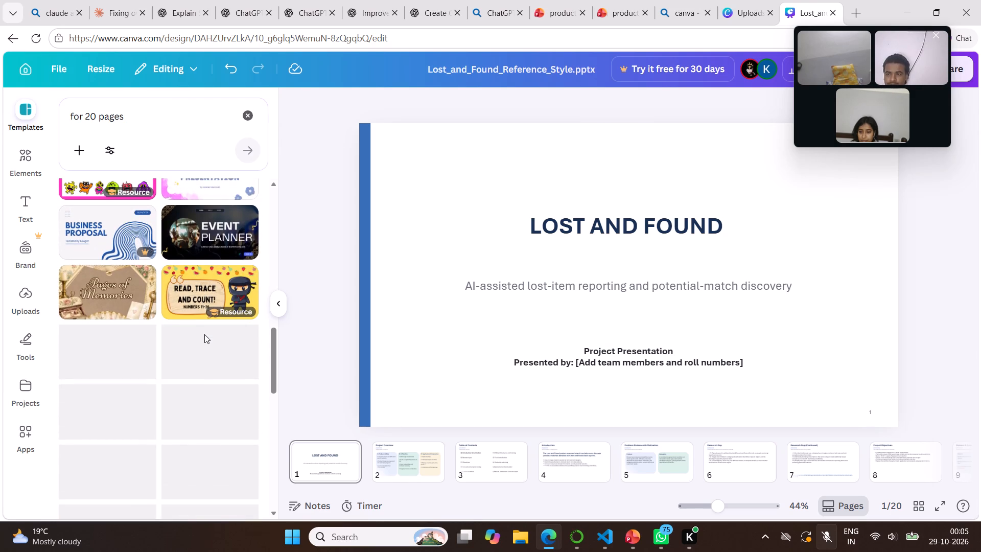
scroll(204, 334, down, 1)
click(110, 244)
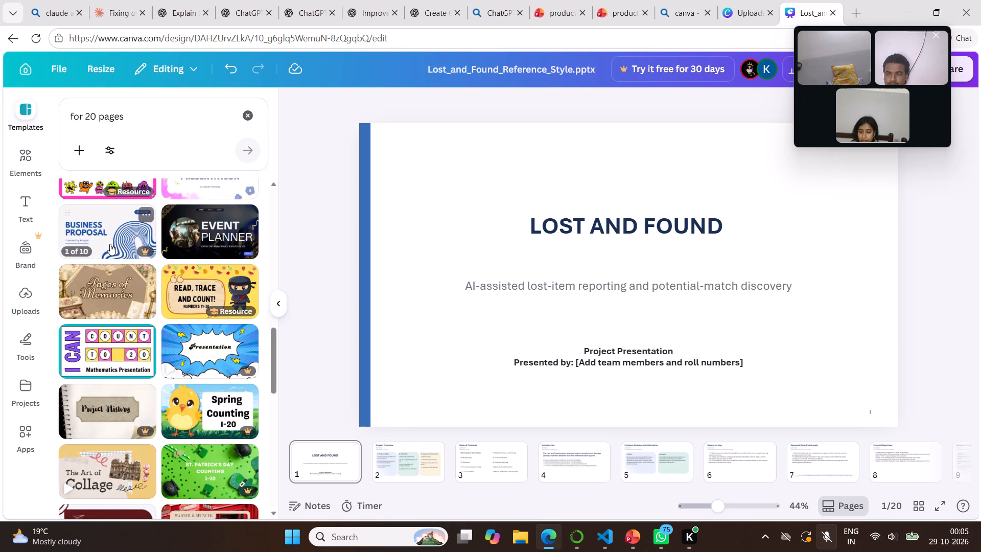
scroll(124, 305, down, 4)
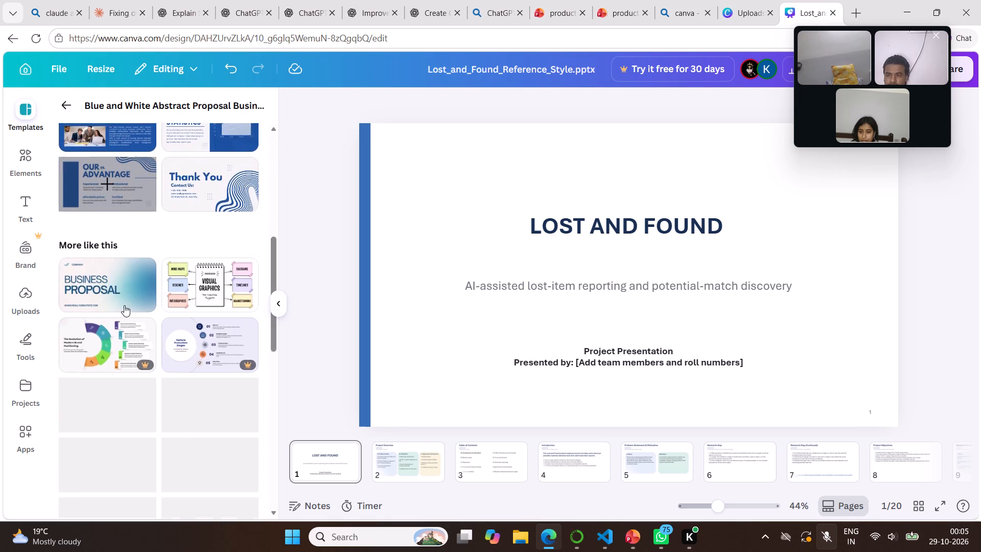
scroll(124, 305, down, 2)
scroll(124, 305, up, 1)
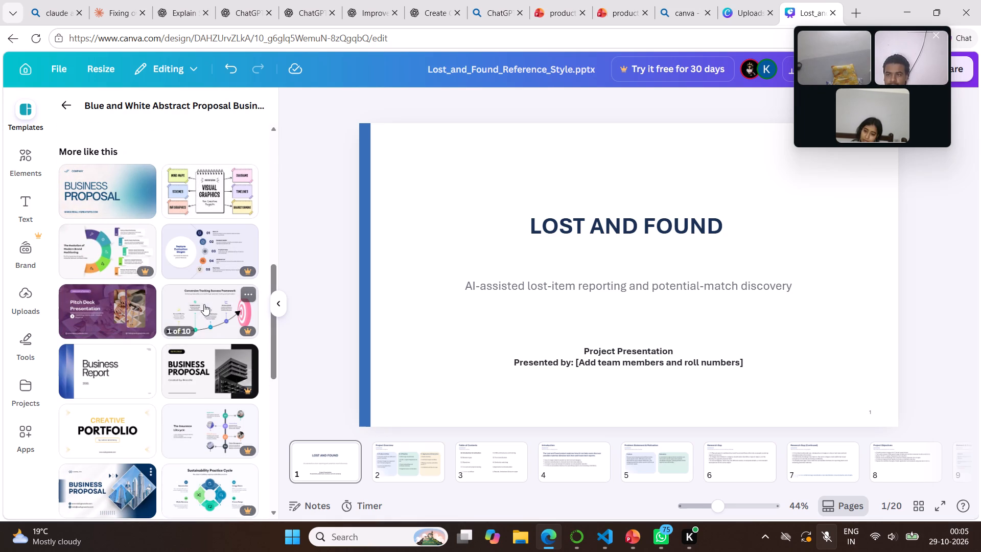
scroll(133, 310, down, 1)
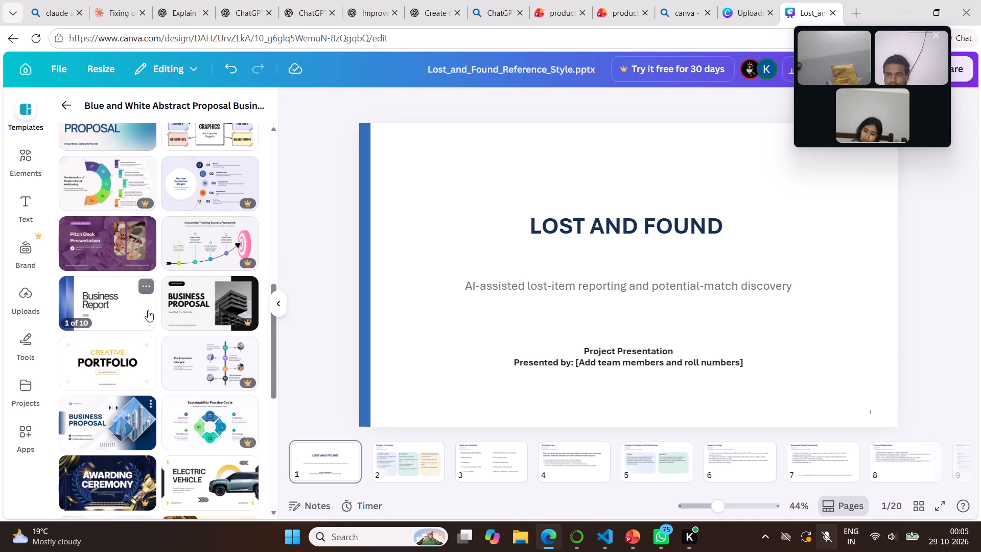
scroll(212, 360, down, 2)
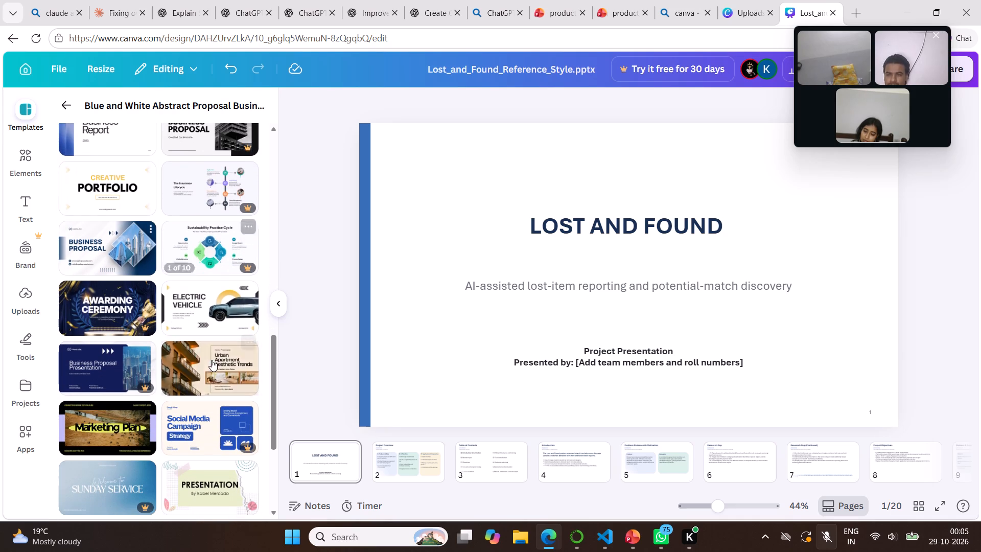
scroll(212, 360, down, 1)
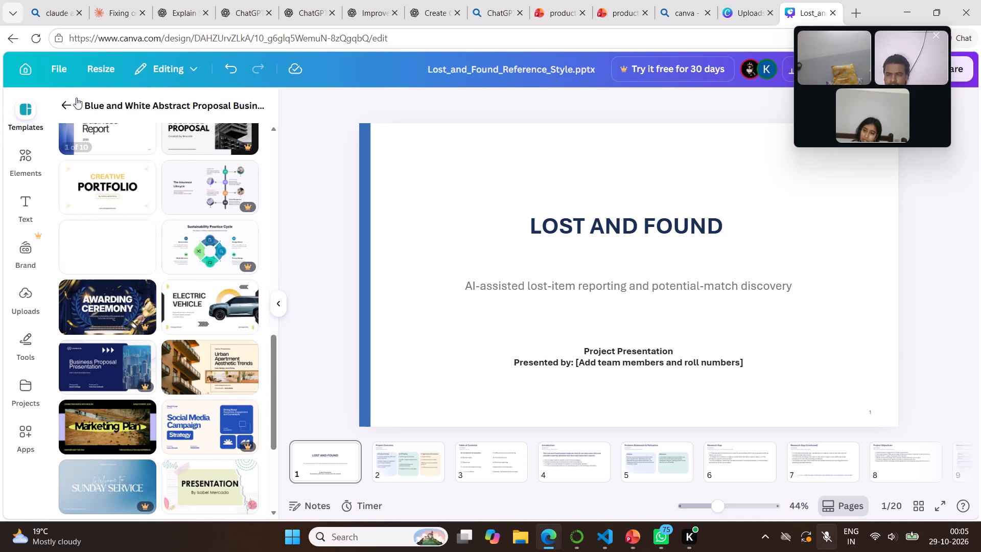
click(62, 107)
Browse further through the "for 20 pages" results and preview the "Let's Count to 20" rainbow template.
scroll(129, 237, down, 3)
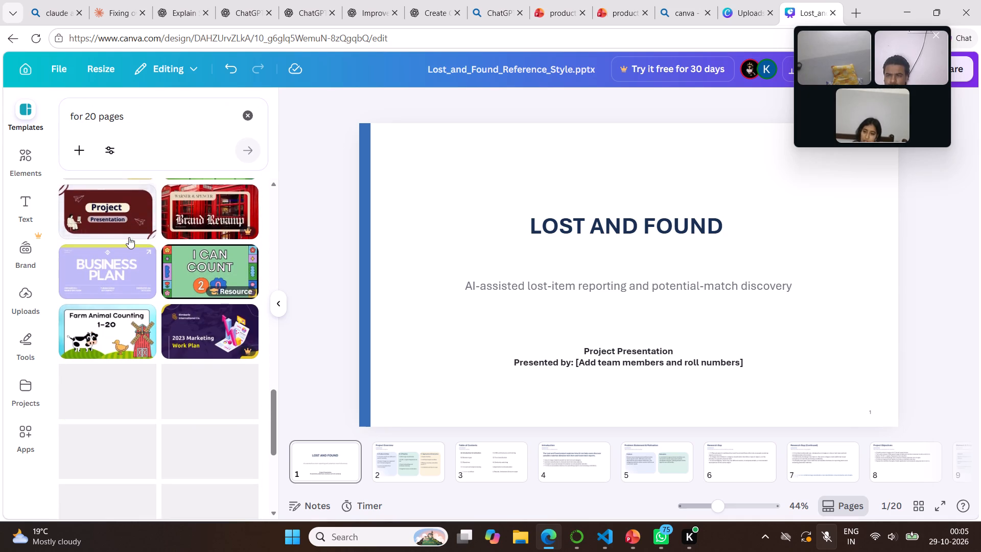
scroll(129, 237, down, 1)
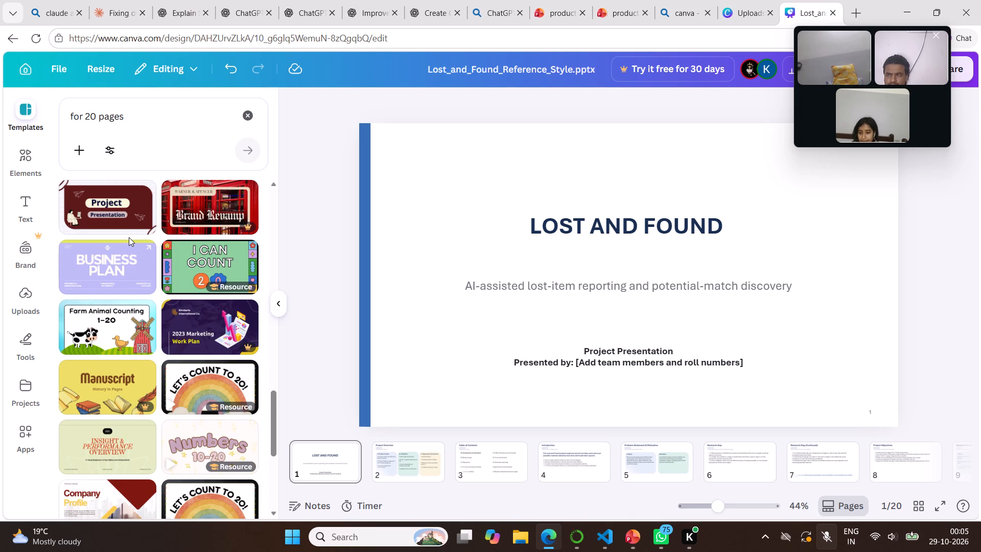
scroll(129, 237, down, 1)
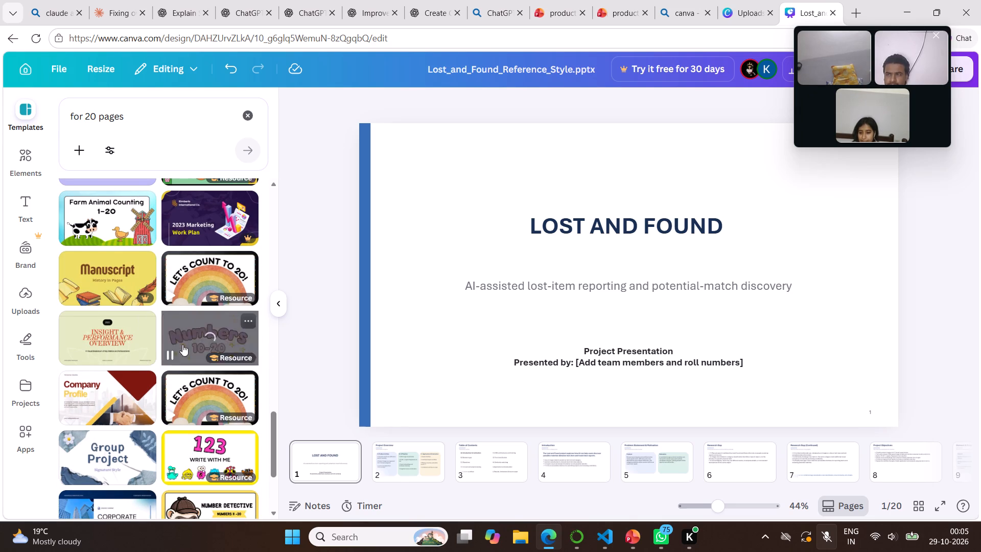
scroll(182, 344, down, 4)
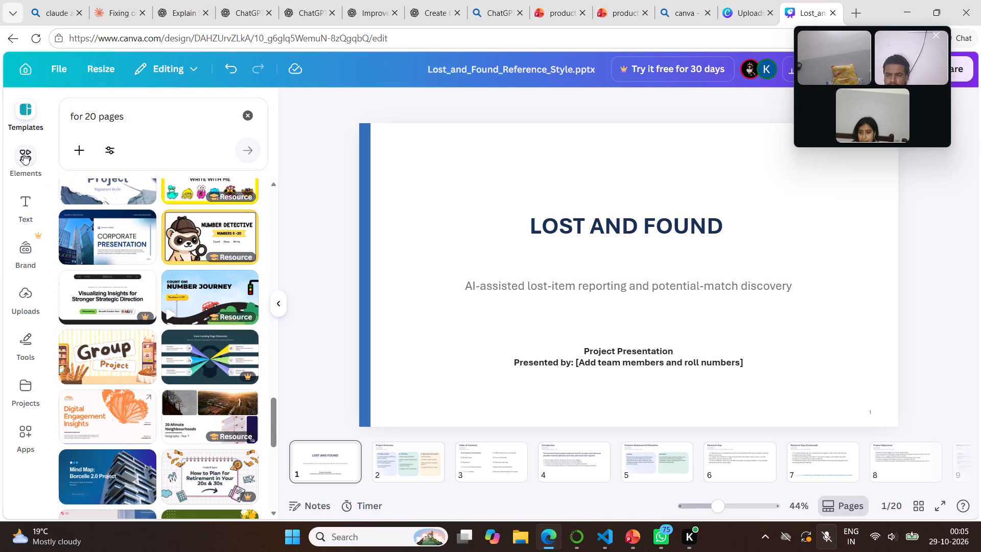
click(24, 166)
click(26, 107)
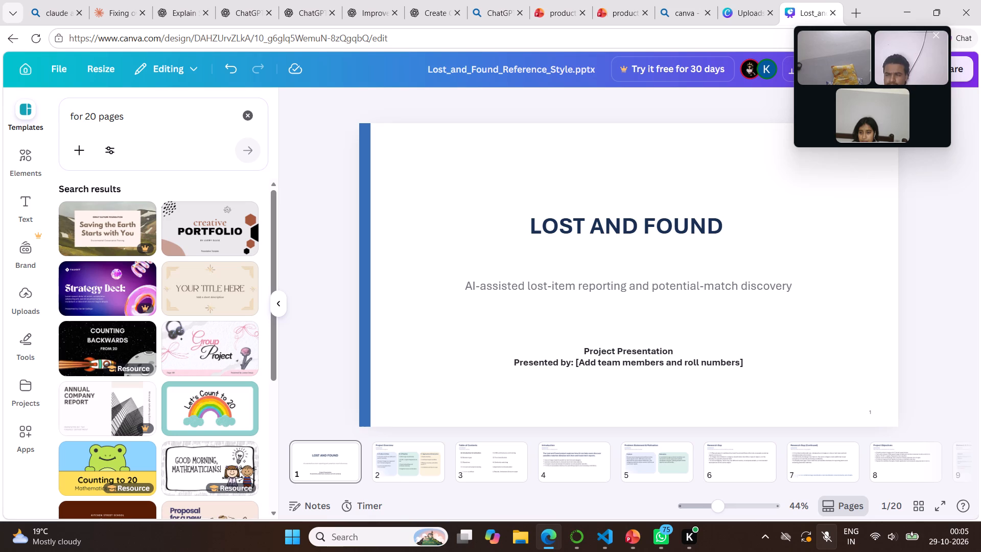
scroll(165, 270, down, 2)
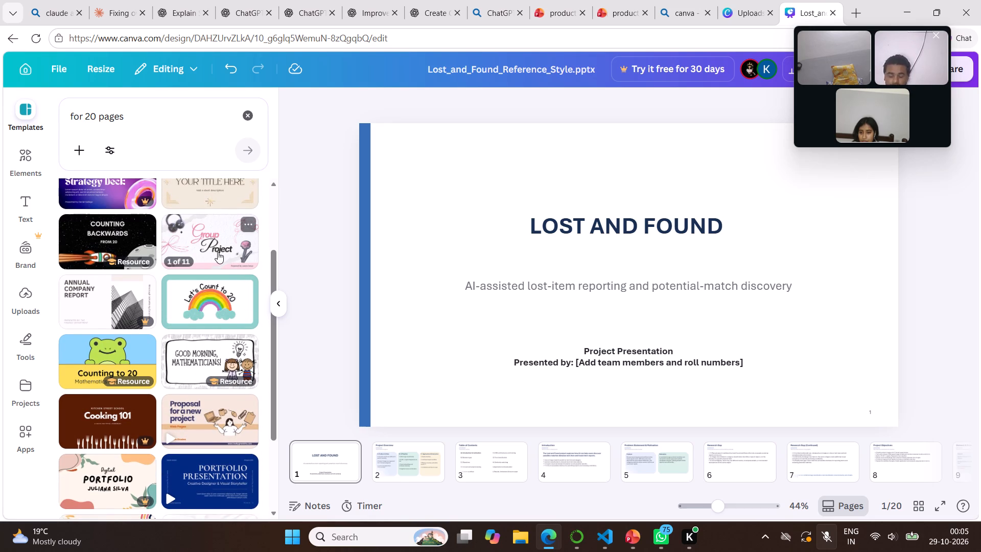
click(216, 296)
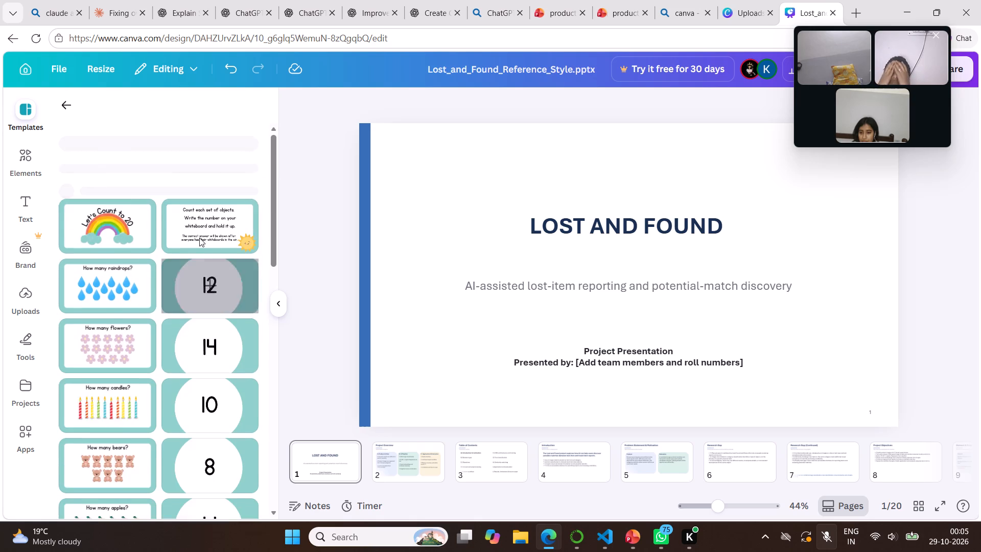
click(65, 103)
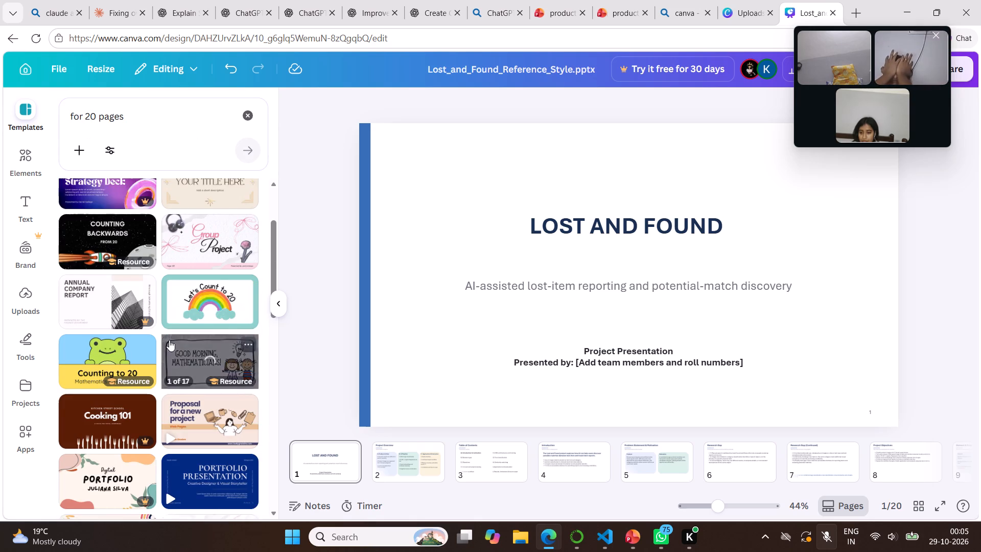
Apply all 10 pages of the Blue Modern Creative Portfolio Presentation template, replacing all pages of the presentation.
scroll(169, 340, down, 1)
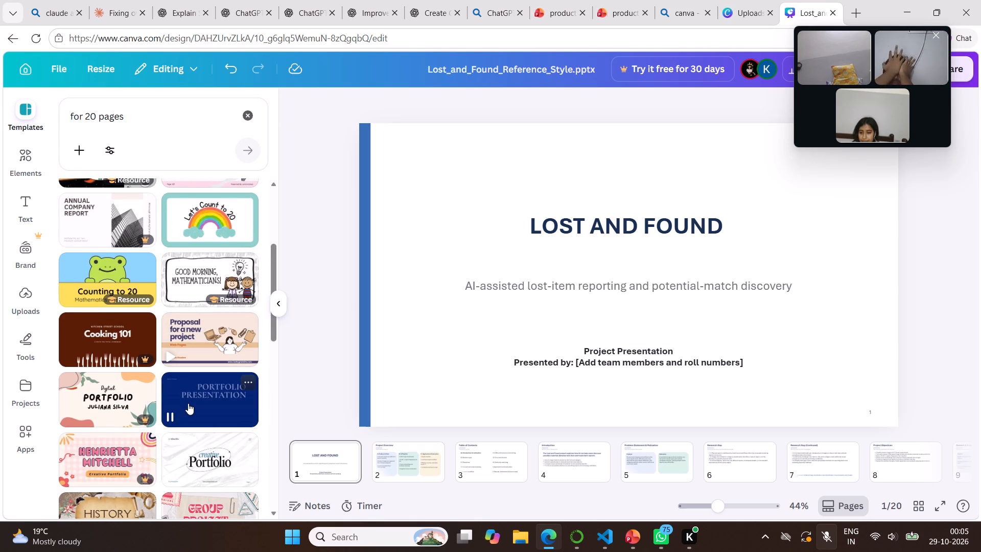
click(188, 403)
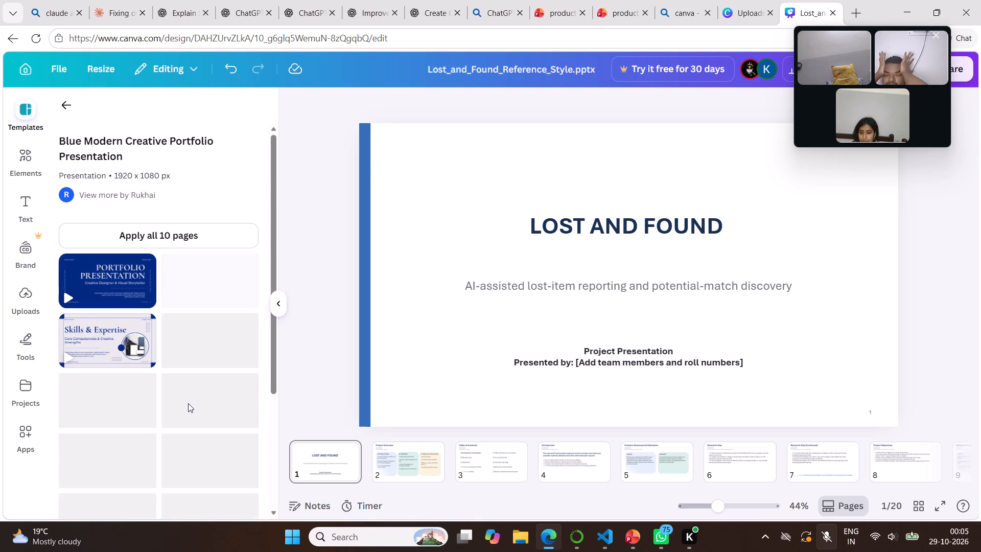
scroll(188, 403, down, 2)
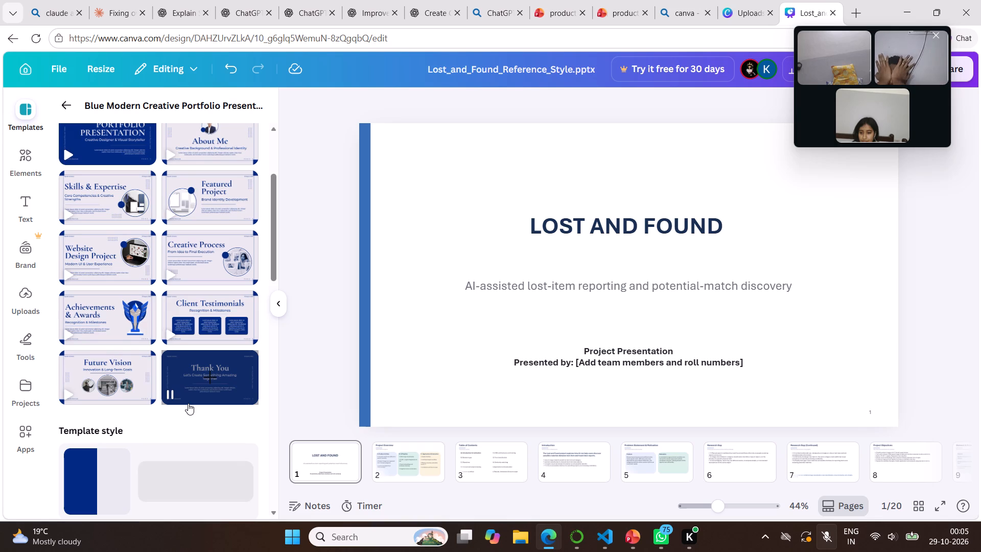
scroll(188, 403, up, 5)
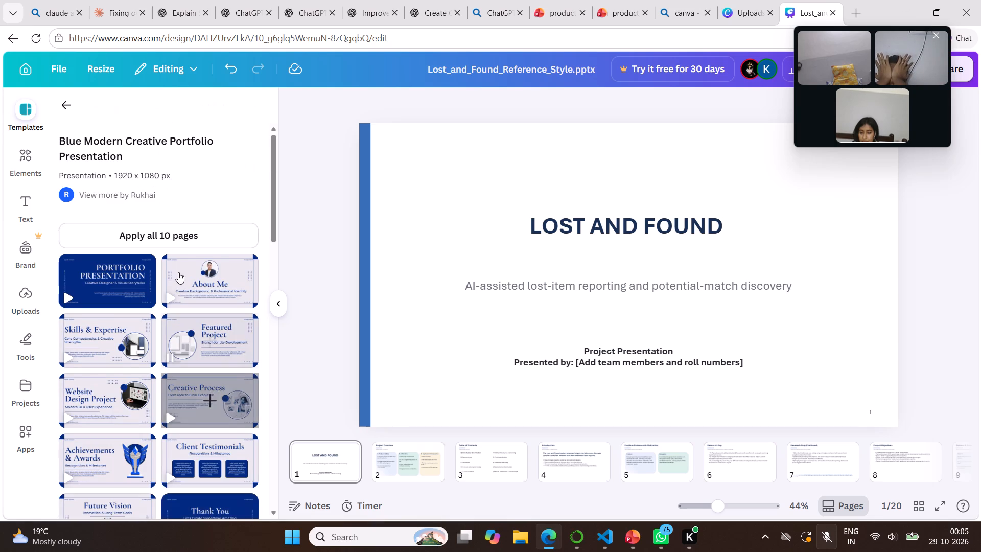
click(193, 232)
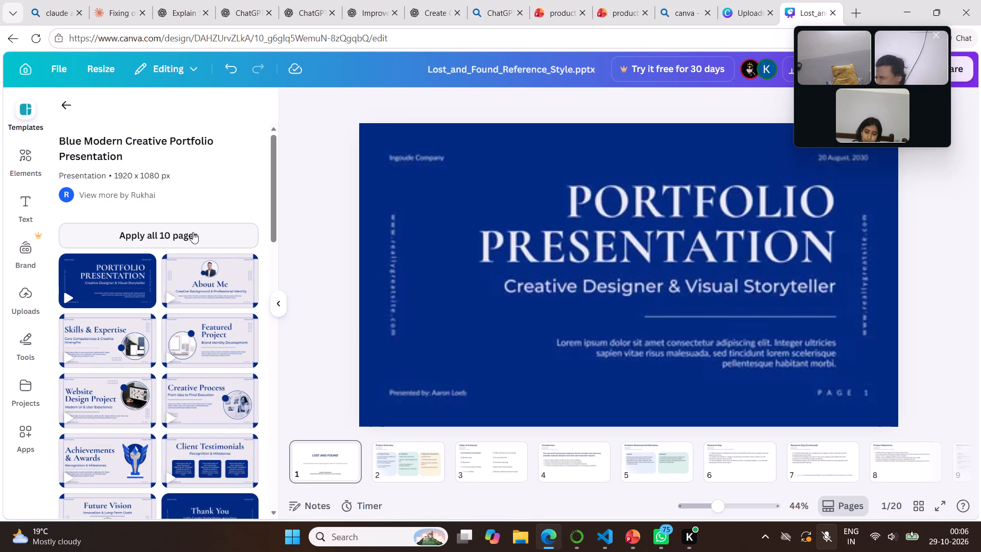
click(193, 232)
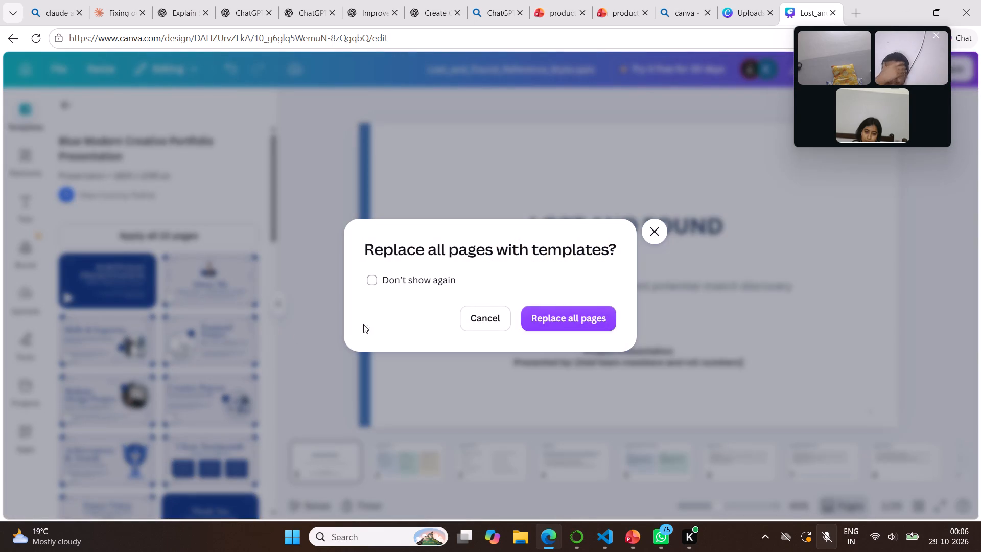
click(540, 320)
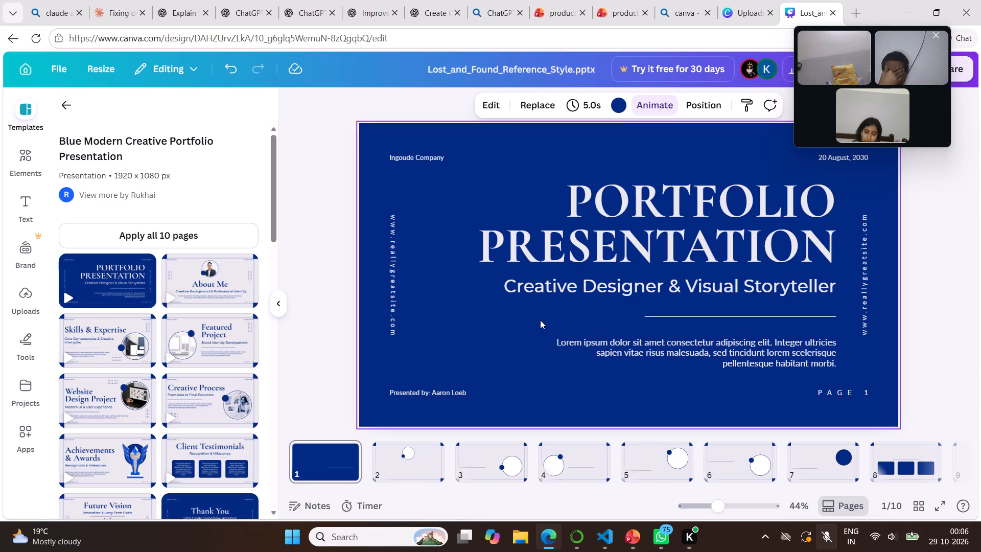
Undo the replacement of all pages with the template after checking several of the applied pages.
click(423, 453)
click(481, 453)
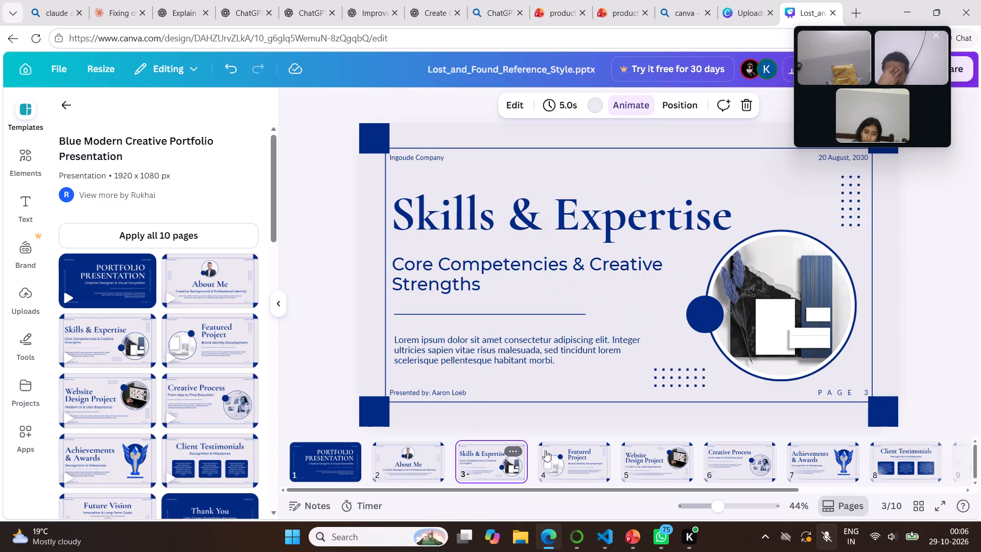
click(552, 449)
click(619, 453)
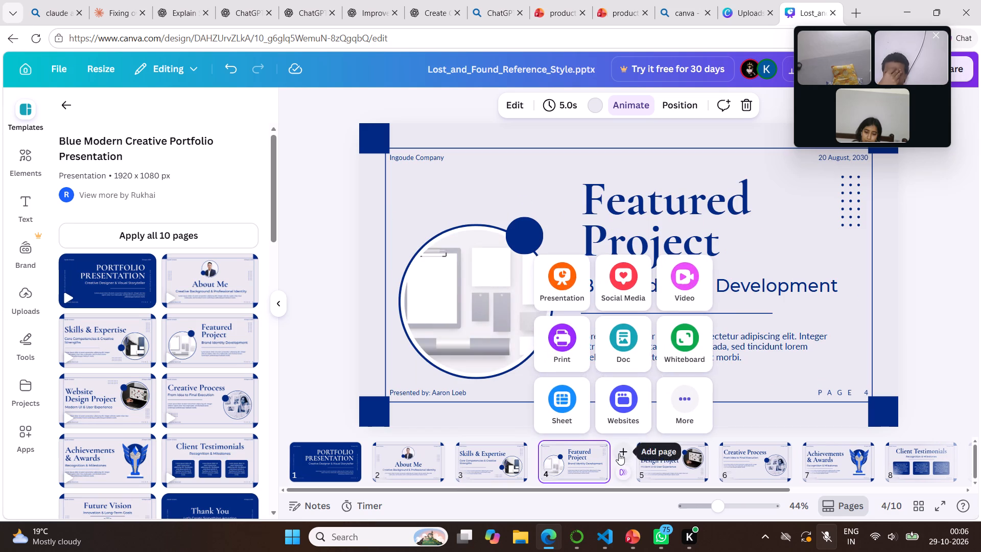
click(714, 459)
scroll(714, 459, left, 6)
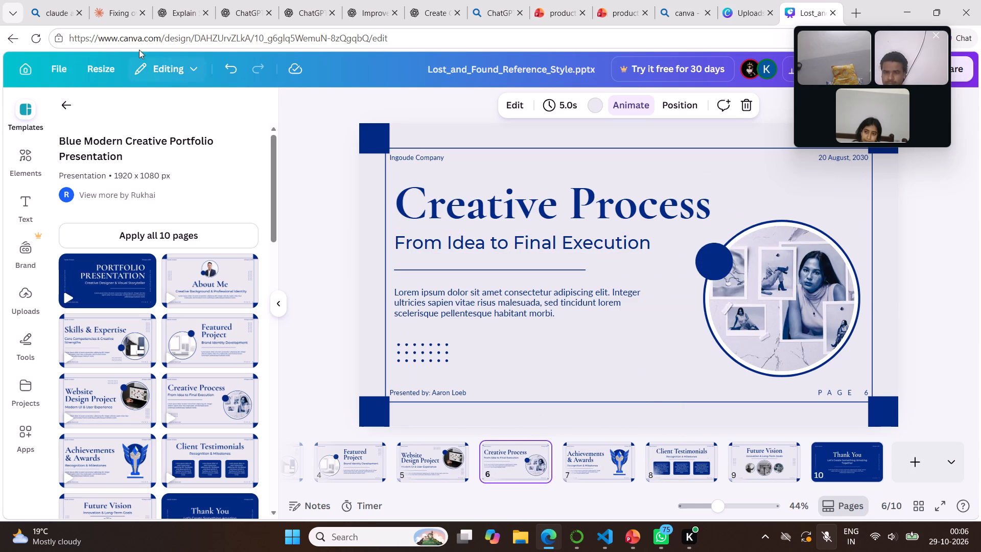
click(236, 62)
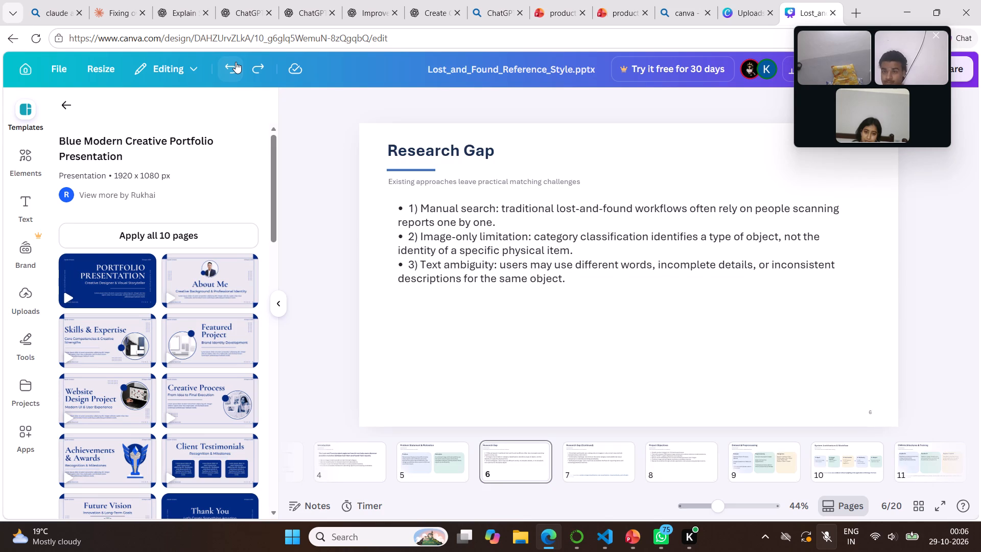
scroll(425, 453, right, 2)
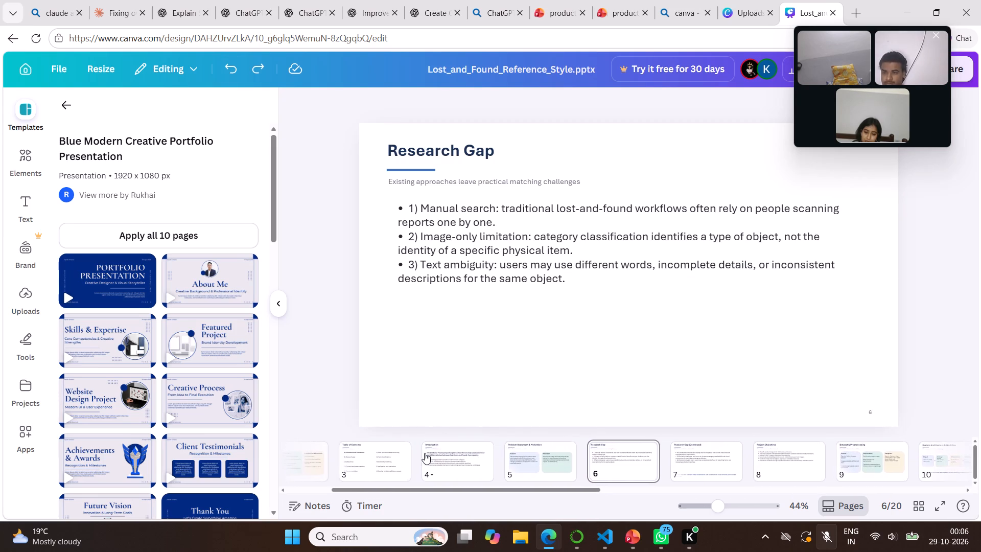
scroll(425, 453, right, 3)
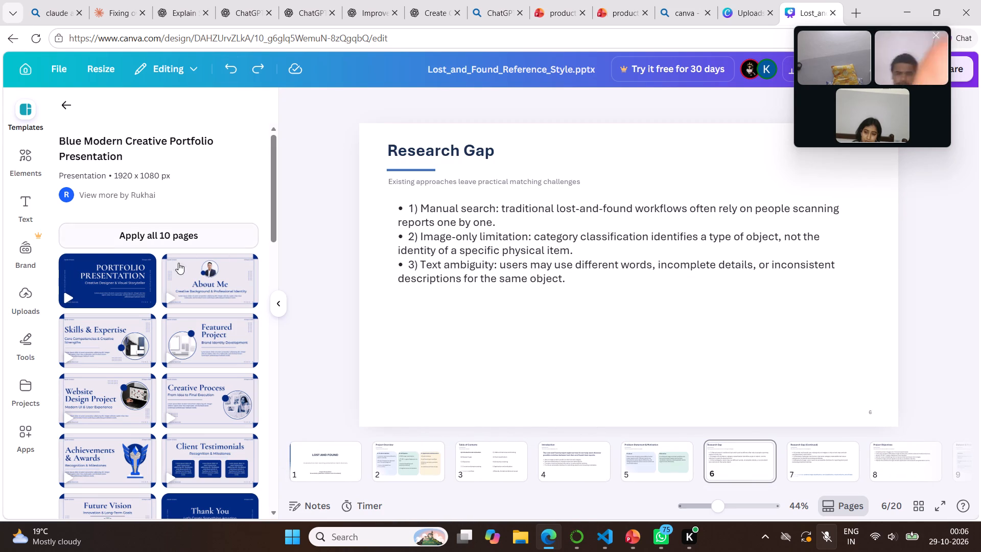
Return to the "for 20 pages" template results and browse further through them for a suitable design.
click(62, 104)
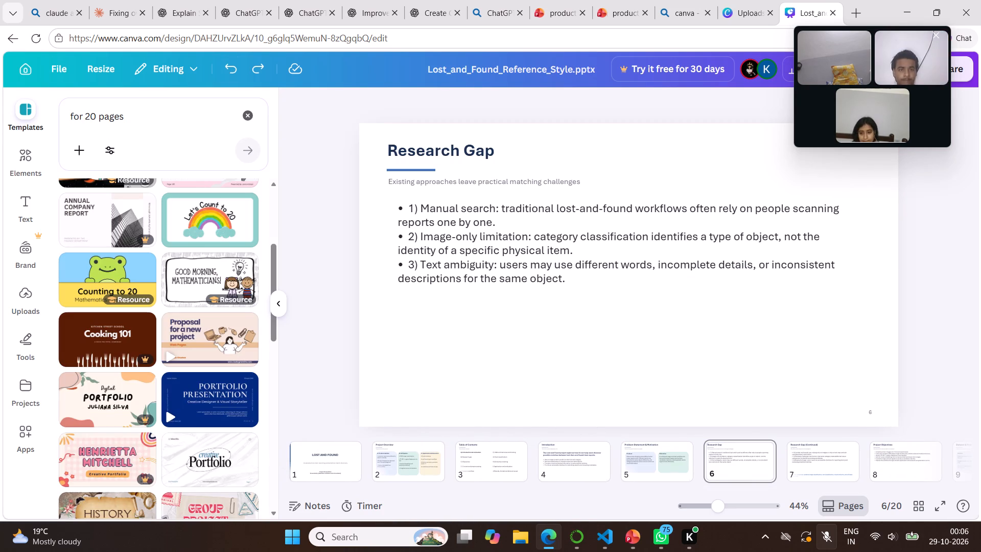
scroll(107, 251, down, 11)
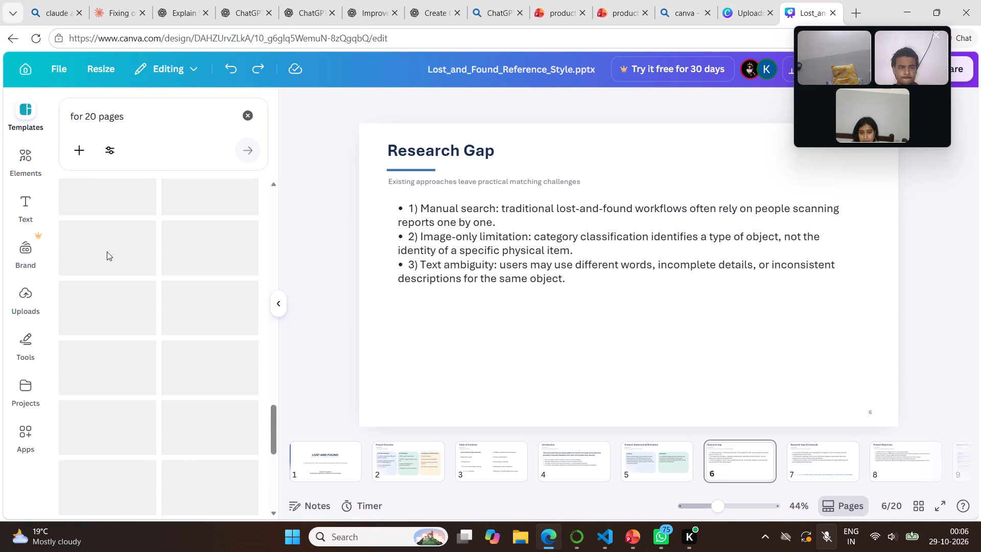
scroll(107, 251, down, 2)
scroll(107, 251, up, 14)
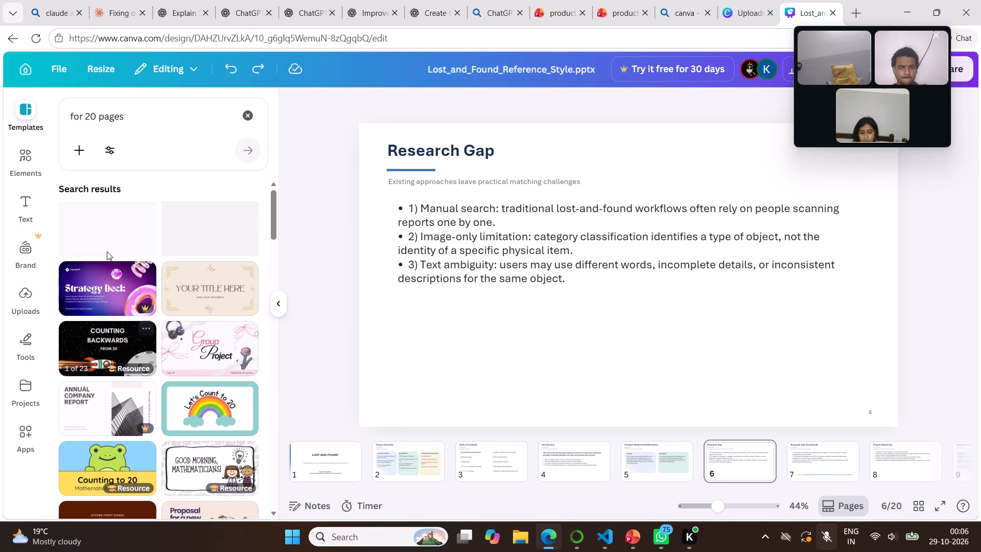
scroll(107, 251, up, 6)
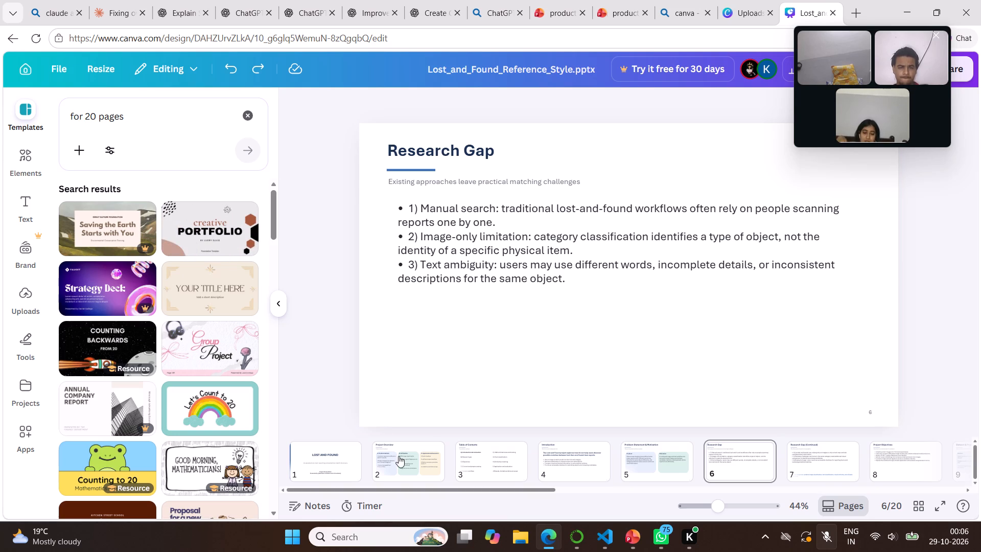
On the title slide, replace the bracketed placeholder after "Presented by:" with the first team member's name and roll number in parentheses.
scroll(377, 447, left, 1)
scroll(377, 447, right, 1)
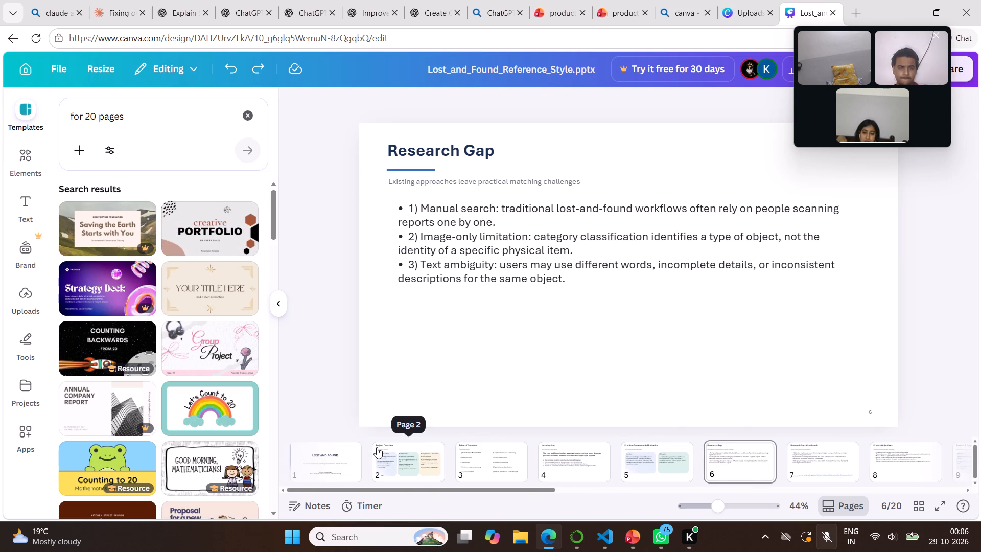
scroll(377, 447, right, 1)
click(310, 466)
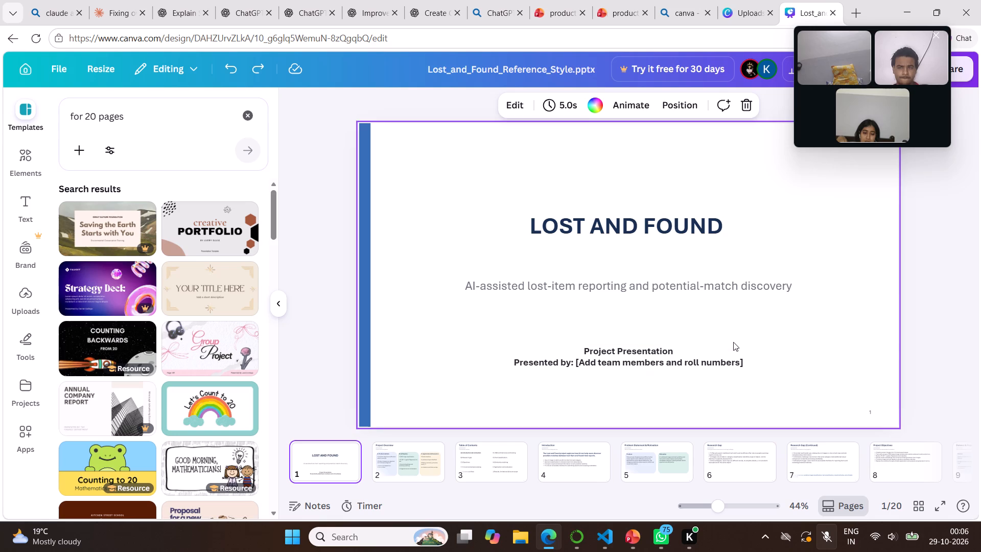
click(734, 361)
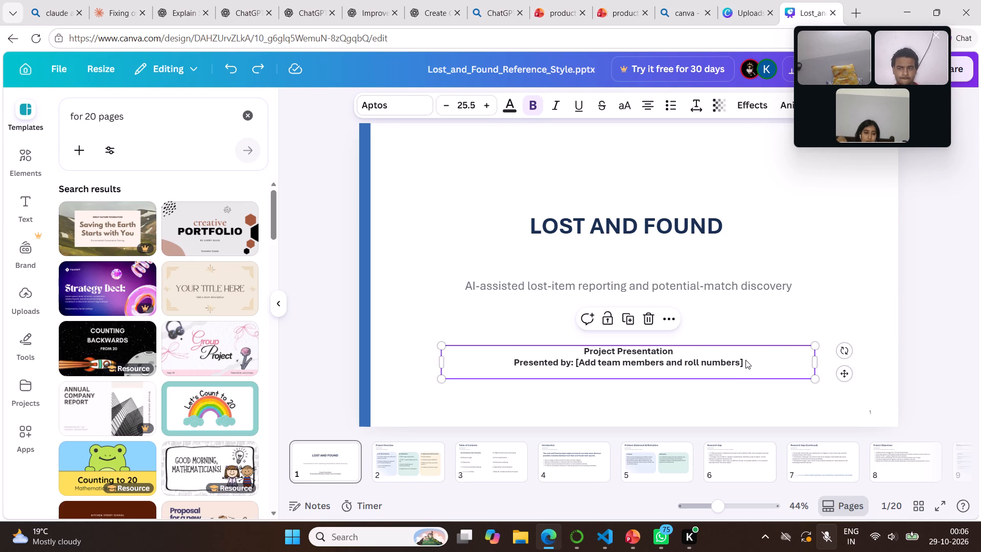
click(737, 360)
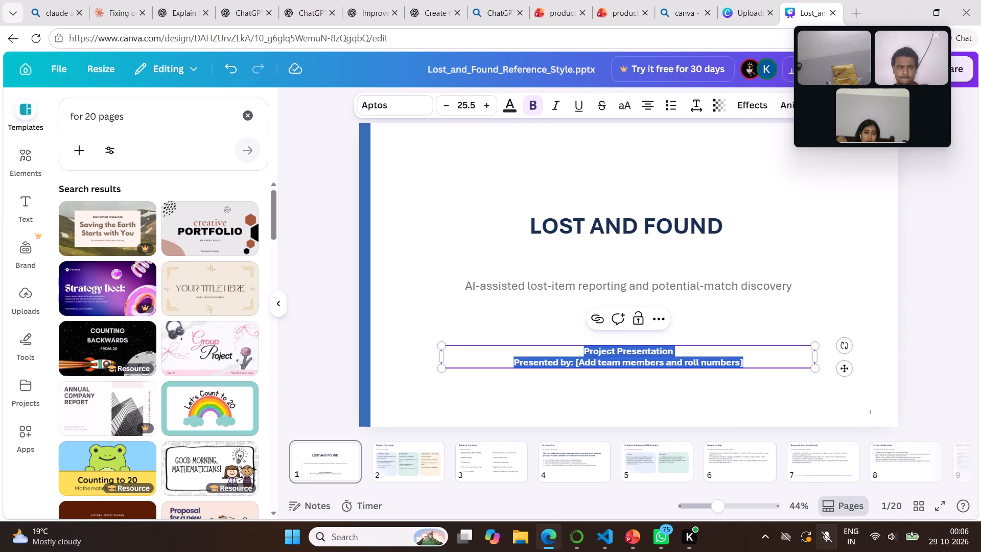
click(739, 359)
click(739, 359)
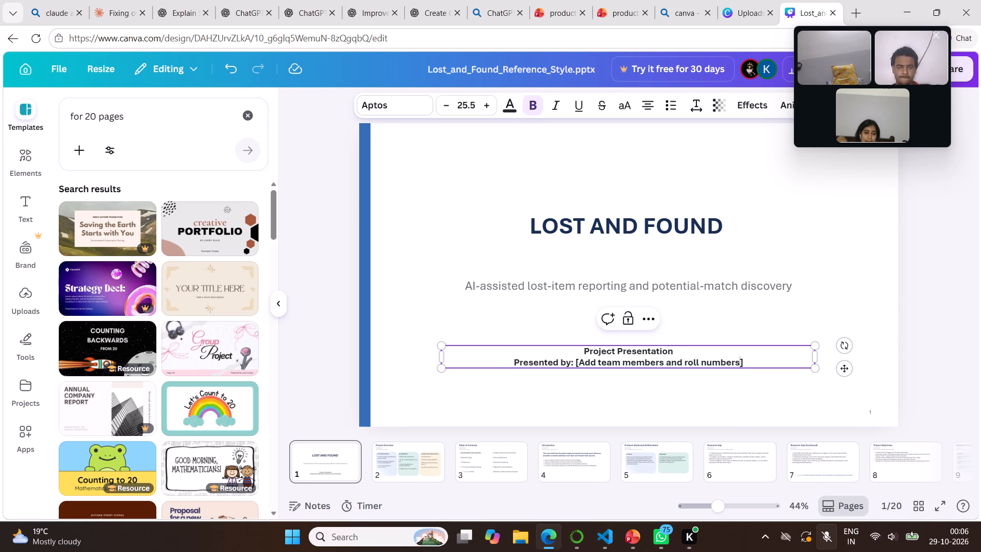
key(BackSpace)
key(BackSpace)
key(BackSpace)
key(BackSpace)
key(BackSpace)
key(BackSpace)
key(BackSpace)
key(BackSpace)
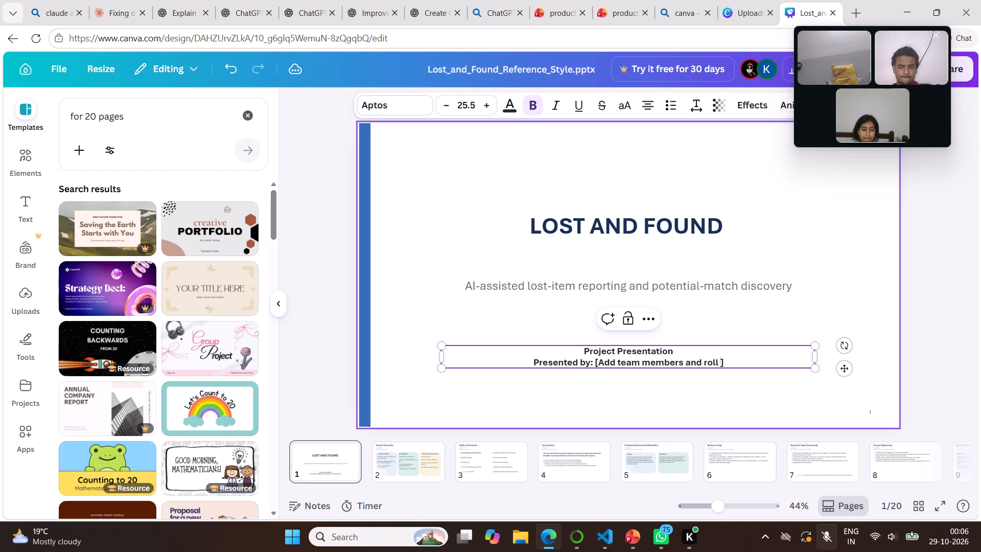
key(BackSpace)
key(BackSpace)
key(BackSpace)
key(BackSpace)
key(BackSpace)
key(BackSpace)
key(BackSpace)
key(BackSpace)
key(BackSpace)
key(BackSpace)
key(BackSpace)
key(BackSpace)
key(BackSpace)
key(BackSpace)
key(BackSpace)
key(BackSpace)
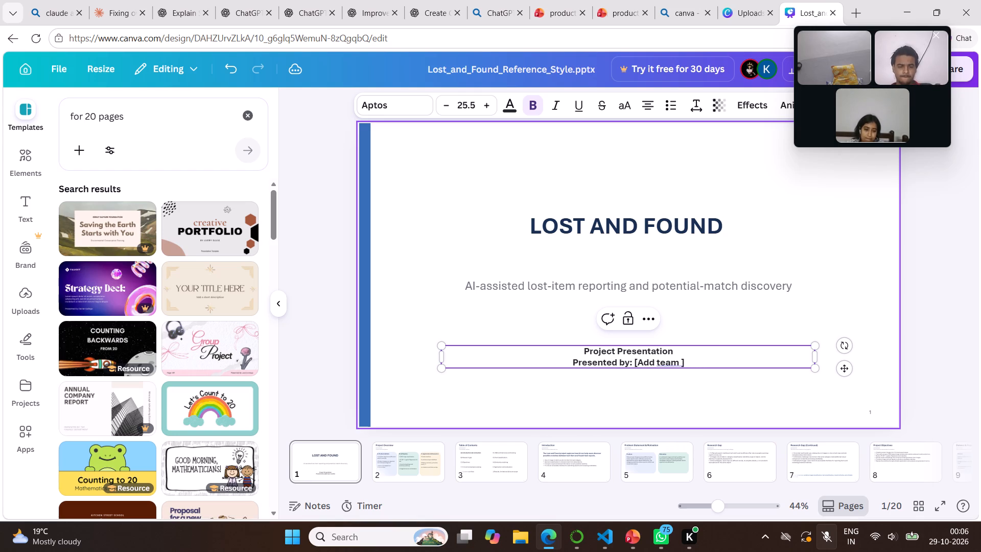
key(BackSpace)
key(BackSpace)
key(BackSpace)
key(BackSpace)
key(BackSpace)
key(BackSpace)
key(BackSpace)
key(BackSpace)
key(BackSpace)
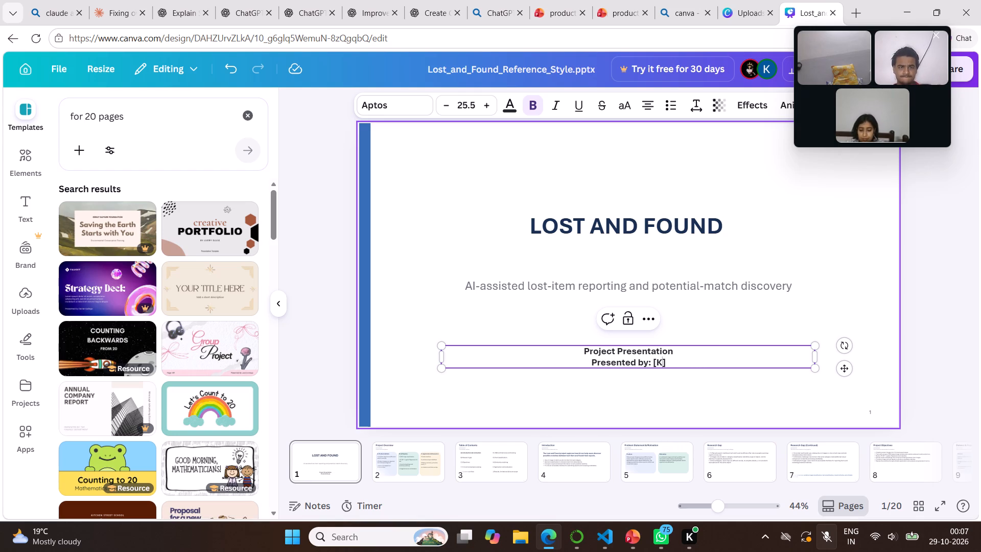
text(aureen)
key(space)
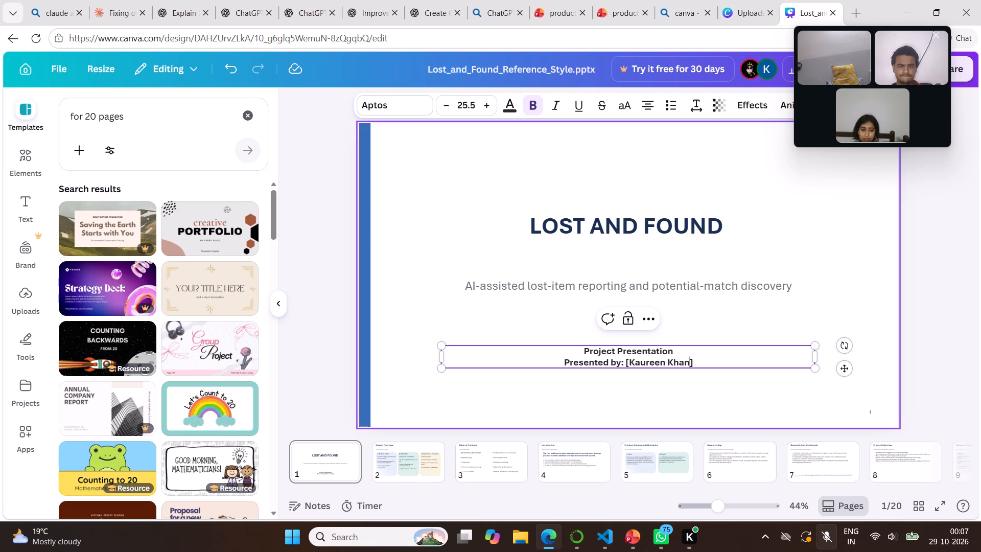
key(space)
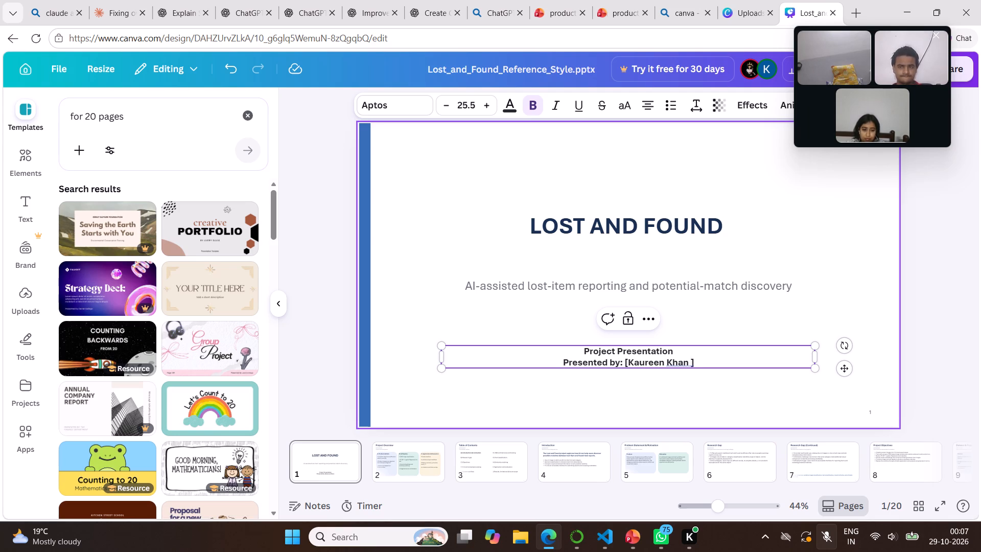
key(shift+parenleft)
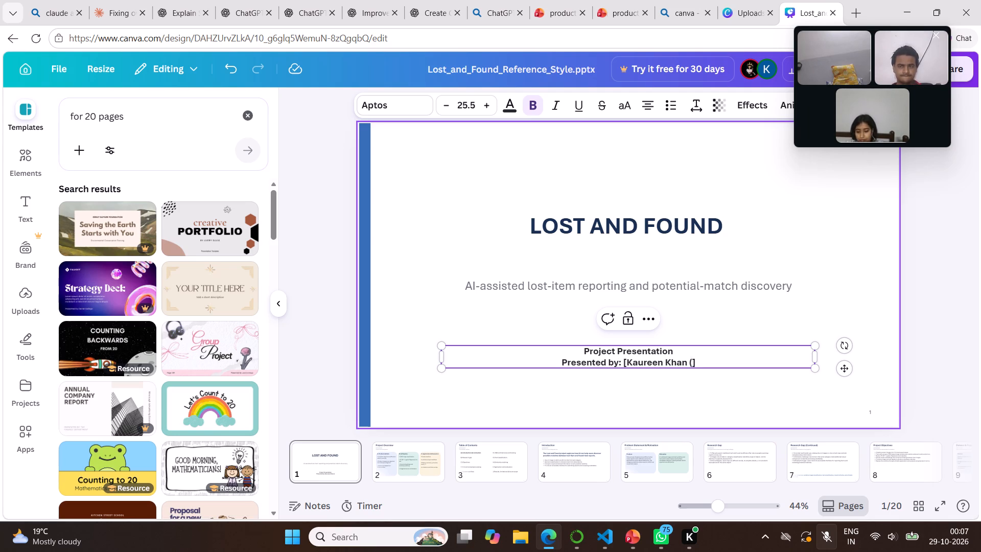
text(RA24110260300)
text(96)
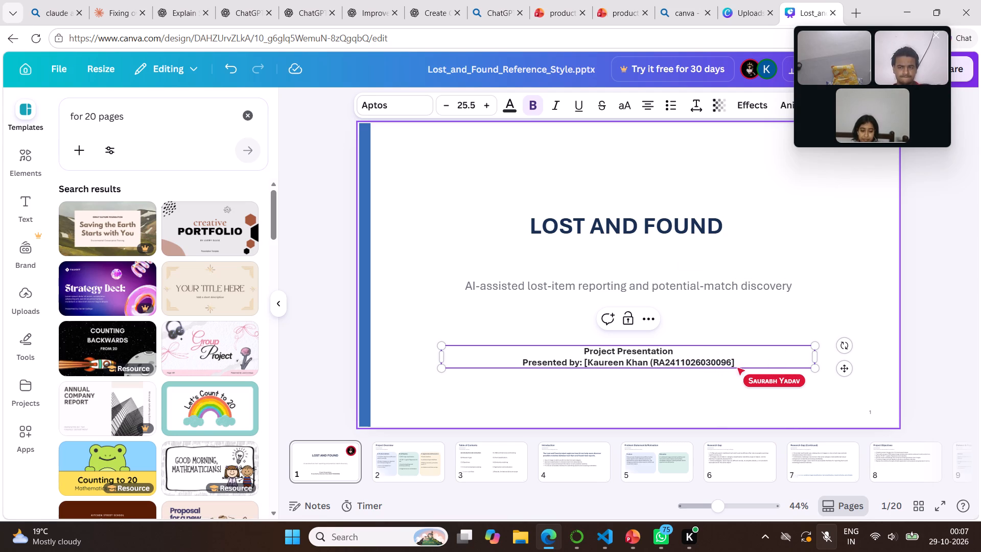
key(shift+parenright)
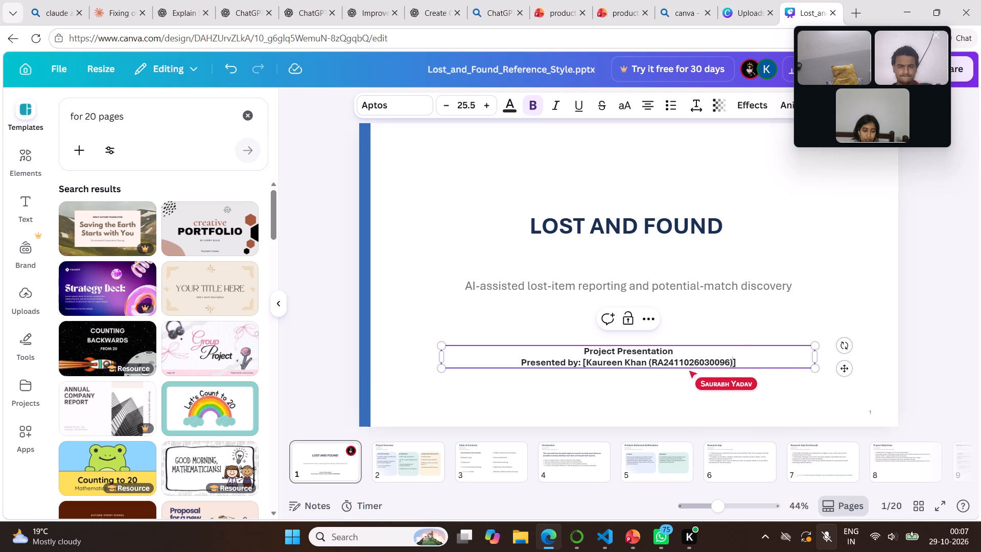
On the title slide, remove the closing square bracket after the first team member's roll number and start a new line below.
click(734, 363)
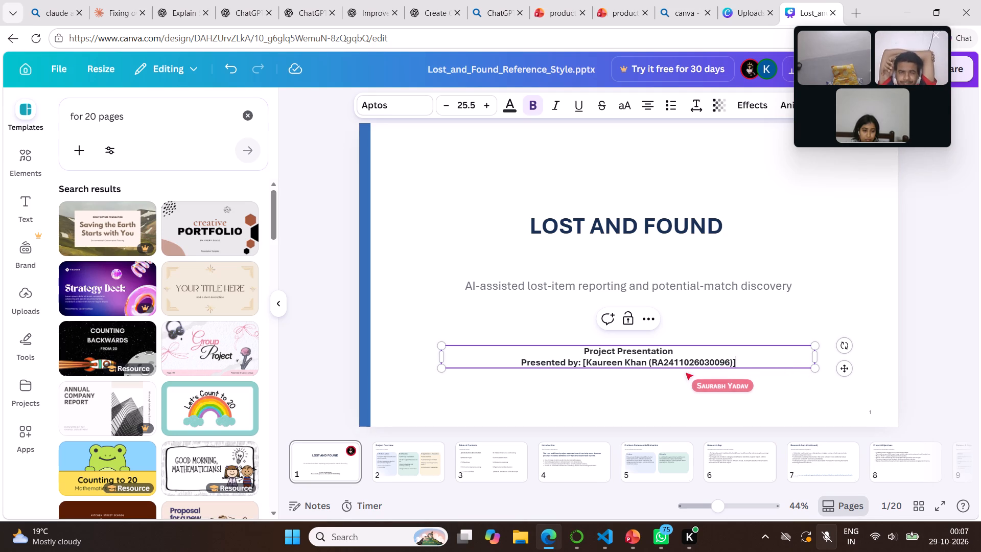
click(732, 360)
key(Return)
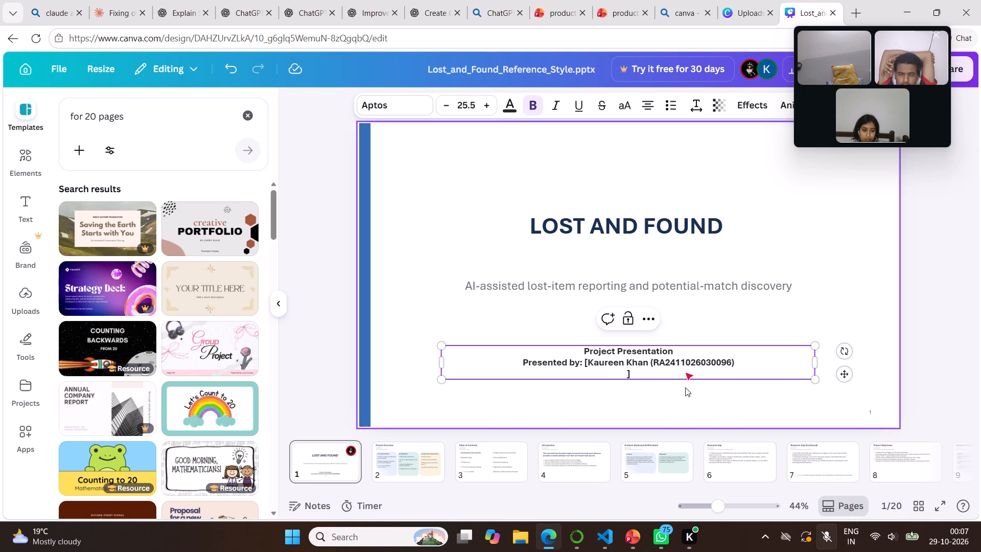
click(641, 373)
key(BackSpace)
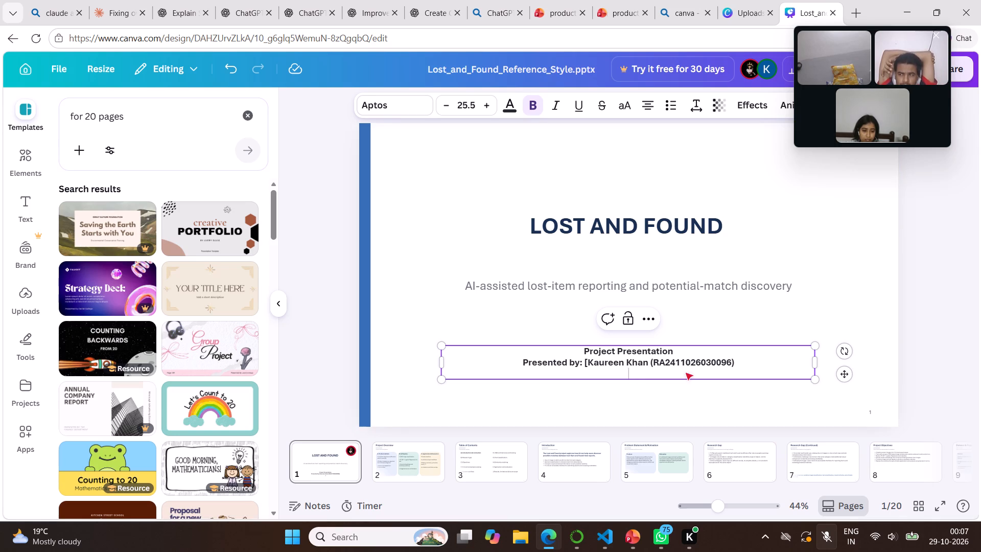
key(BackSpace)
key(BackSpace)
key(BackSpace)
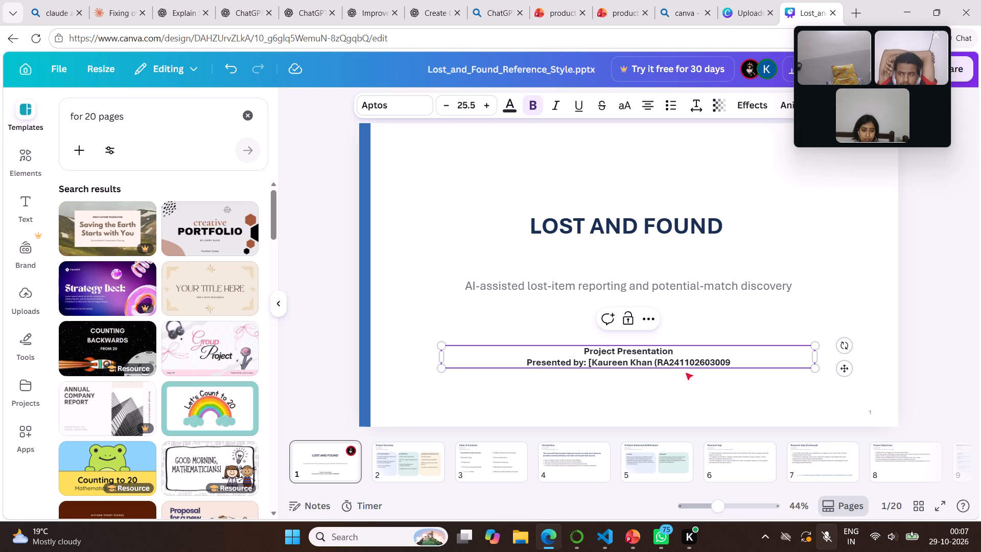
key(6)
key(Return)
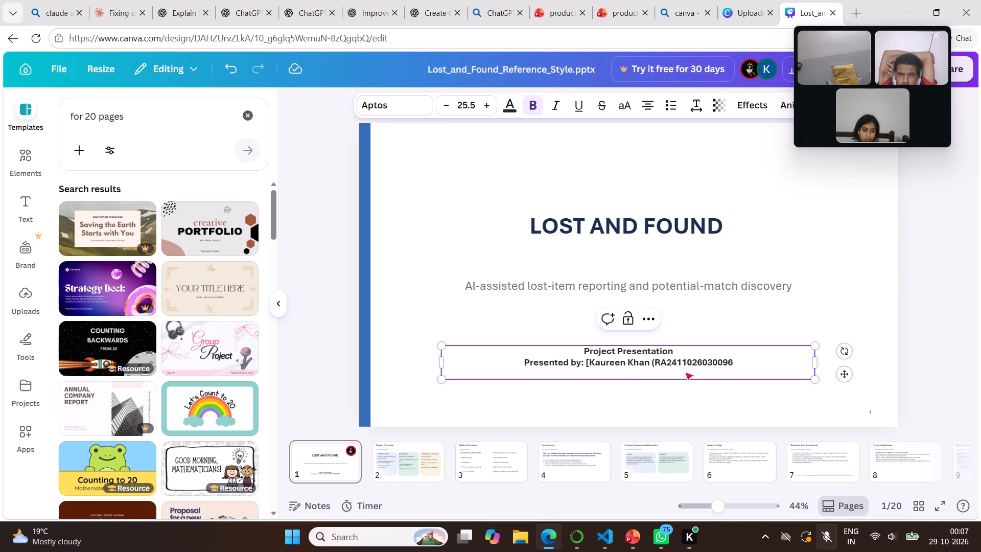
Enter the second team member's name with the roll number in parentheses on the new line under the first member.
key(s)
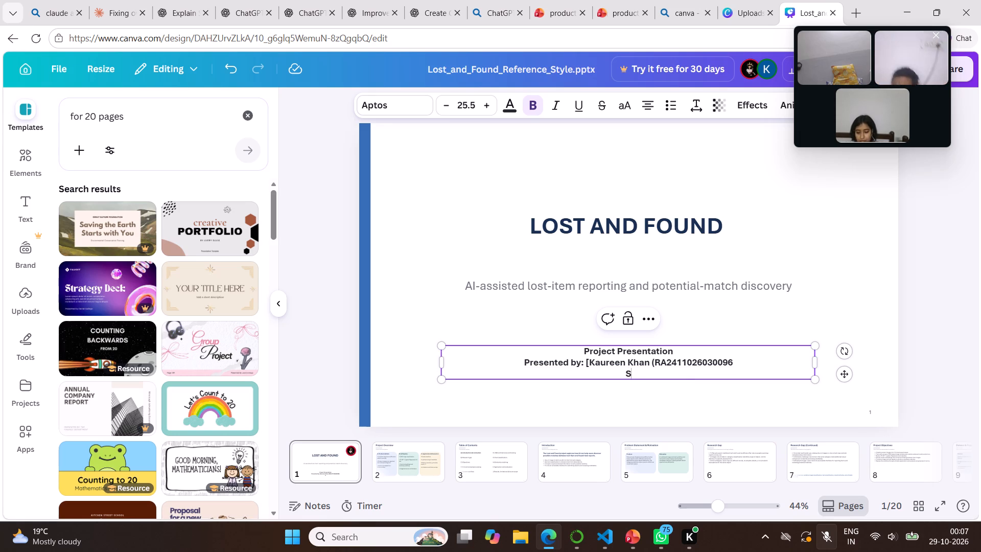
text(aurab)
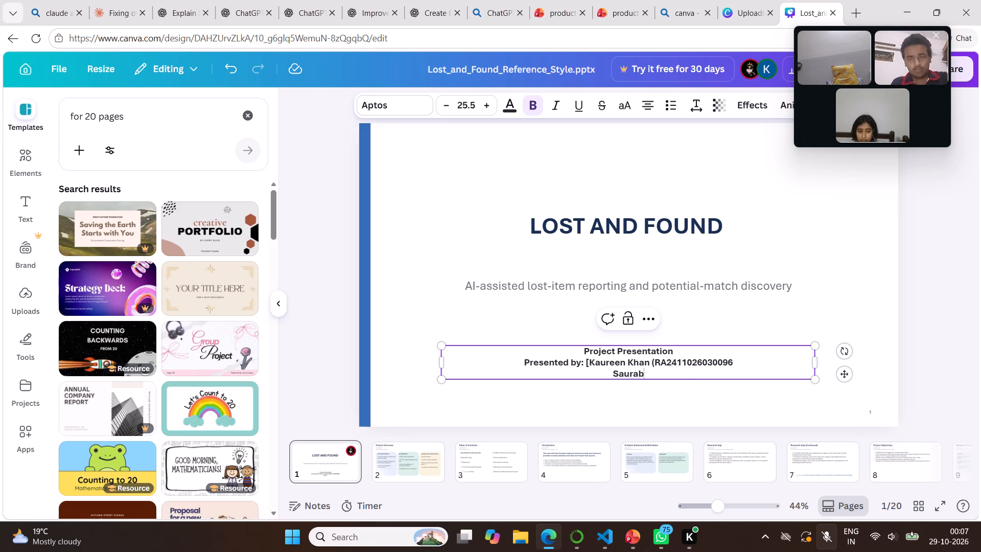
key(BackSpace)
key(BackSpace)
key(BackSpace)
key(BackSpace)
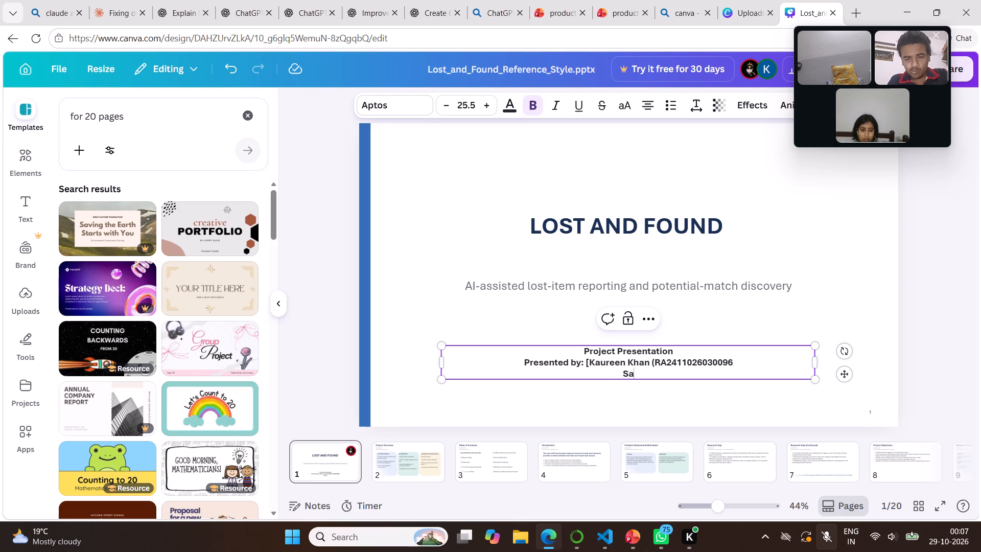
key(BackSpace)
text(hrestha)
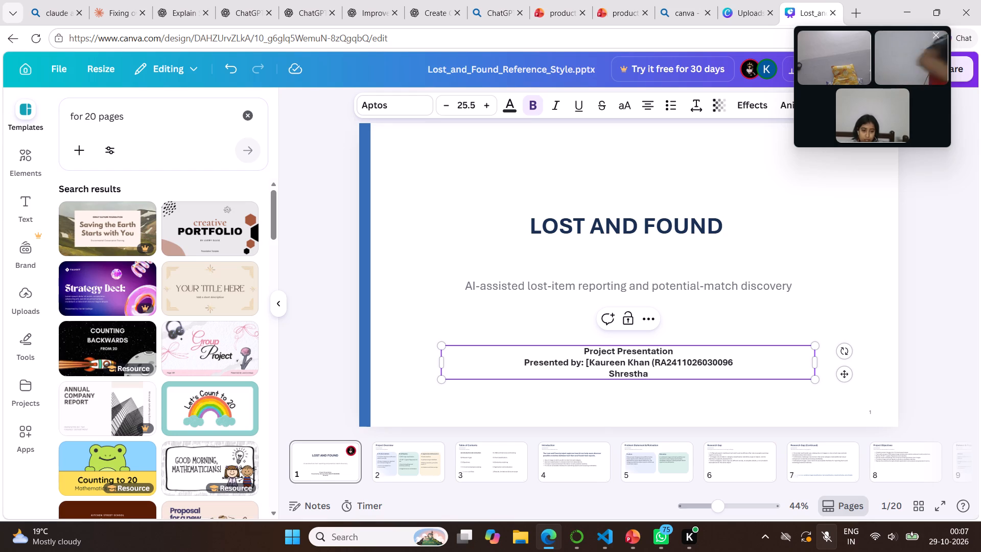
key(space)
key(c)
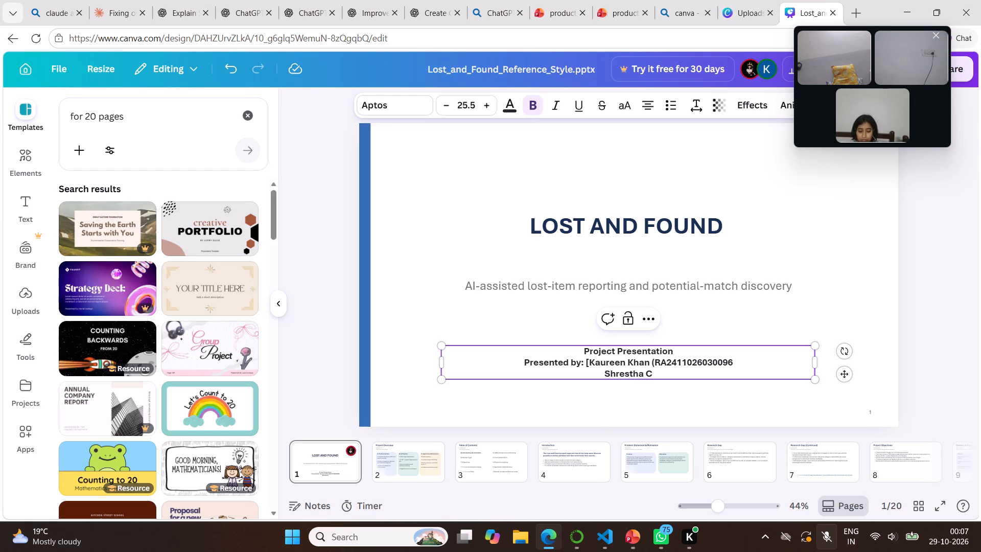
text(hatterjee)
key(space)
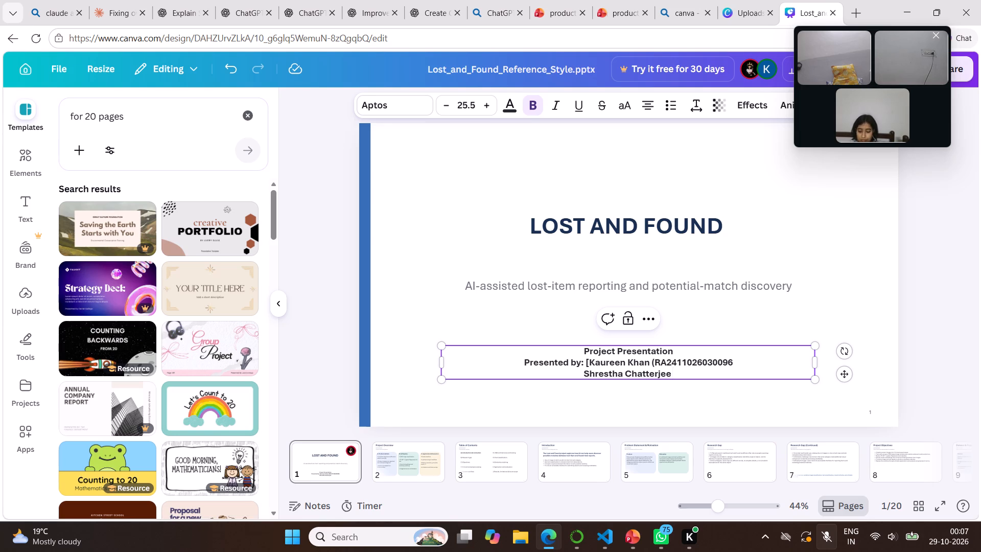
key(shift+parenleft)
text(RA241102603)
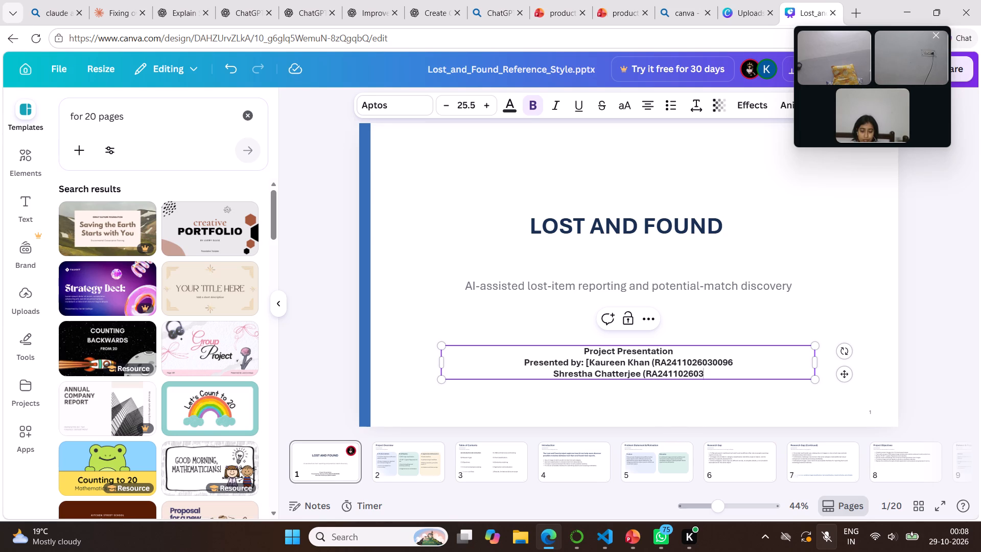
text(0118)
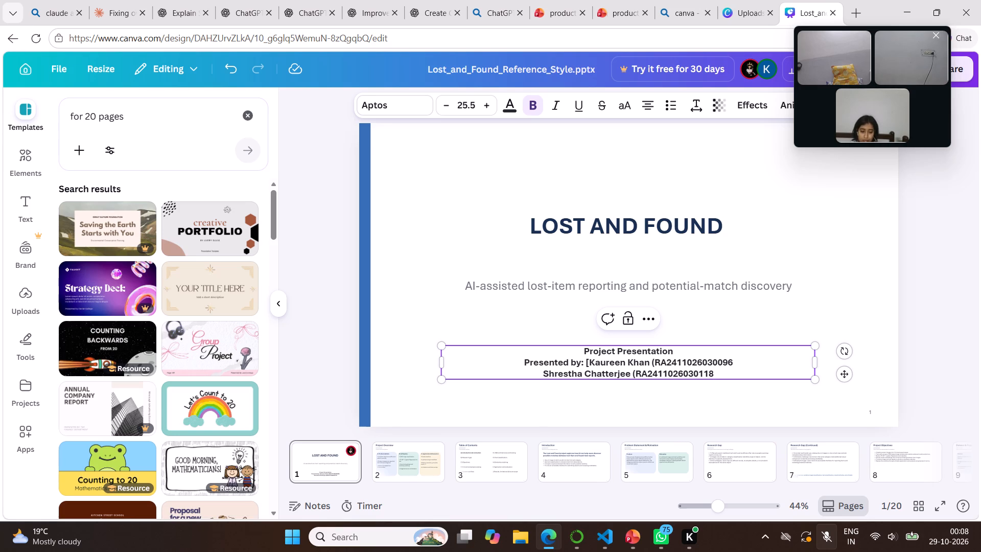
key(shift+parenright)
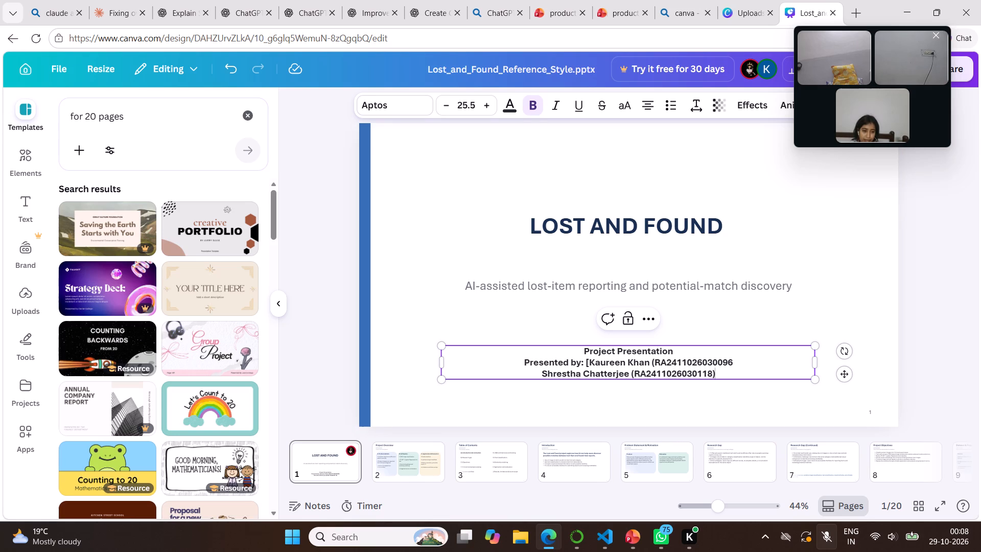
Close the parenthesis after the first member's roll number and add a comma, keeping the second member on a separate line.
click(741, 363)
key(shift+parenright)
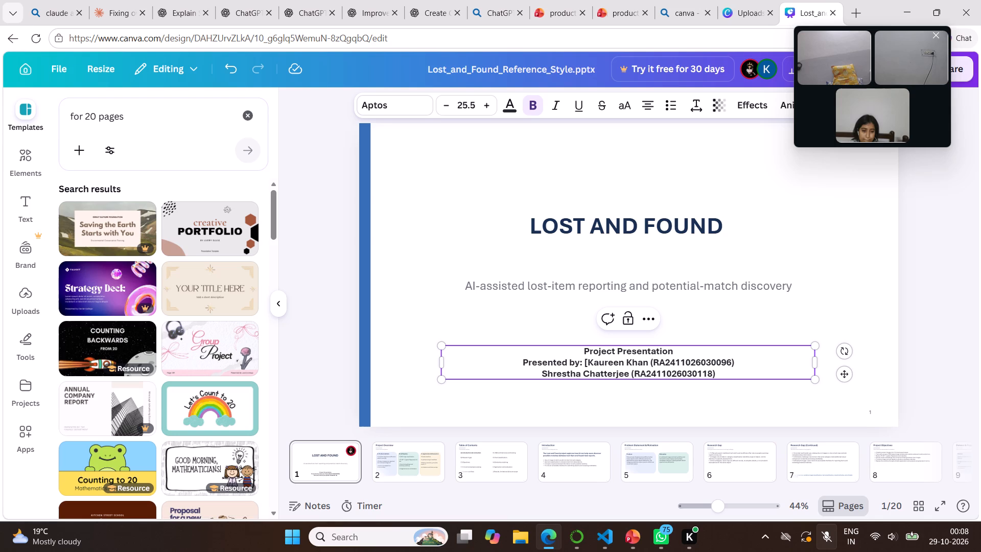
click(723, 375)
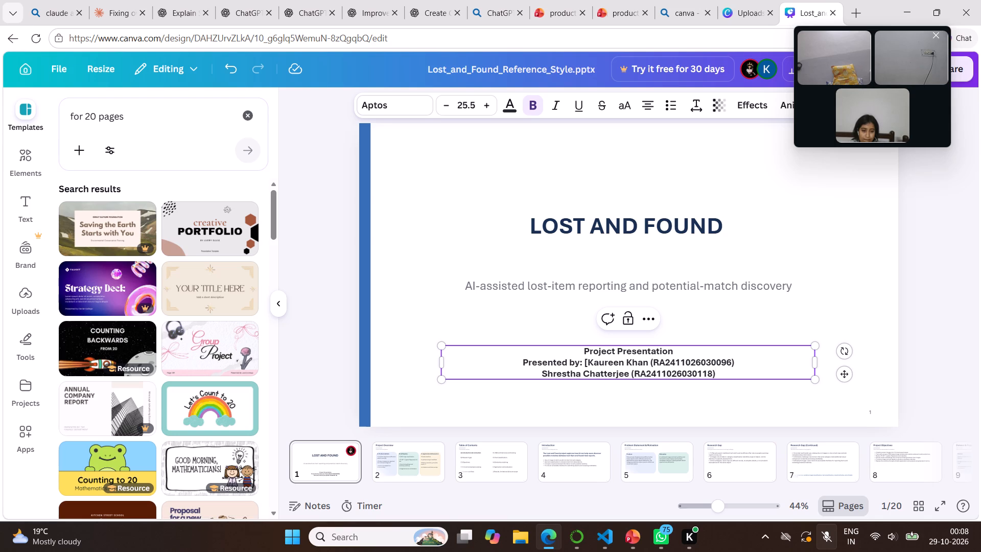
click(538, 373)
key(BackSpace)
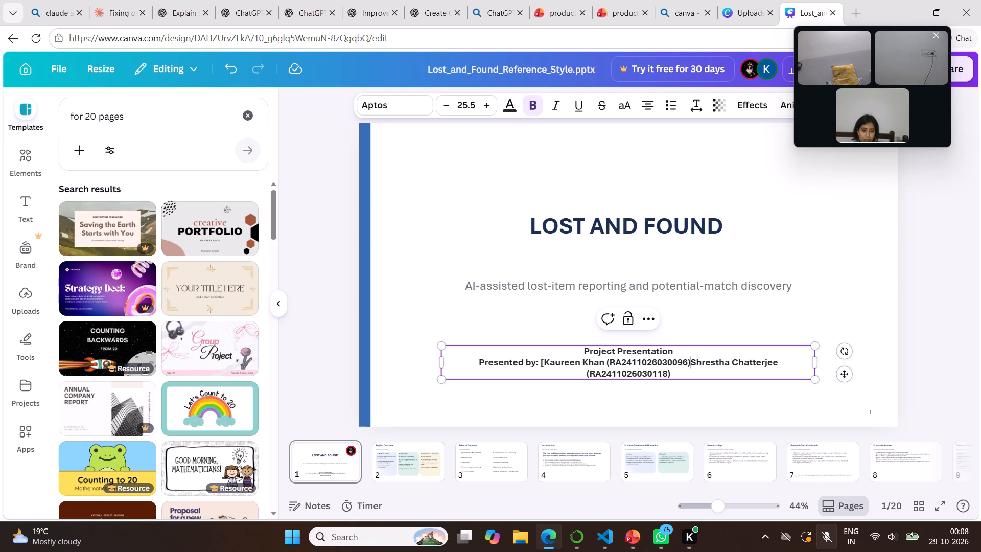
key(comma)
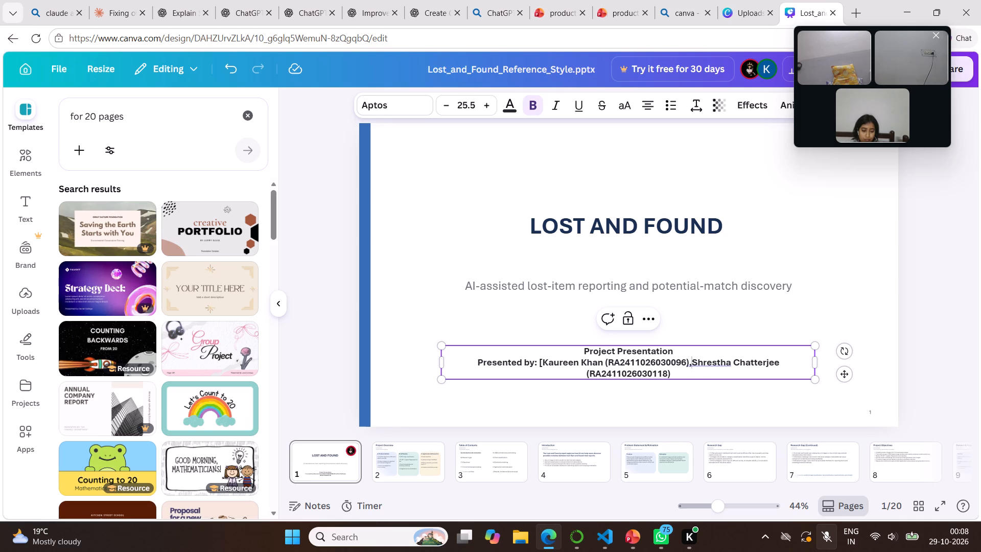
key(Return)
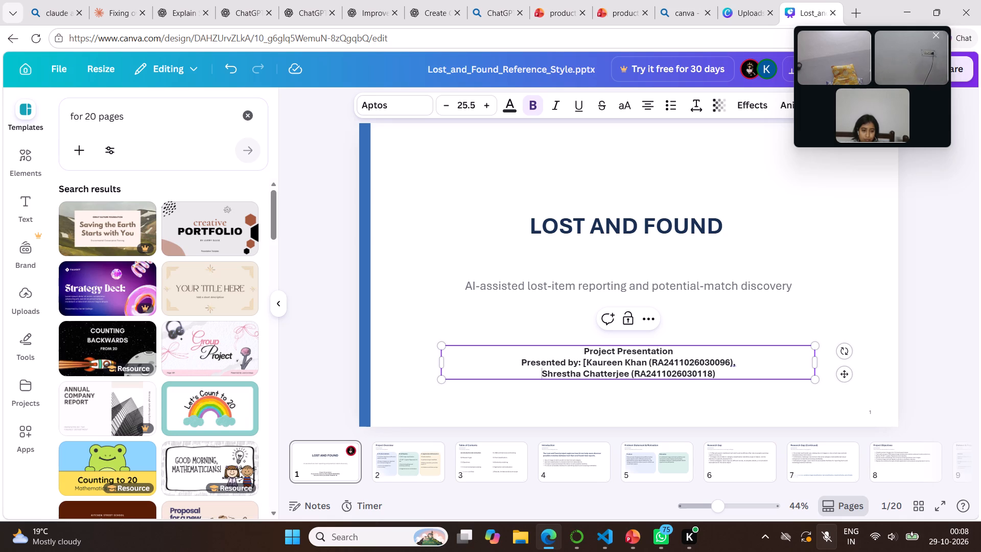
Add a comma after the second member's entry and enter the third team member's name on a new line.
click(720, 371)
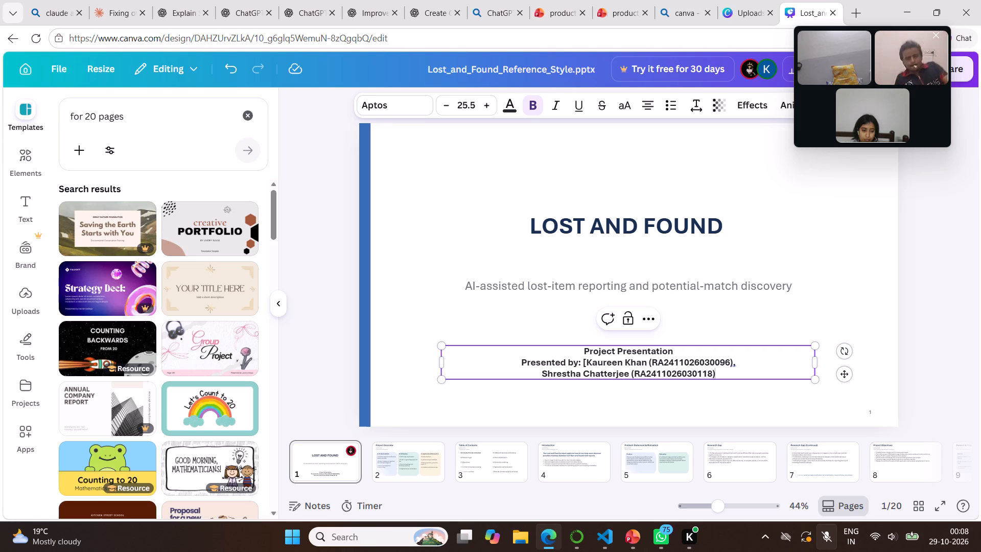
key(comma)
key(Return)
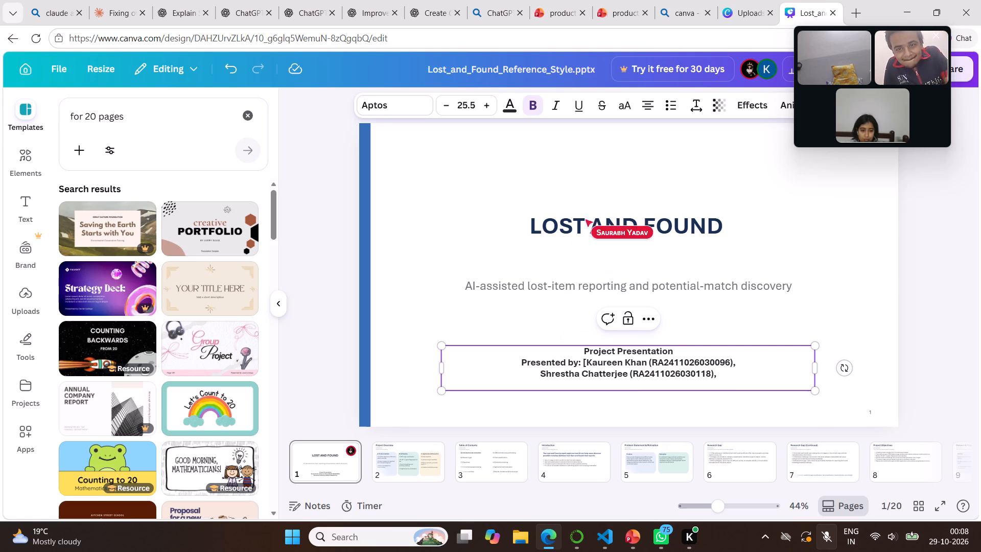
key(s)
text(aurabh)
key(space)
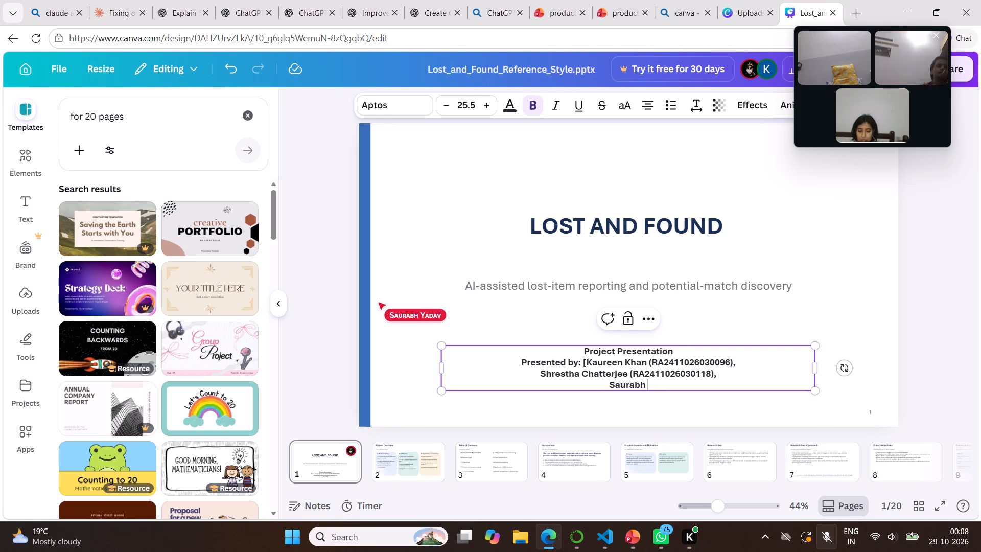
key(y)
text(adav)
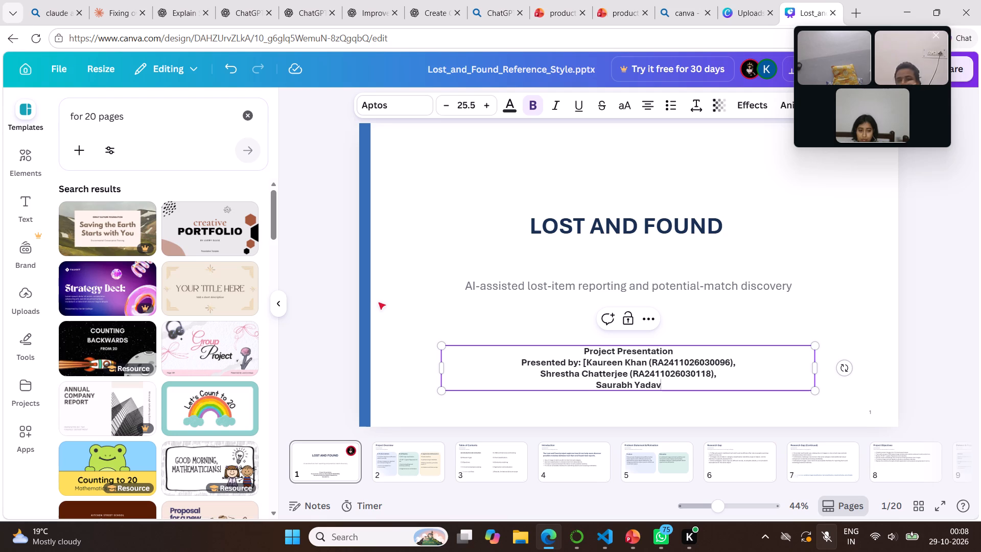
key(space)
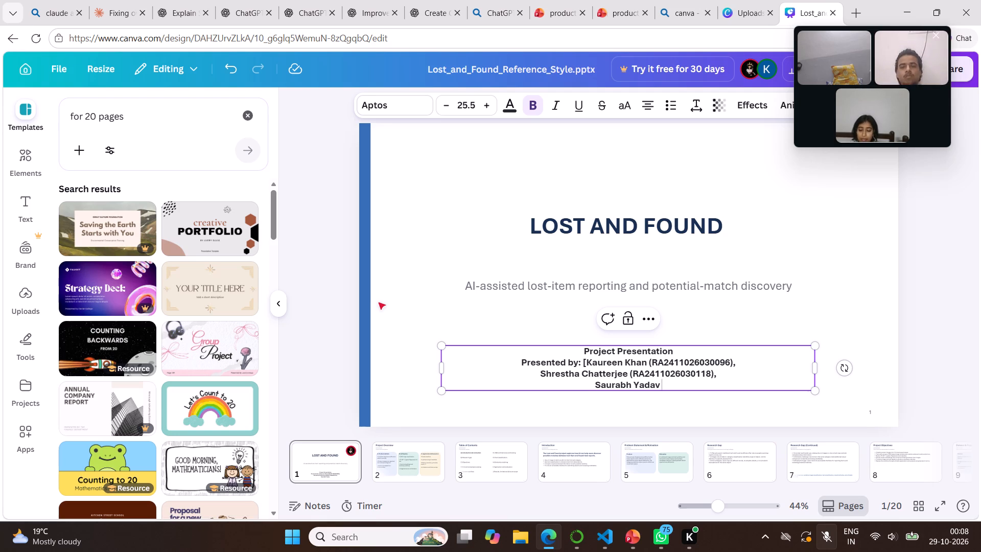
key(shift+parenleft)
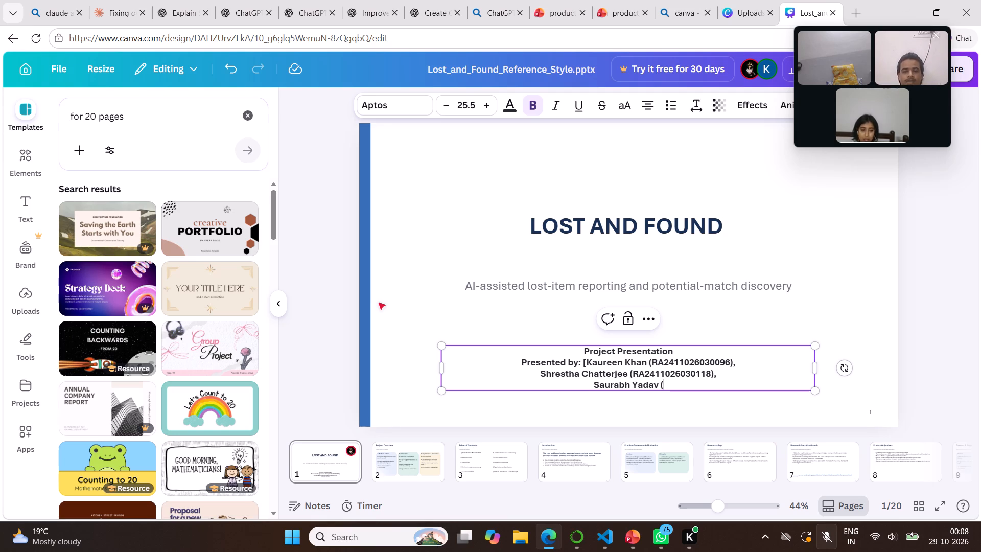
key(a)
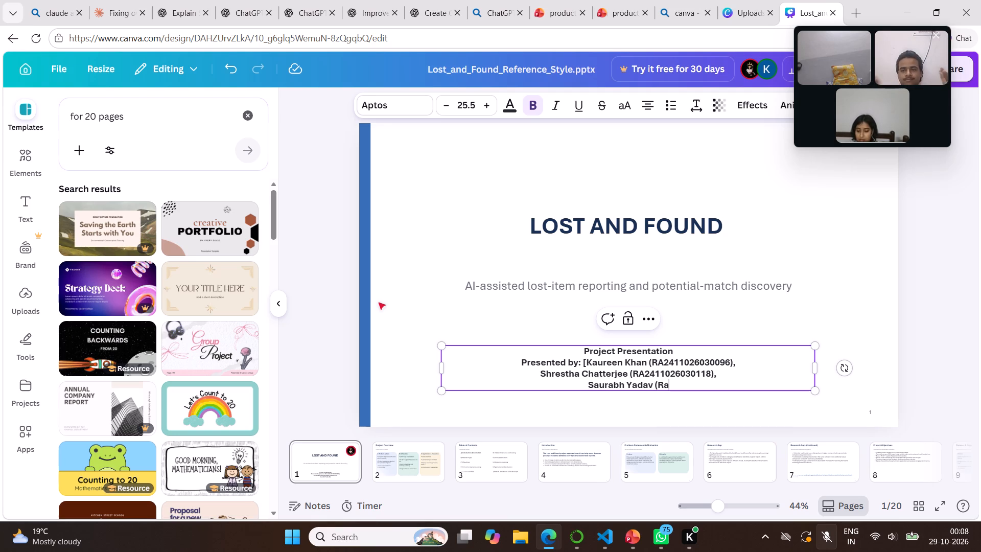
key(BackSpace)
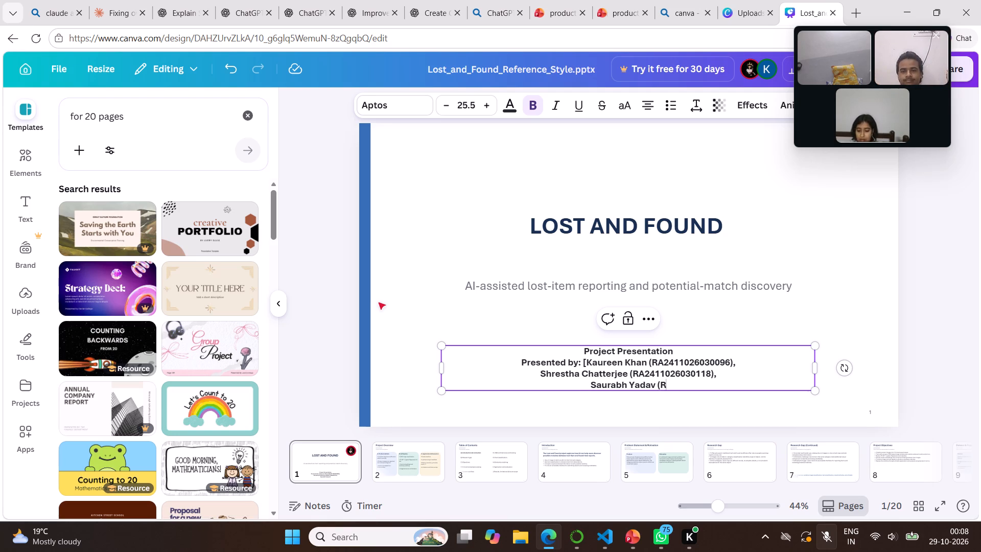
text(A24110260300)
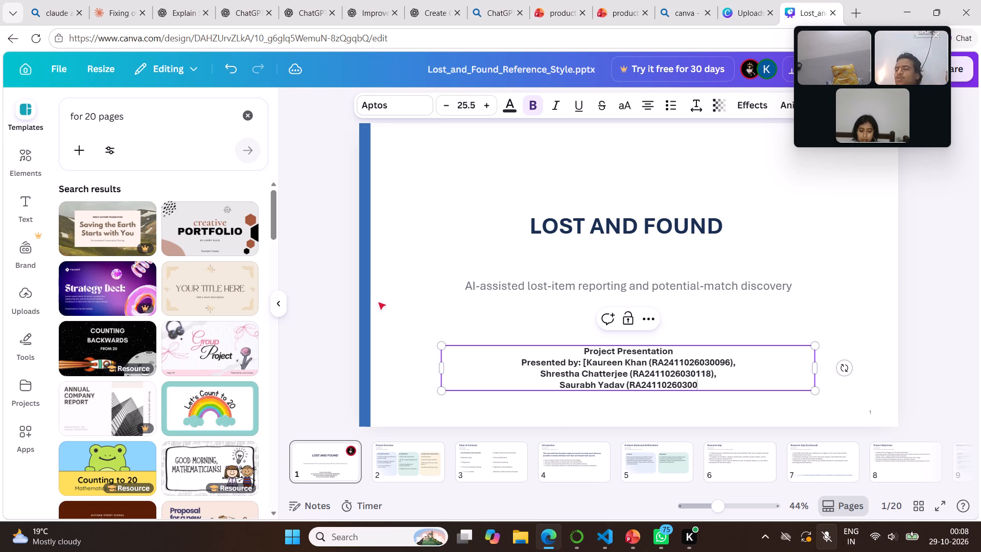
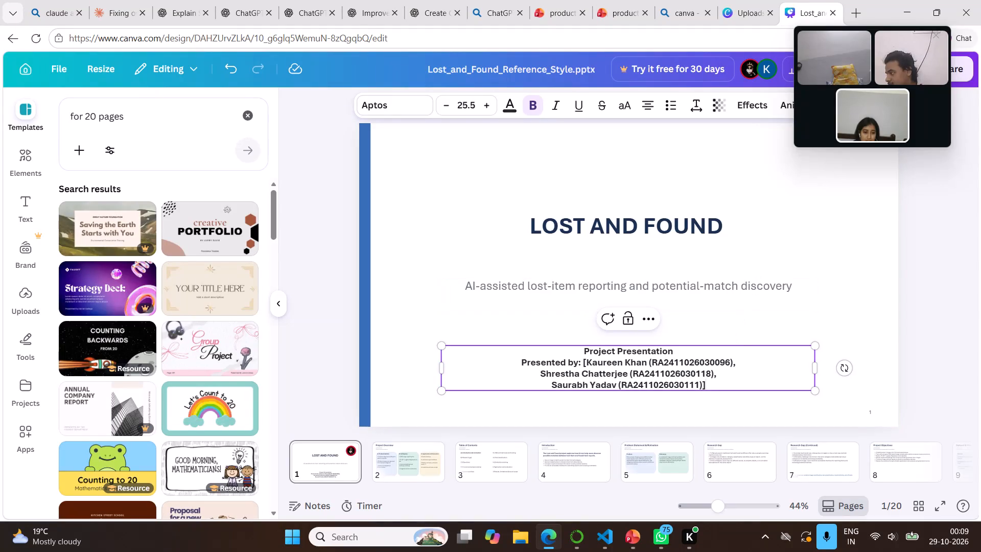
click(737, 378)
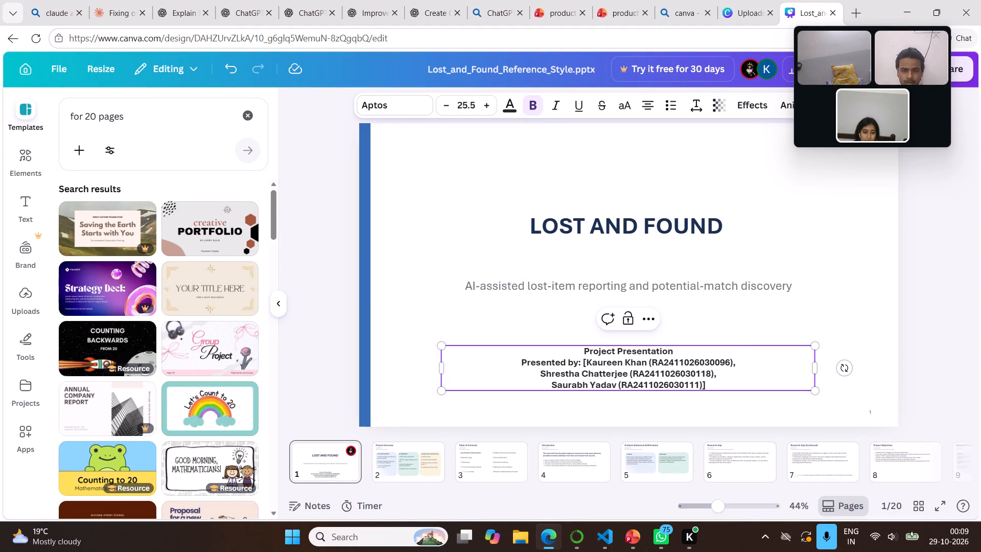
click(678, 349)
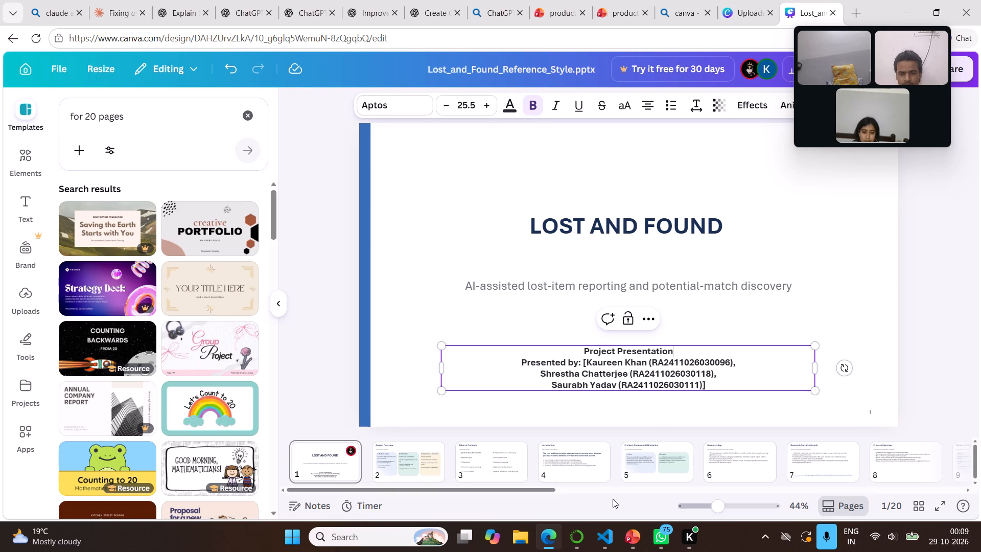
Review the Lost and Found slides in order, from the title and project overview past the project objectives.
click(423, 463)
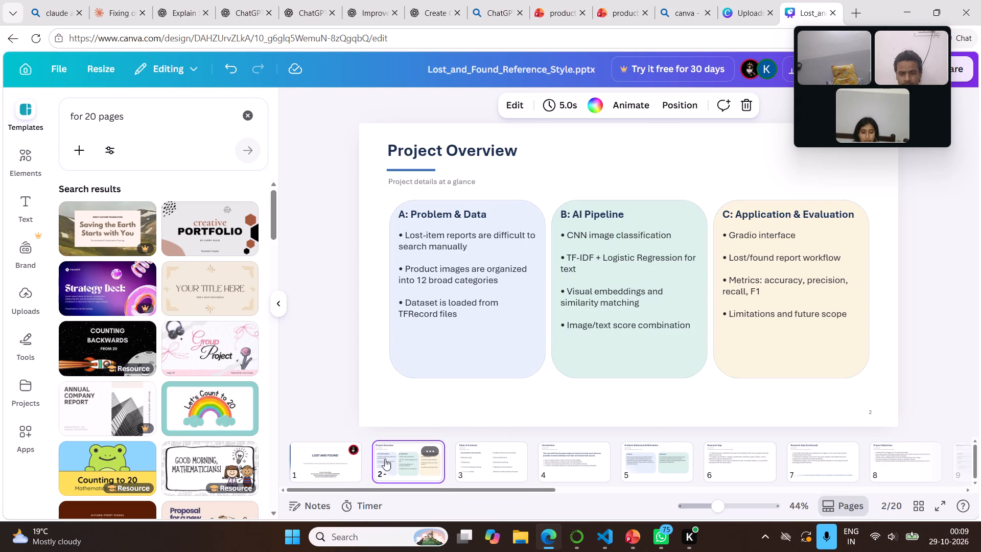
click(319, 463)
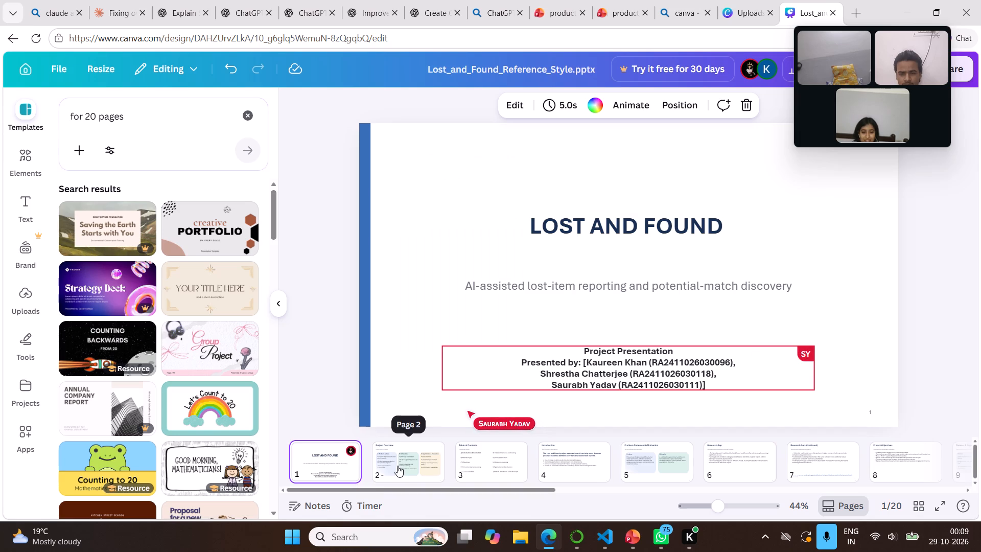
click(398, 466)
click(493, 464)
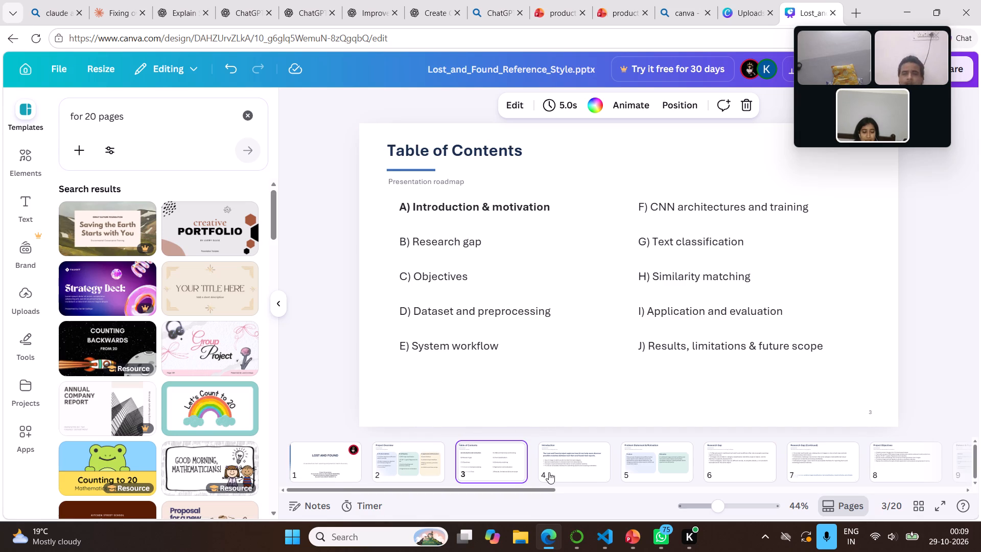
click(569, 472)
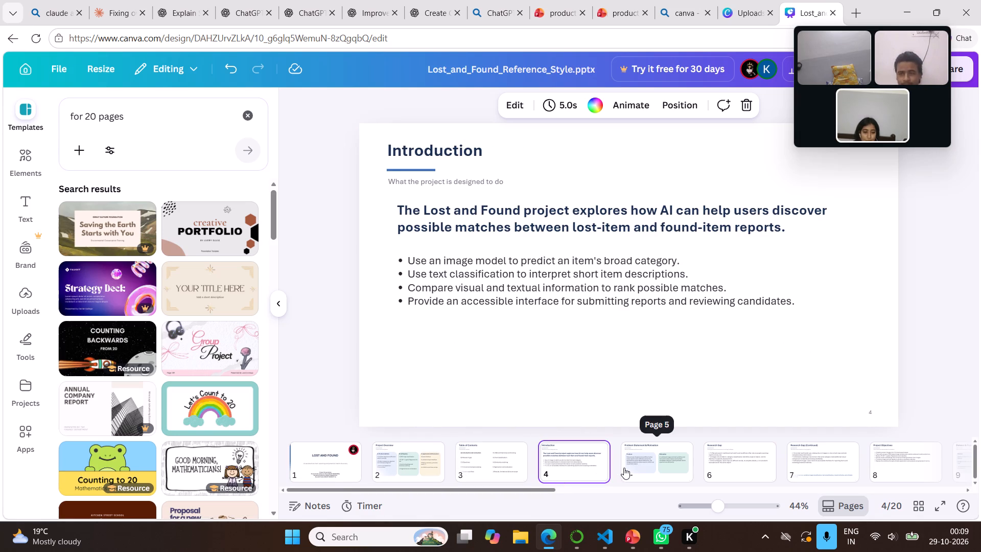
click(648, 463)
click(736, 462)
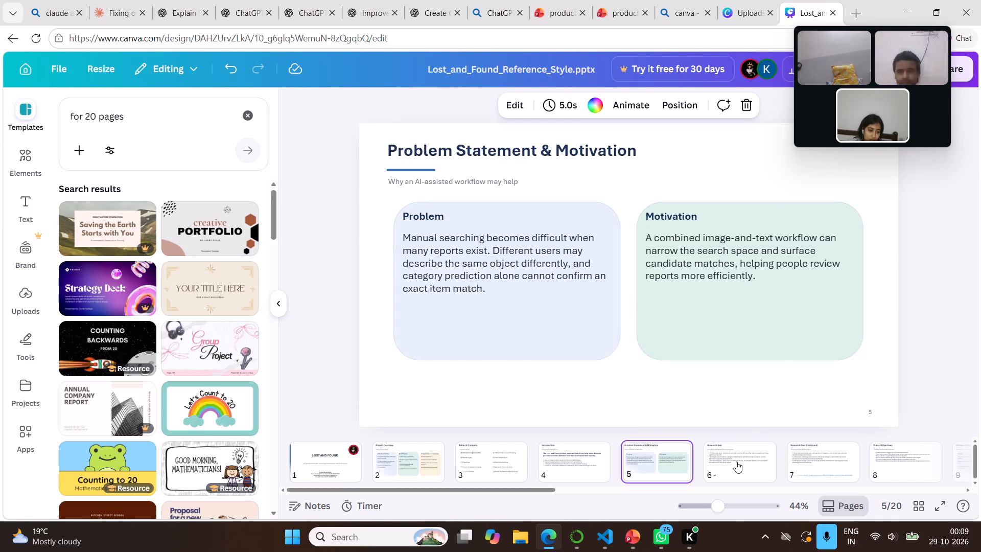
click(800, 453)
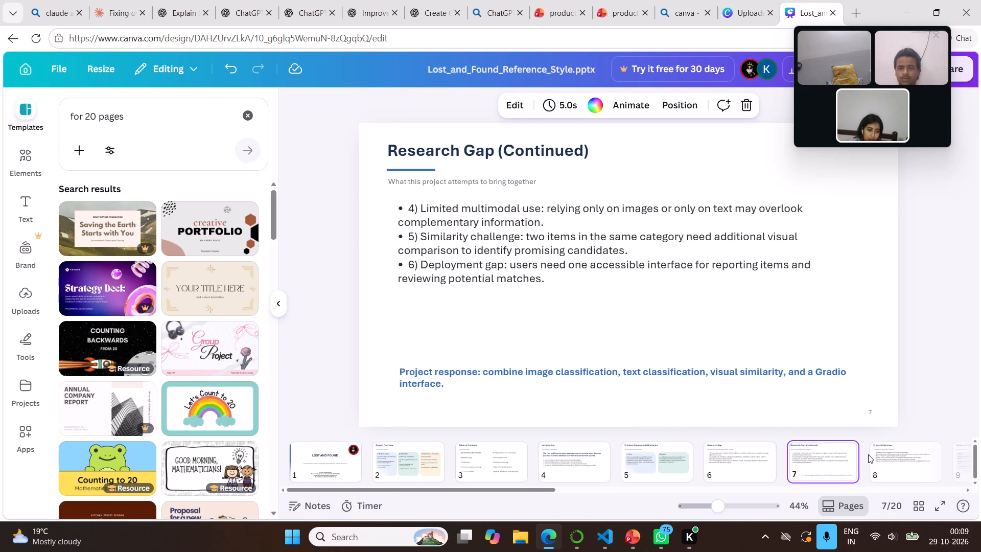
click(917, 463)
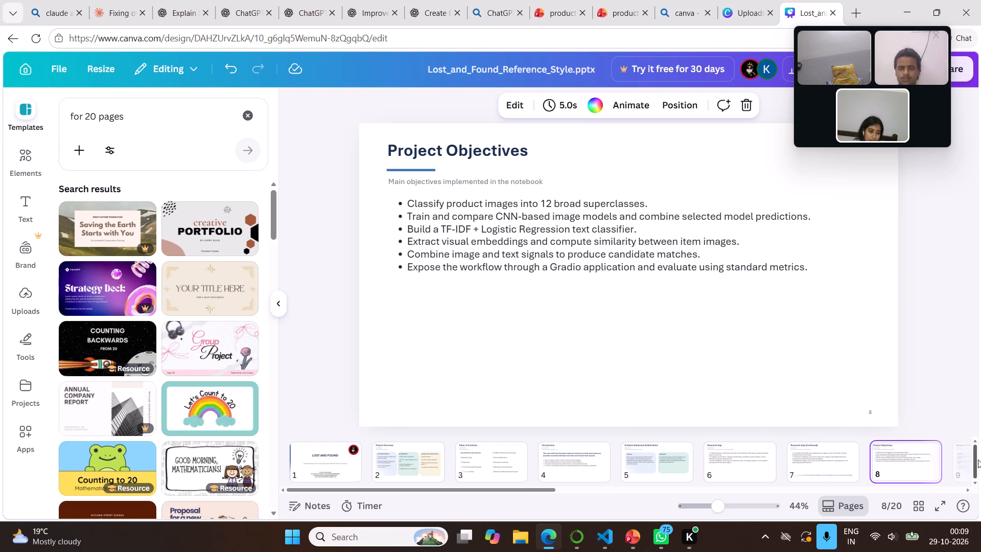
click(953, 458)
double_click(953, 458)
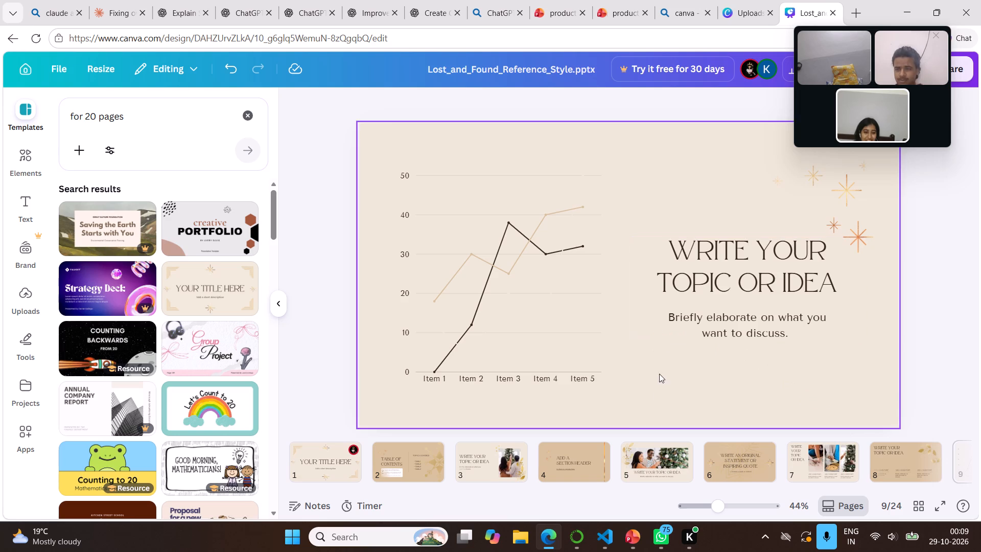
Look through pages 3 to 6 of the beige and gold template design filling the presentation.
click(567, 459)
click(463, 469)
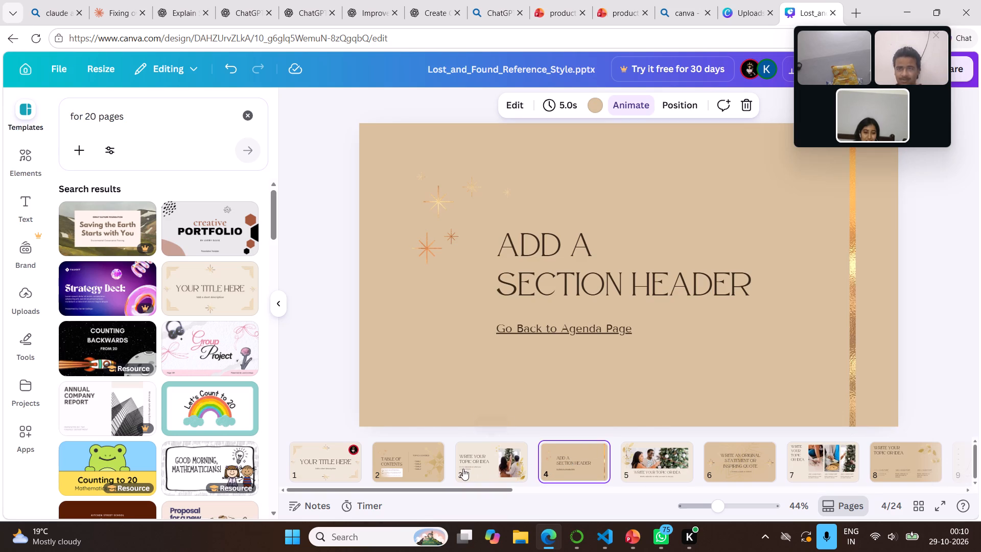
click(665, 462)
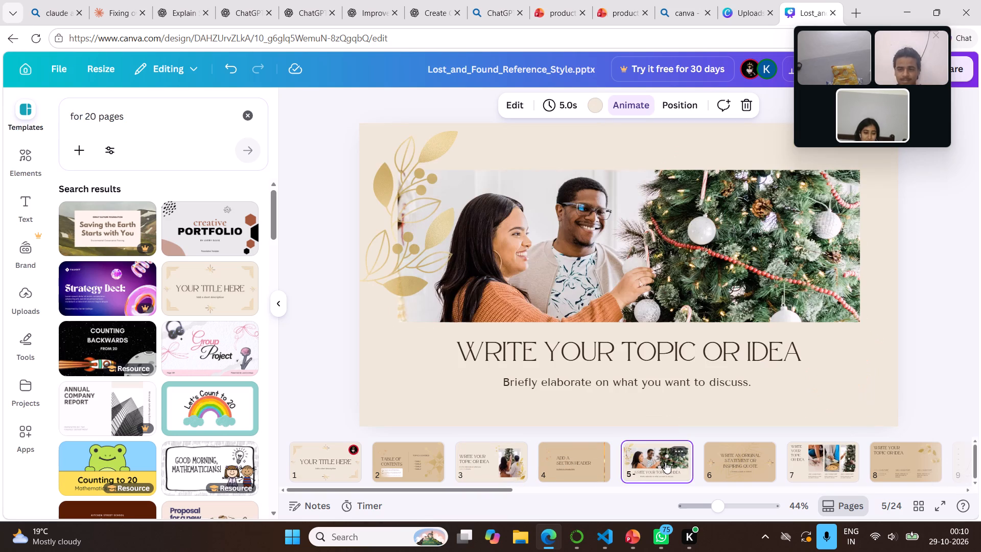
click(730, 462)
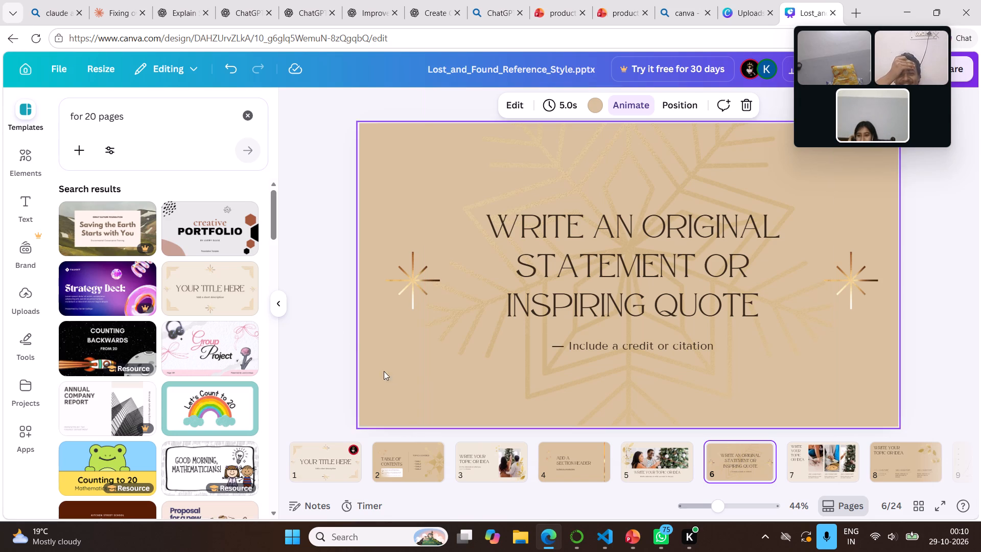
click(209, 227)
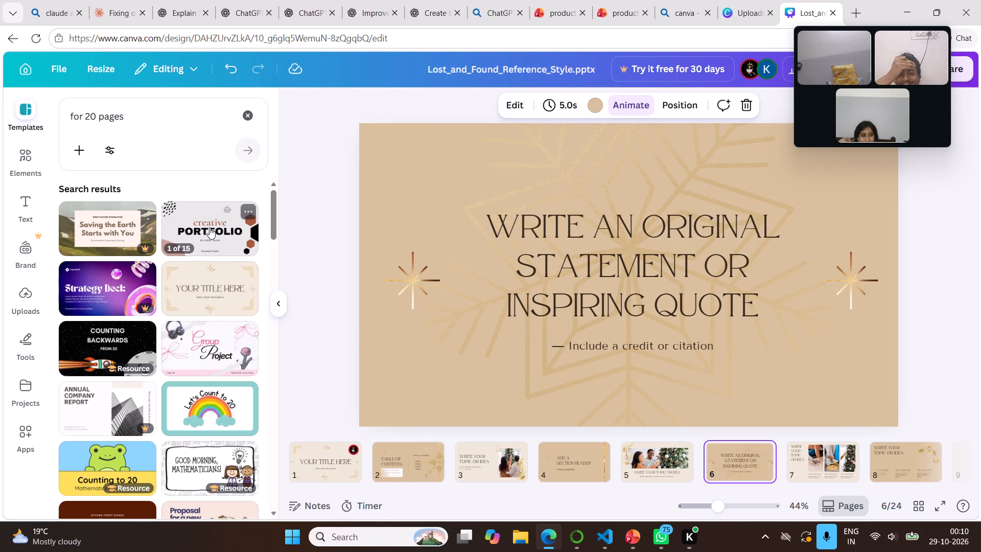
scroll(186, 386, down, 4)
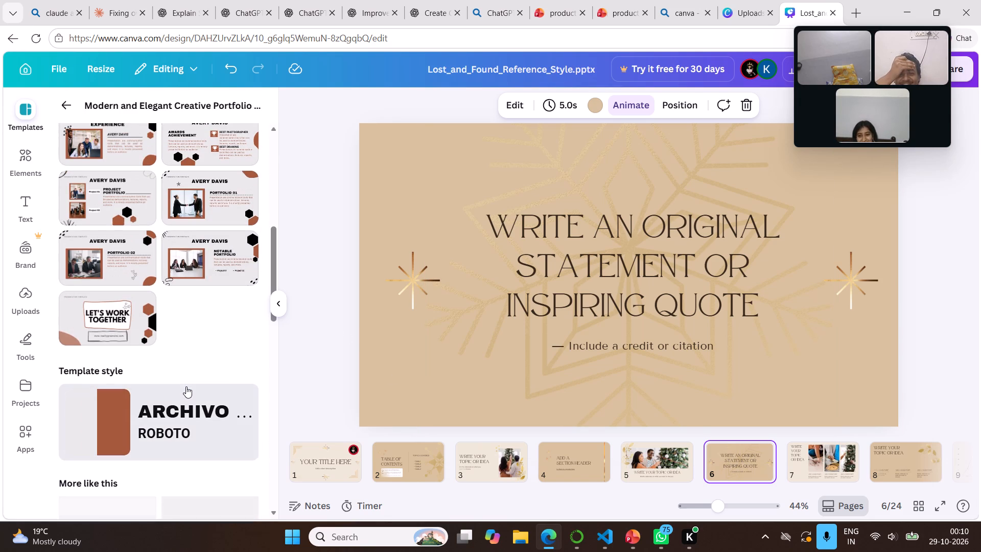
scroll(186, 386, up, 6)
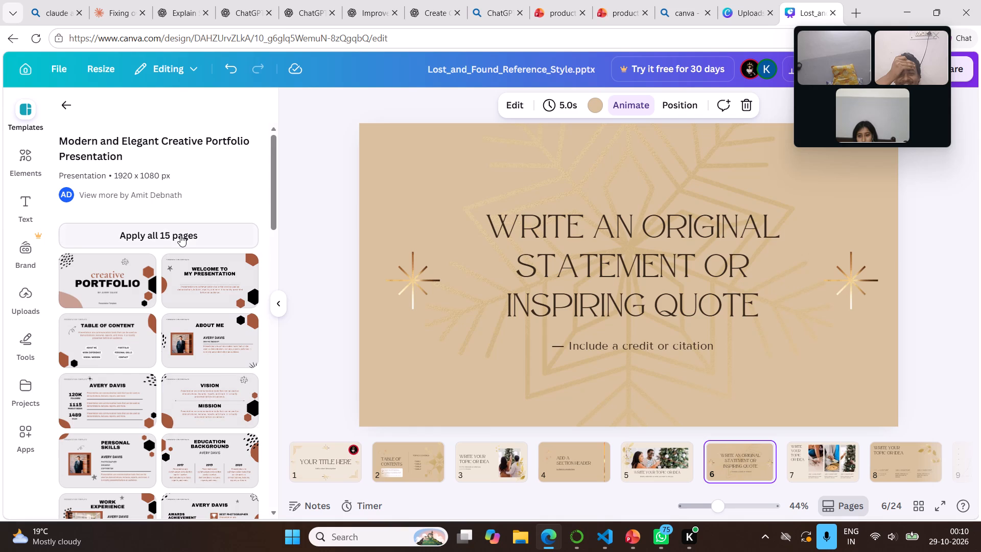
click(180, 235)
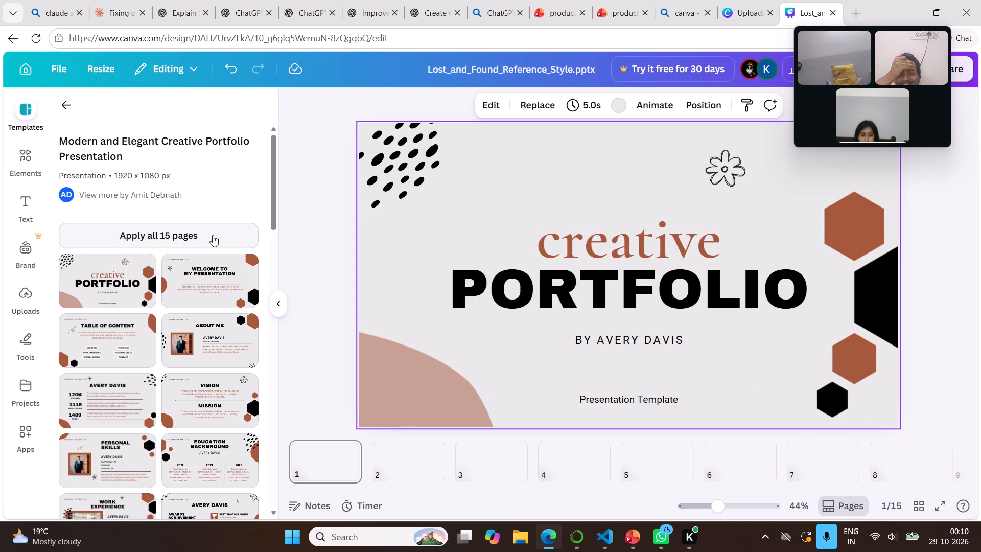
Glance over the applied portfolio pages, return to page 1 and undo the last two changes.
scroll(458, 239, down, 6)
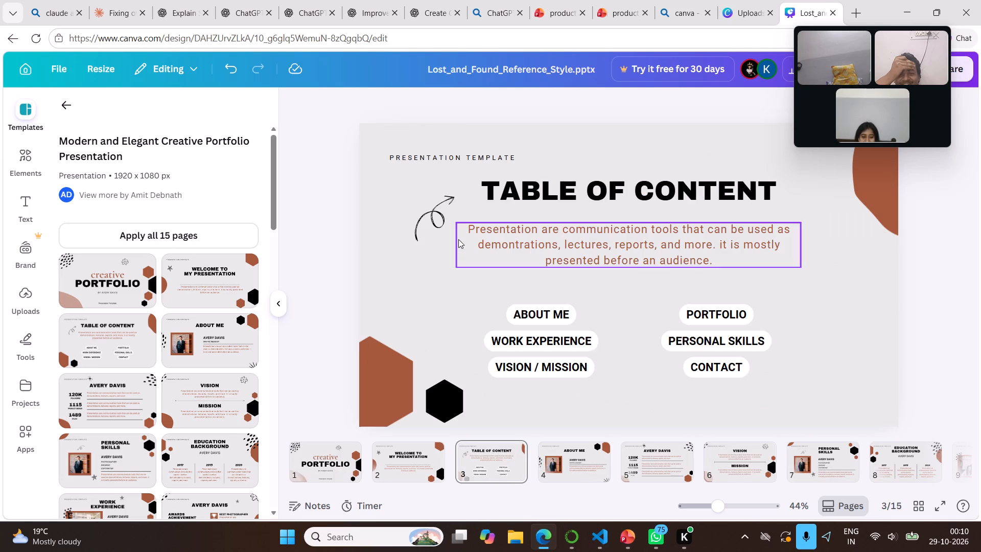
click(334, 444)
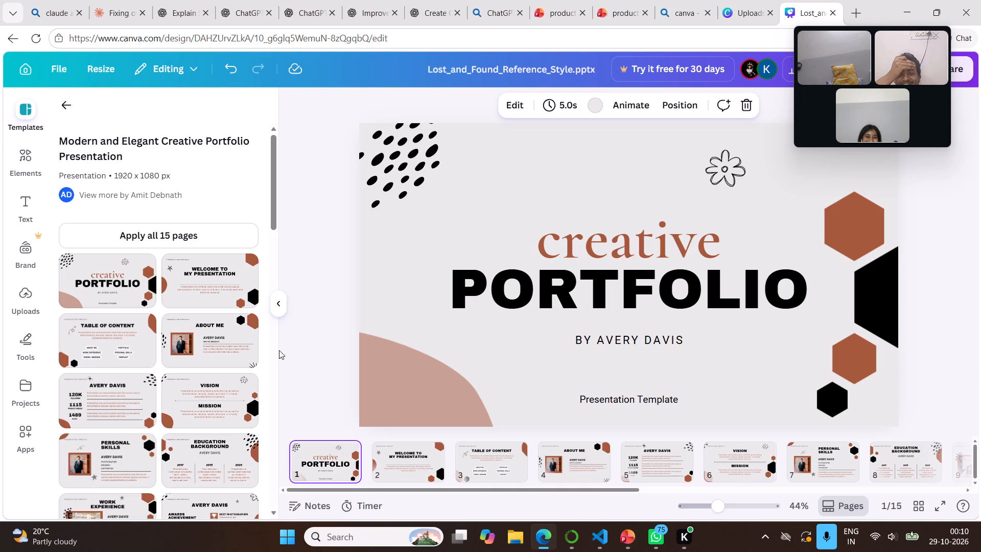
click(229, 72)
click(229, 72)
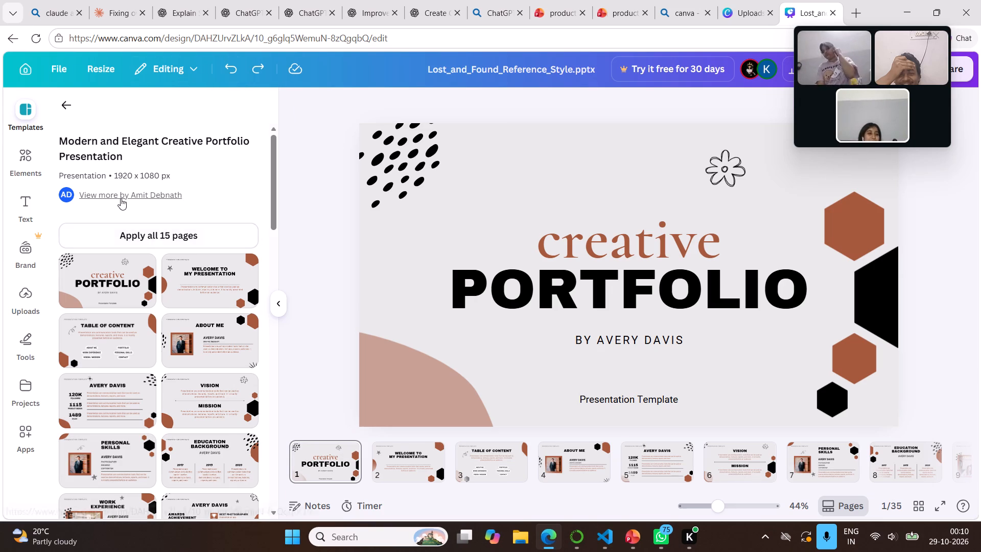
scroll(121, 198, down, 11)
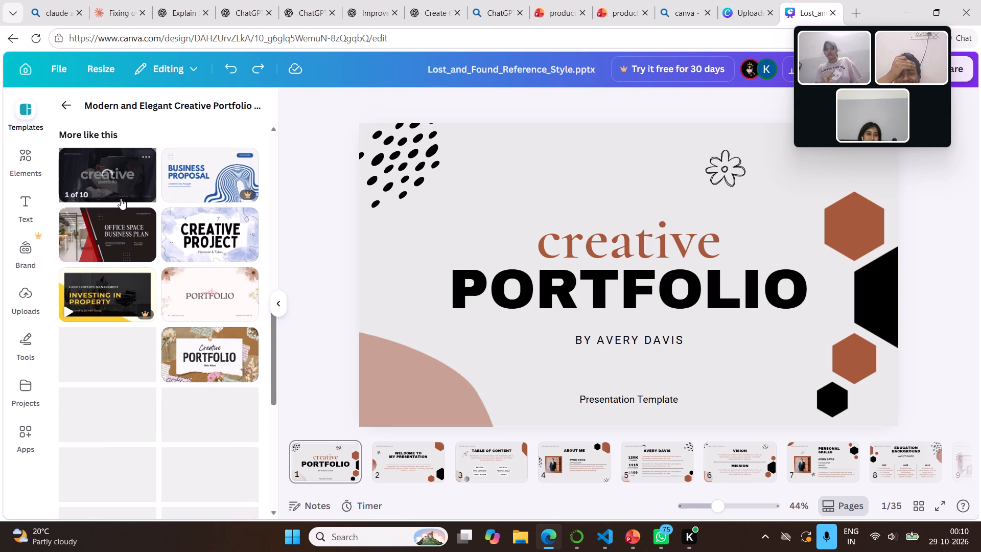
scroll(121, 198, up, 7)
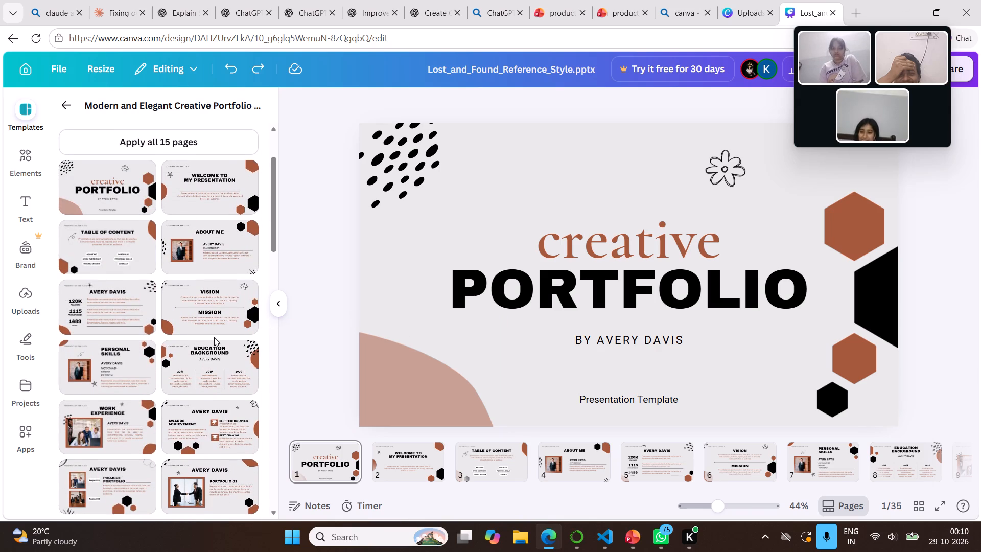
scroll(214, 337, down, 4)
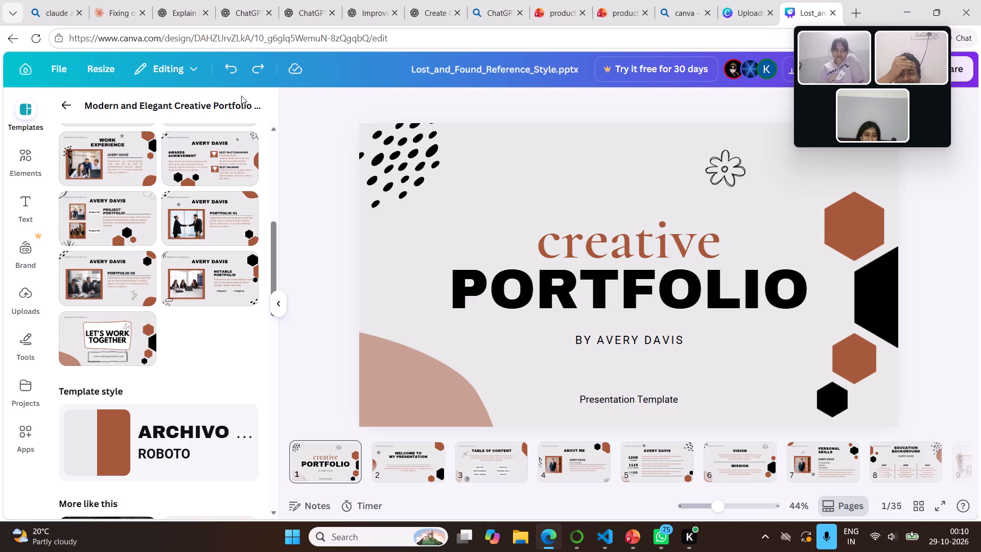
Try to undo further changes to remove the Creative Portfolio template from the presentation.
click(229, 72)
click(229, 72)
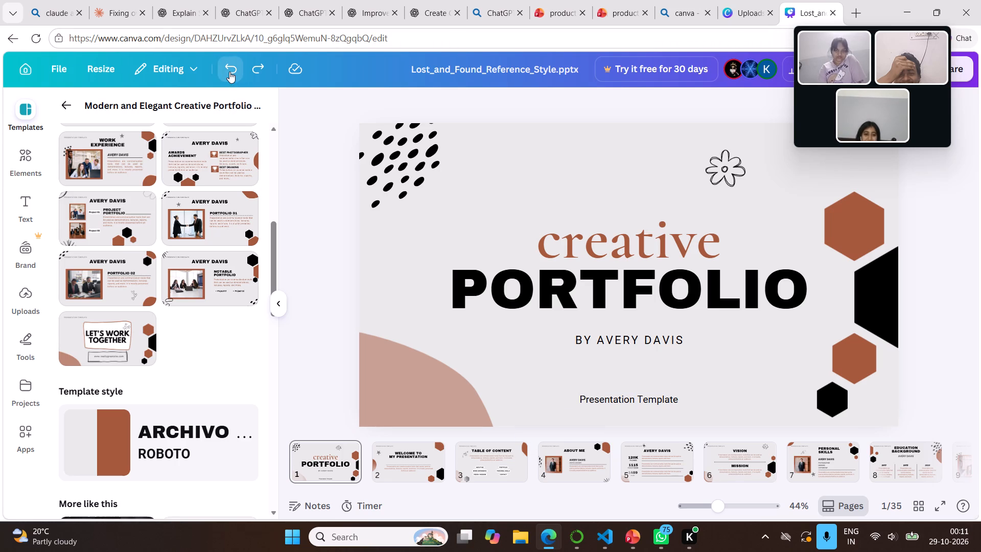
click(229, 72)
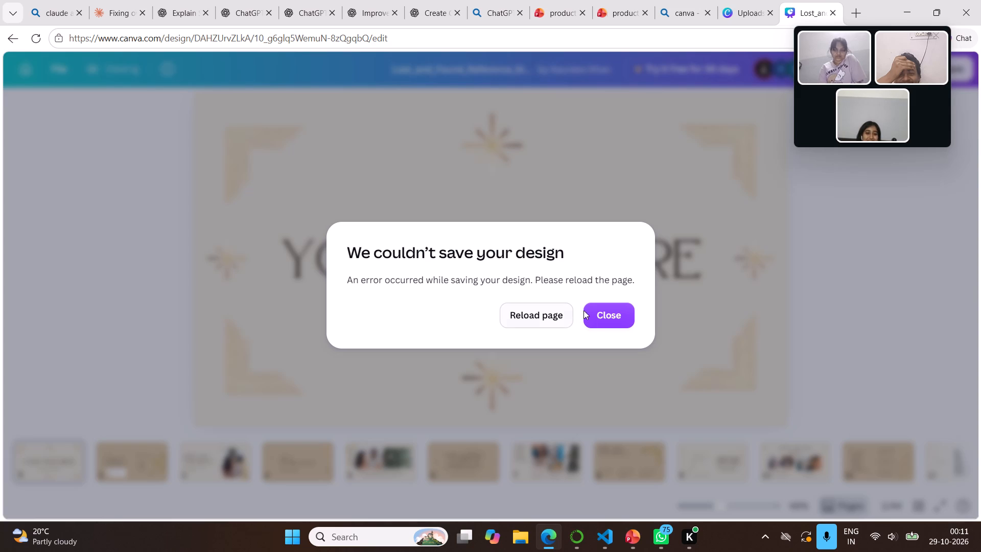
Reload the presentation's editing page.
click(556, 315)
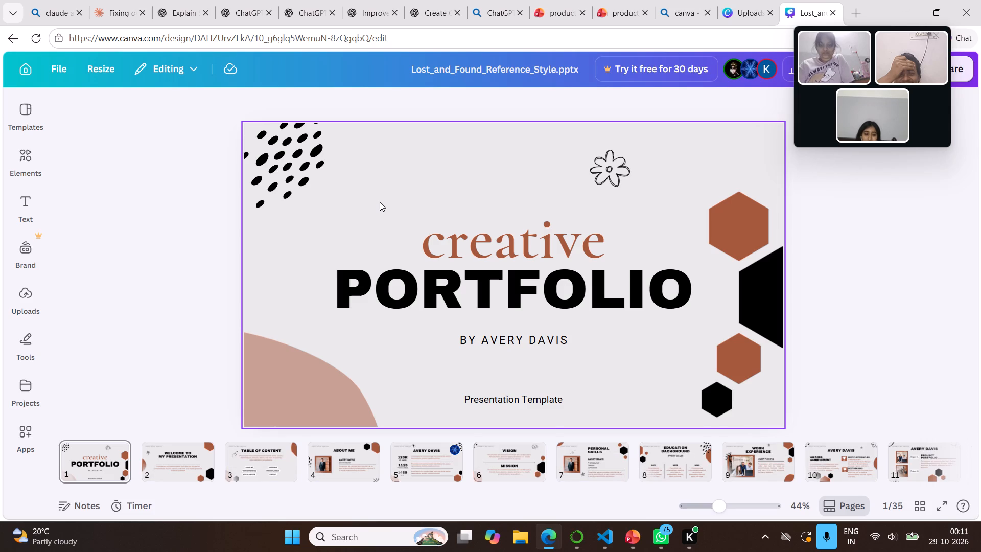
click(439, 449)
click(494, 457)
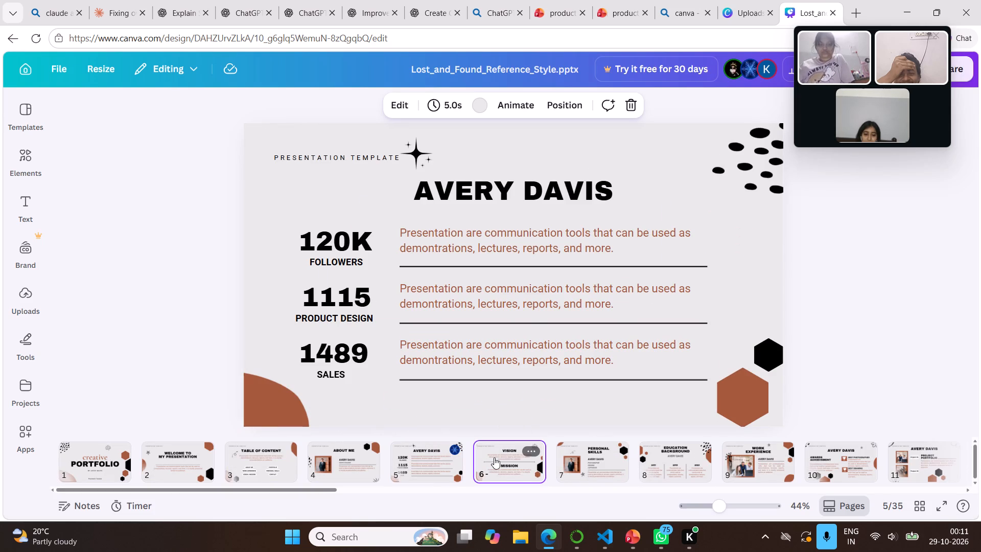
click(575, 465)
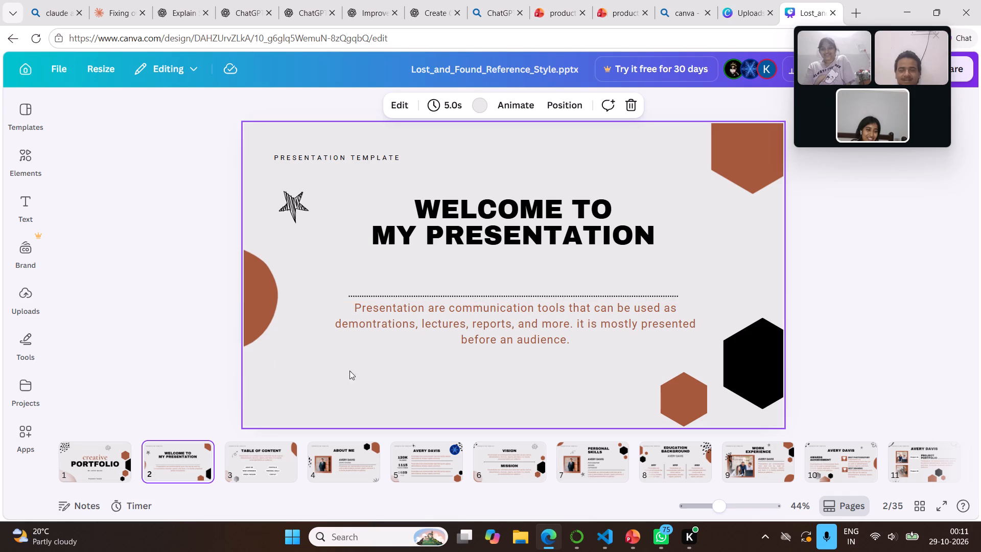
scroll(337, 260, up, 4)
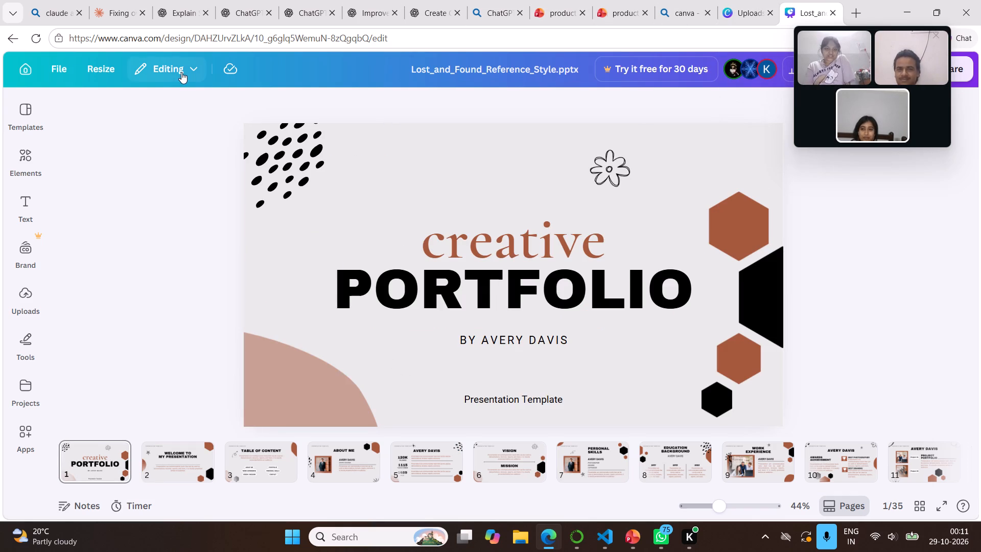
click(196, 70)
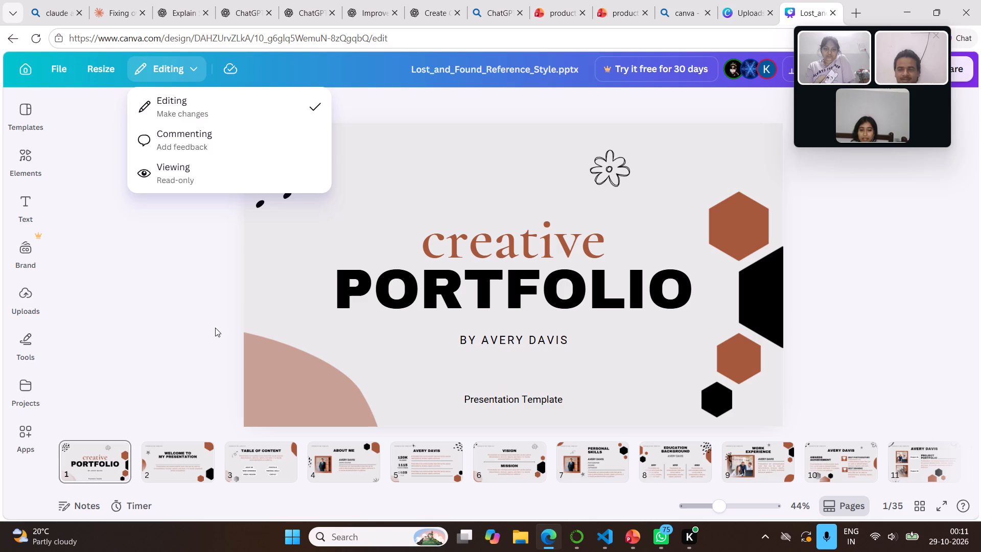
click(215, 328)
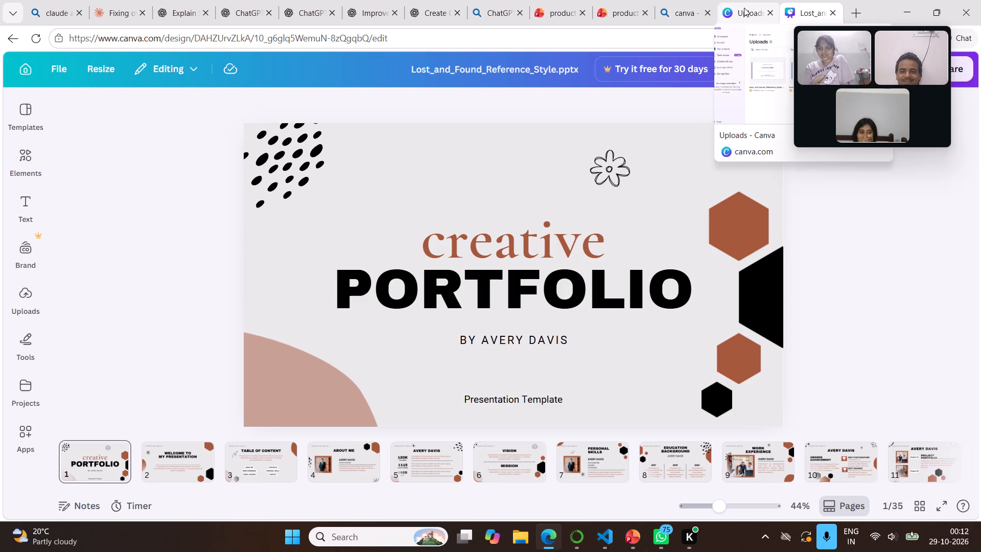
Check the Canva Uploads folder for the Lost and Found presentation files and return to the open design.
click(744, 8)
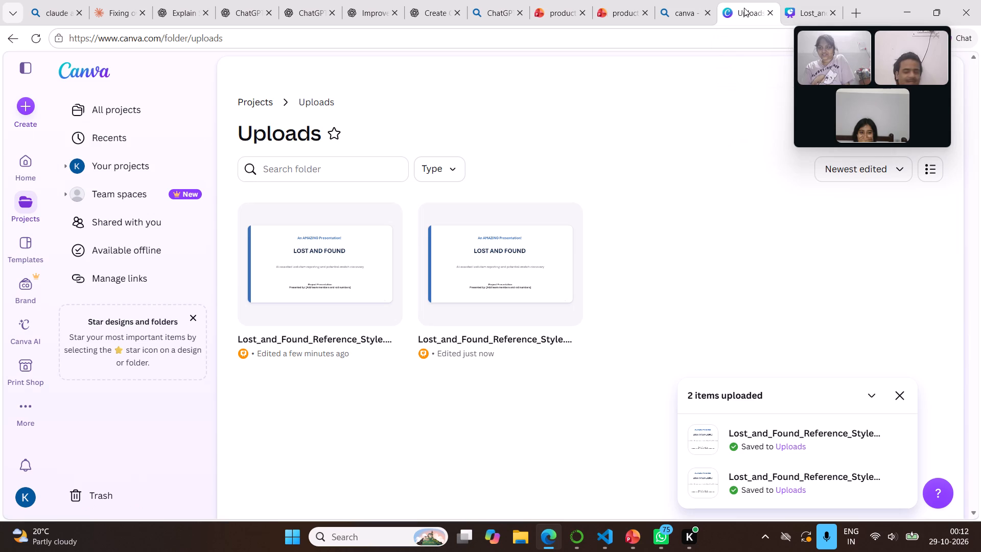
click(801, 11)
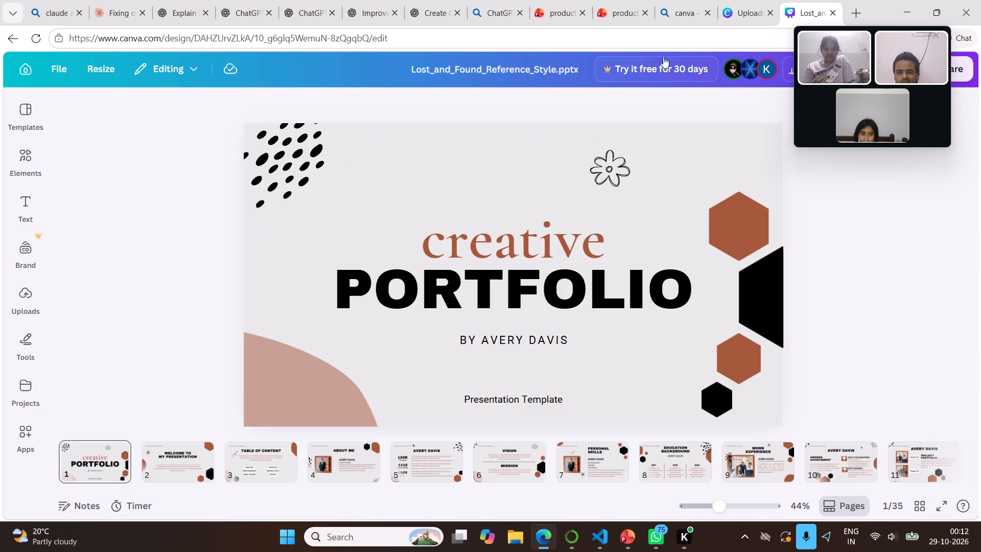
Look through the presentation's pages again, starting from the first page.
scroll(653, 167, down, 7)
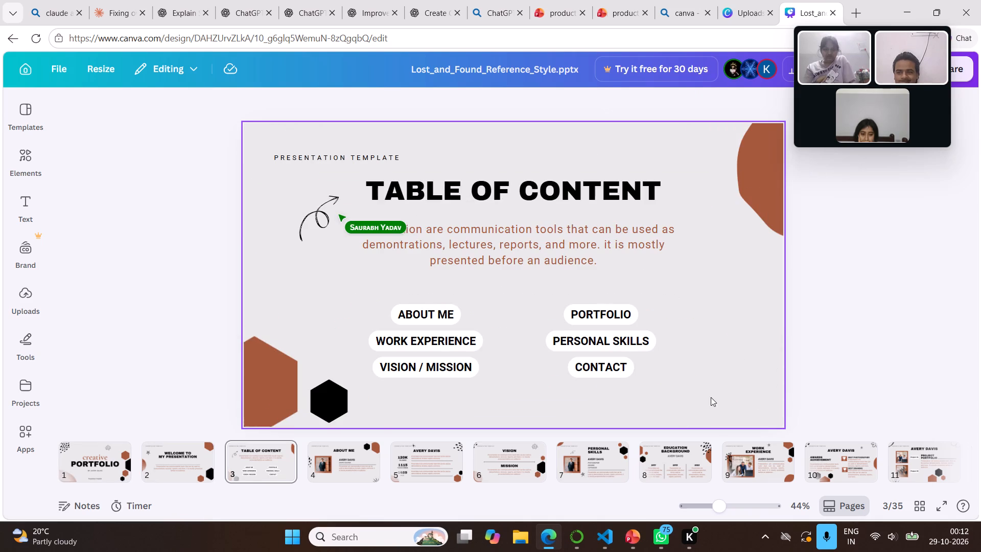
Inspect the page editing options, including layouts and styles, for page 8, Education Background.
click(642, 477)
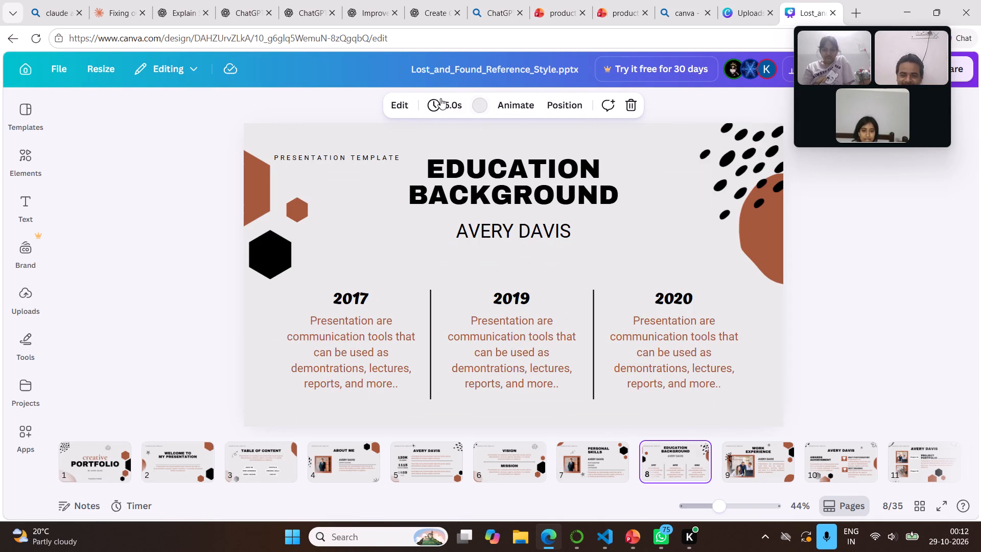
click(399, 105)
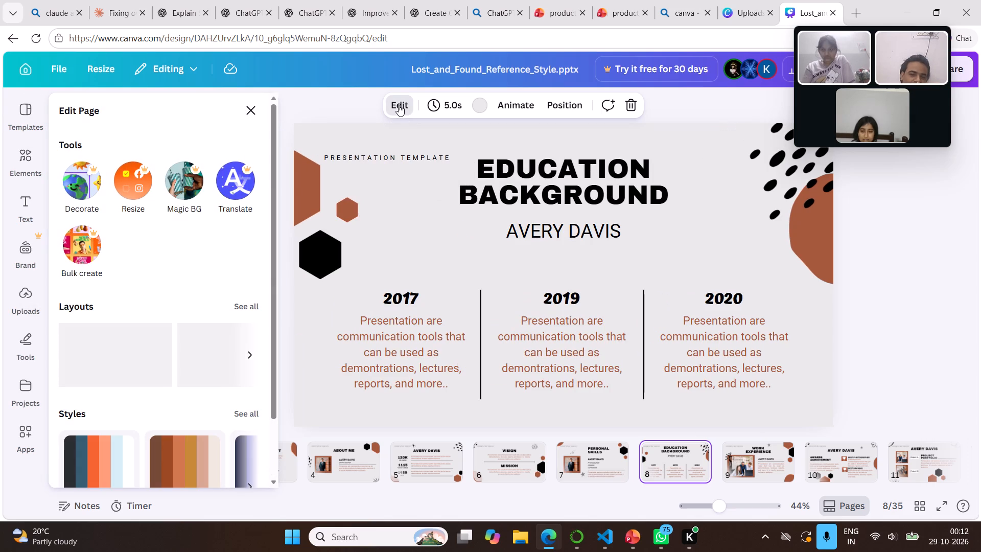
scroll(121, 213, down, 8)
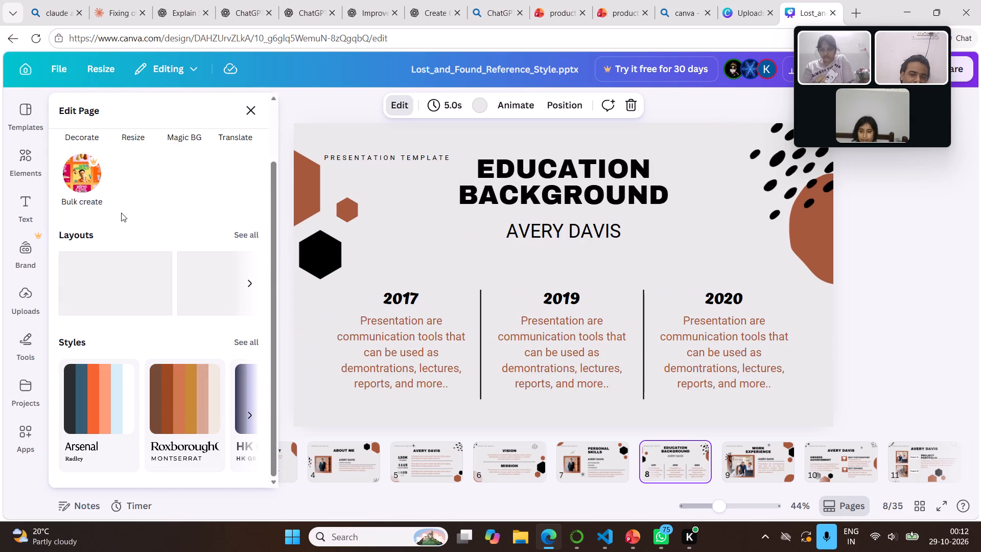
click(250, 109)
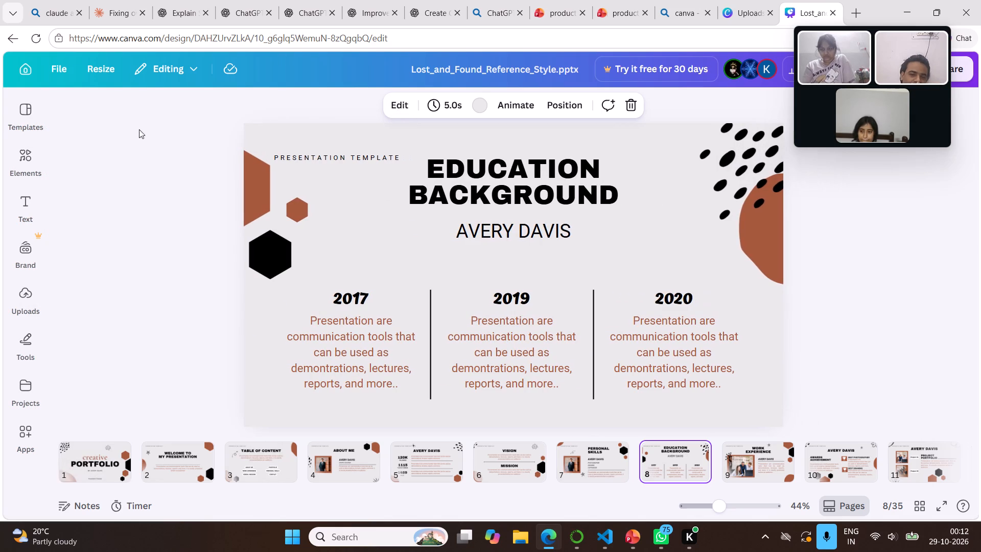
Open the presentation template library beside page 8 to browse the available designs.
click(28, 155)
click(26, 112)
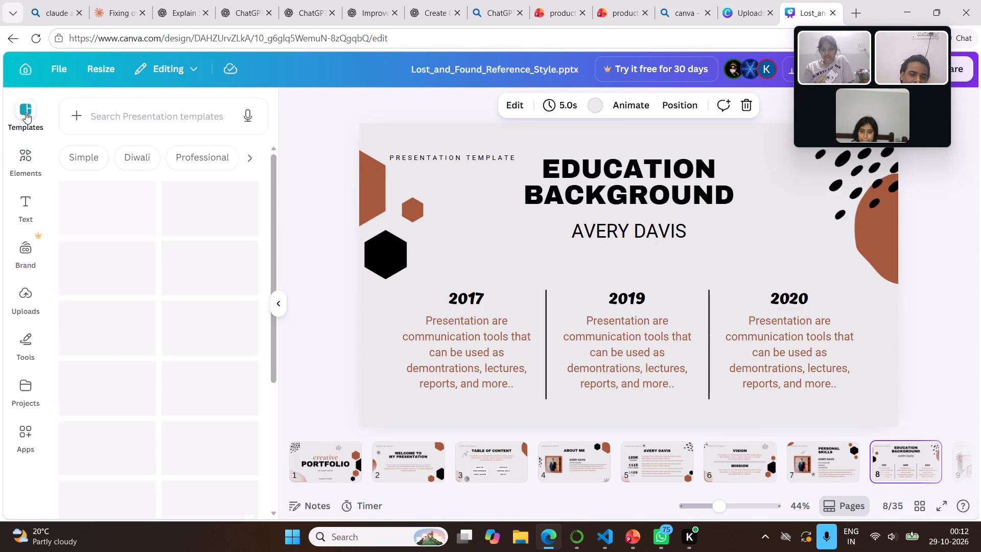
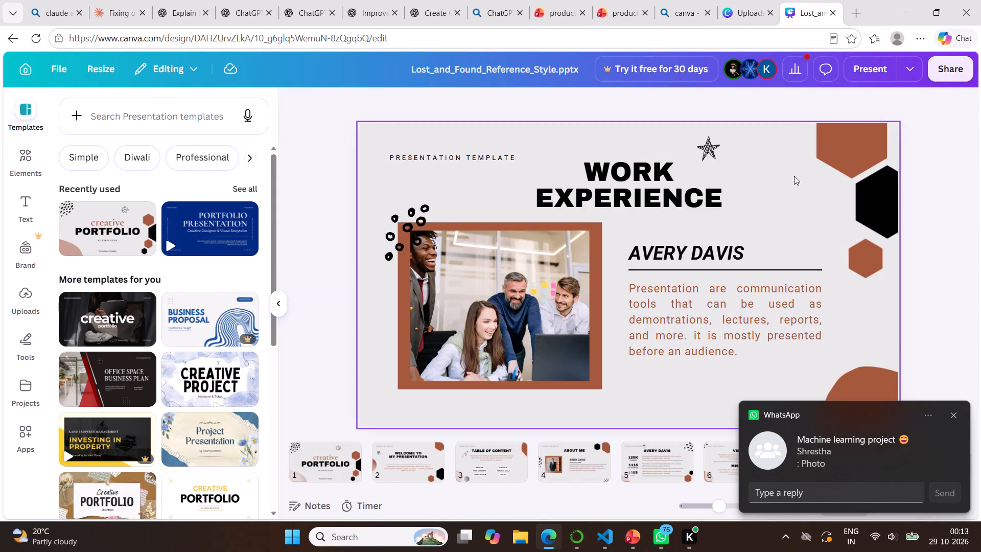
Return to the Uploads folder and open its first Lost_and_Found_Reference_Style presentation twice, checking for the original project content.
click(739, 13)
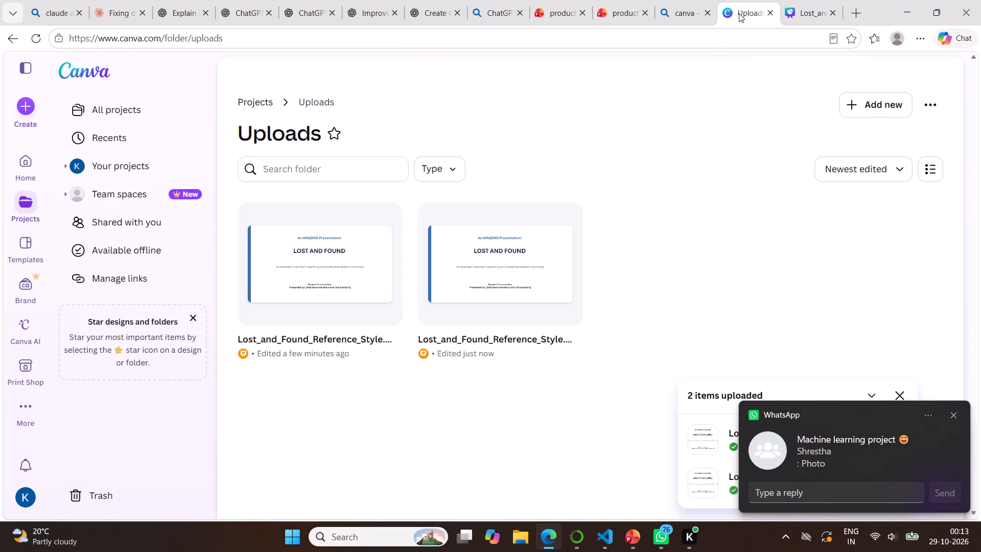
click(739, 13)
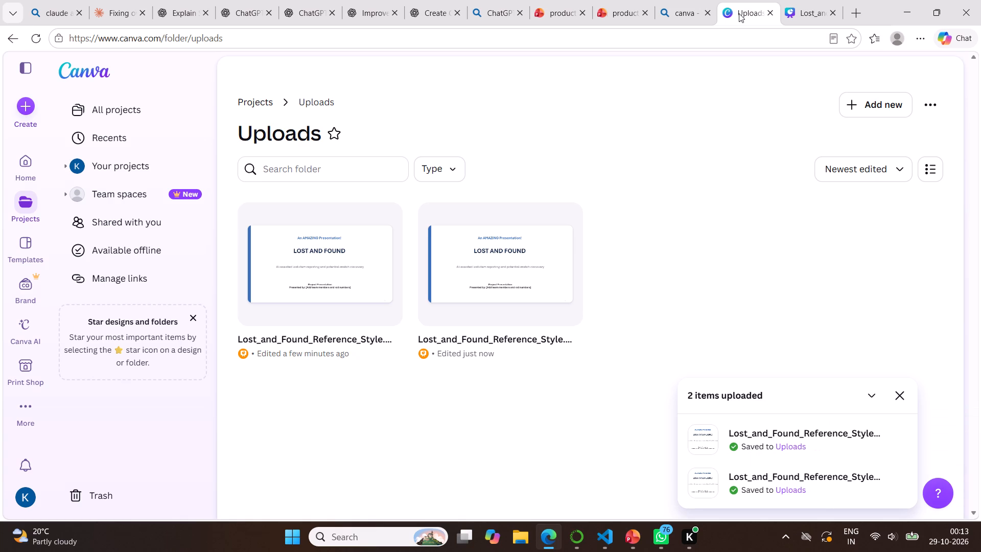
click(803, 11)
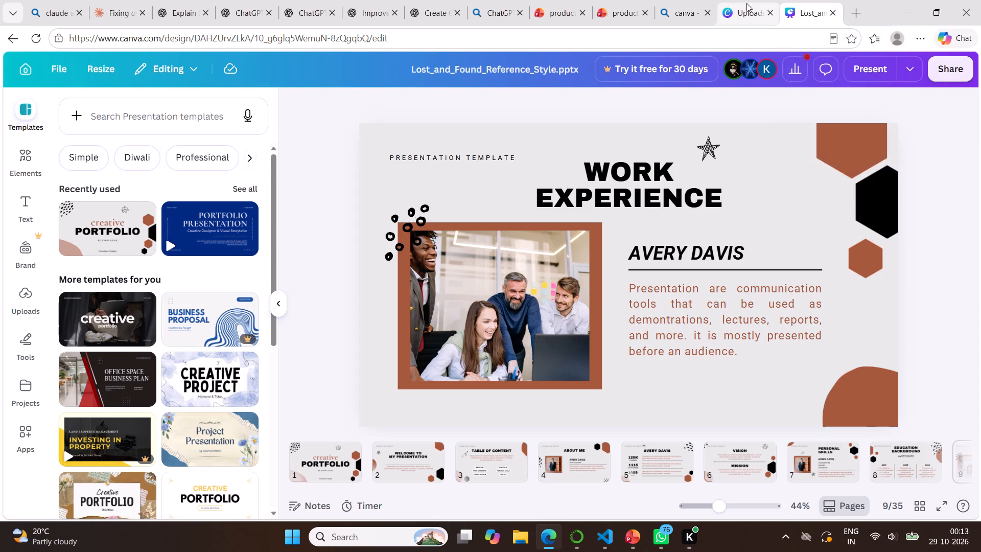
click(741, 10)
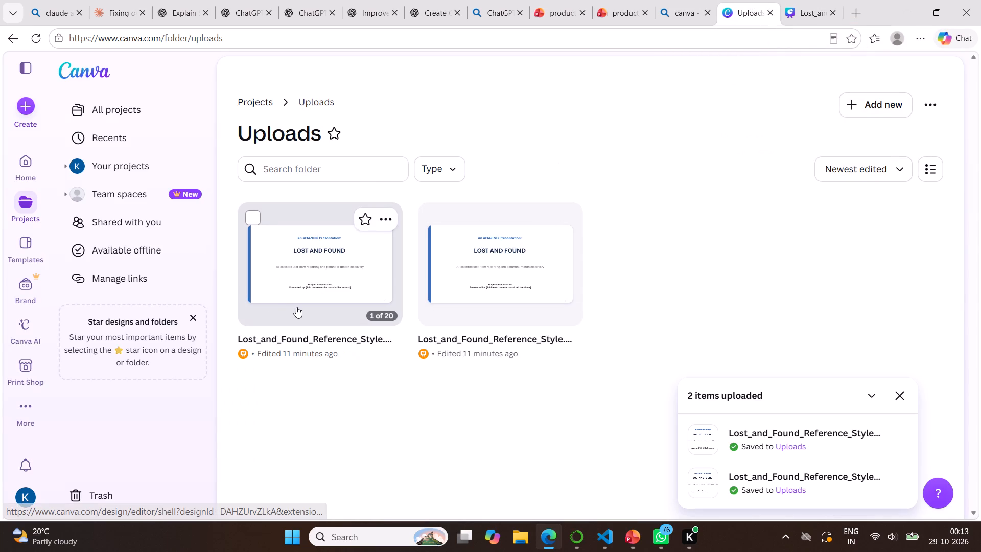
double_click(296, 307)
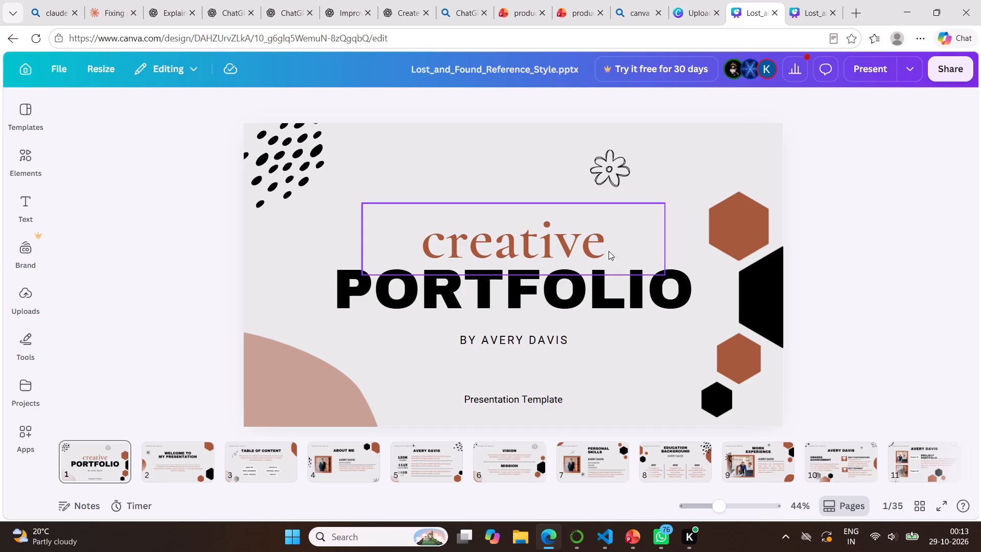
click(696, 8)
click(294, 273)
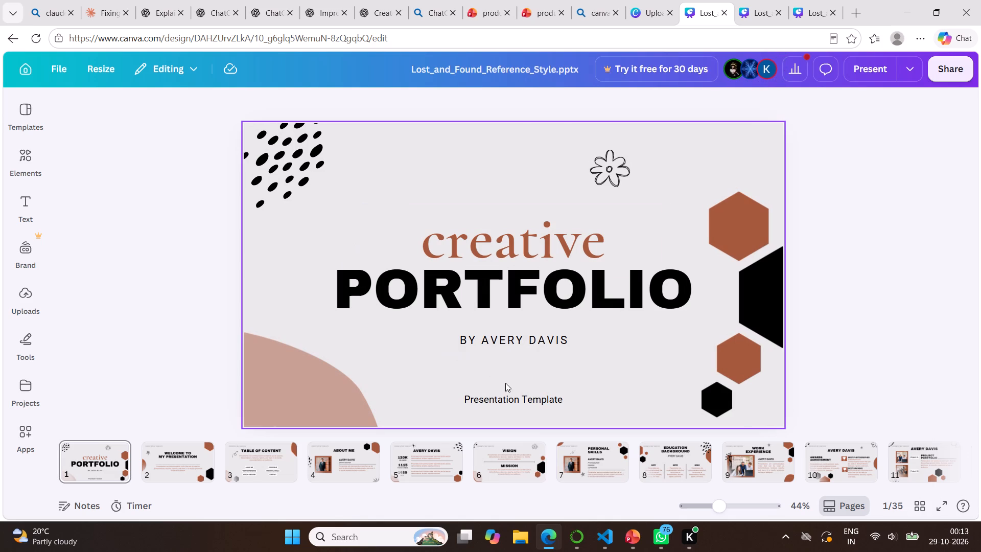
Delete the 15 creative portfolio template pages that precede the original LOST AND FOUND title slide.
scroll(589, 497, left, 3)
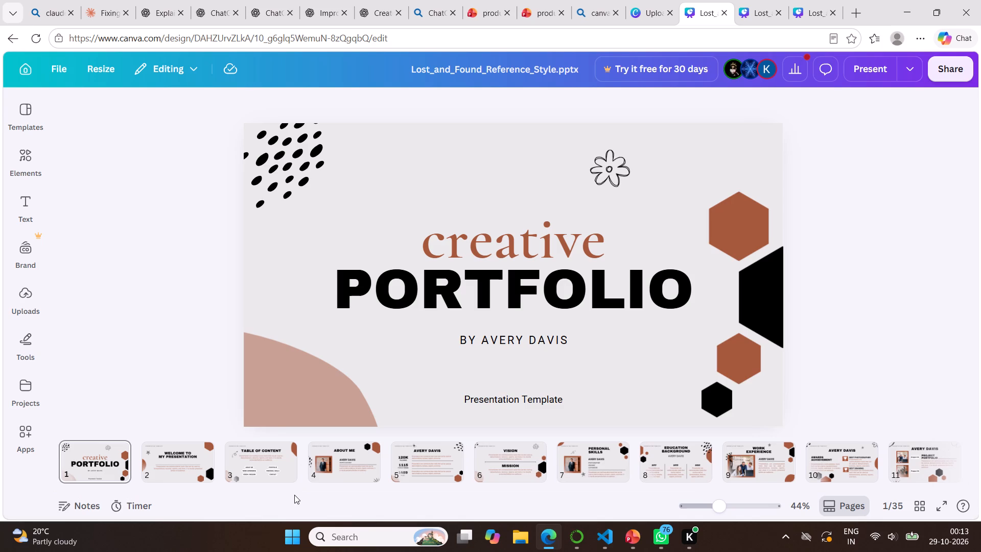
drag(292, 487, 313, 486)
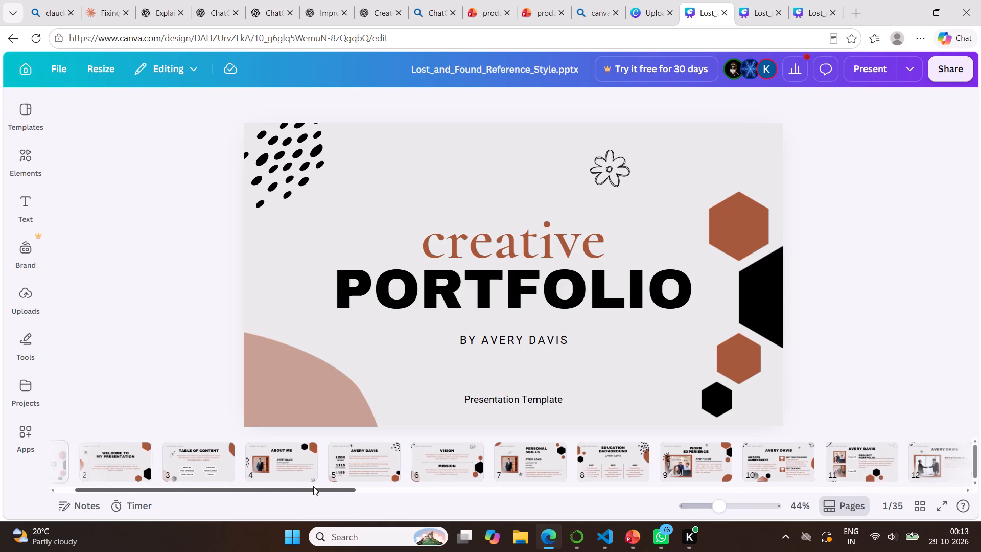
drag(313, 486, 568, 470)
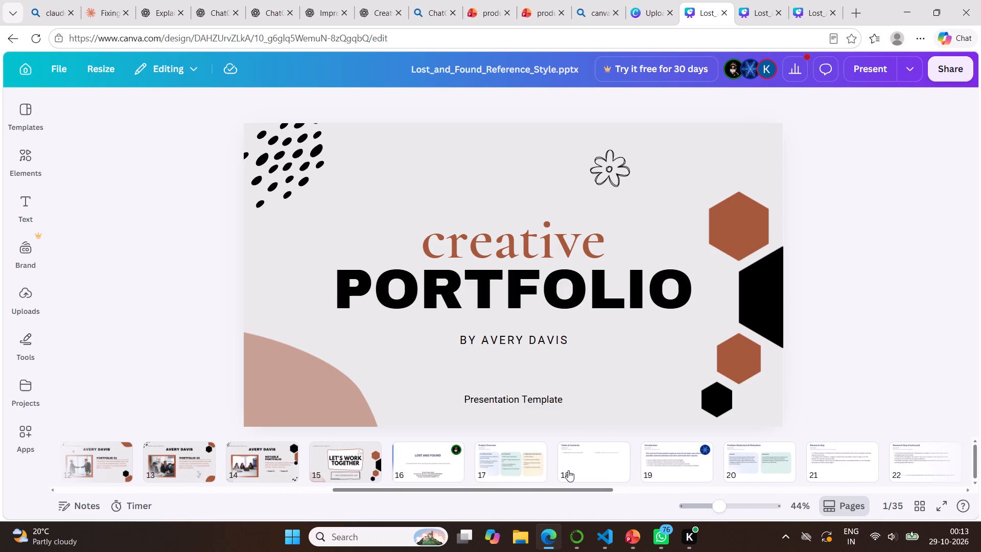
click(427, 476)
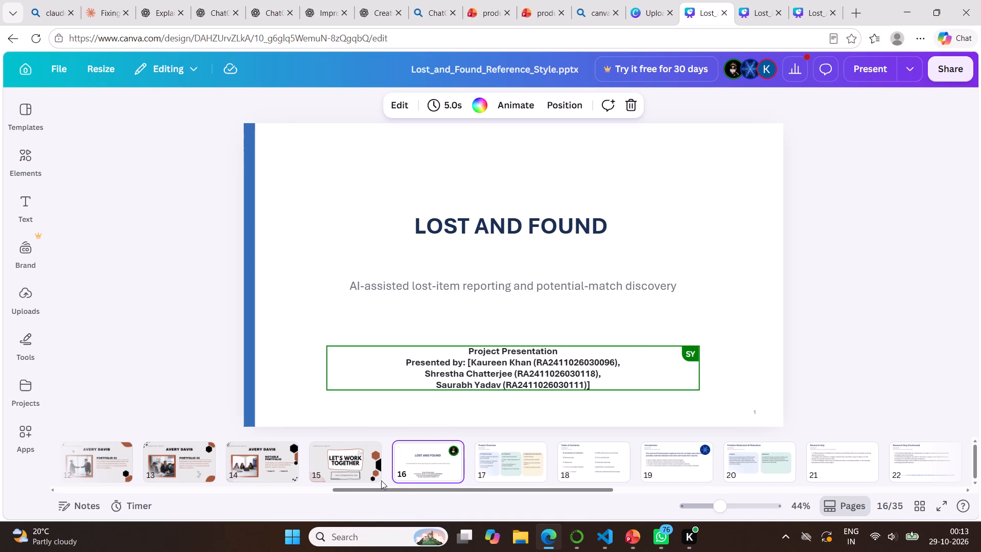
drag(385, 491, 280, 492)
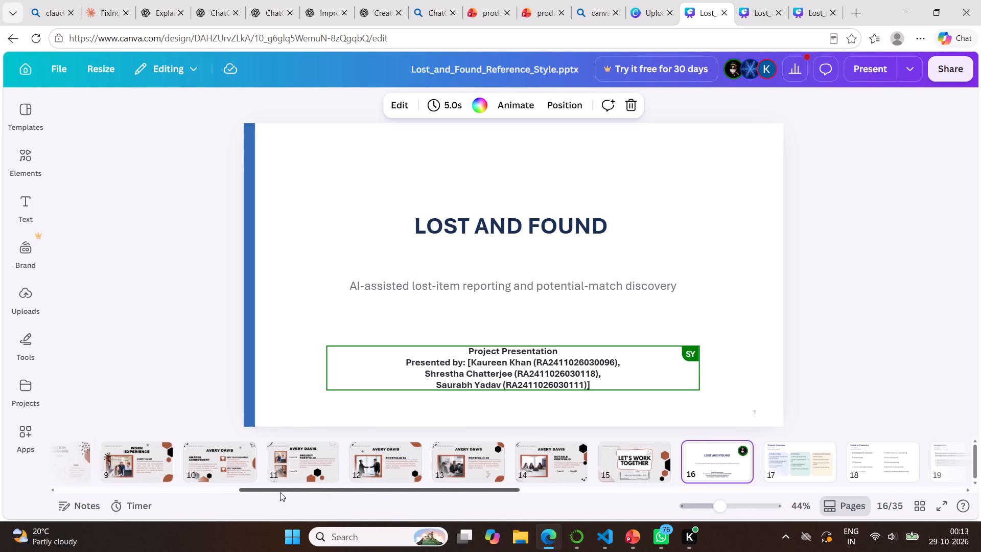
drag(280, 492, 22, 482)
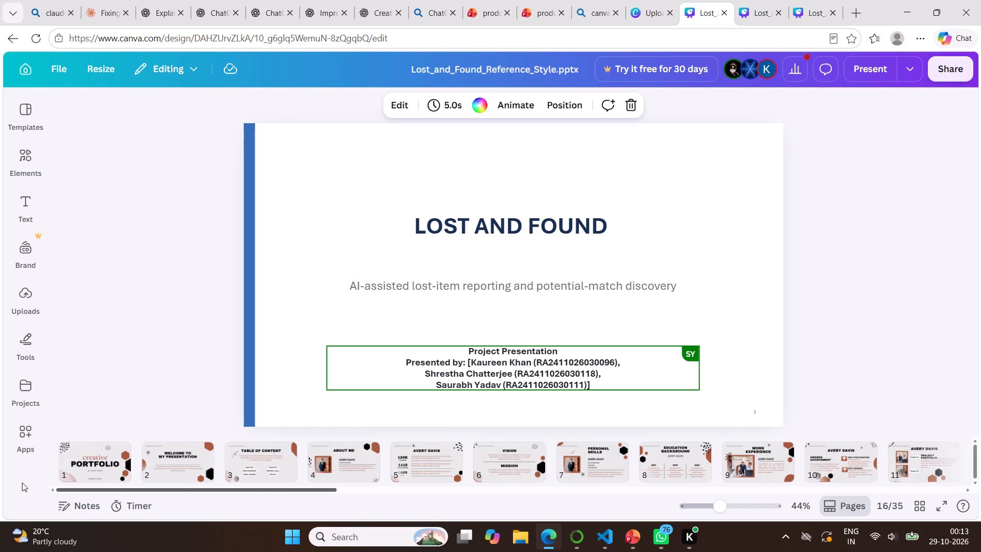
drag(22, 482, 11, 481)
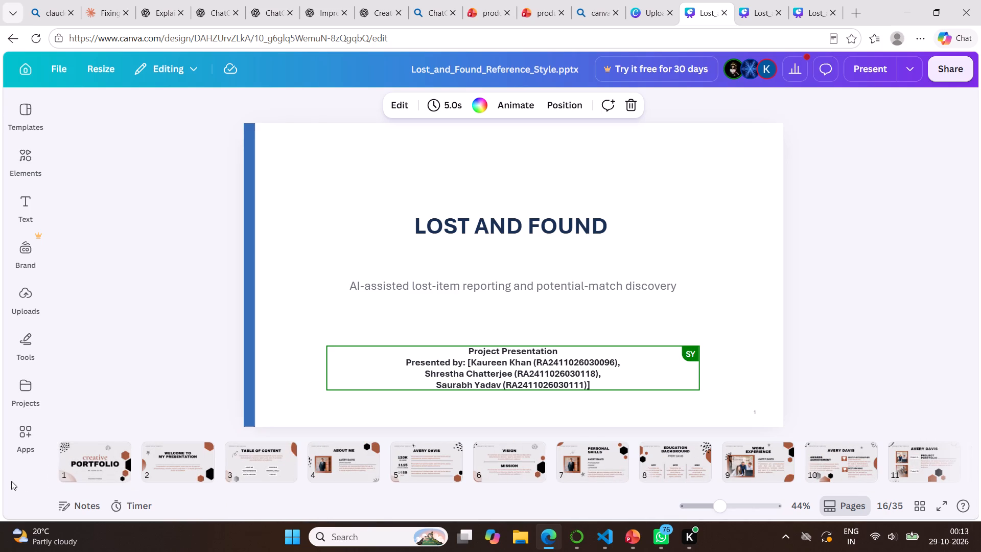
click(97, 460)
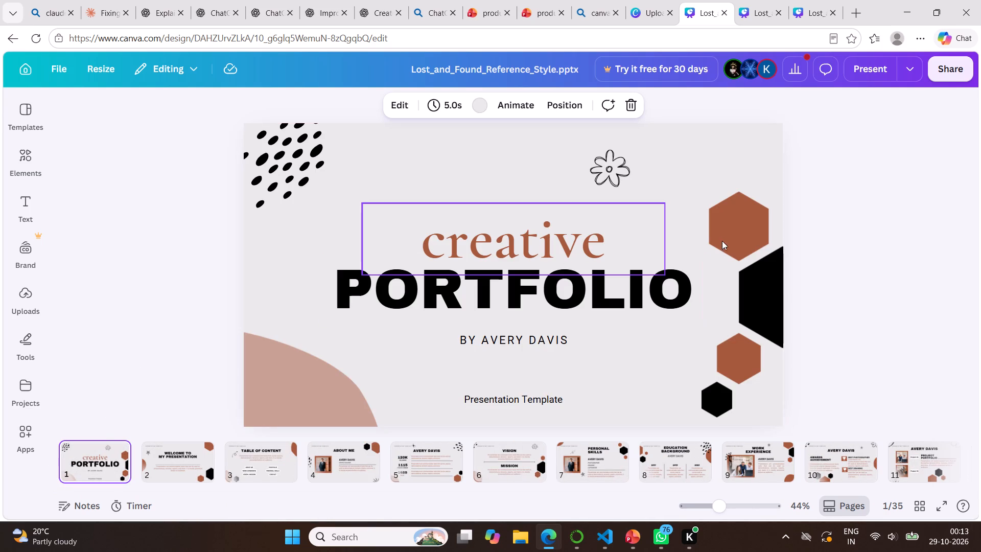
click(625, 107)
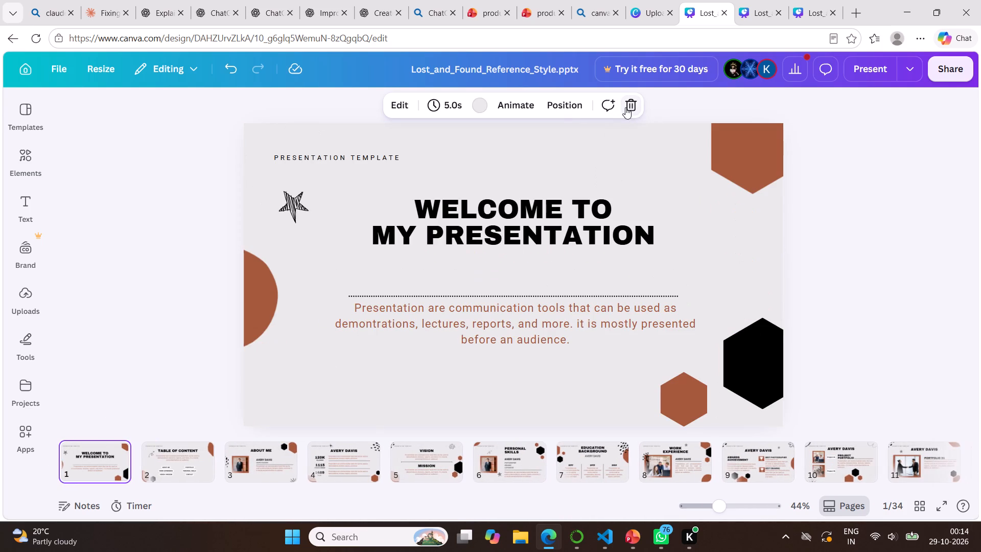
click(630, 99)
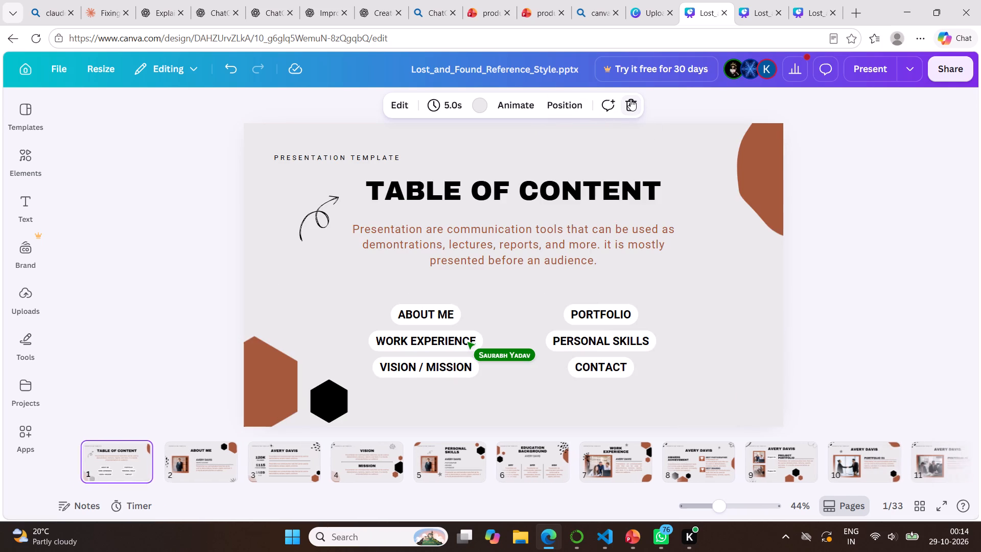
click(630, 99)
click(630, 99)
triple_click(630, 99)
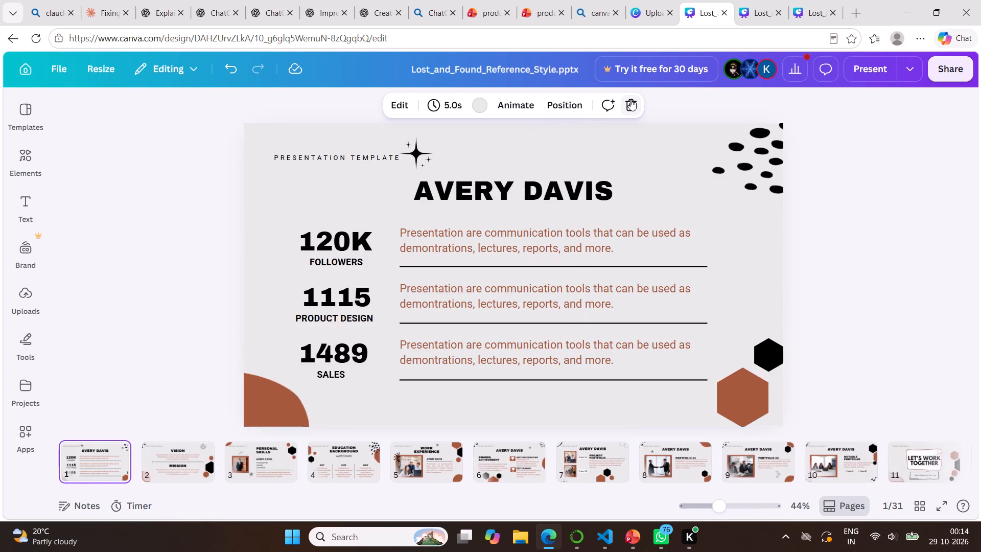
triple_click(630, 99)
triple_click(630, 99)
click(630, 99)
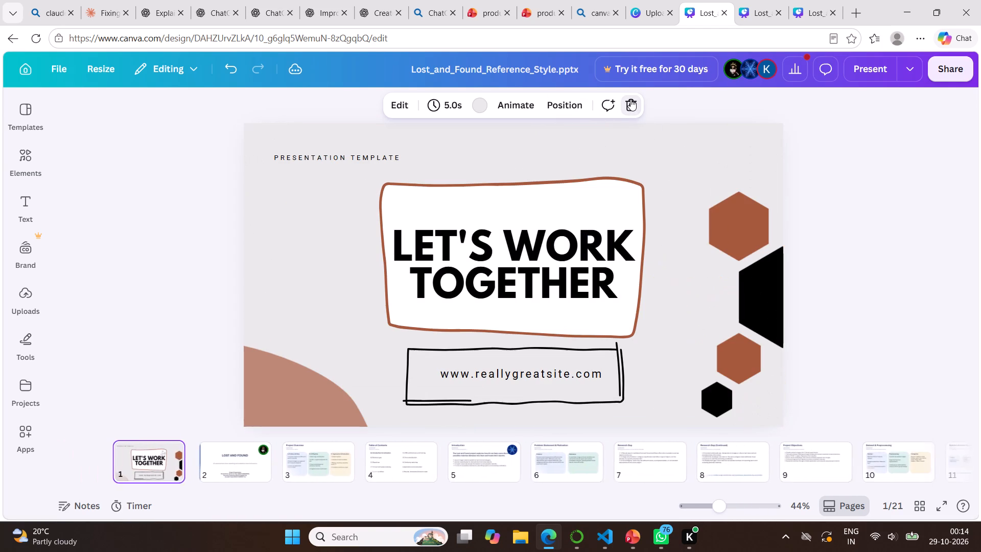
click(630, 99)
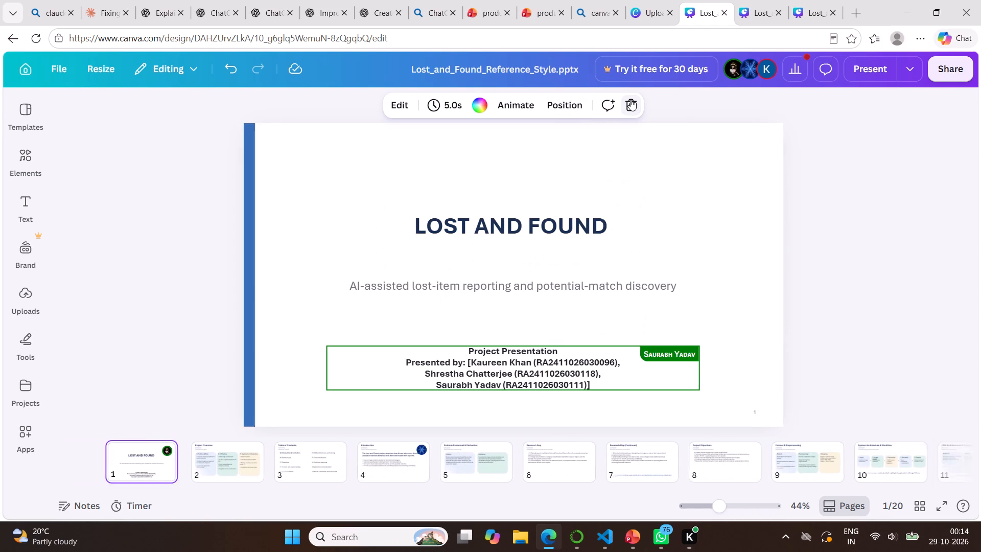
click(201, 216)
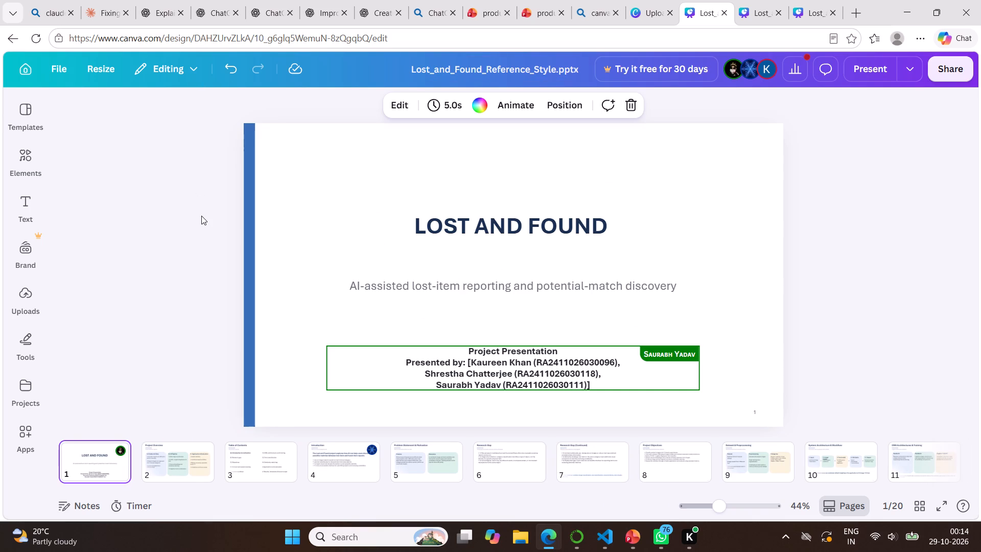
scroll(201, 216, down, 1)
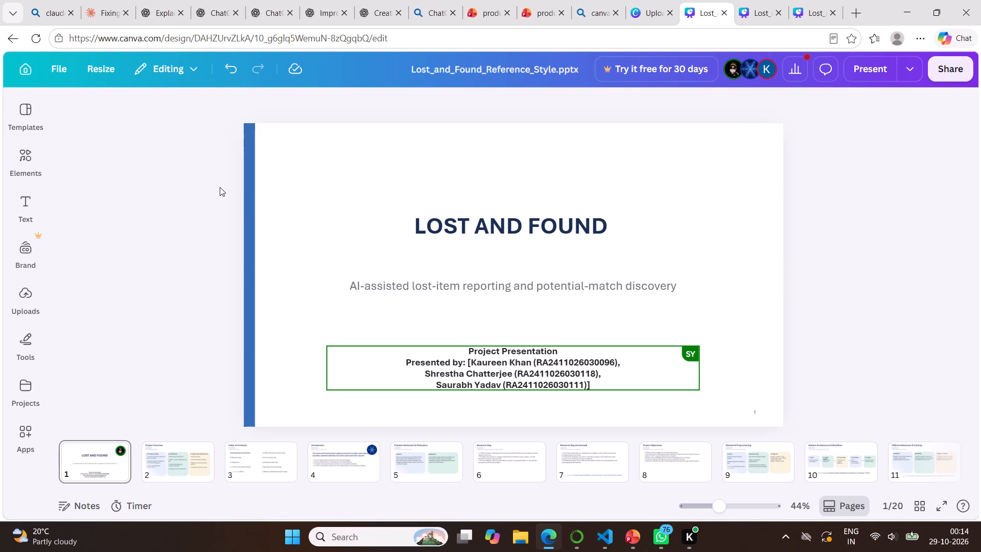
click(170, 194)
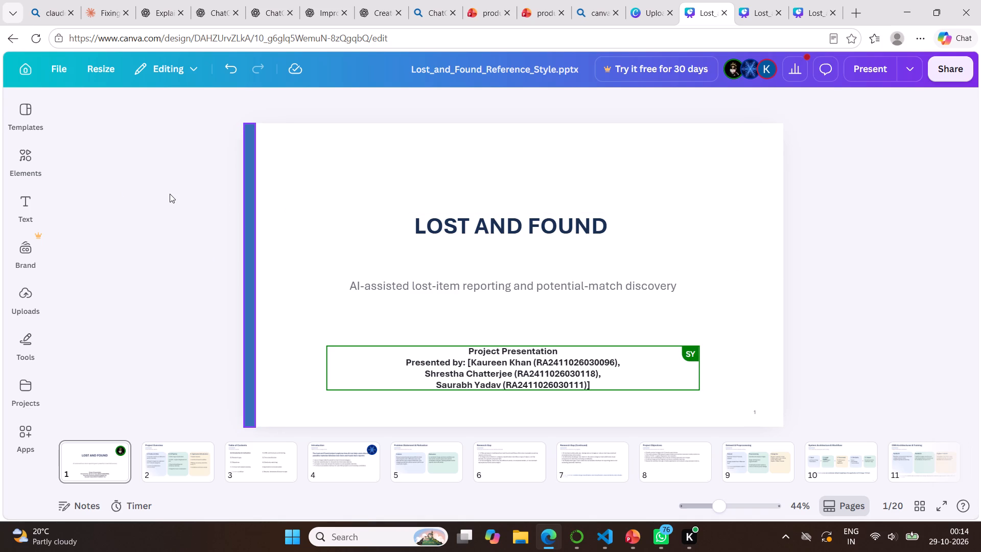
Add the cover page of the Modern and Elegant Creative Portfolio Presentation template as a new page after page 1.
click(41, 105)
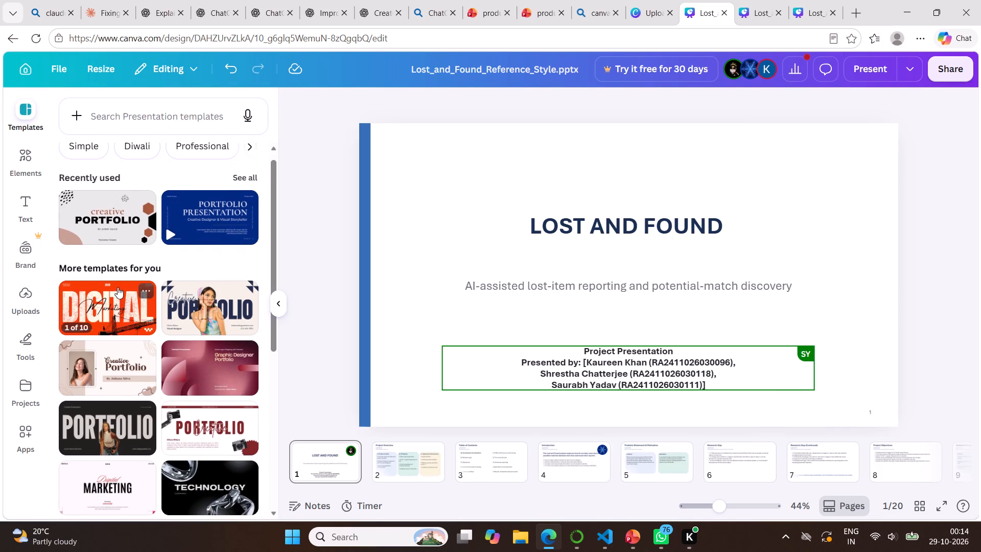
click(89, 214)
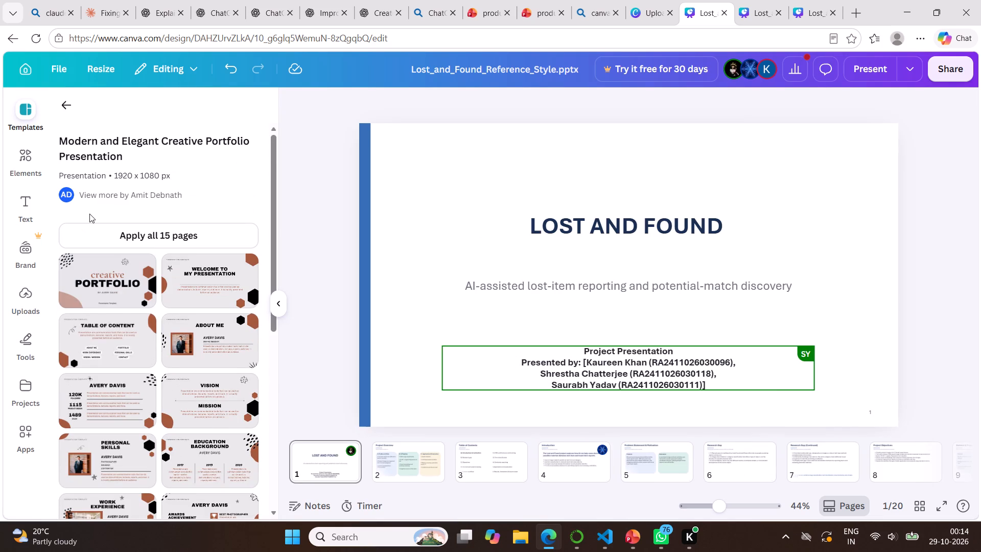
click(128, 284)
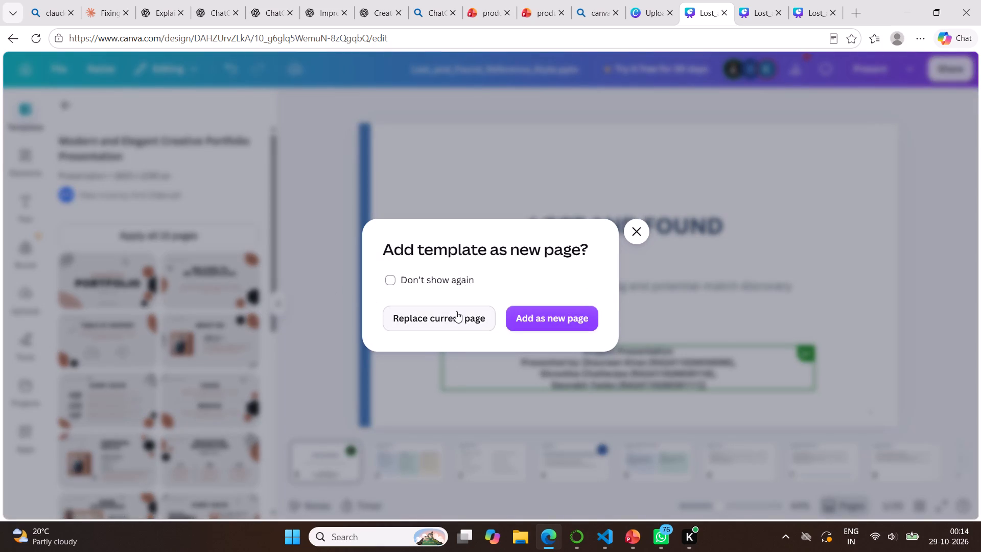
click(545, 319)
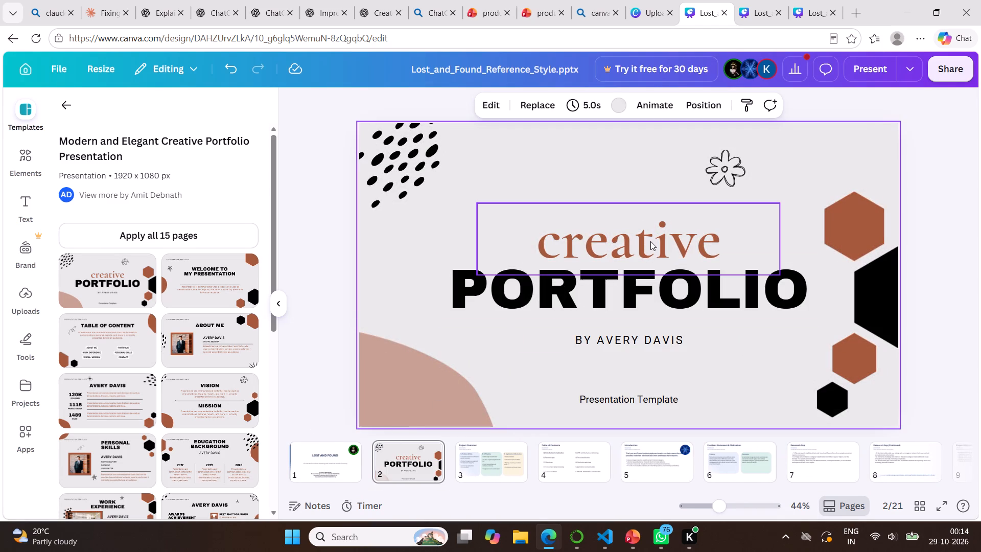
Copy the LOST AND FOUND title from page 1 and paste it over the word "creative" on page 2.
click(333, 451)
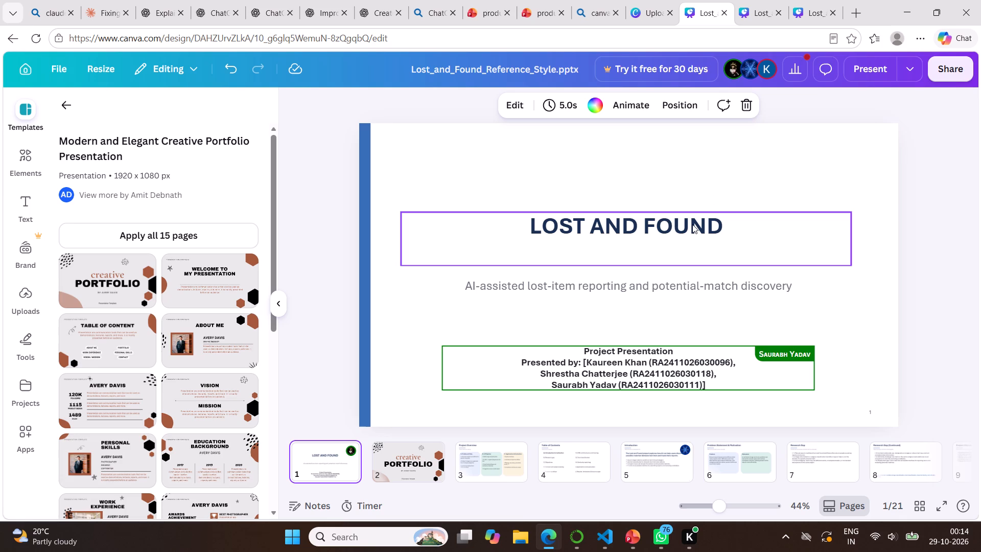
click(692, 224)
key(ctrl+c)
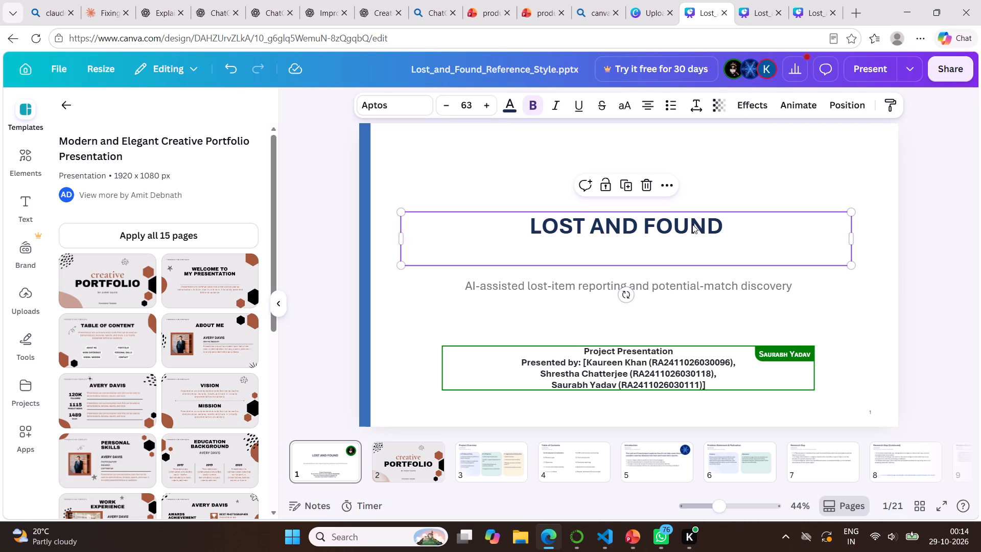
click(423, 471)
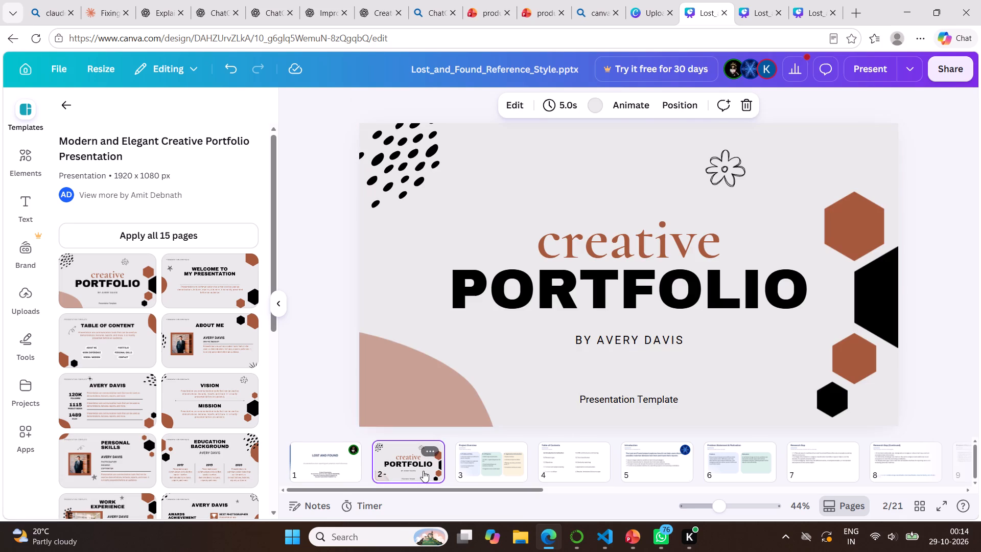
click(696, 240)
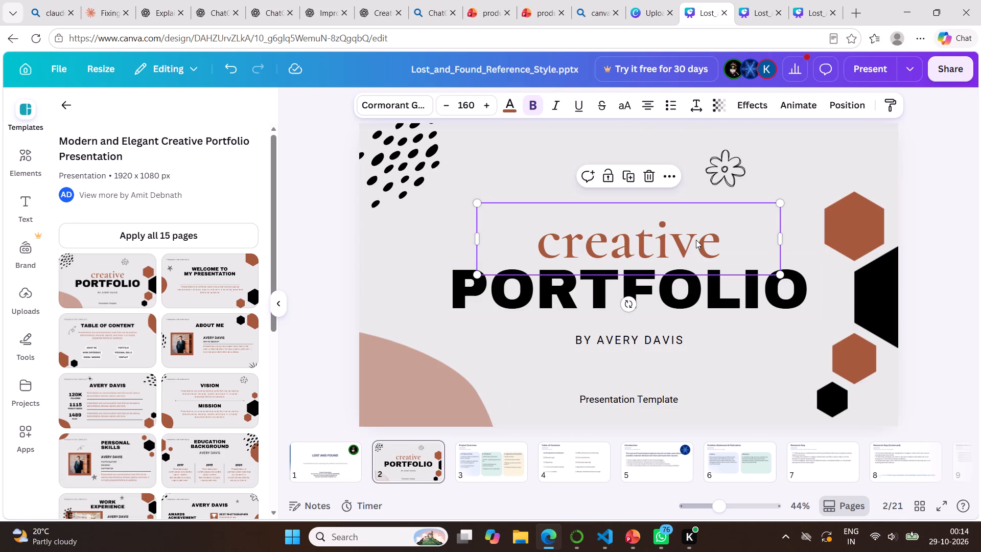
click(715, 236)
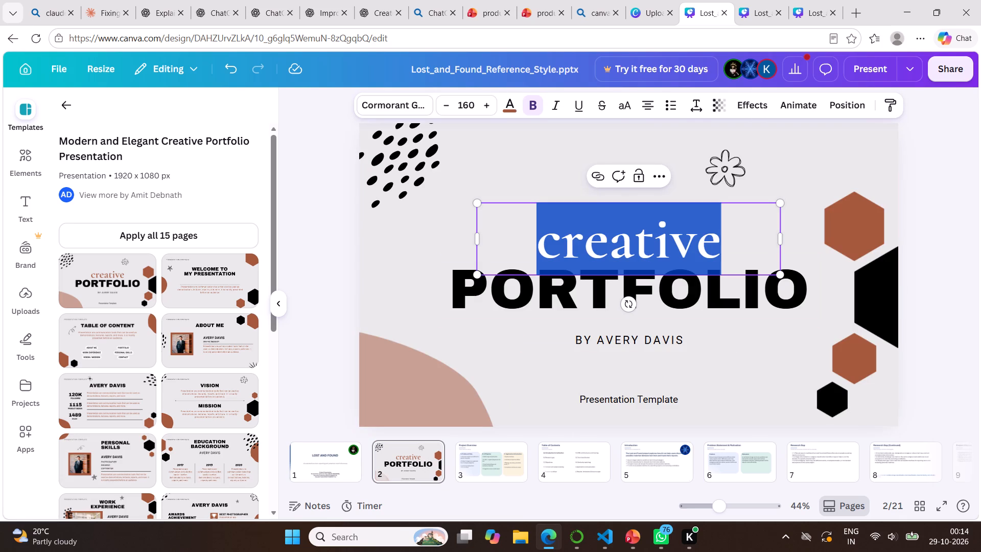
key(BackSpace)
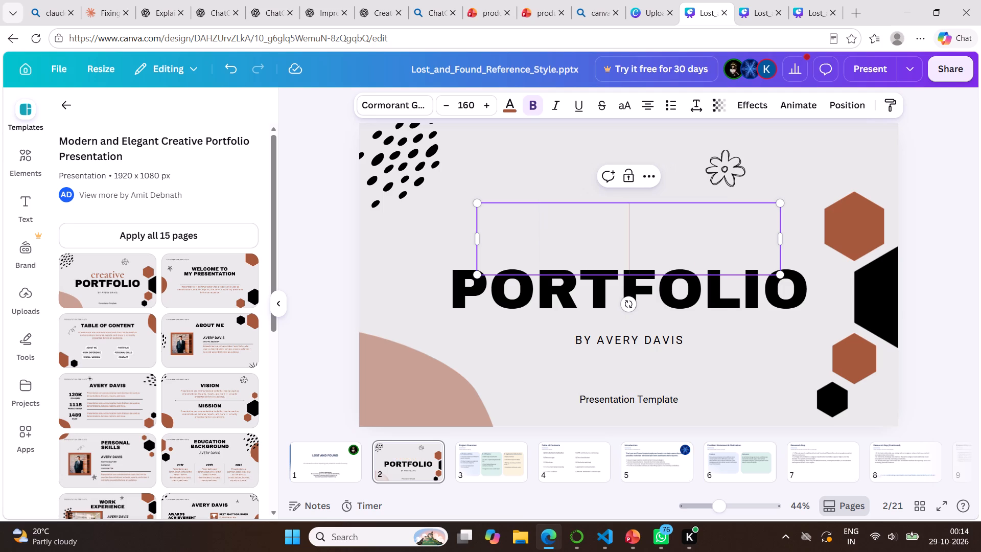
key(ctrl+v)
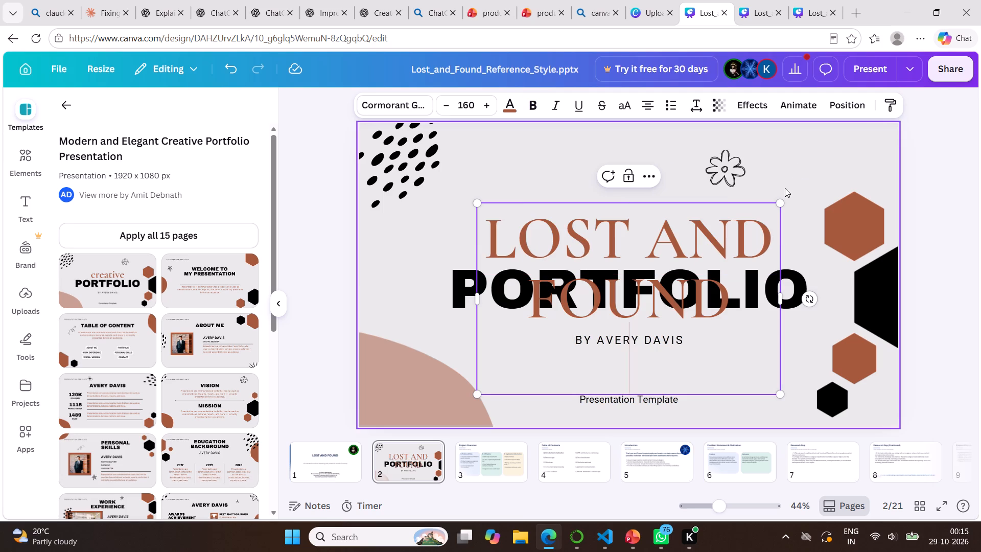
Widen the LOST AND FOUND text box on page 2 in both directions so the title fits on one line.
drag(781, 298, 799, 300)
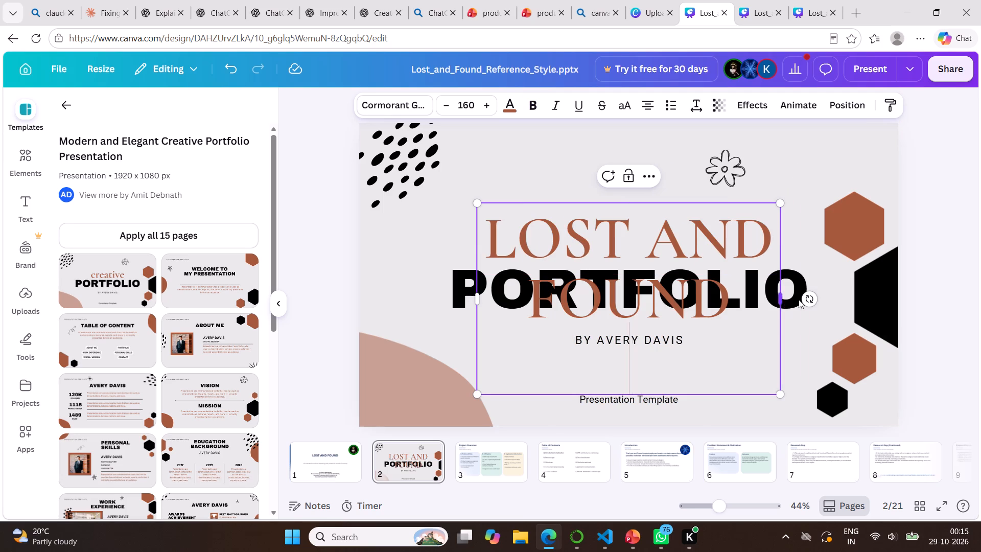
drag(799, 300, 877, 294)
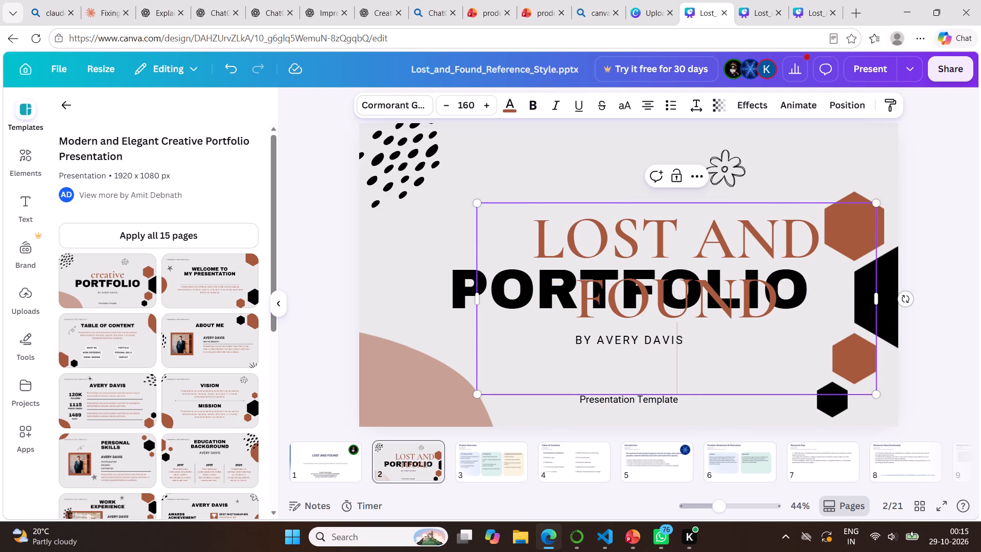
drag(475, 300, 454, 300)
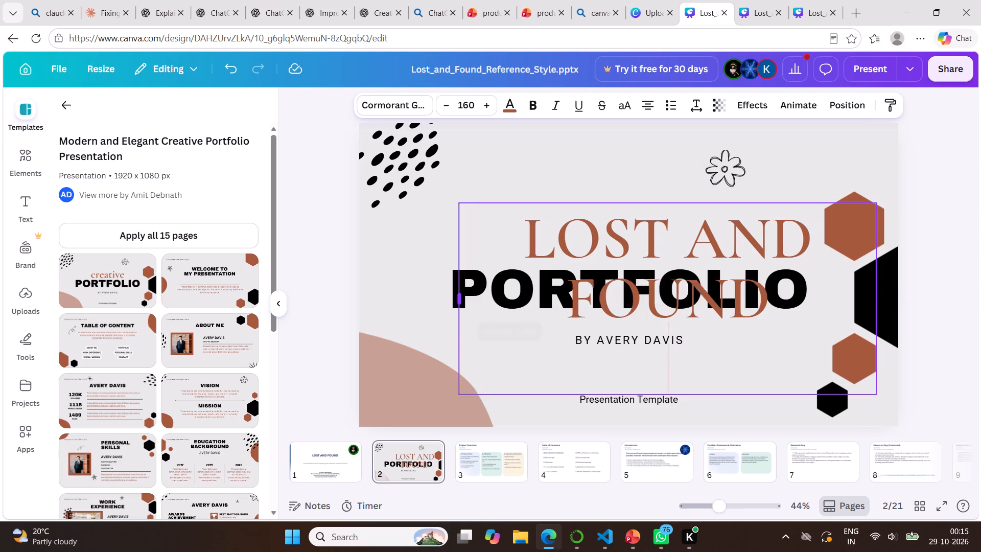
drag(454, 300, 248, 300)
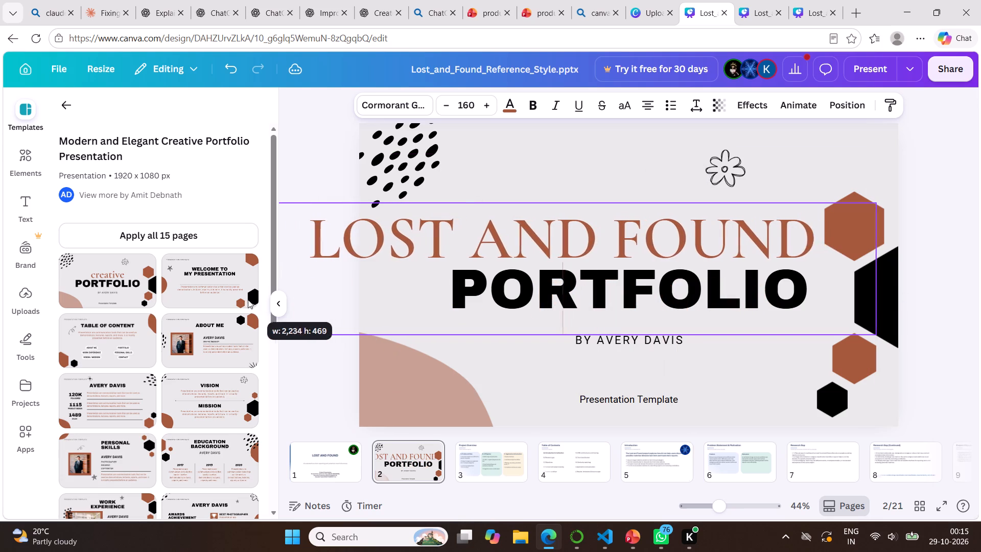
drag(248, 300, 275, 300)
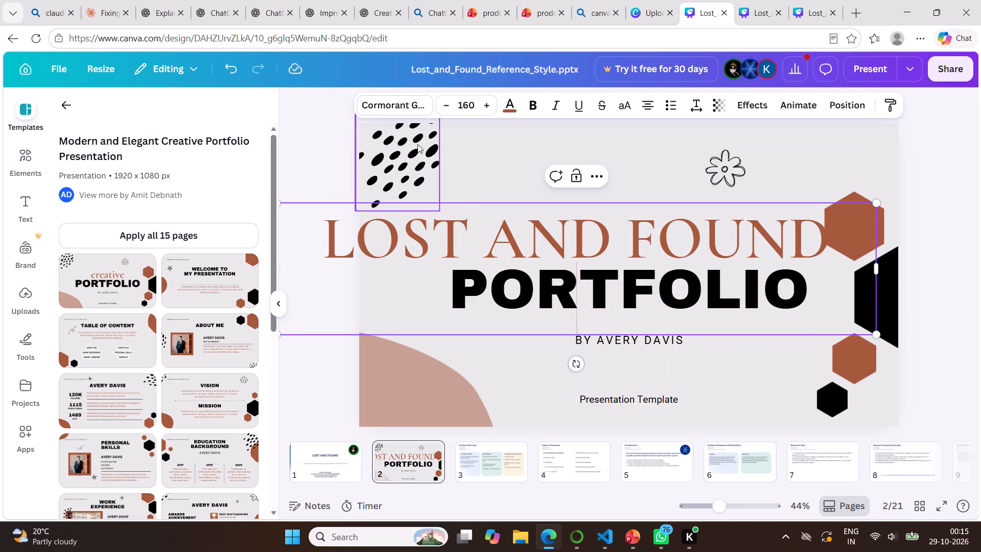
Reduce the font size of the LOST AND FOUND title on page 2 to 151.
triple_click(446, 102)
triple_click(446, 102)
triple_click(446, 102)
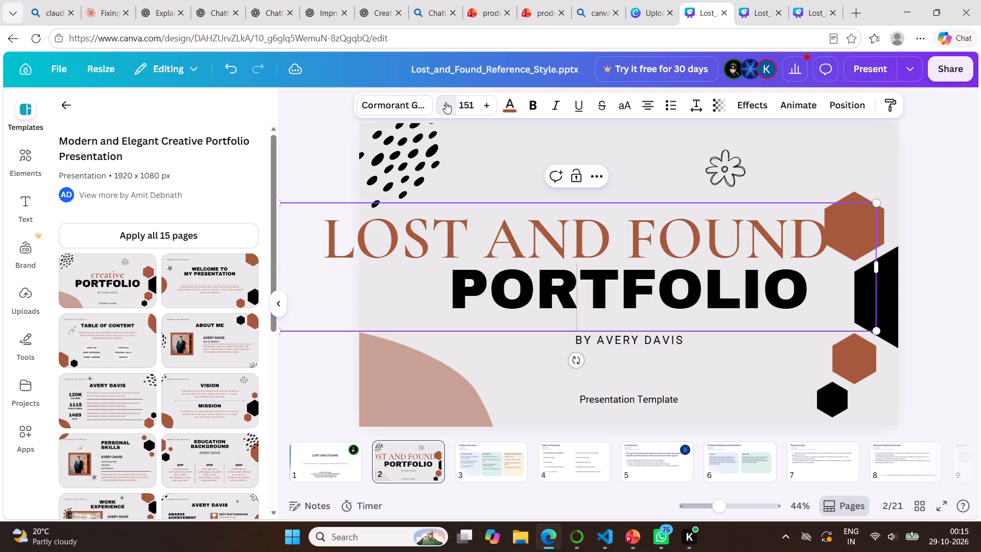
Shrink the LOST AND FOUND title on page 2 further, scaling its text box down to font size 128.
triple_click(446, 102)
triple_click(446, 102)
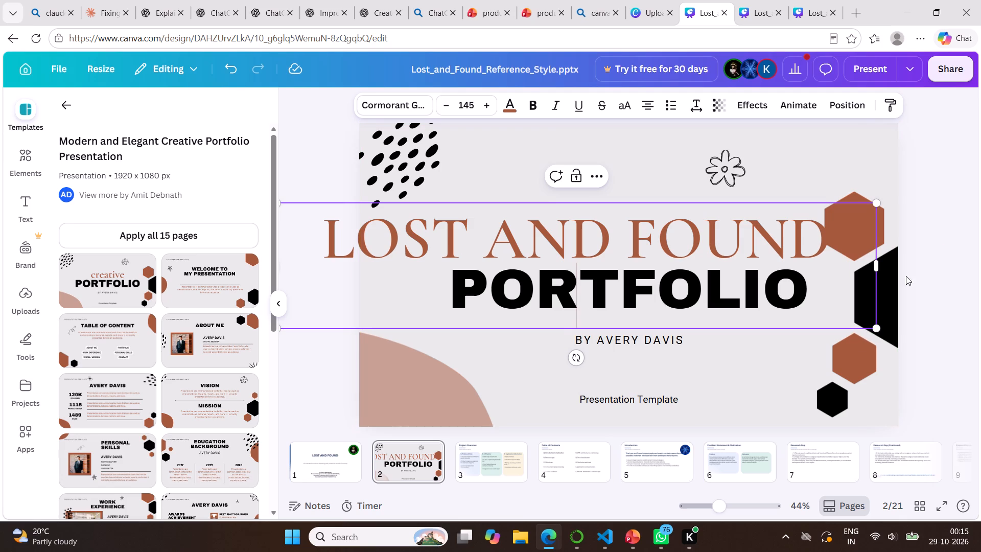
drag(876, 331, 863, 324)
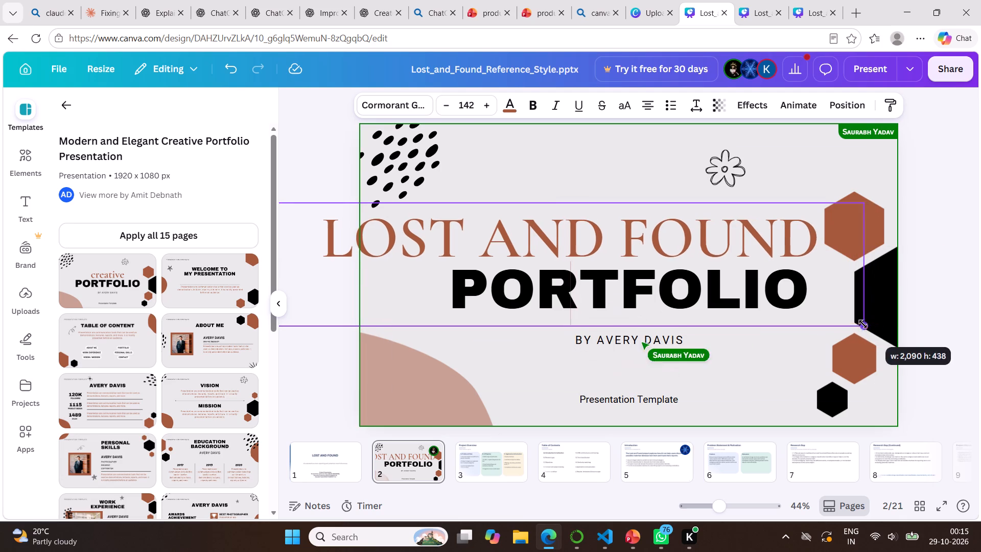
drag(863, 324, 829, 314)
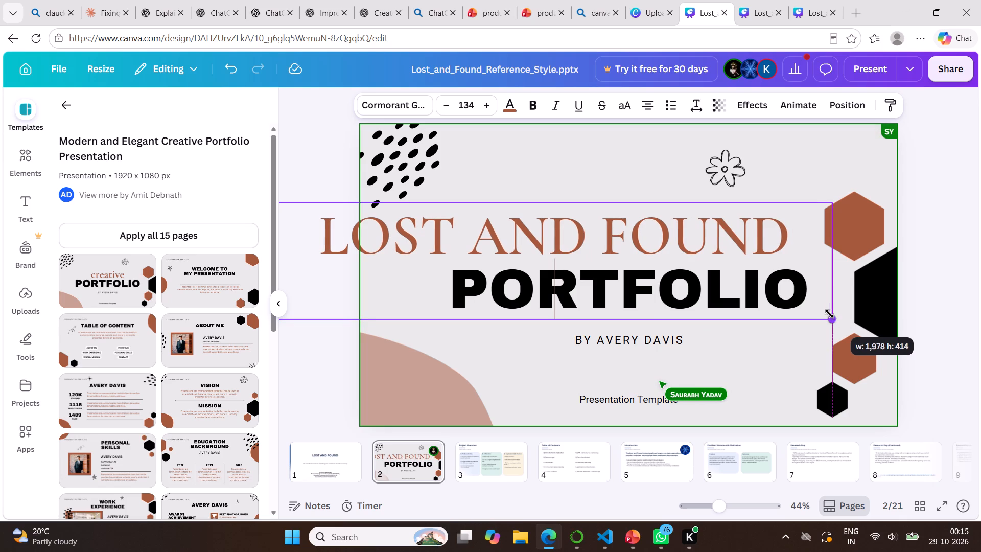
drag(829, 314, 808, 305)
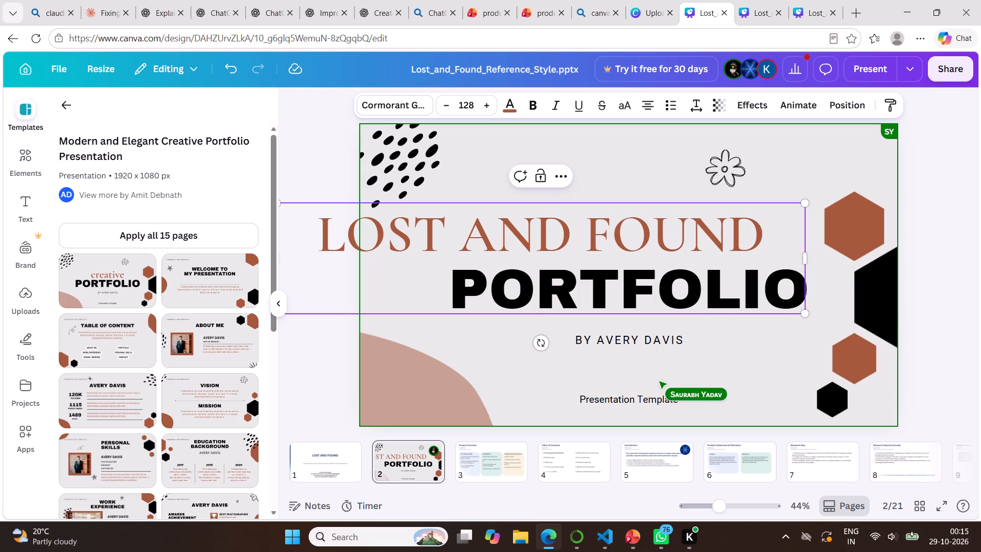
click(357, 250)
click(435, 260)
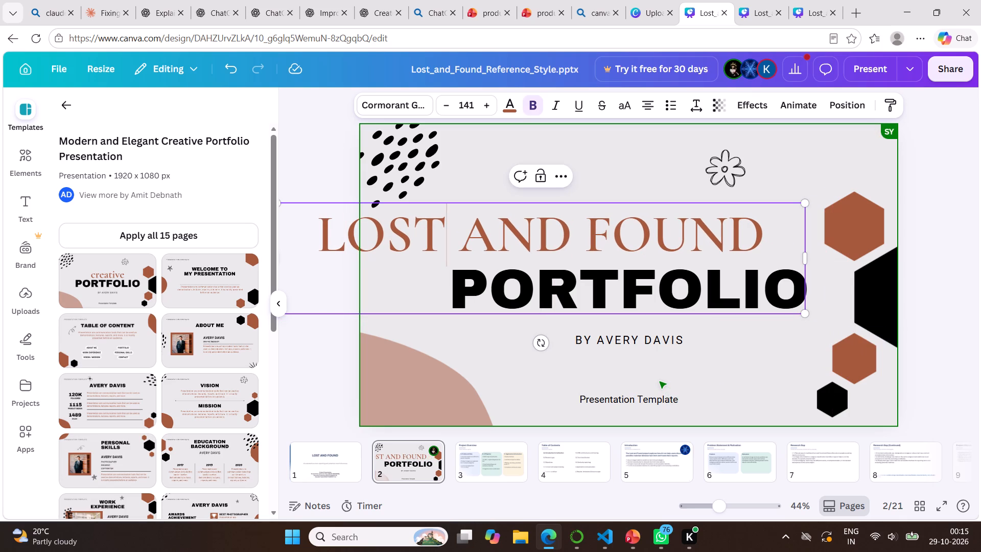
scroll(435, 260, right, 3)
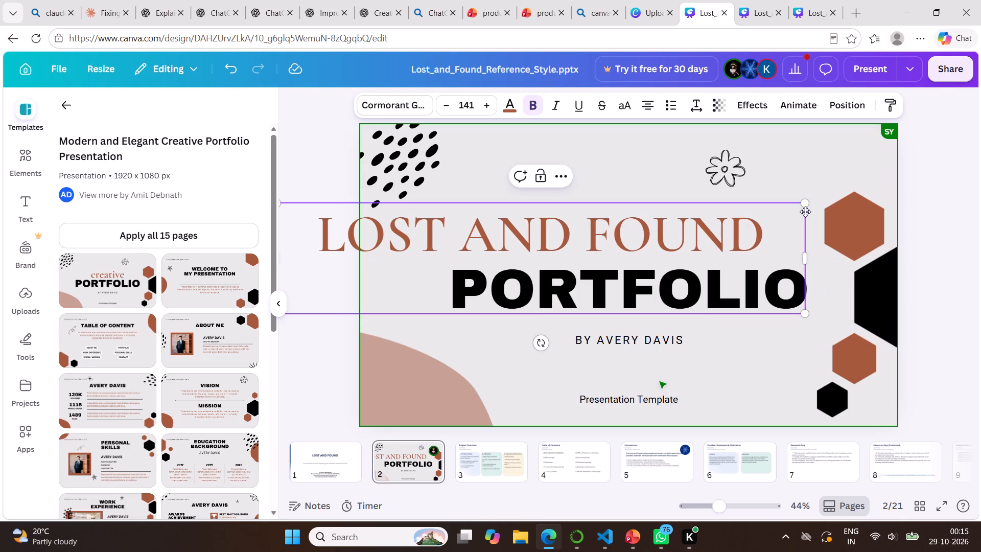
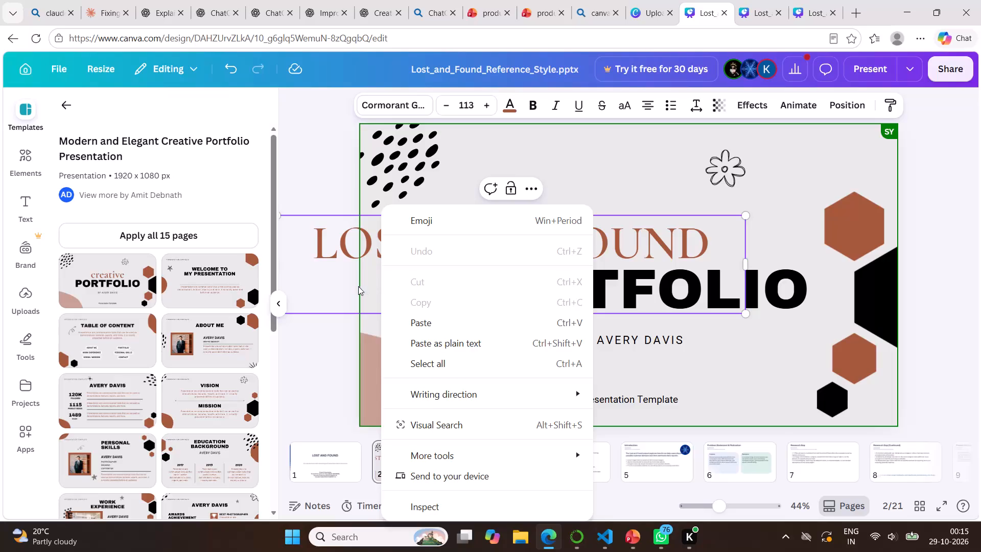
Move the LOST AND FOUND title on page 2 to the right so its text sits within the page, above PORTFOLIO.
click(309, 282)
click(309, 282)
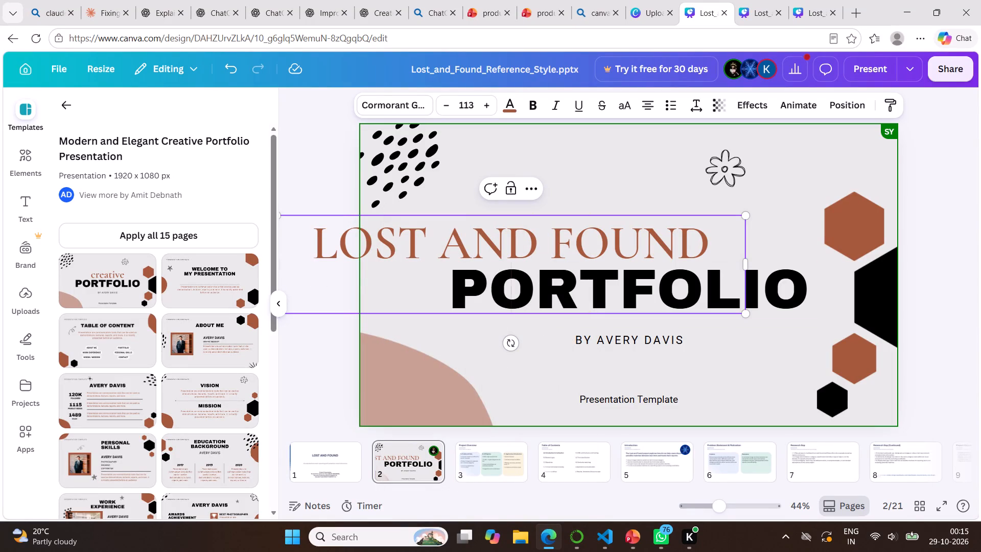
drag(301, 249, 419, 251)
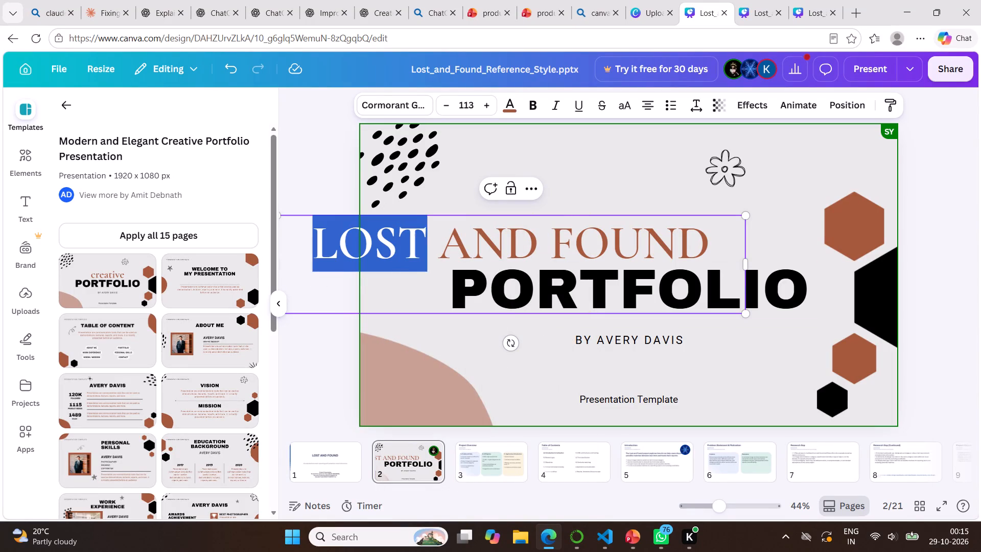
drag(419, 251, 296, 400)
click(296, 400)
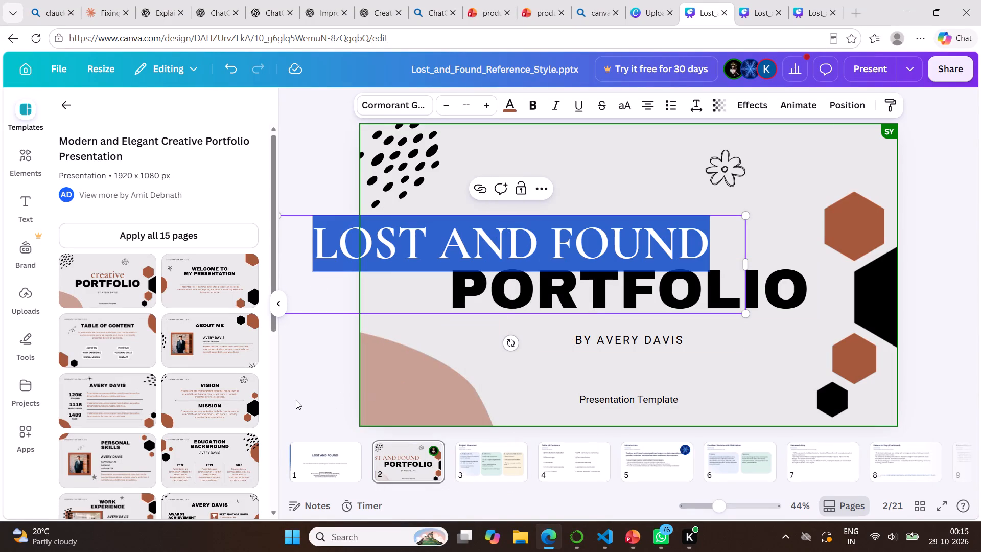
click(423, 262)
drag(423, 262, 517, 262)
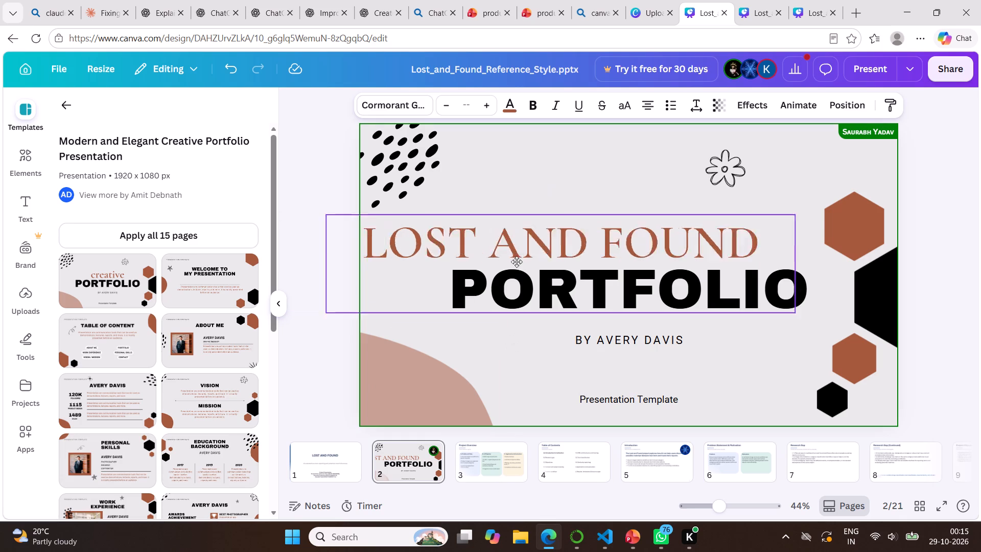
Move the LOST AND FOUND title on page 2 so it sits centred above the word PORTFOLIO.
drag(517, 262, 525, 257)
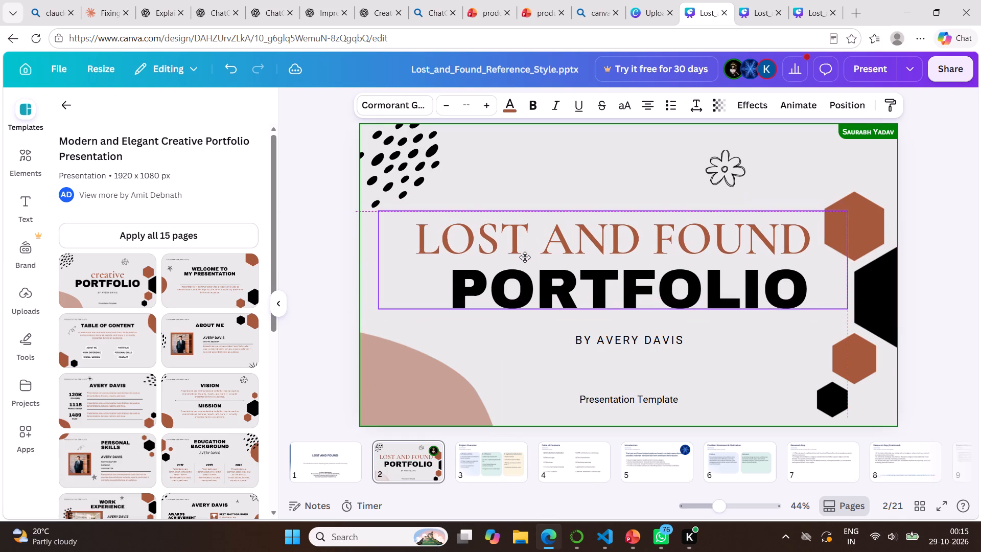
drag(525, 257, 527, 257)
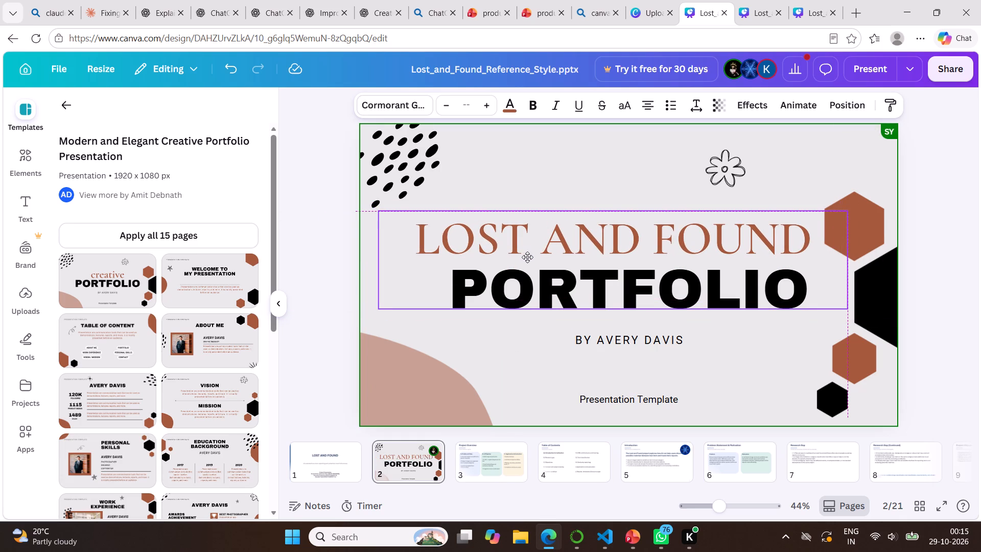
drag(527, 257, 531, 256)
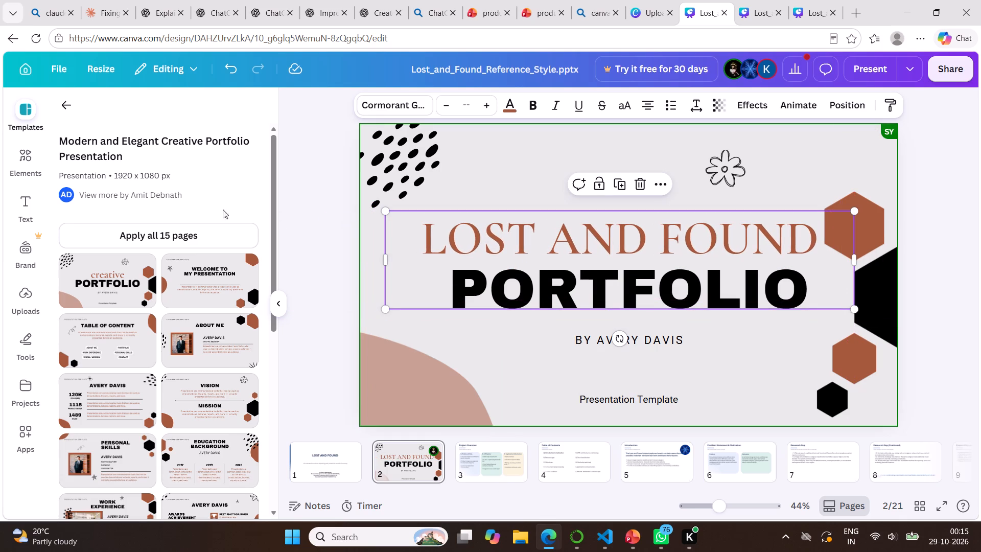
click(293, 229)
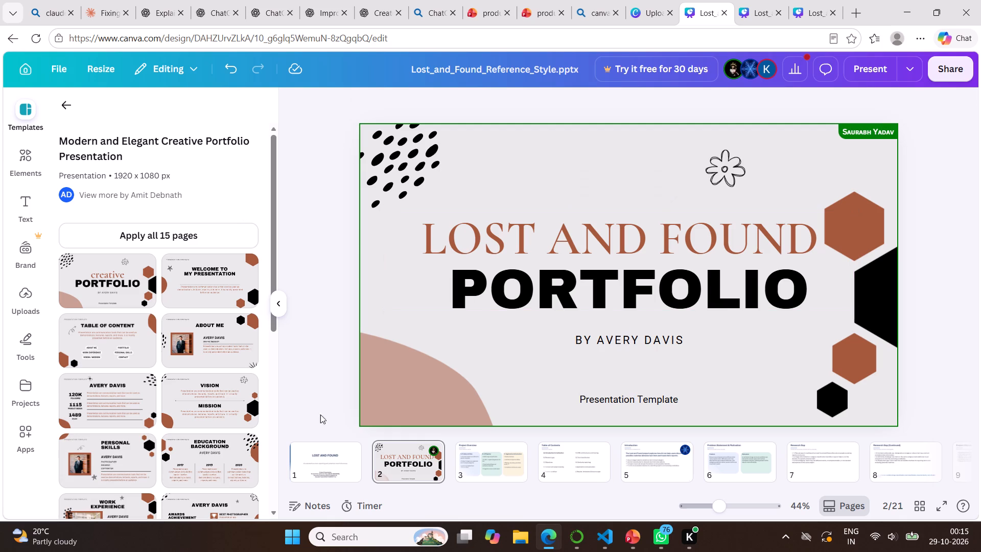
Copy the subtitle "AI-assisted lost-item reporting and potential-match discovery" from page 1 and return to page 2.
click(319, 455)
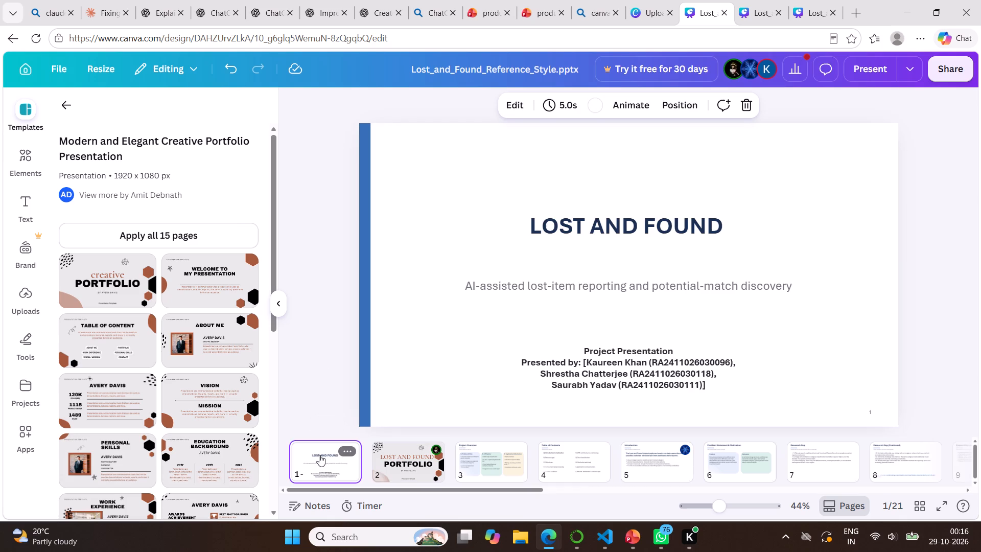
click(384, 457)
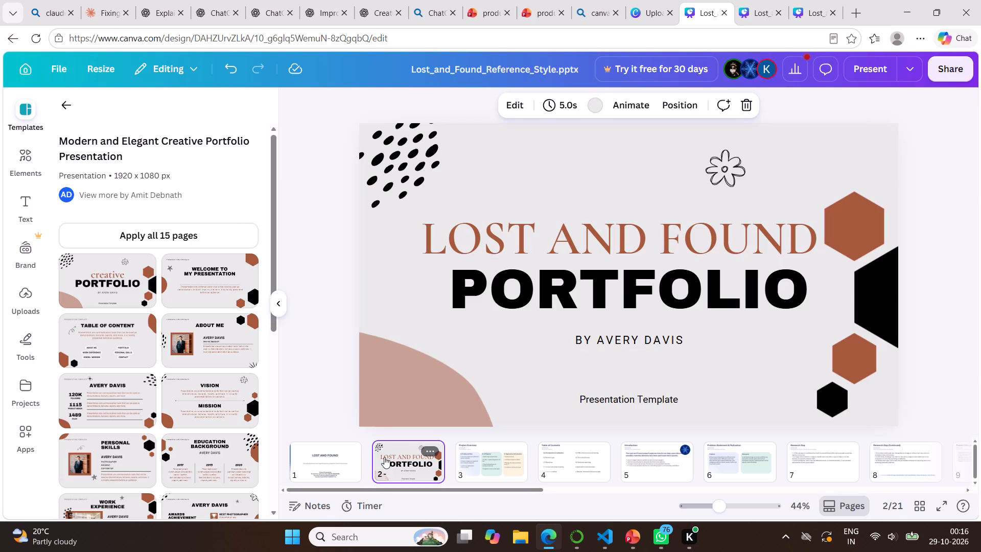
click(501, 296)
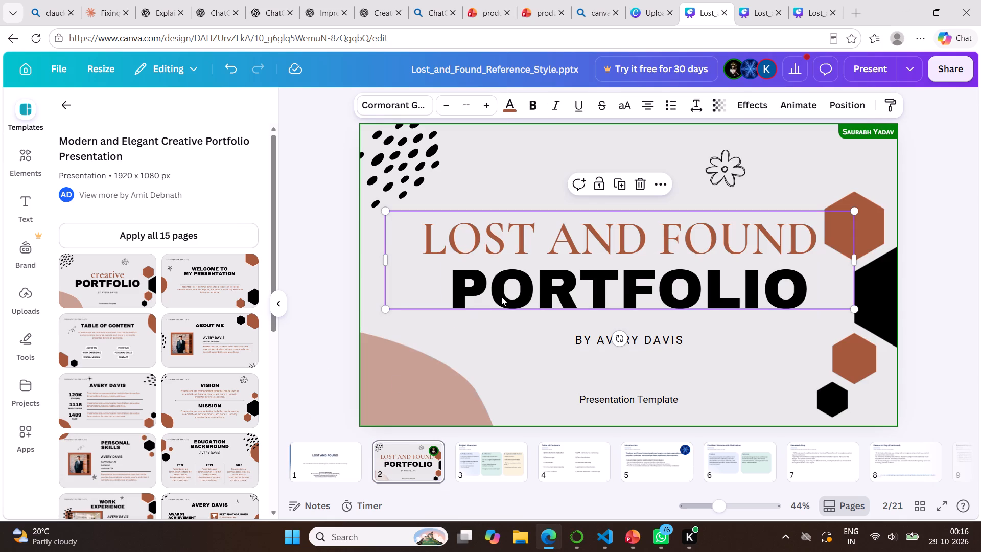
double_click(501, 296)
triple_click(501, 296)
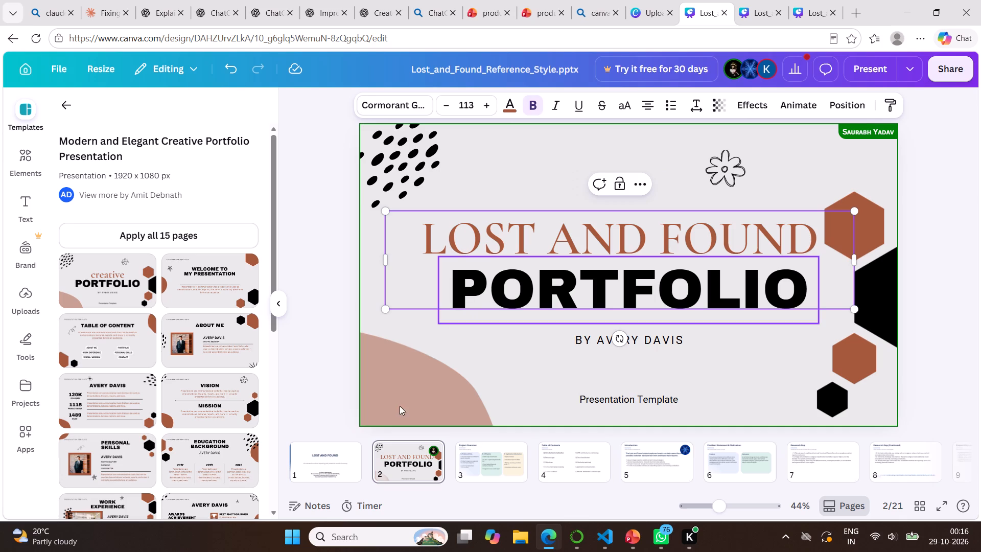
click(290, 469)
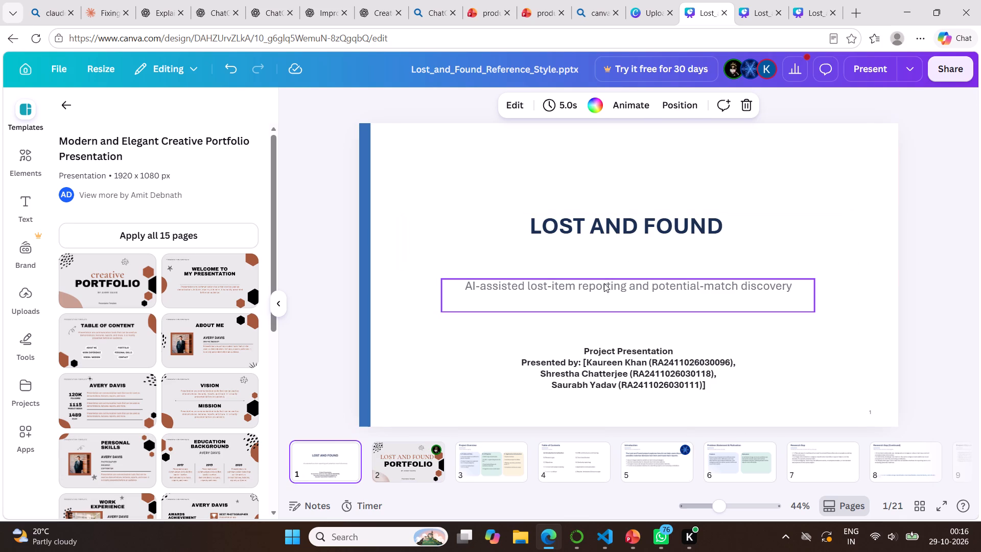
key(ctrl+c)
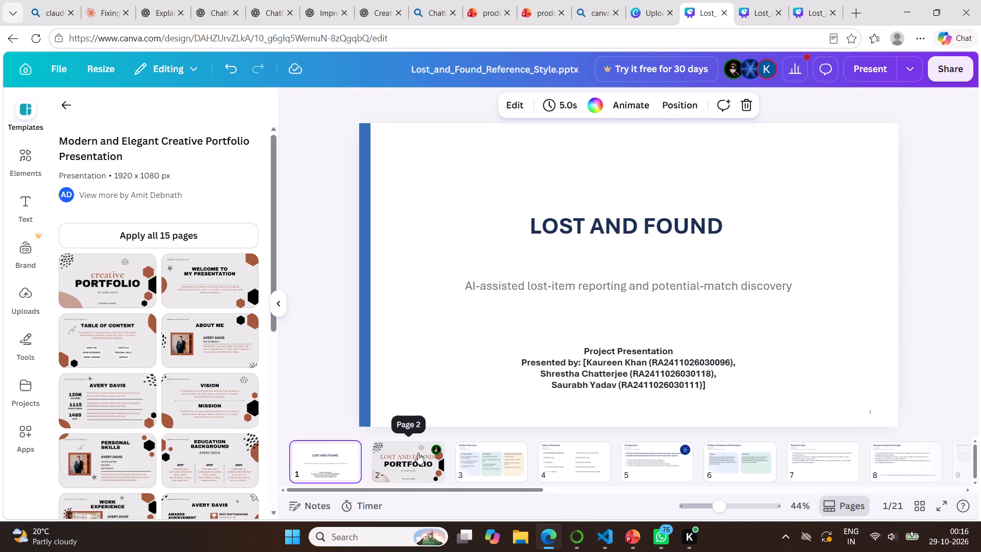
click(684, 297)
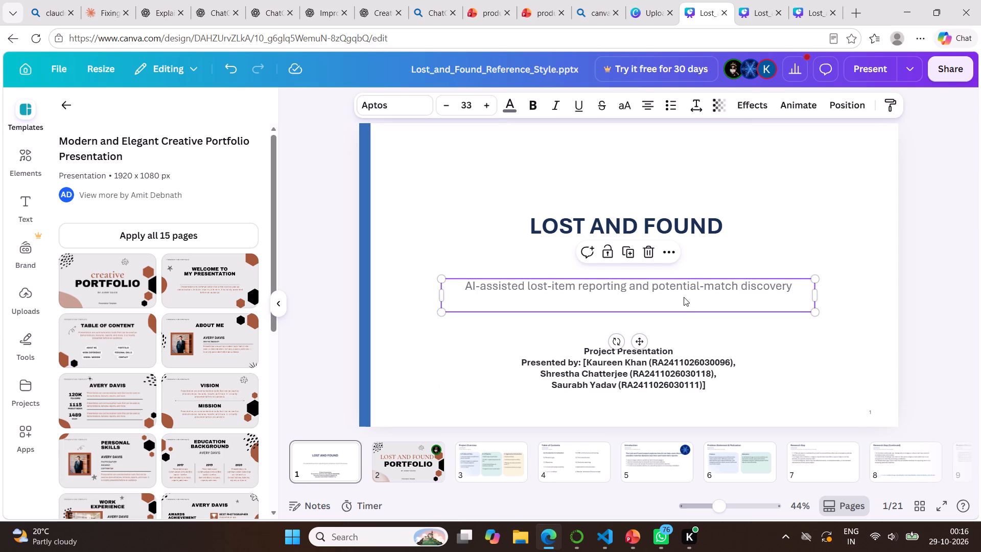
key(ctrl+c)
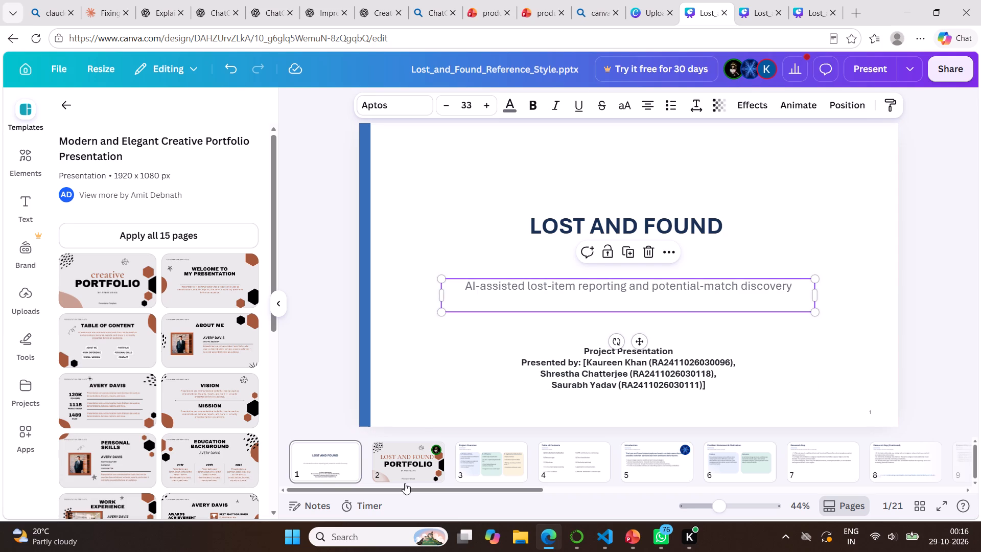
click(404, 484)
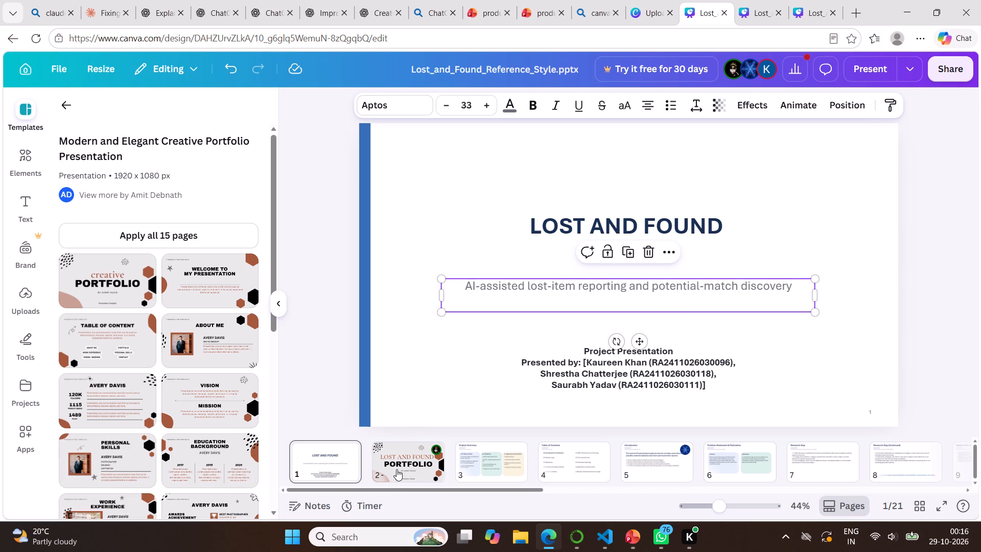
click(396, 469)
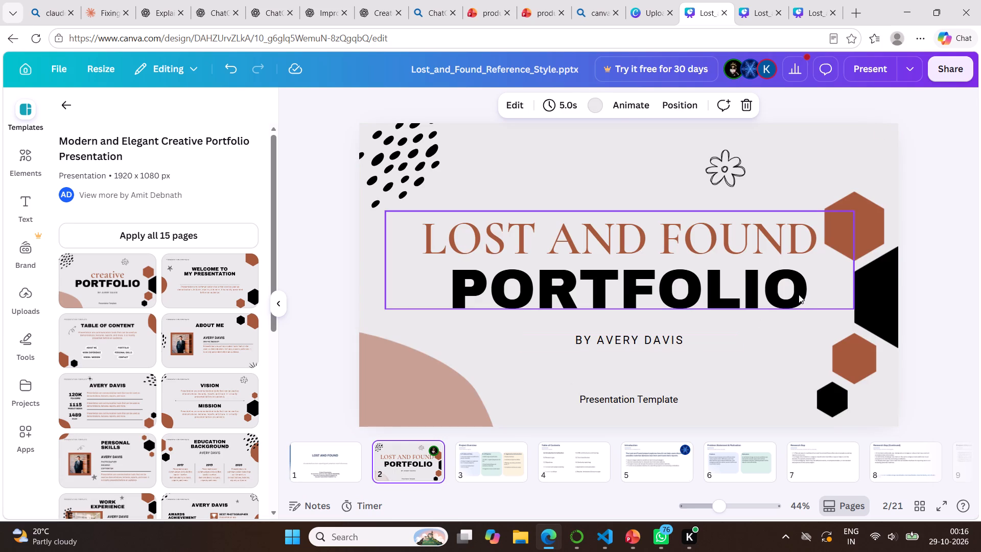
Scale the LOST AND FOUND title on page 2 down to font size 112 and move it up, clear of PORTFOLIO.
click(799, 294)
double_click(799, 294)
triple_click(799, 294)
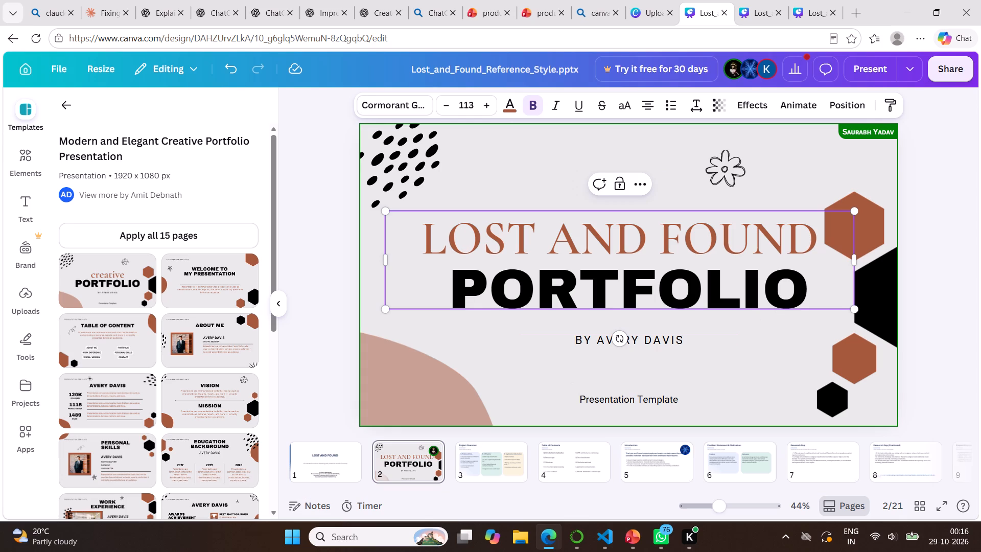
triple_click(742, 294)
click(742, 294)
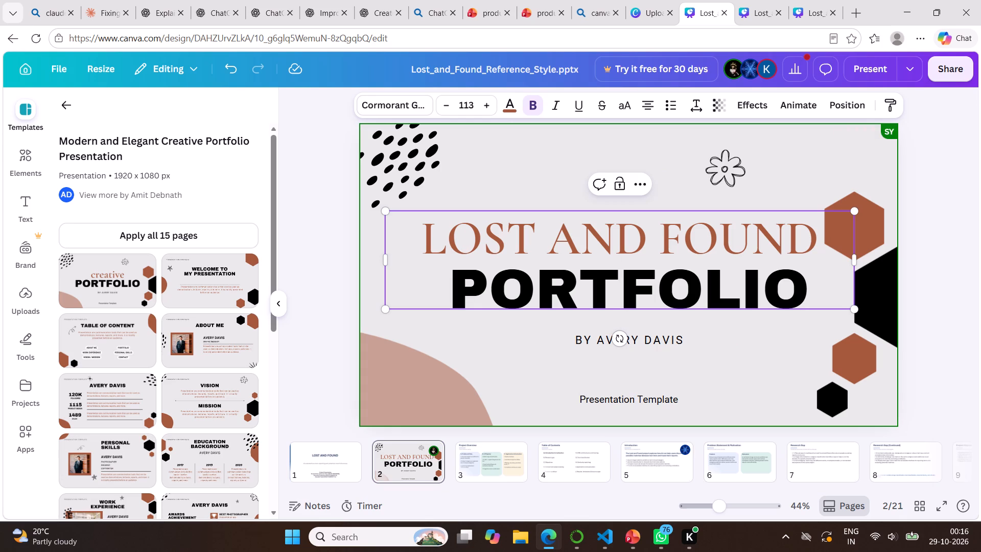
drag(854, 212, 849, 212)
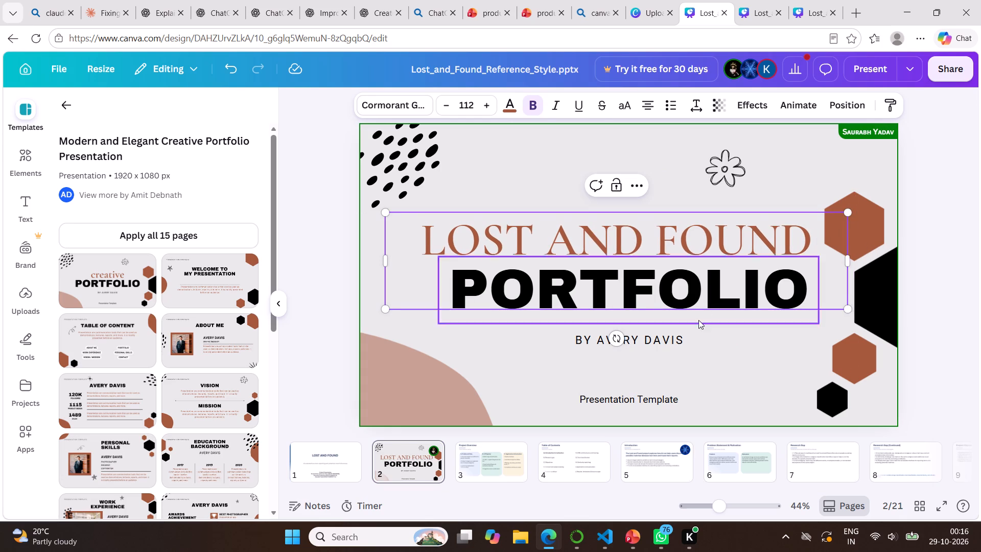
click(693, 348)
drag(719, 300, 722, 252)
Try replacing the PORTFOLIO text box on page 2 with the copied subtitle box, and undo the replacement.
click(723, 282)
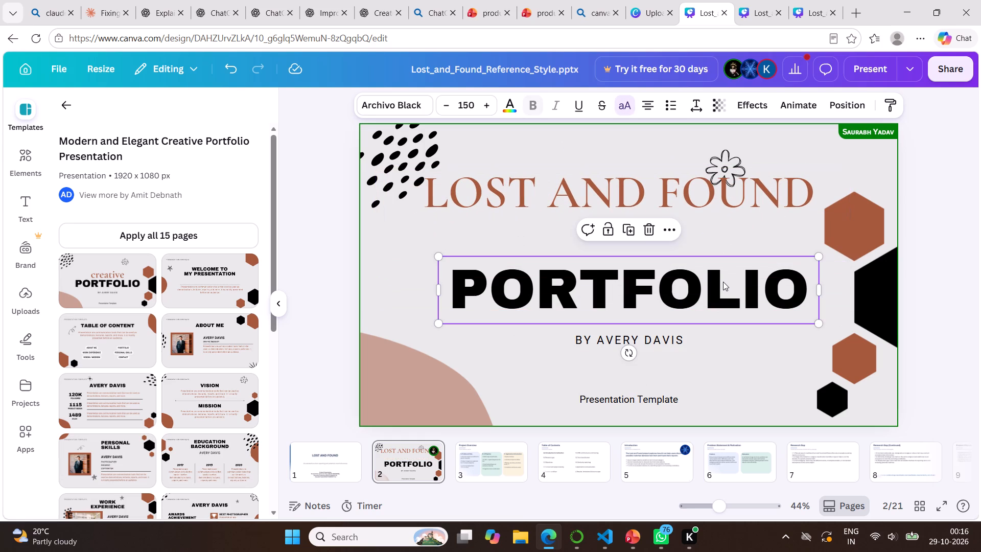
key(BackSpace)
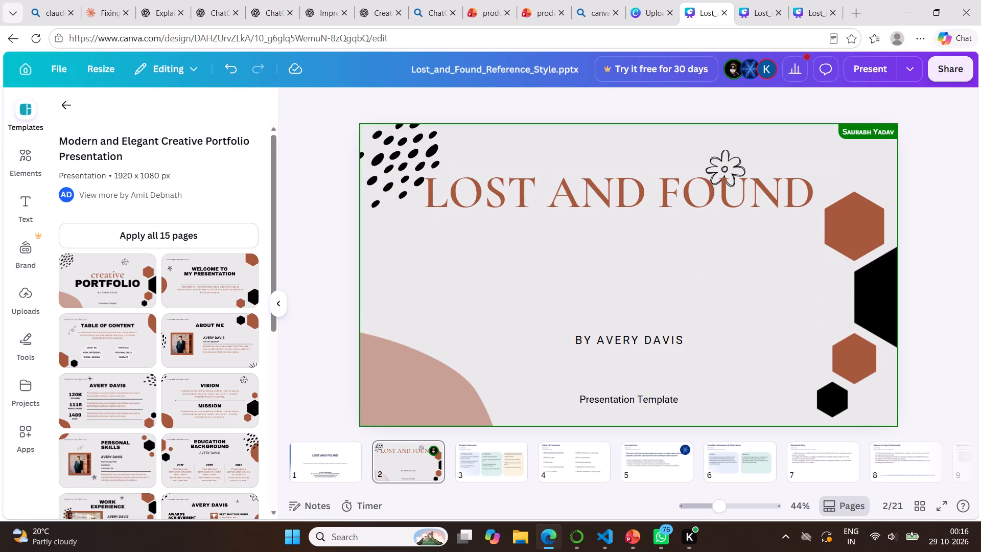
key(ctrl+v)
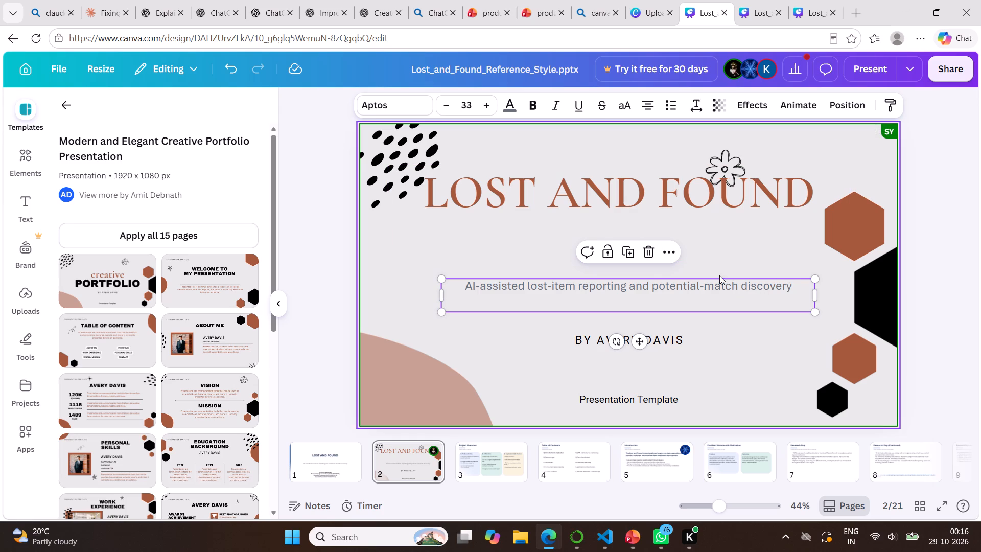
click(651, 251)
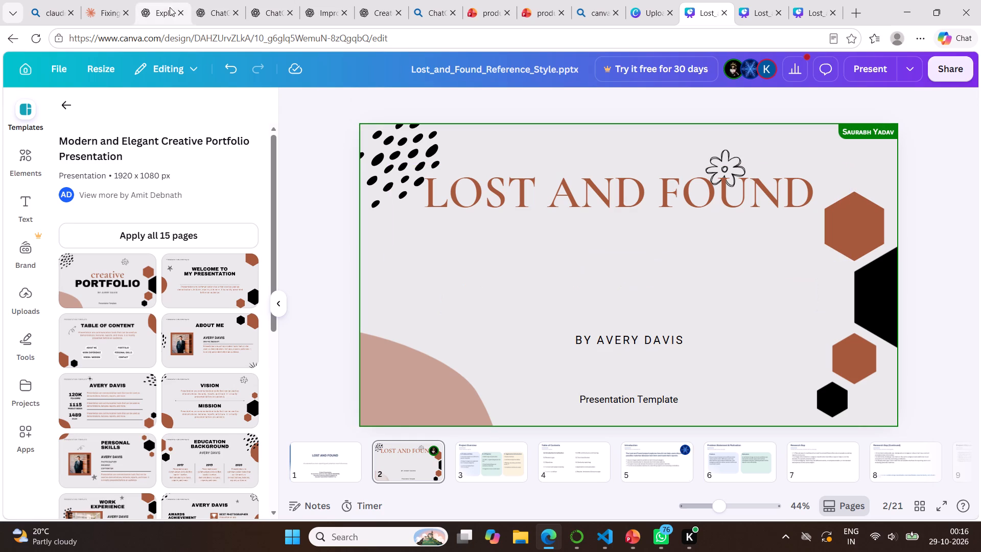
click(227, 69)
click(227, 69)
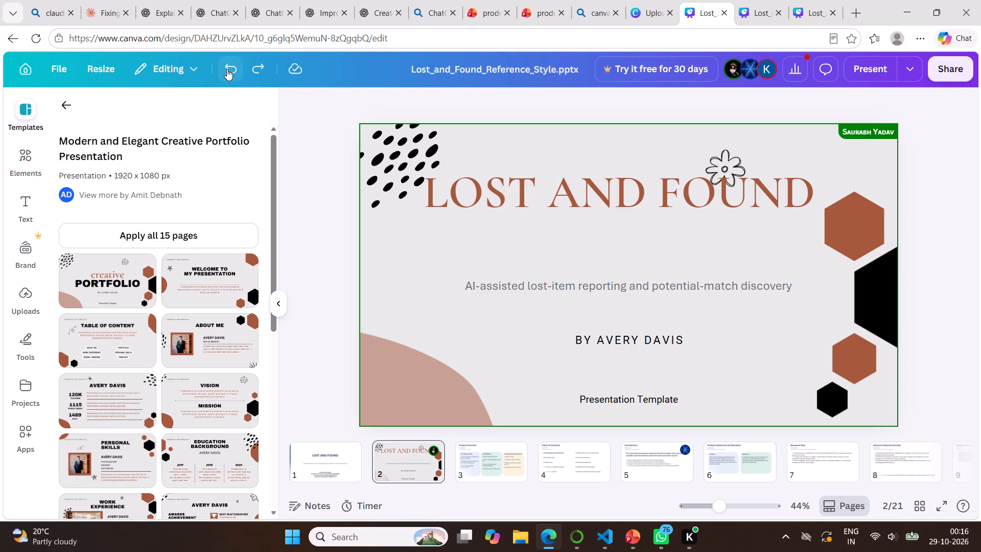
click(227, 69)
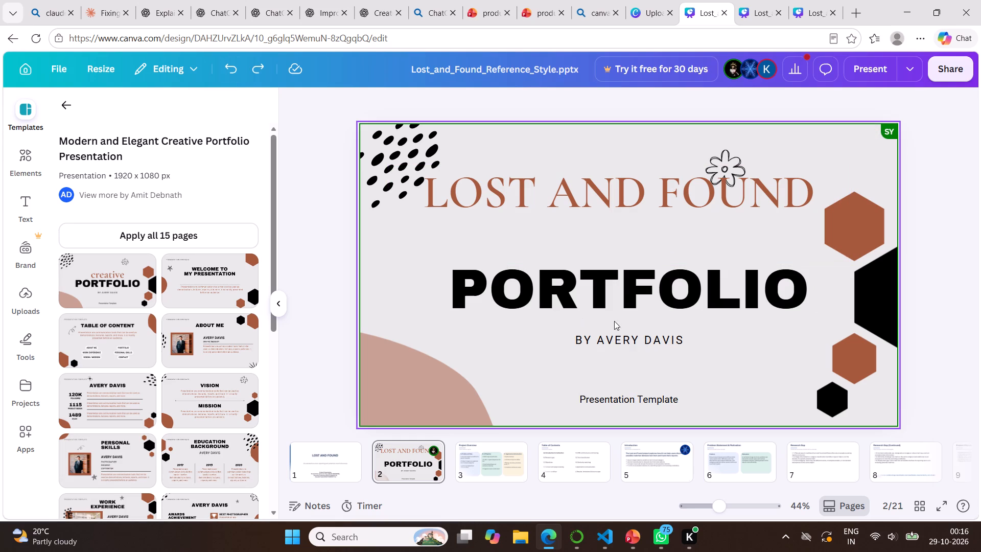
Clear the word PORTFOLIO inside its text box on page 2 and paste the copied AI-assisted subtitle in its place.
click(630, 288)
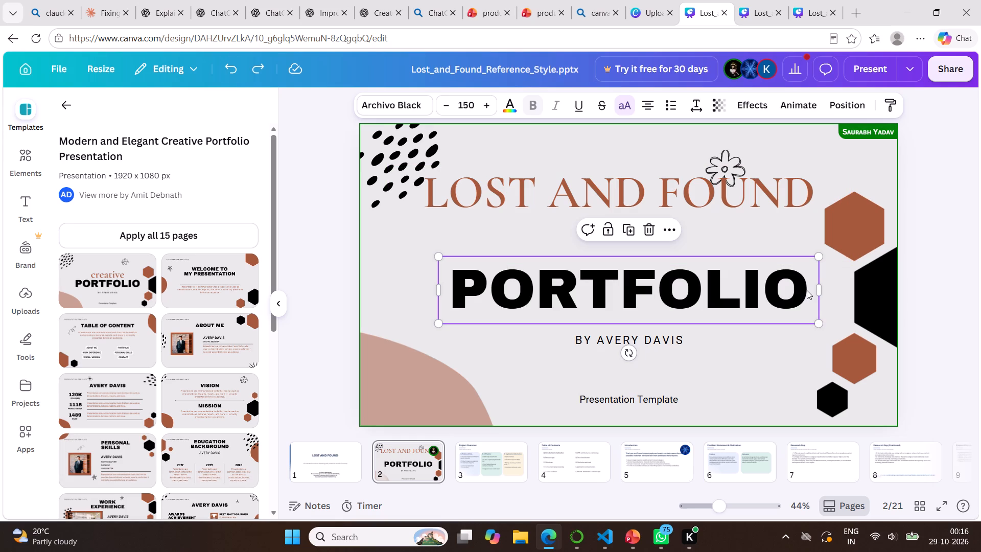
double_click(807, 290)
double_click(807, 290)
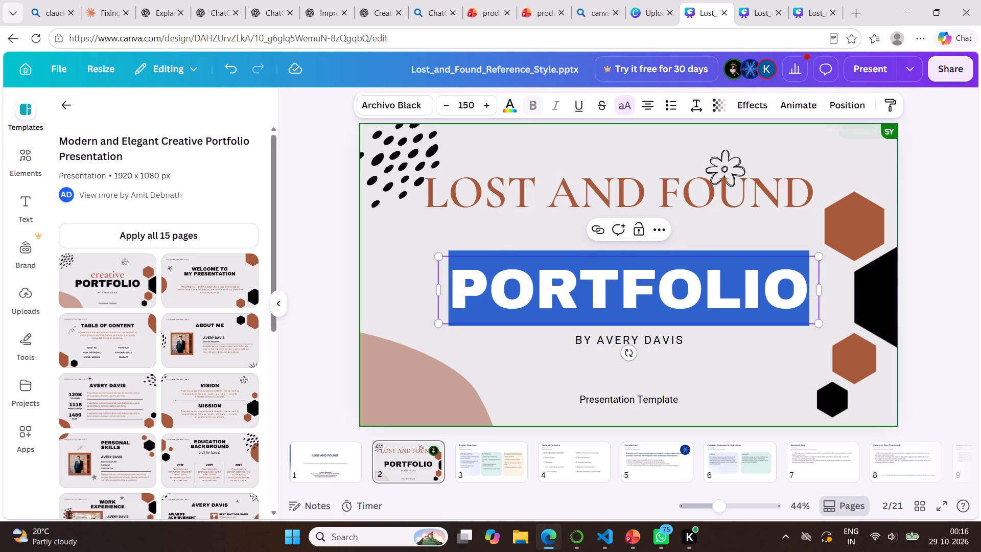
click(807, 290)
key(BackSpace)
key(BackSpace)
key(BackSpace)
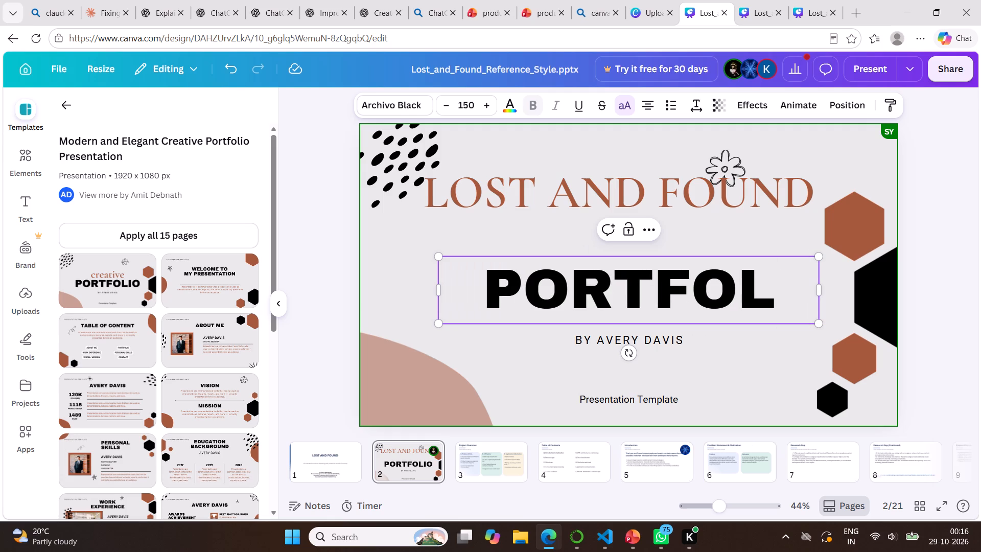
key(BackSpace)
key(BackSpace)
key(BackSpace)
key(BackSpace)
key(BackSpace)
key(BackSpace)
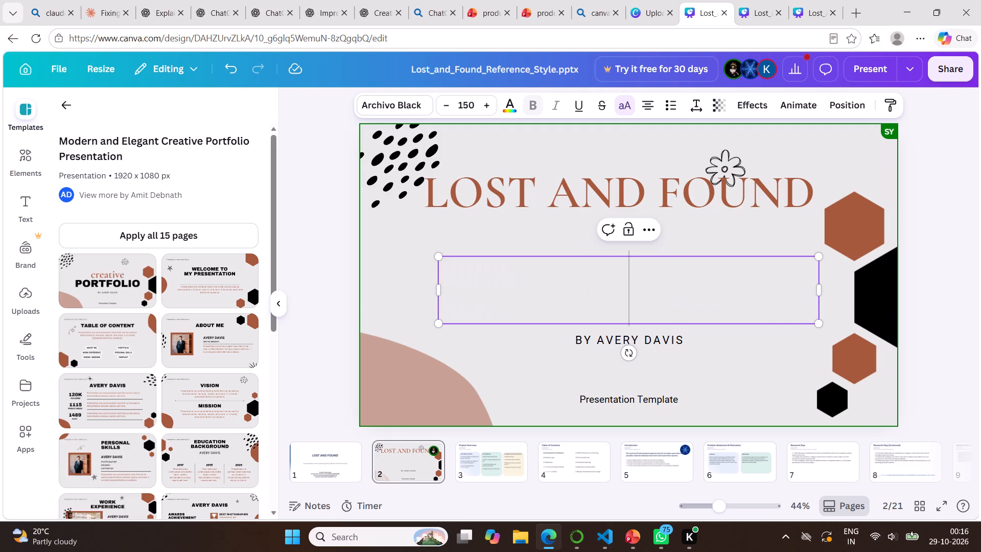
key(ctrl+v)
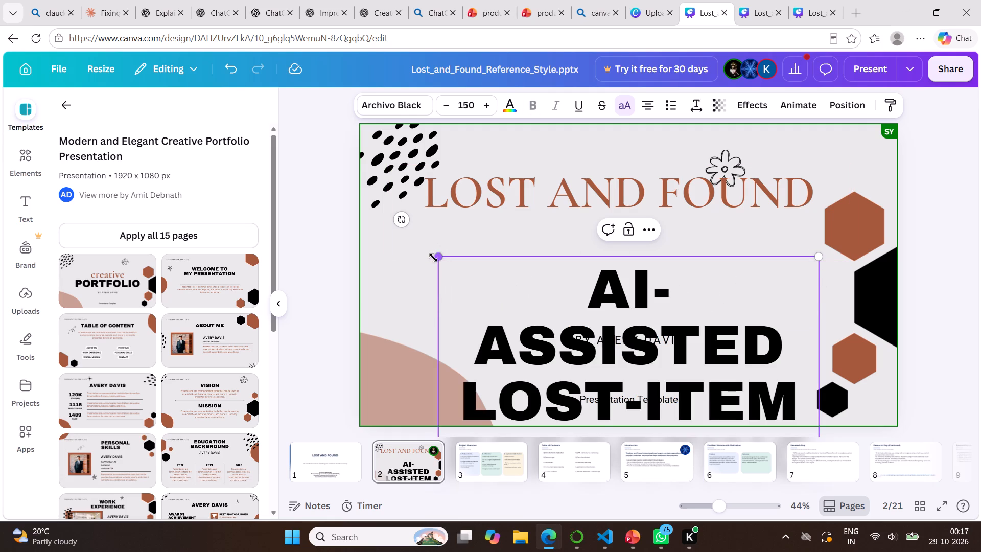
Scale the pasted AI-assisted subtitle box on page 2 down from its upper-left corner to font size 121.
drag(433, 258, 518, 344)
right_click(608, 393)
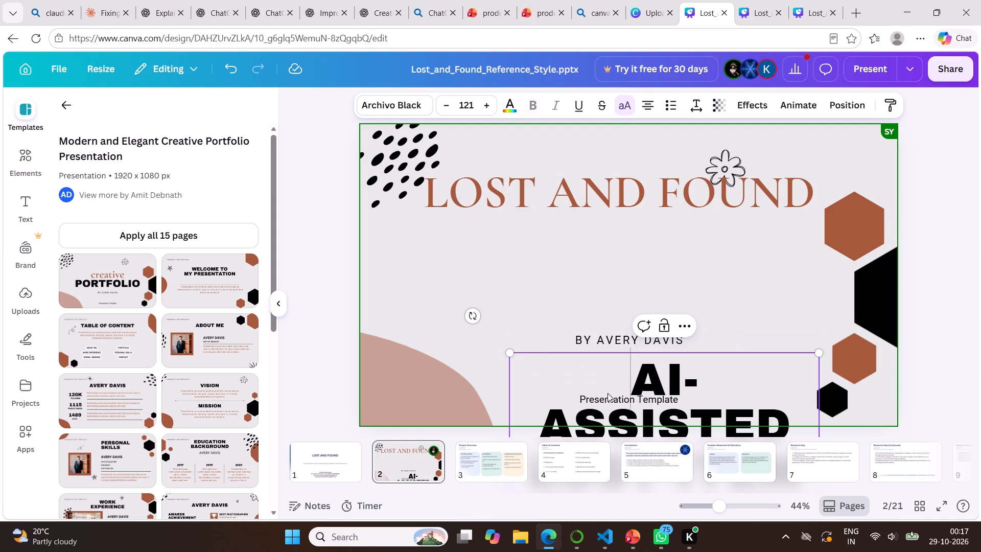
Reduce the AI-assisted subtitle's font size on page 2 to 21.5.
scroll(608, 393, down, 2)
drag(711, 374, 693, 353)
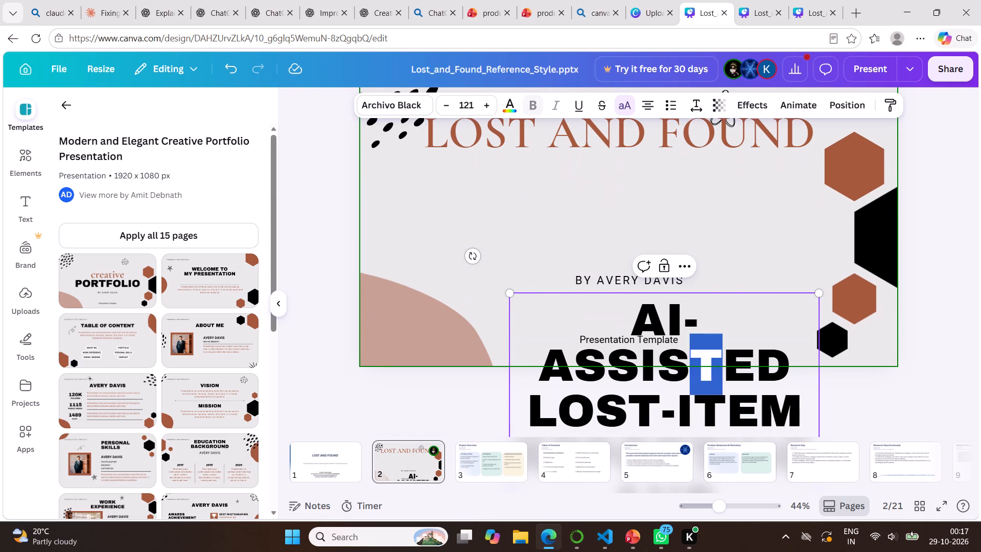
drag(693, 353, 518, 246)
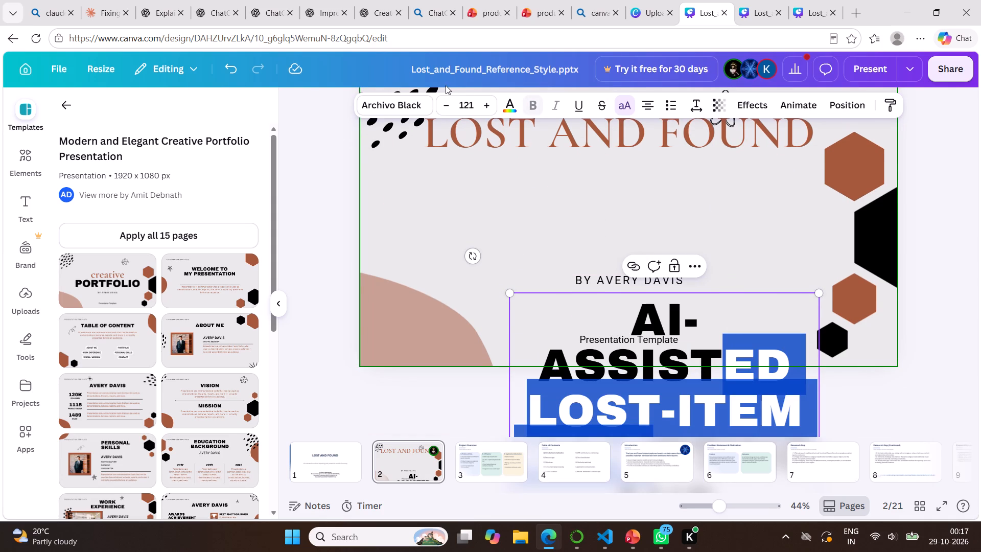
triple_click(441, 109)
triple_click(441, 109)
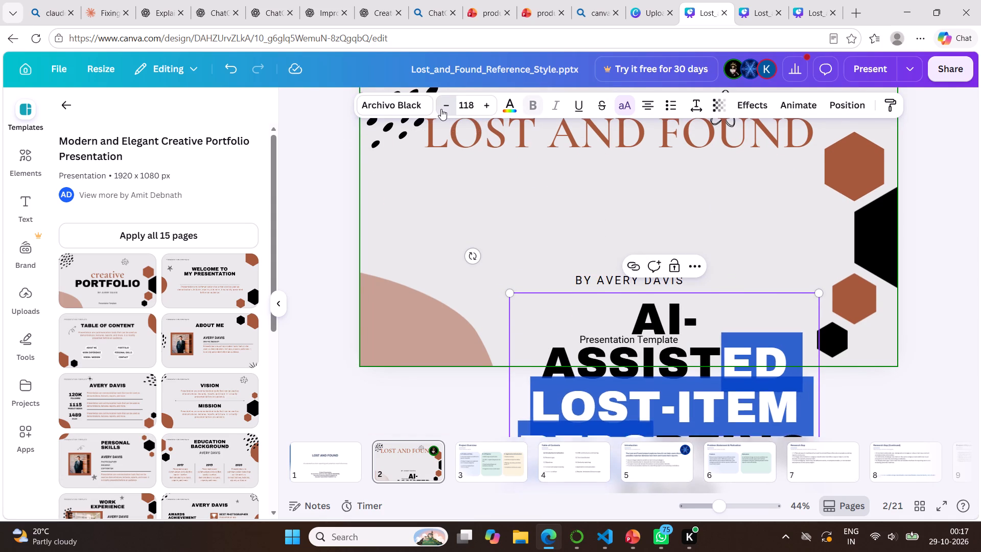
triple_click(441, 109)
triple_click(441, 109)
triple_click(441, 109)
triple_click(441, 109)
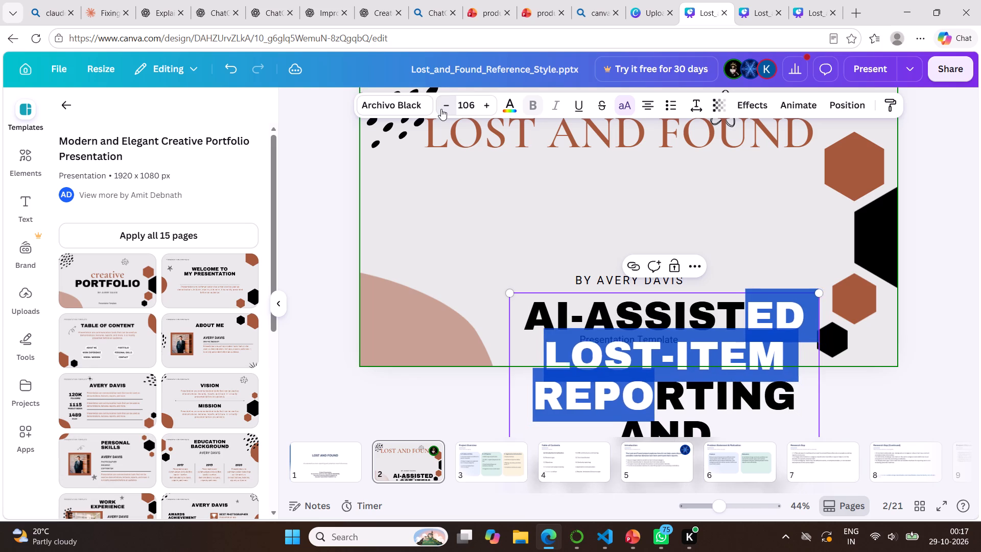
triple_click(441, 109)
triple_click(441, 109)
triple_click(441, 109)
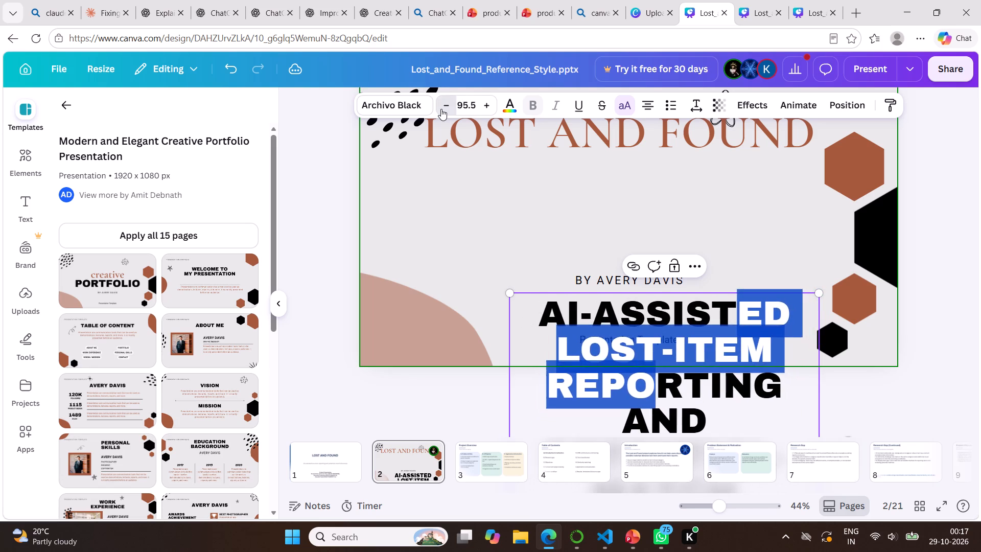
triple_click(441, 109)
triple_click(441, 109)
triple_click(441, 109)
triple_click(441, 109)
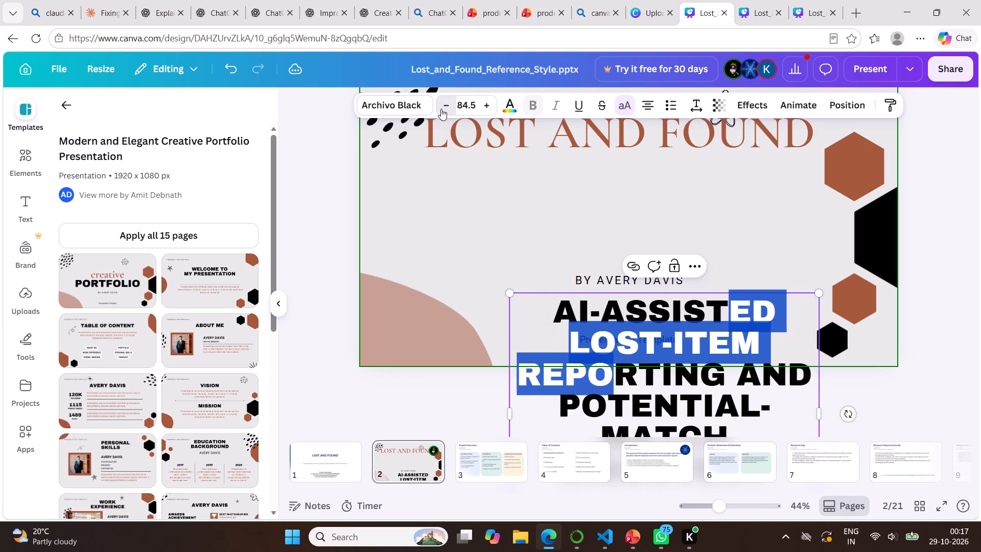
triple_click(441, 109)
triple_click(441, 109)
triple_click(441, 109)
triple_click(441, 109)
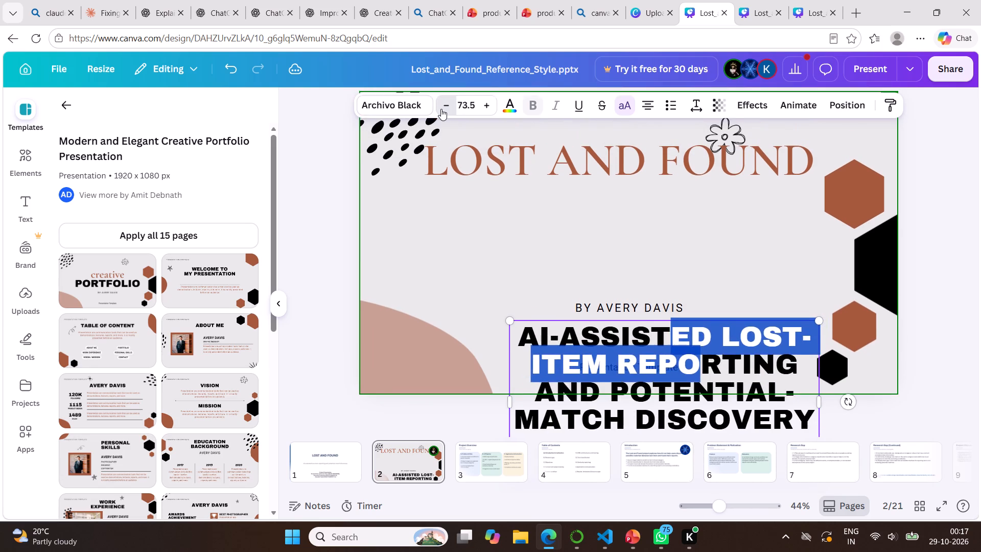
double_click(441, 109)
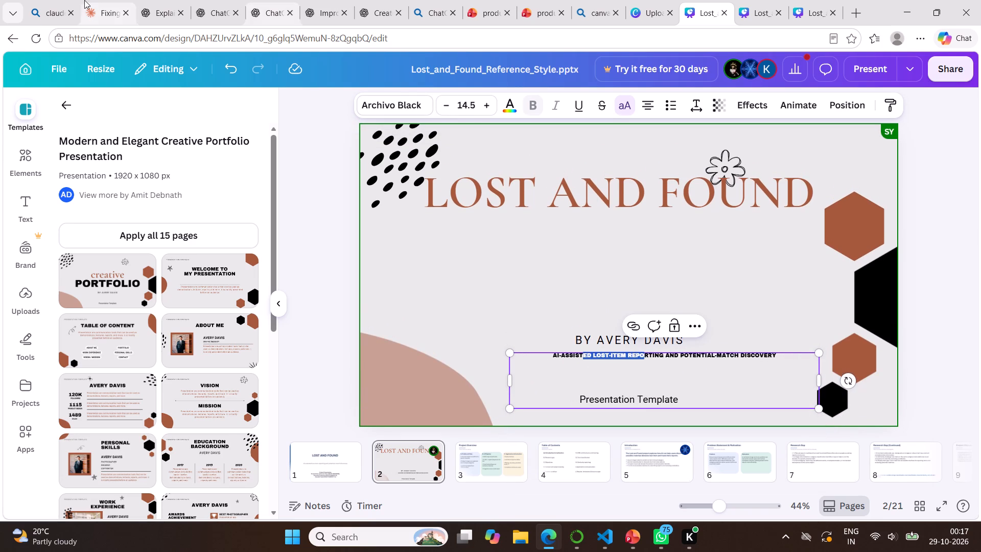
triple_click(485, 107)
triple_click(485, 107)
click(485, 107)
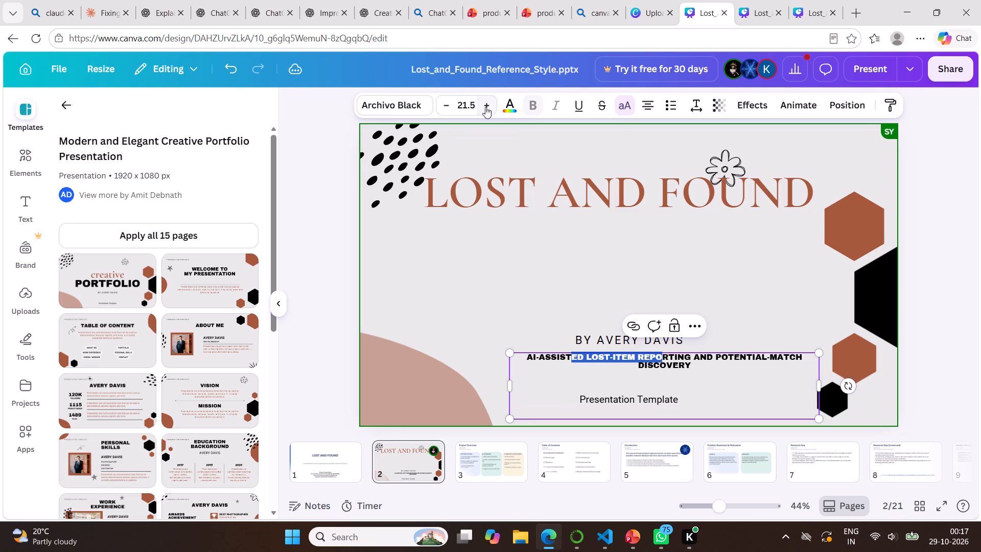
click(451, 105)
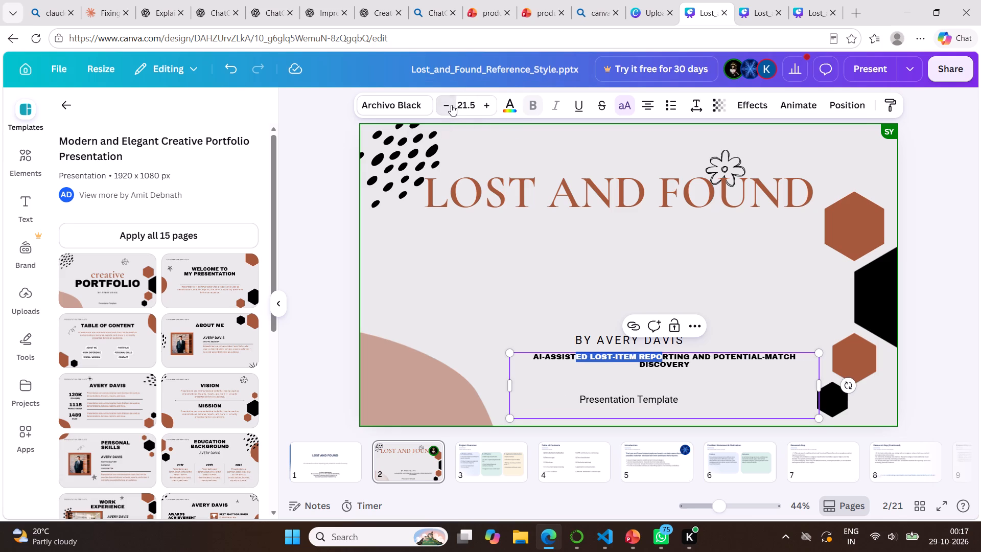
Move the LOST AND FOUND title slightly down and place the AI-assisted subtitle centred just below it.
drag(489, 170, 492, 198)
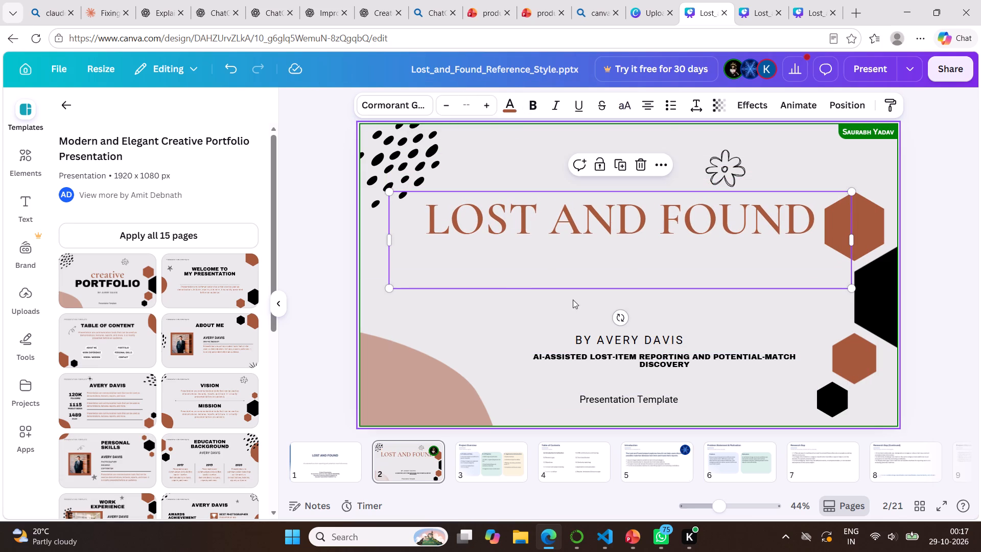
drag(613, 356, 562, 293)
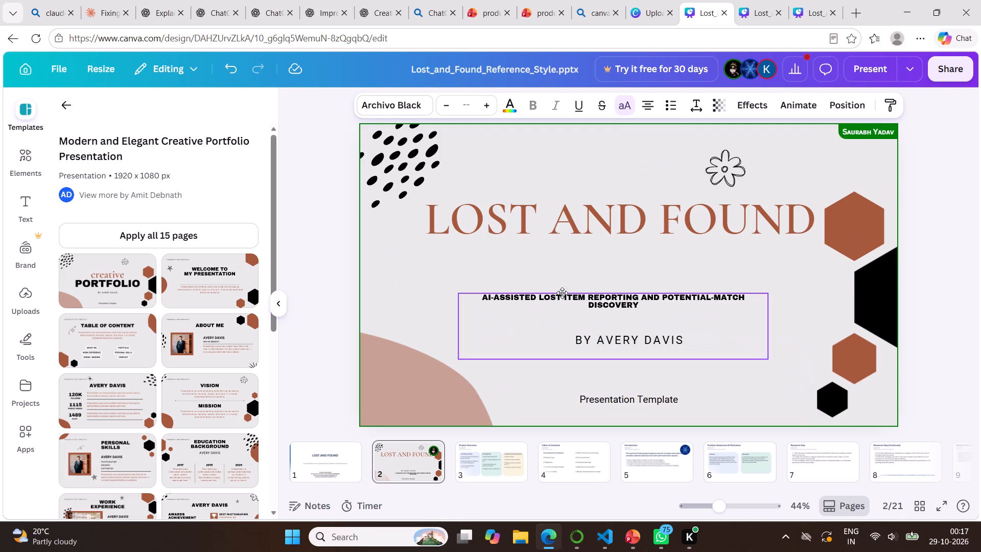
drag(562, 293, 579, 261)
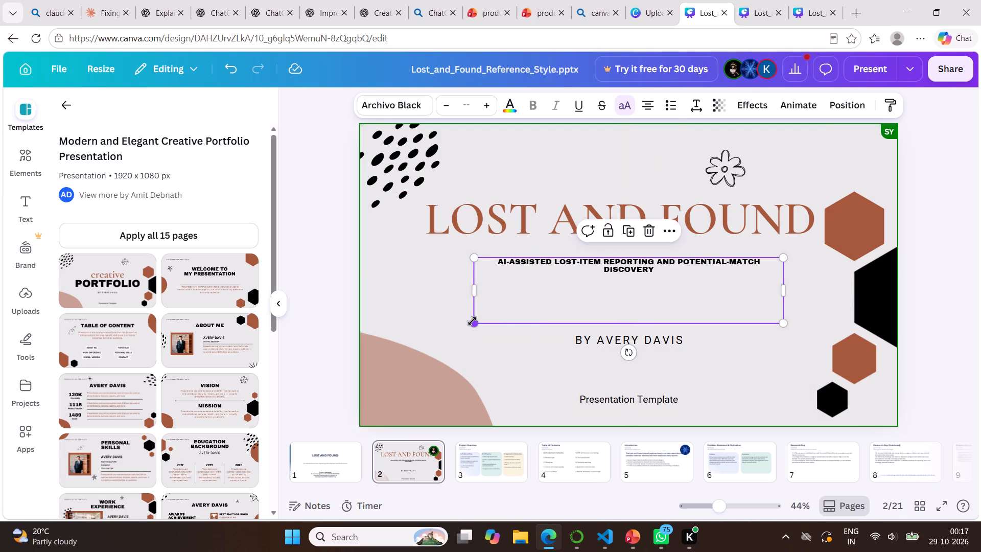
Enlarge the AI-assisted subtitle box from its lower corners until it spans roughly the width of the LOST AND FOUND title.
drag(472, 321, 440, 327)
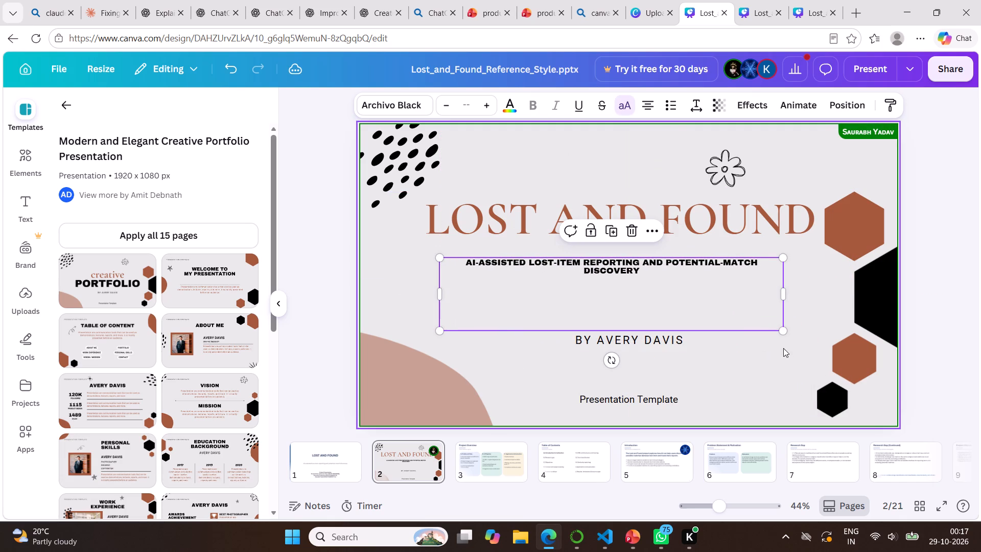
drag(783, 330, 828, 330)
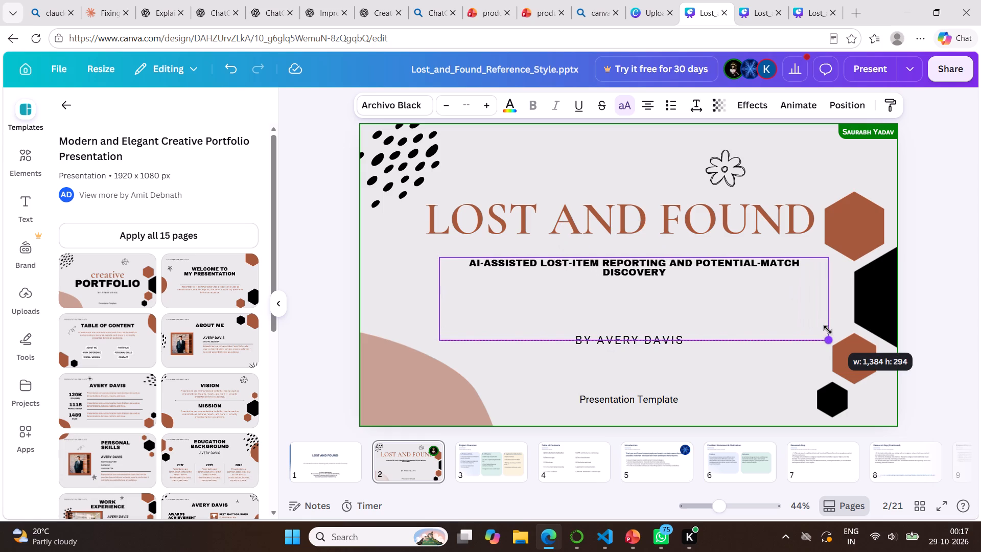
drag(828, 330, 816, 329)
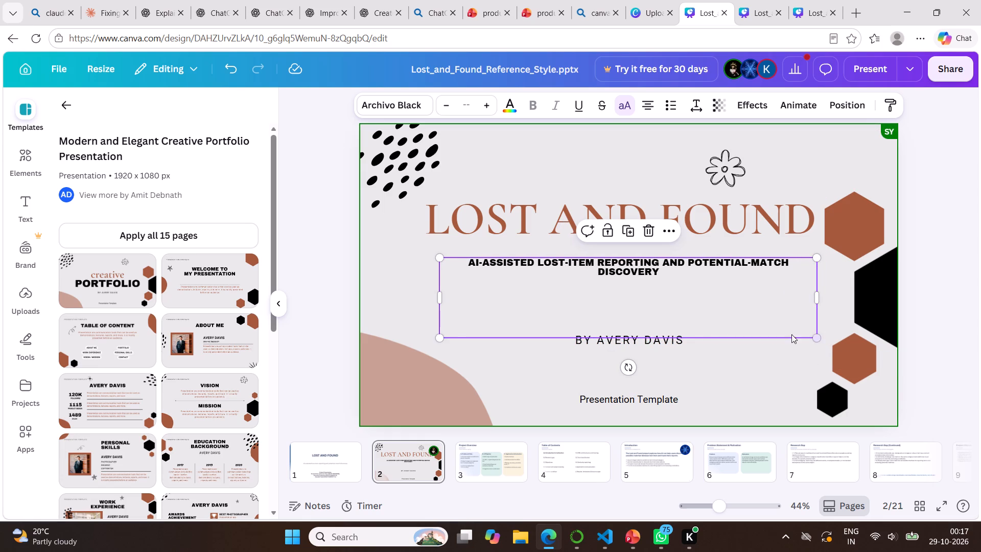
drag(532, 364, 553, 370)
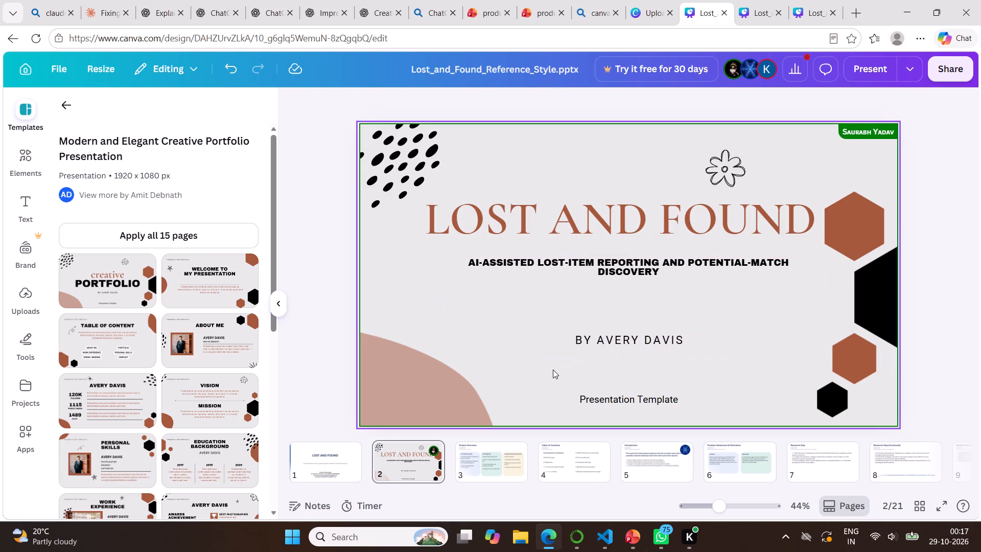
Delete the placeholder byline and the Presentation Template text from page 2.
click(600, 337)
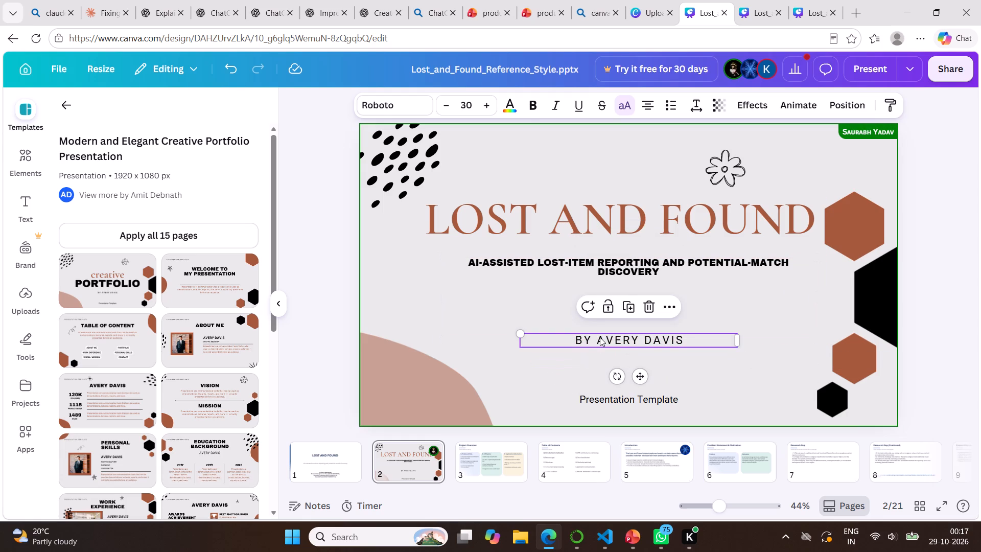
key(Delete)
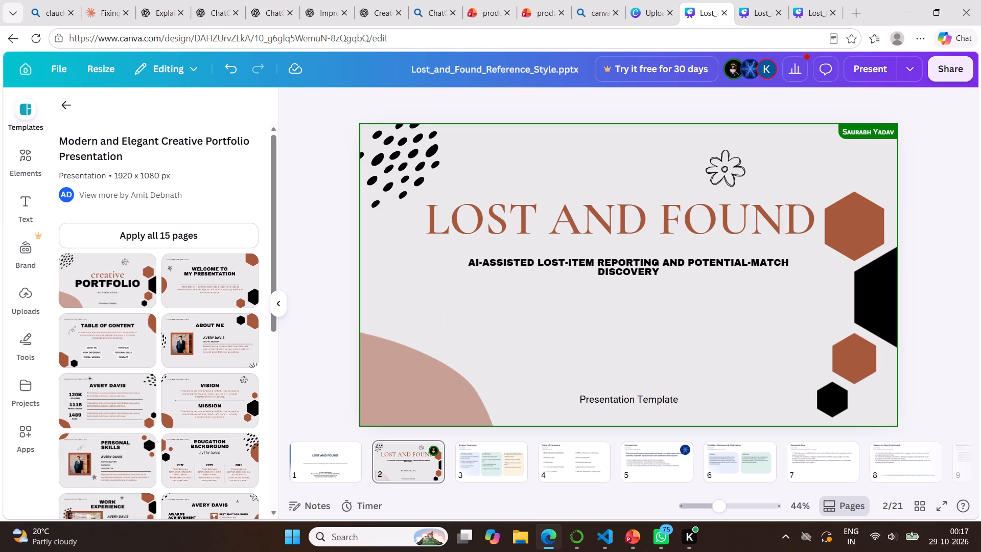
click(622, 402)
key(Delete)
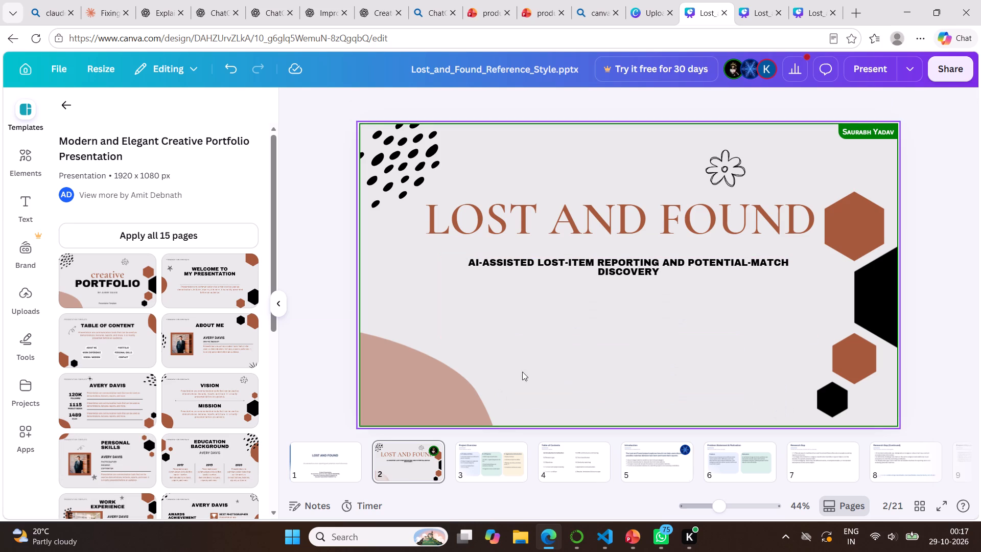
Copy the Project Presentation text box with the presenters' credits from page 1 and paste it onto page 2.
click(320, 476)
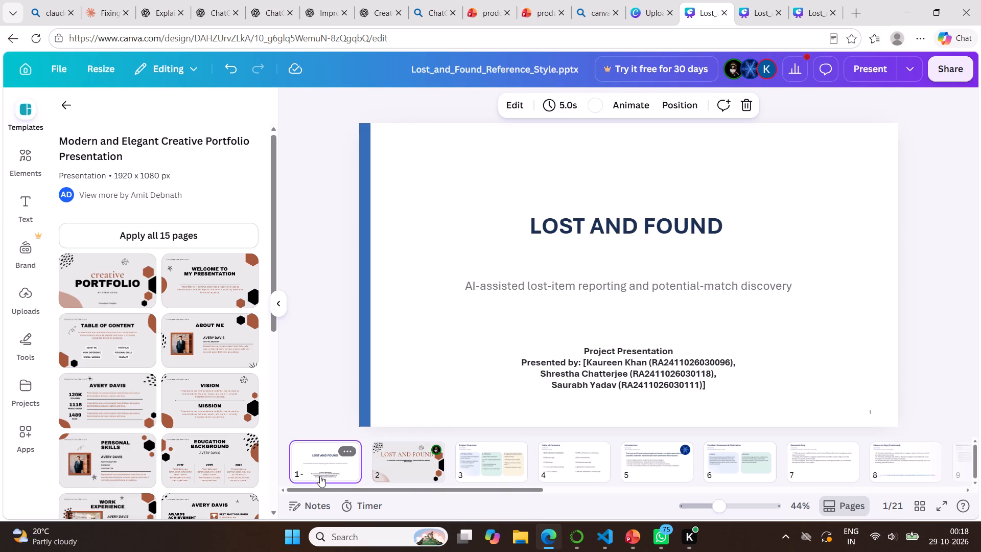
click(542, 359)
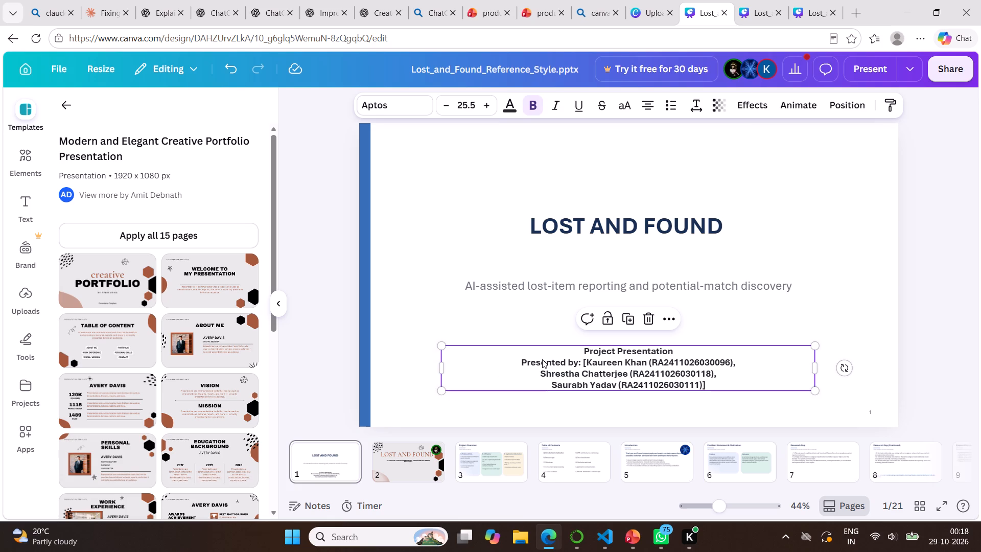
key(ctrl+c)
click(382, 463)
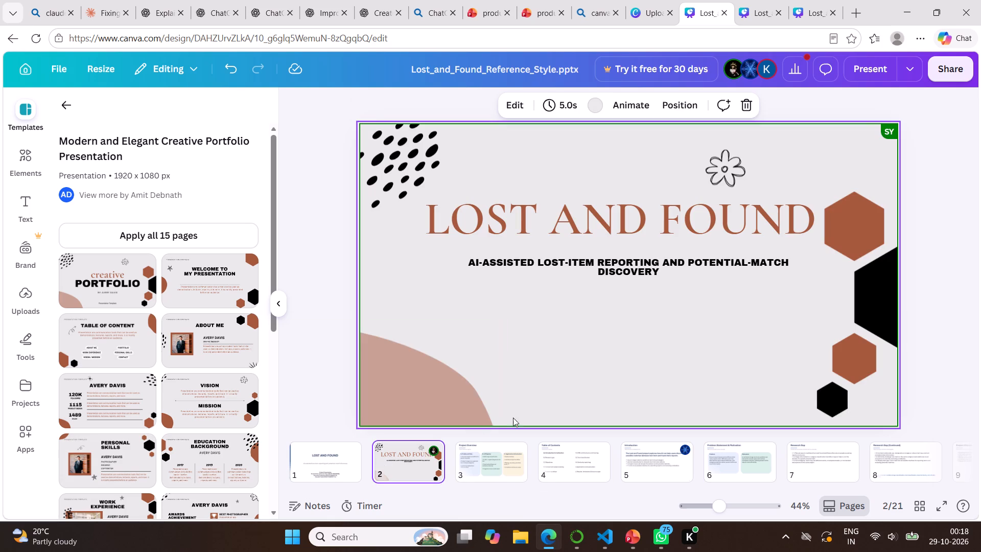
key(ctrl+v)
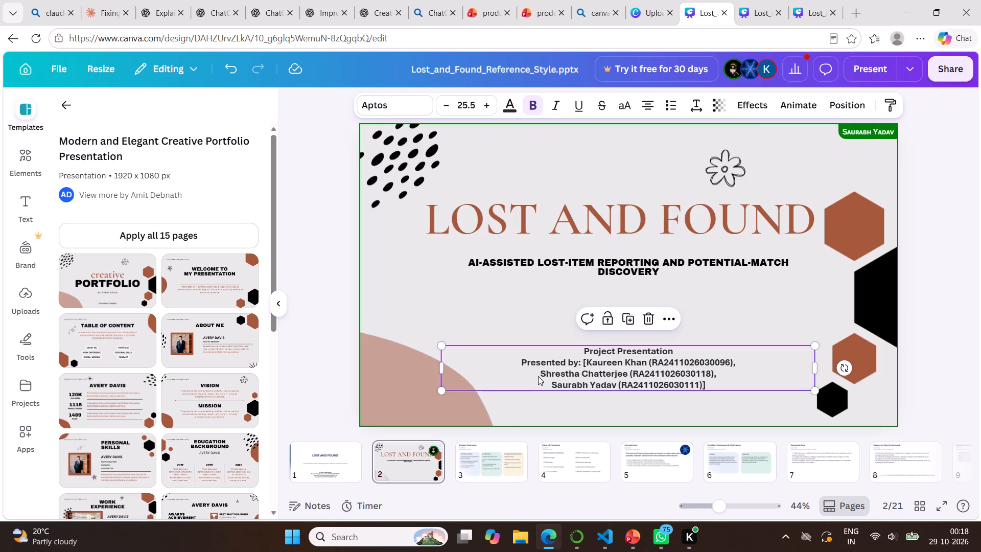
Move the presenters' credits box lower on page 2, centred near the bottom edge of the slide.
drag(590, 378, 577, 358)
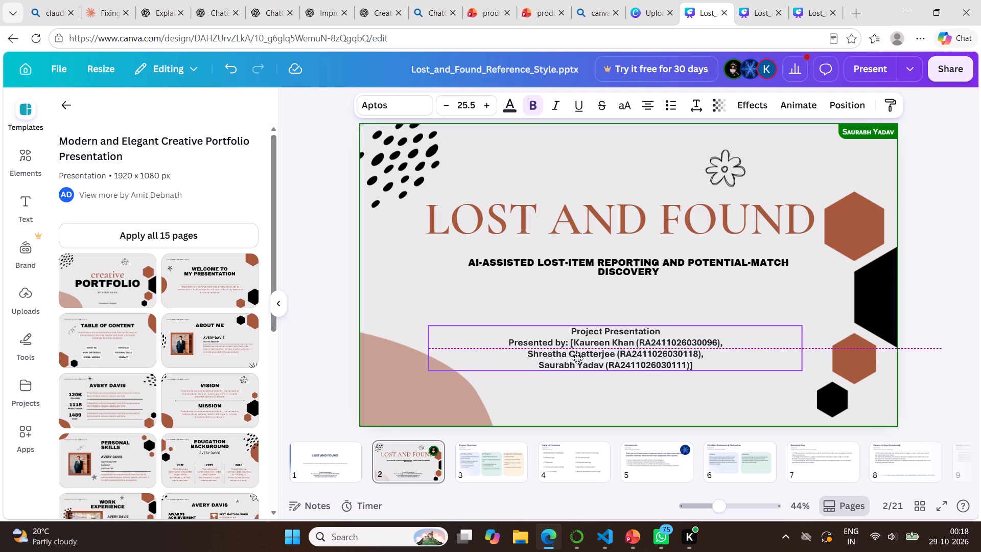
drag(577, 358, 594, 372)
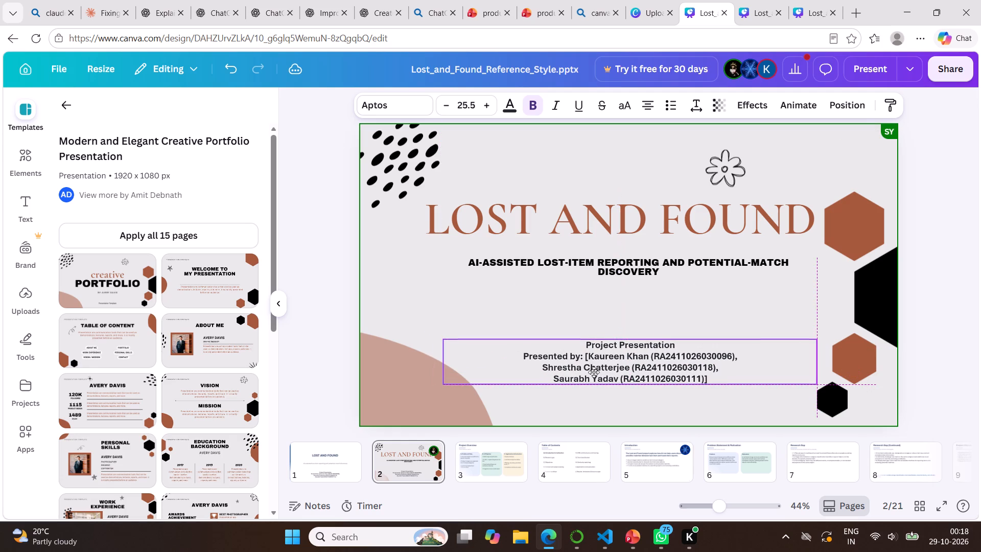
drag(594, 372, 585, 373)
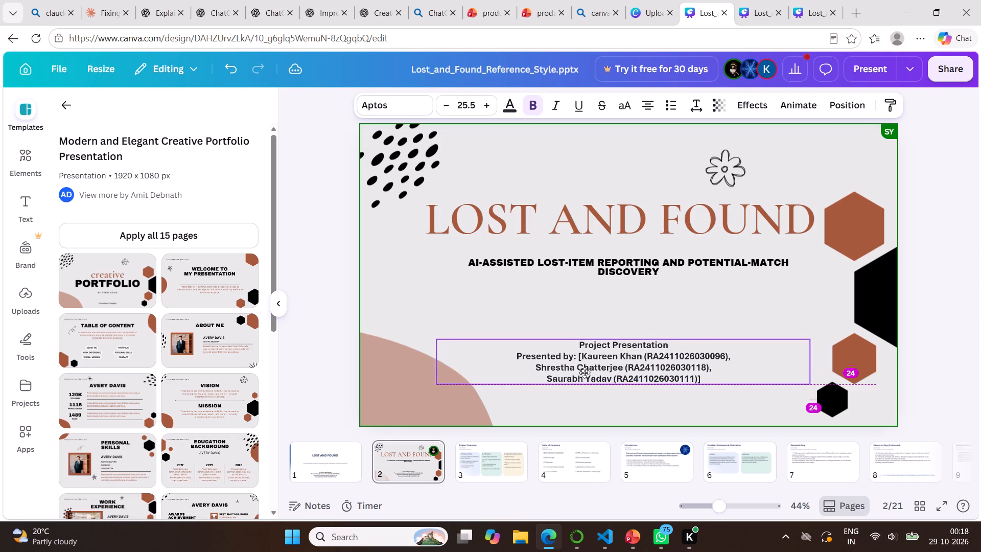
drag(585, 373, 587, 397)
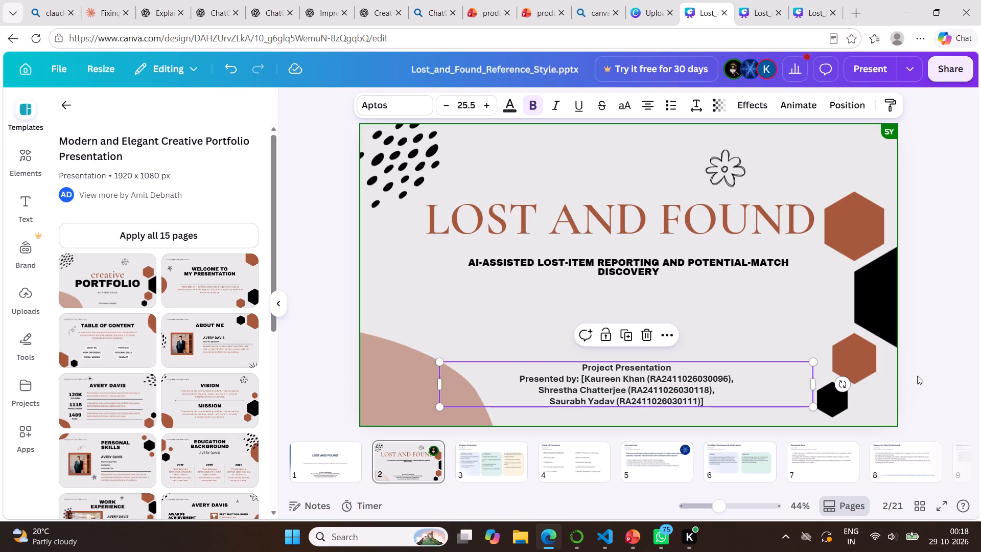
click(935, 374)
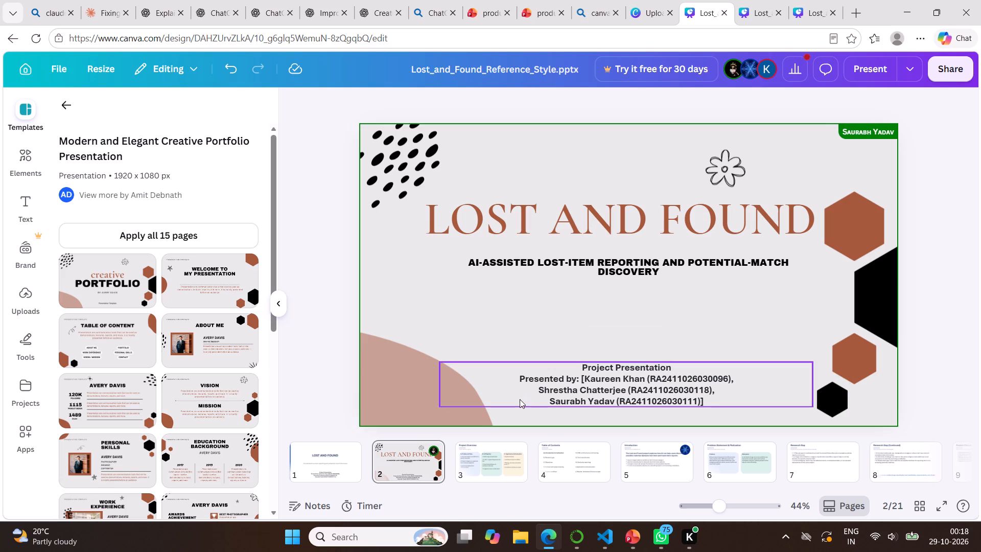
Add the WELCOME TO MY PRESENTATION template layout as a new page after the Project Overview page.
click(481, 462)
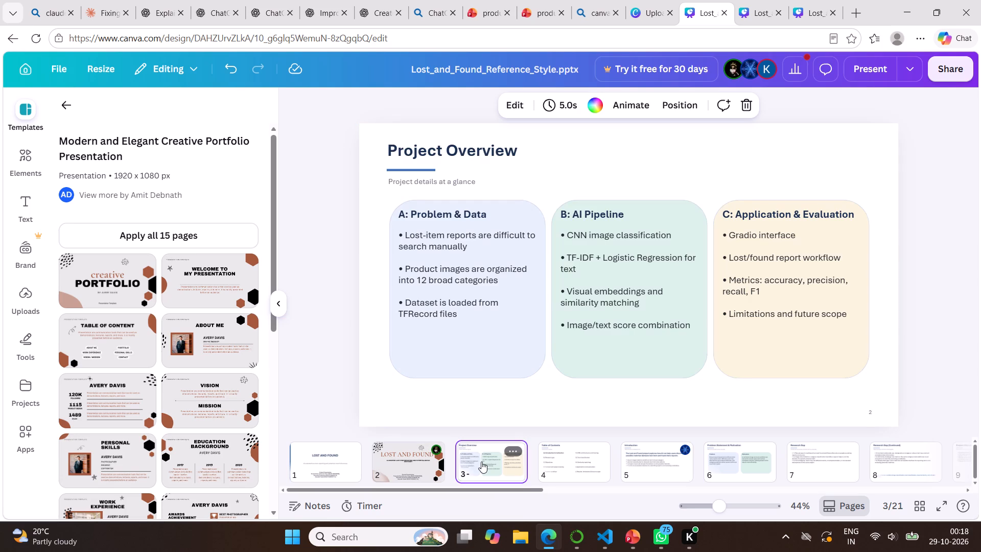
click(182, 296)
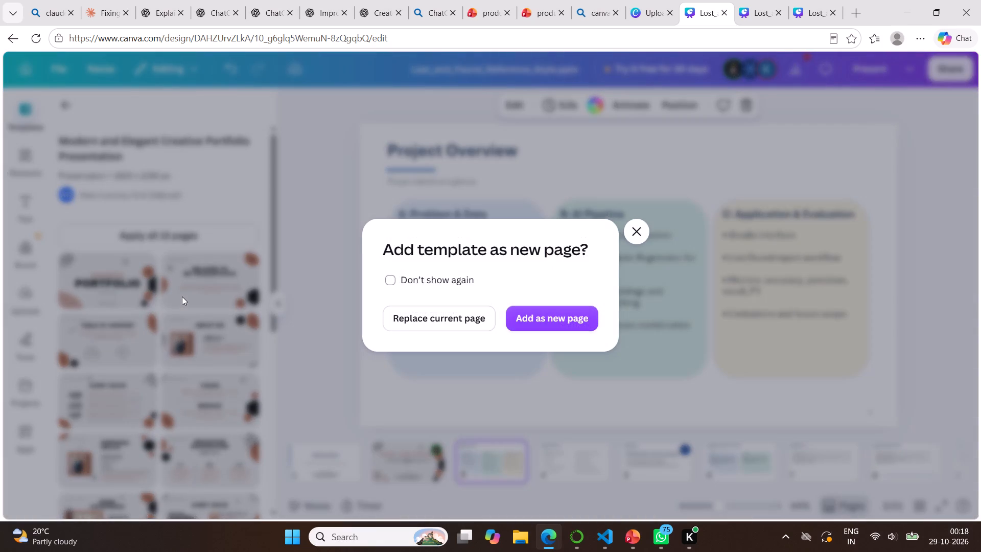
click(531, 326)
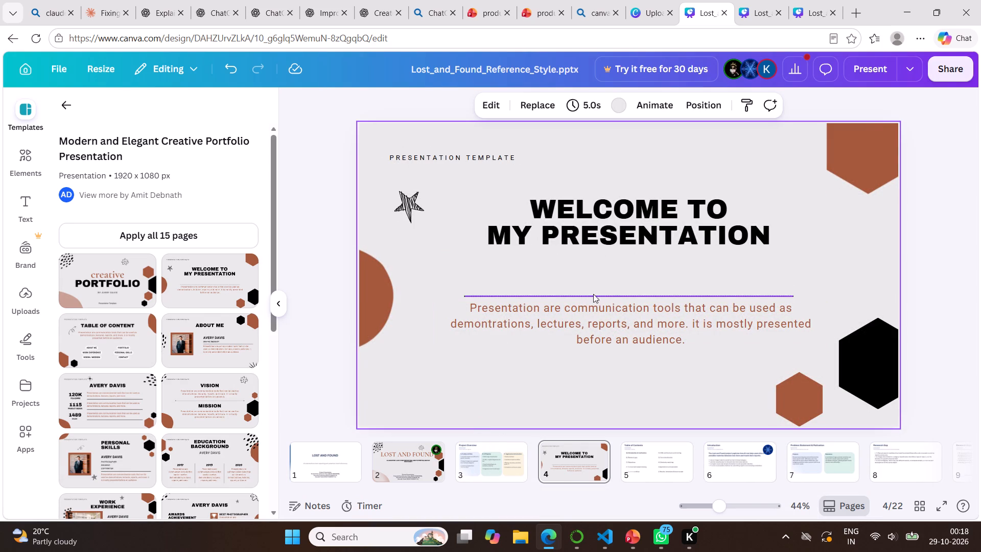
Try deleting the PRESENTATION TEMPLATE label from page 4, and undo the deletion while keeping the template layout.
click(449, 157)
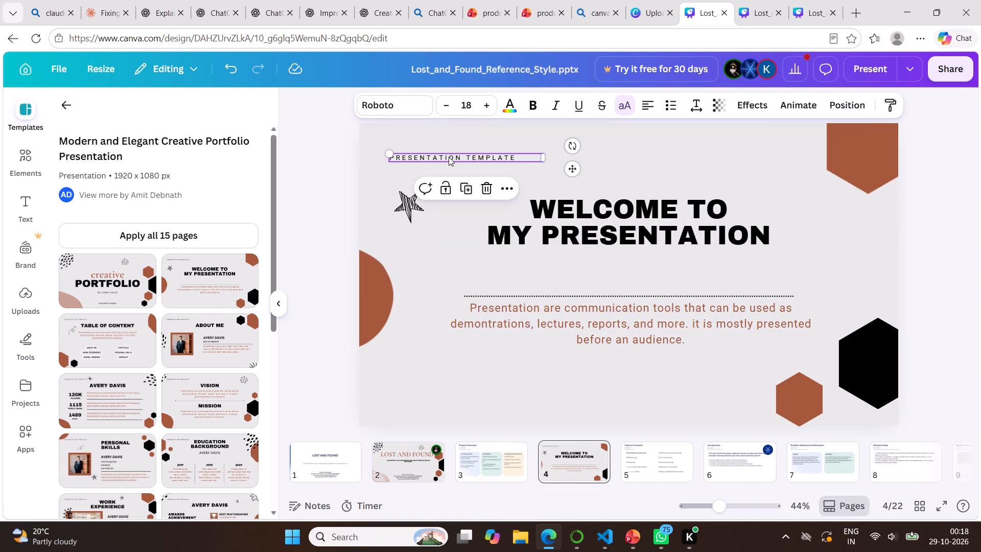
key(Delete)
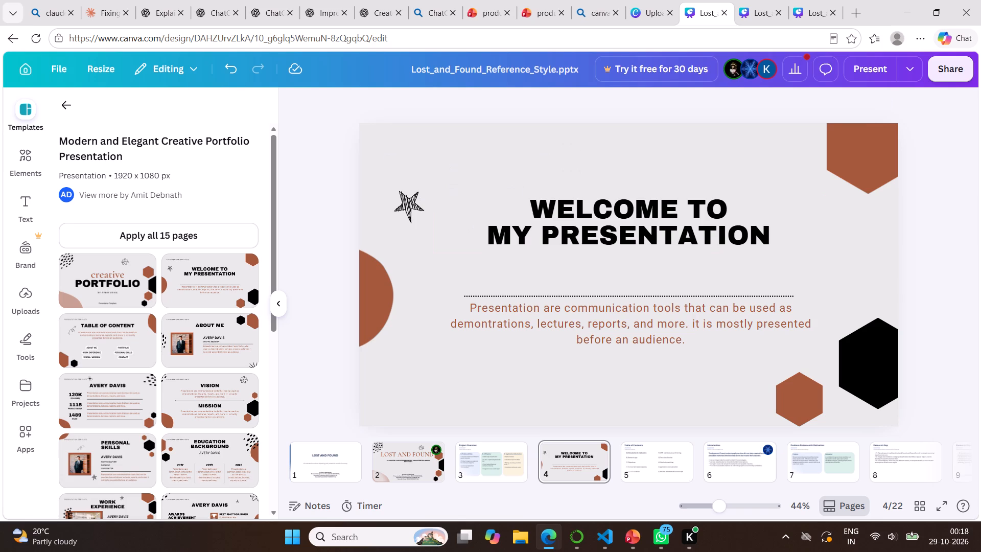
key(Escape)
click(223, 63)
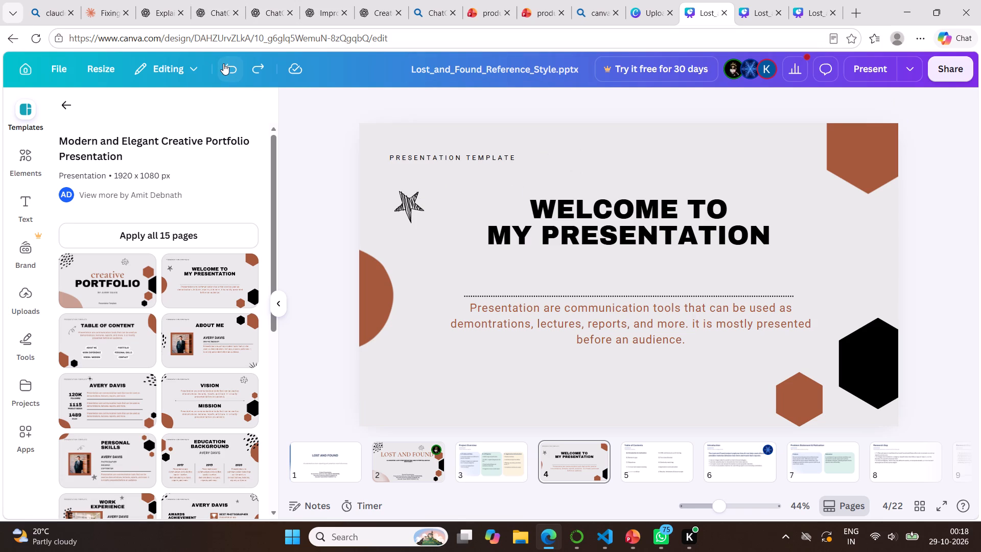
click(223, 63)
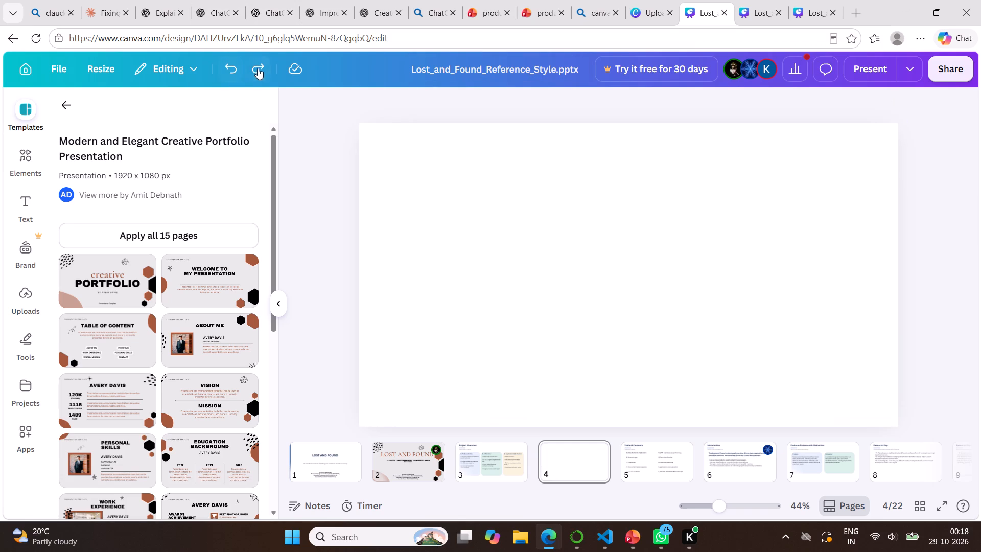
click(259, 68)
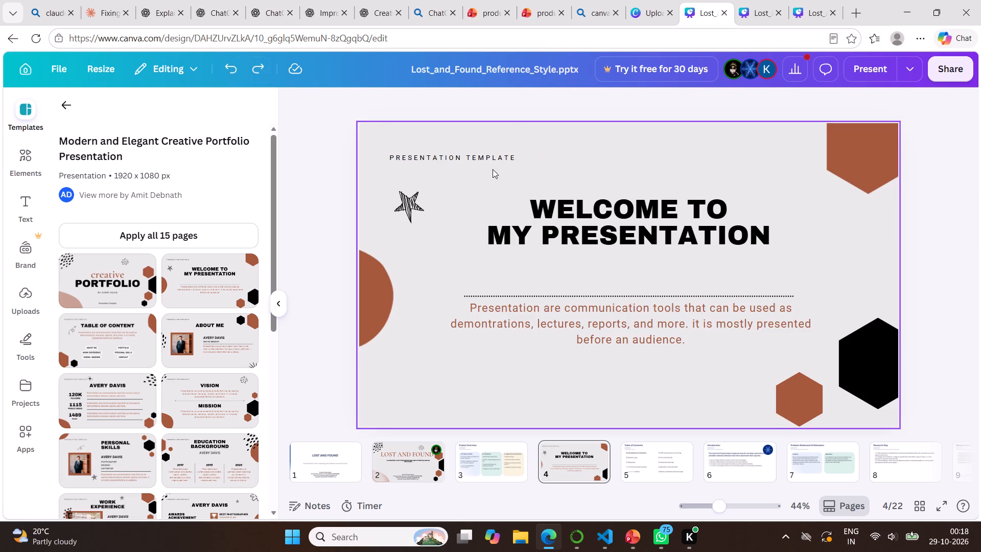
Delete the PRESENTATION TEMPLATE label from page 4.
click(489, 158)
key(Delete)
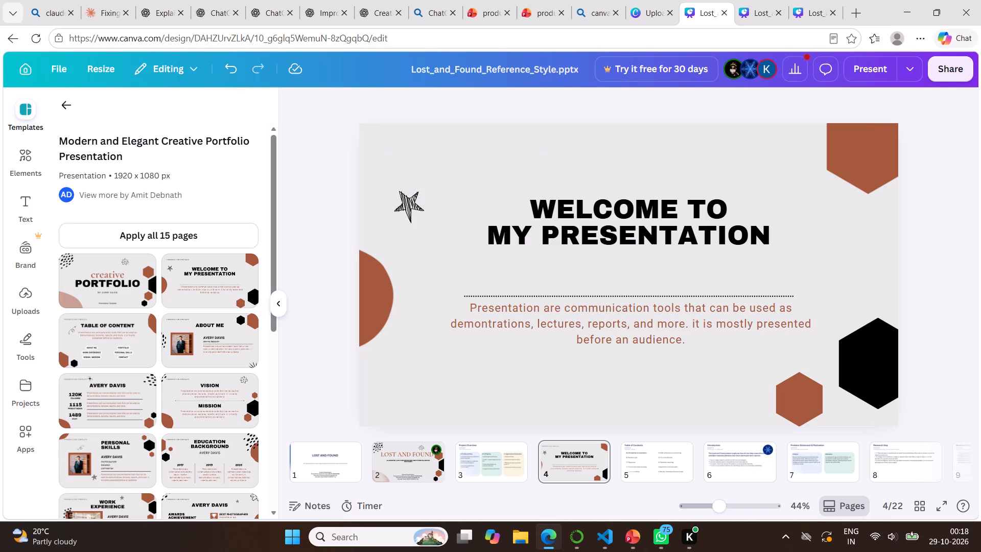
Copy the Project Overview title text box from page 3.
click(691, 231)
click(507, 471)
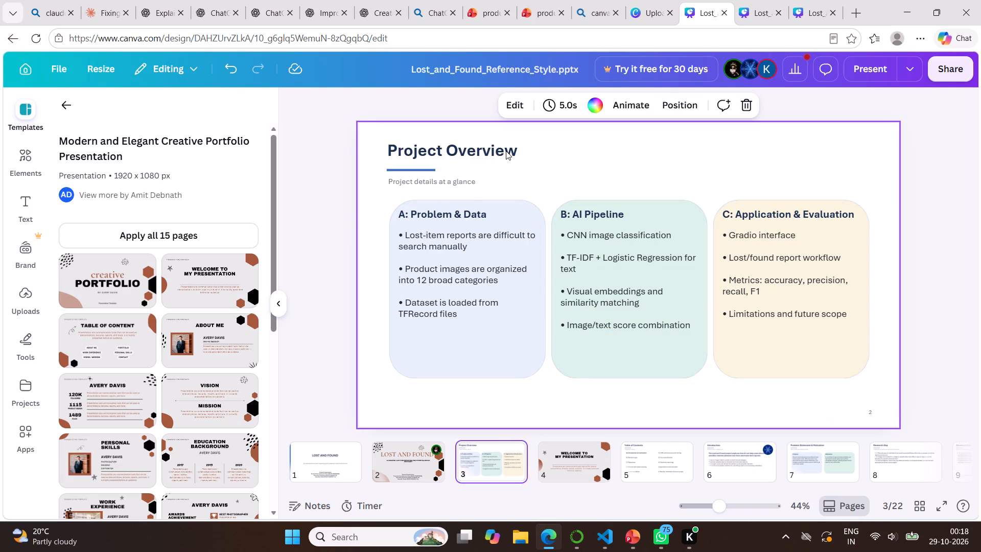
key(ctrl+c)
click(519, 150)
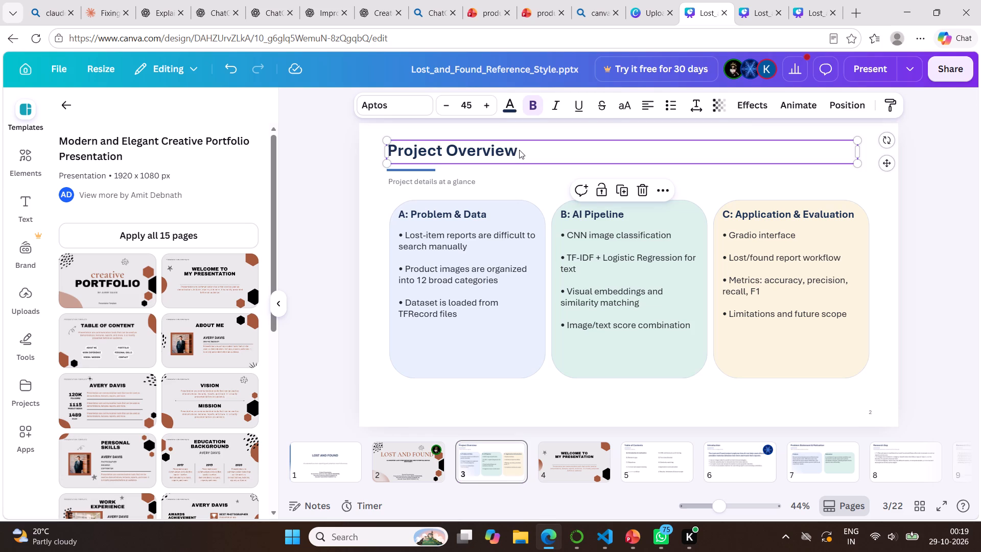
key(ctrl+c)
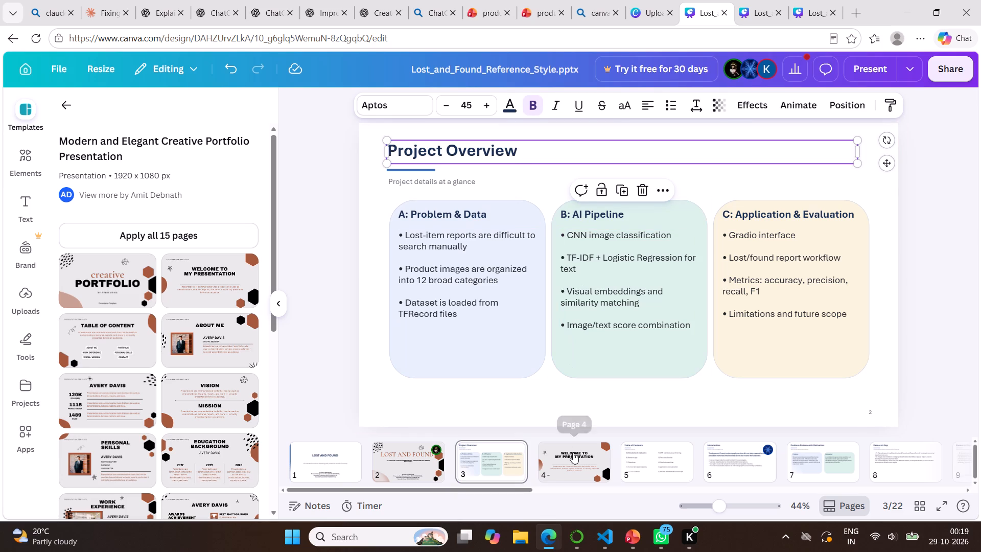
Clear the WELCOME TO MY PRESENTATION heading text on page 4, keeping its text box.
click(573, 453)
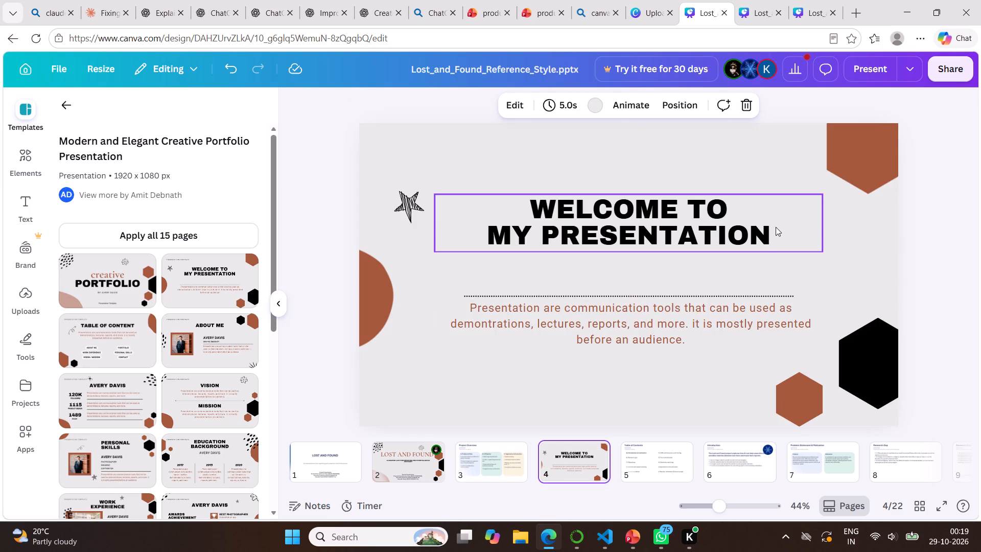
click(776, 227)
double_click(776, 227)
click(776, 227)
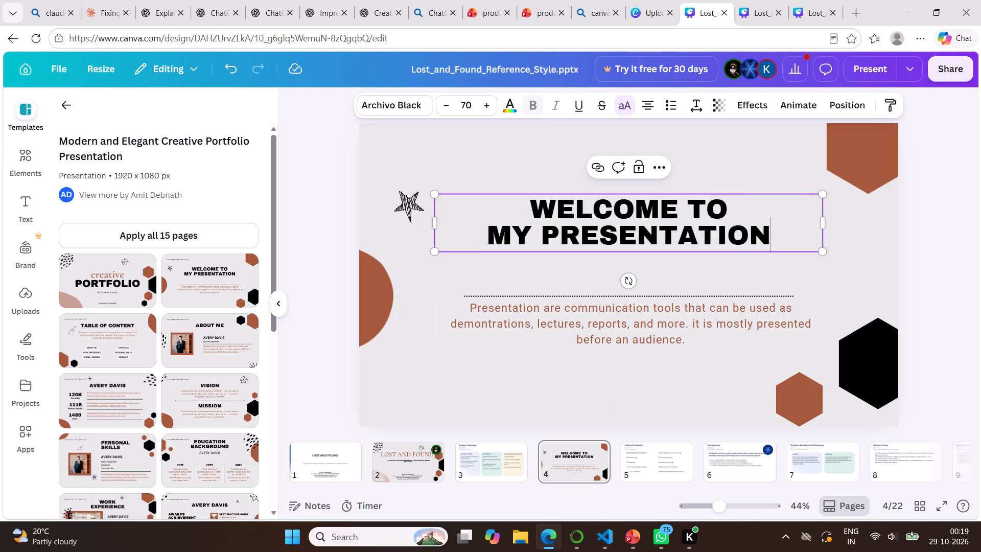
key(BackSpace)
key(BackSpace)
key(BackSpace)
key(BackSpace)
key(BackSpace)
key(BackSpace)
key(BackSpace)
key(BackSpace)
key(BackSpace)
key(BackSpace)
key(BackSpace)
key(BackSpace)
key(BackSpace)
key(BackSpace)
key(BackSpace)
key(BackSpace)
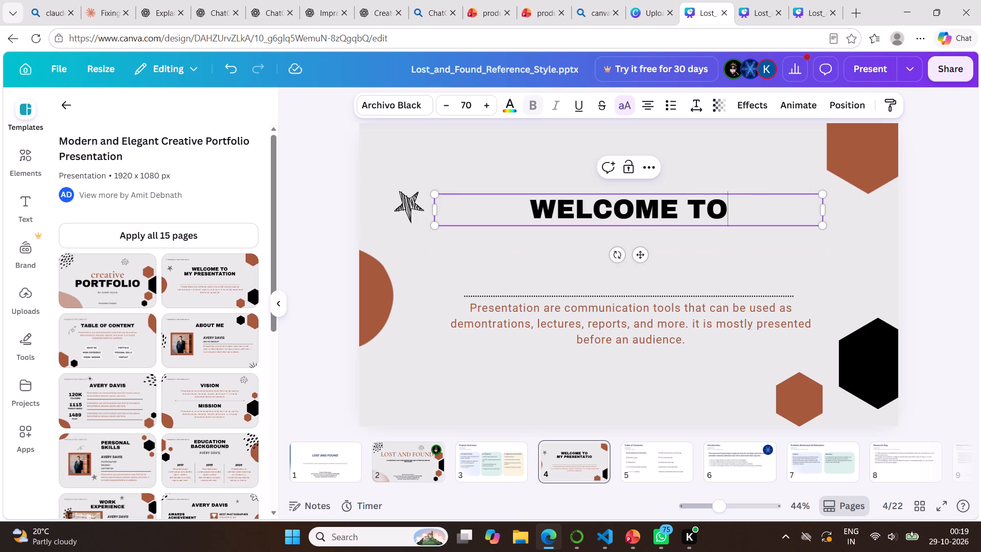
key(BackSpace)
key(BackSpace)
key(BackSpace)
key(BackSpace)
key(BackSpace)
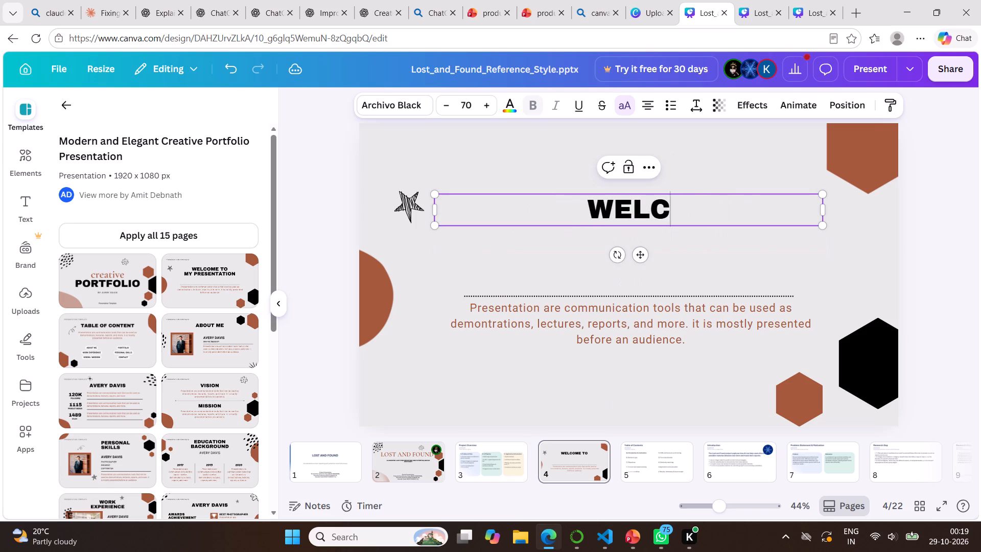
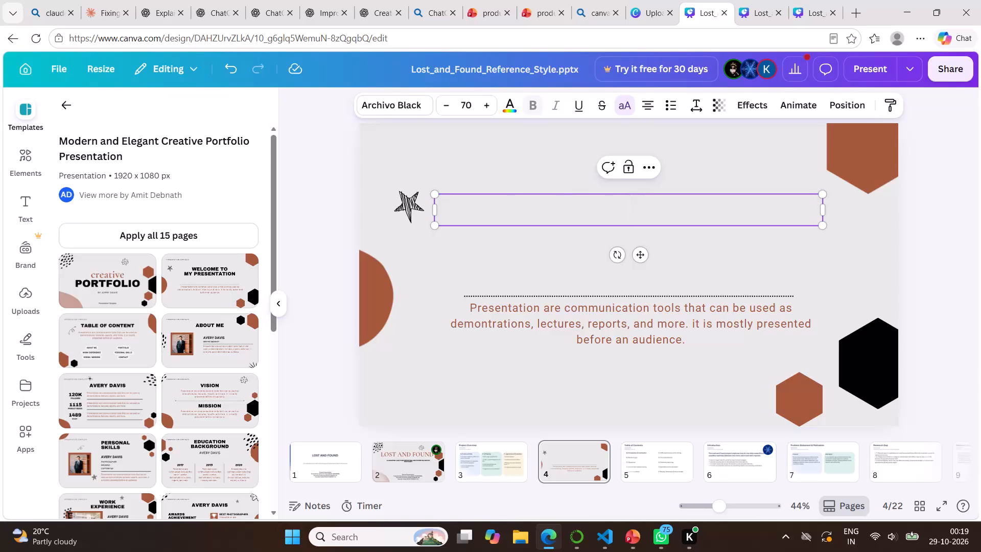
Paste PROJECT OVERVIEW as the heading text in the empty title box on page 4.
key(ctrl+v)
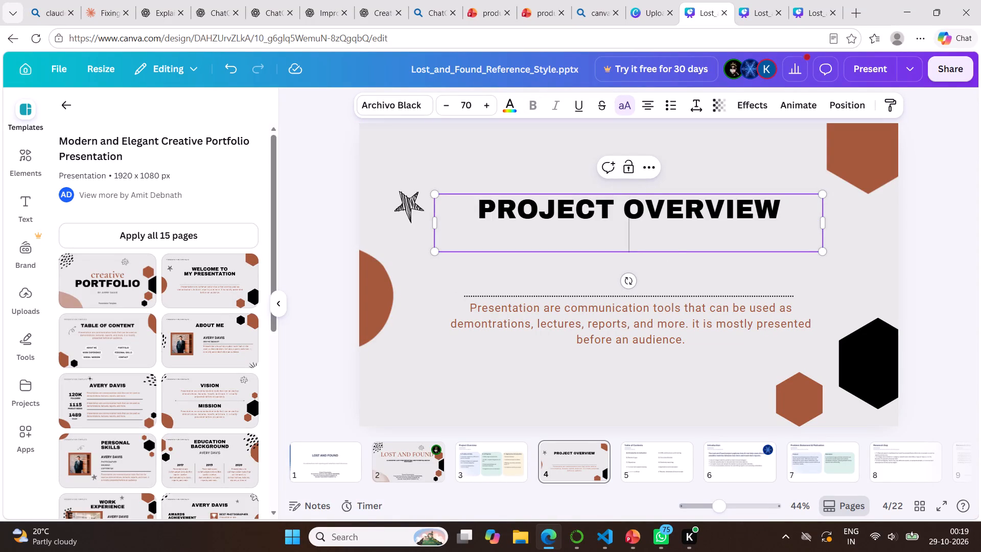
drag(672, 237, 437, 307)
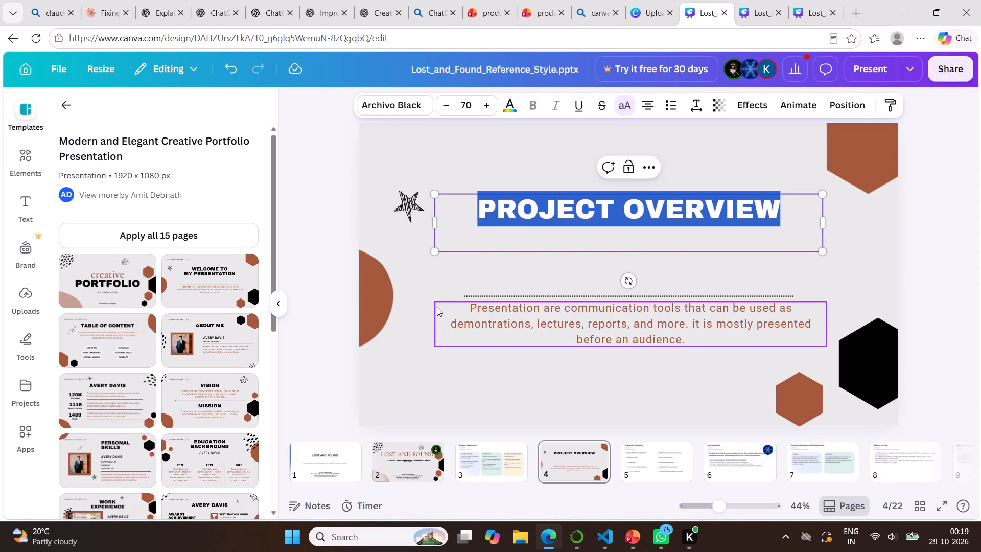
drag(437, 307, 437, 309)
click(437, 309)
click(494, 386)
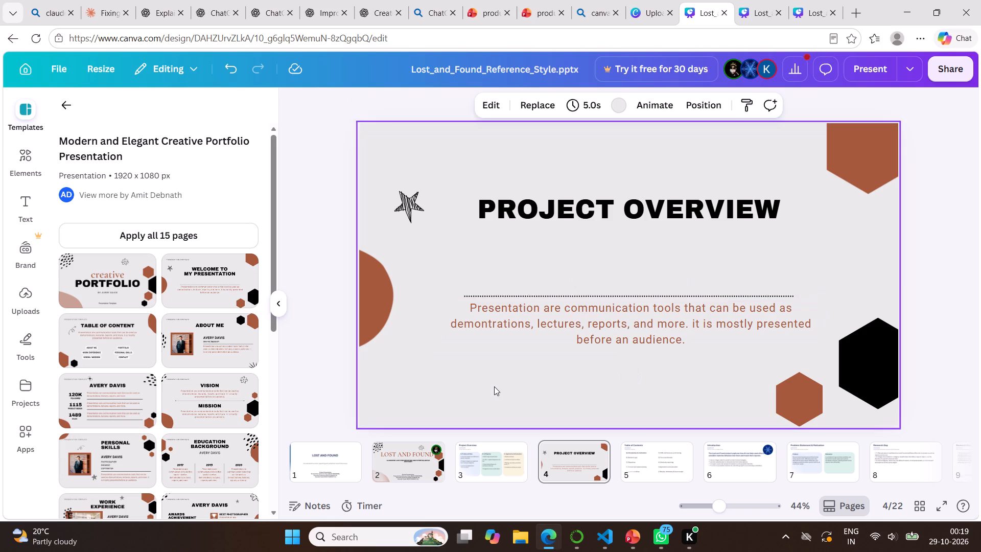
Move the PROJECT OVERVIEW heading on page 4 up and slightly left, to the slide's top edge.
drag(581, 223, 526, 148)
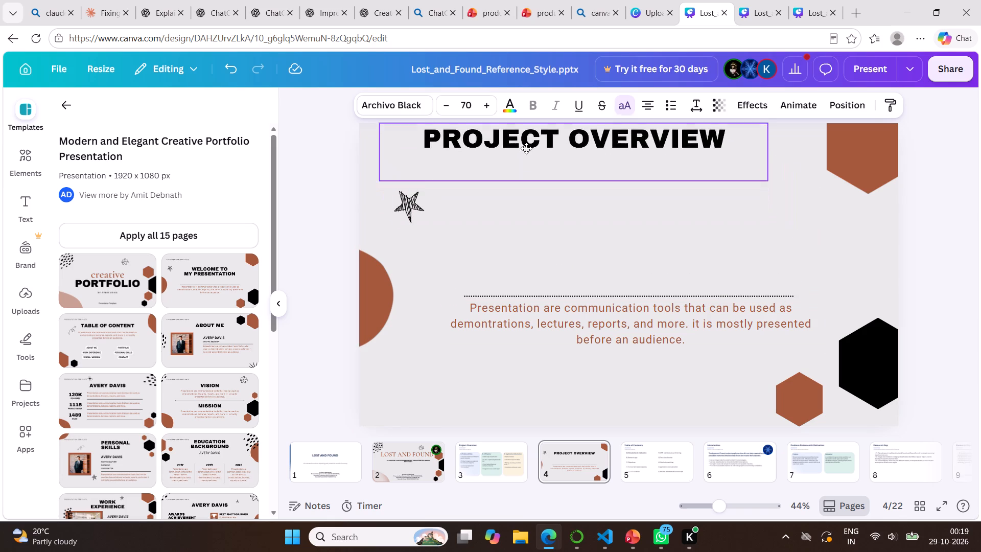
Reduce the PROJECT OVERVIEW heading on page 4 to font size 52 and position it lower, just above the star.
drag(526, 148, 526, 163)
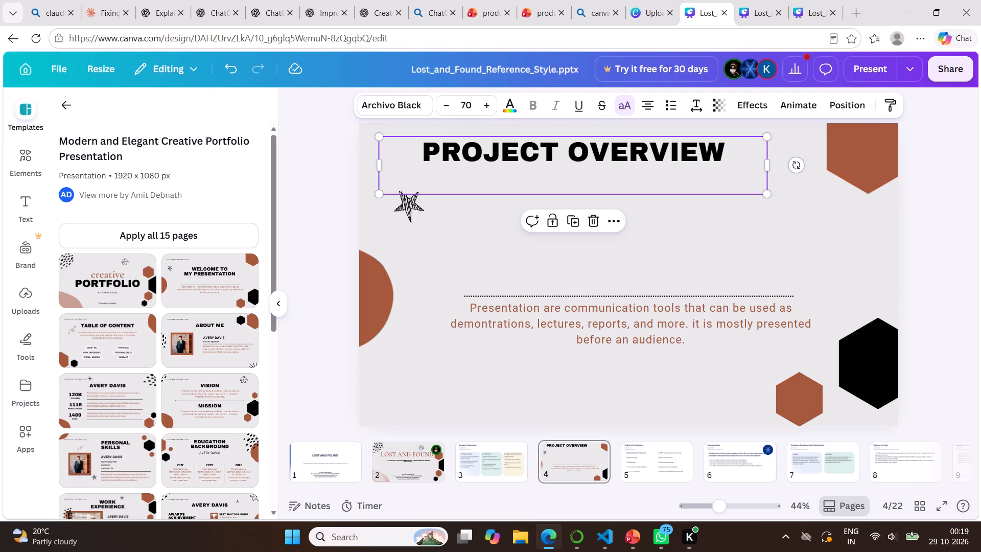
triple_click(445, 107)
triple_click(445, 107)
triple_click(445, 107)
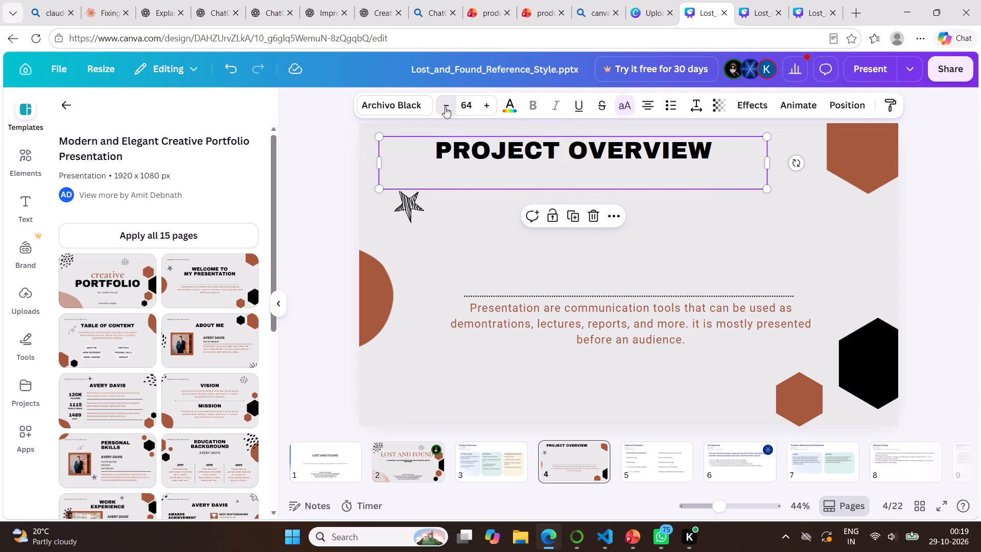
triple_click(445, 107)
triple_click(445, 107)
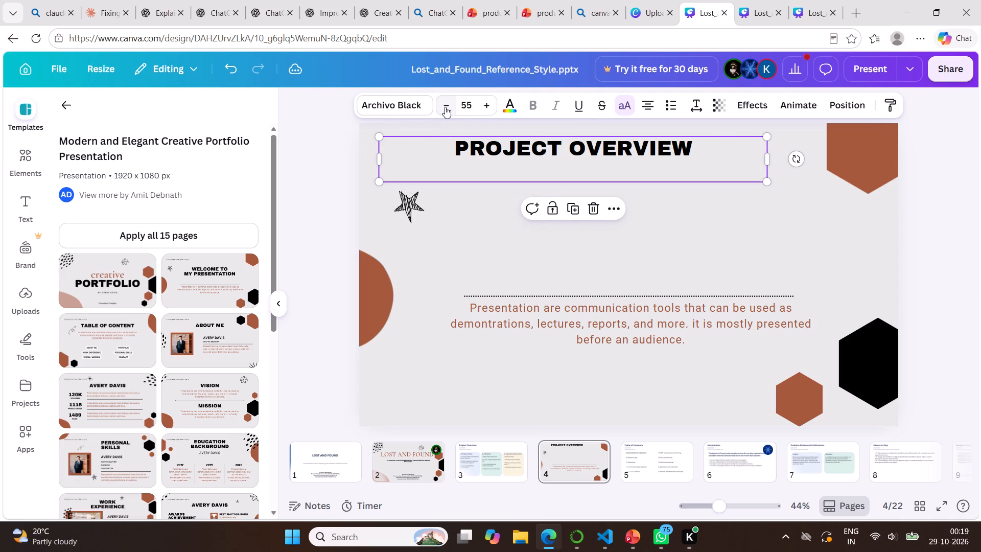
double_click(445, 107)
click(445, 107)
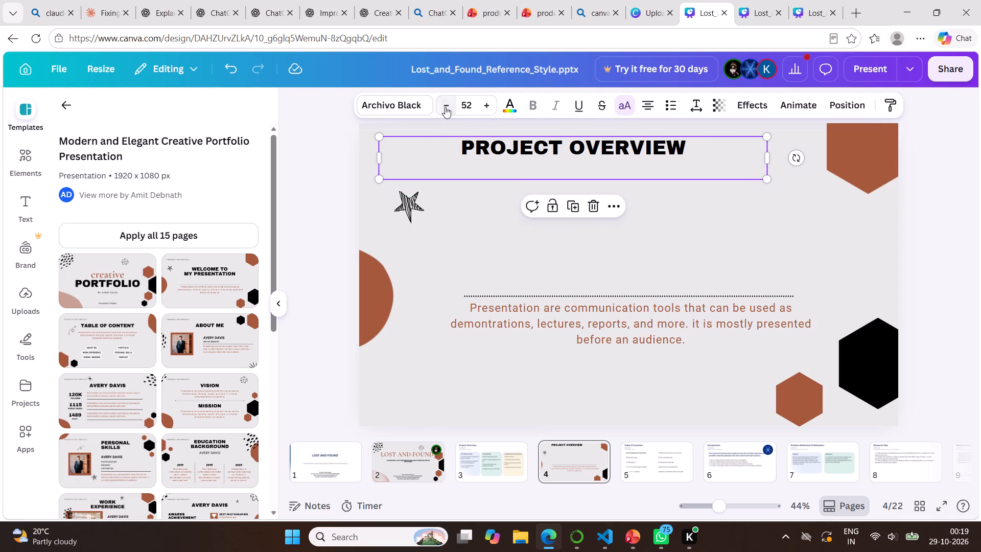
drag(521, 166, 496, 178)
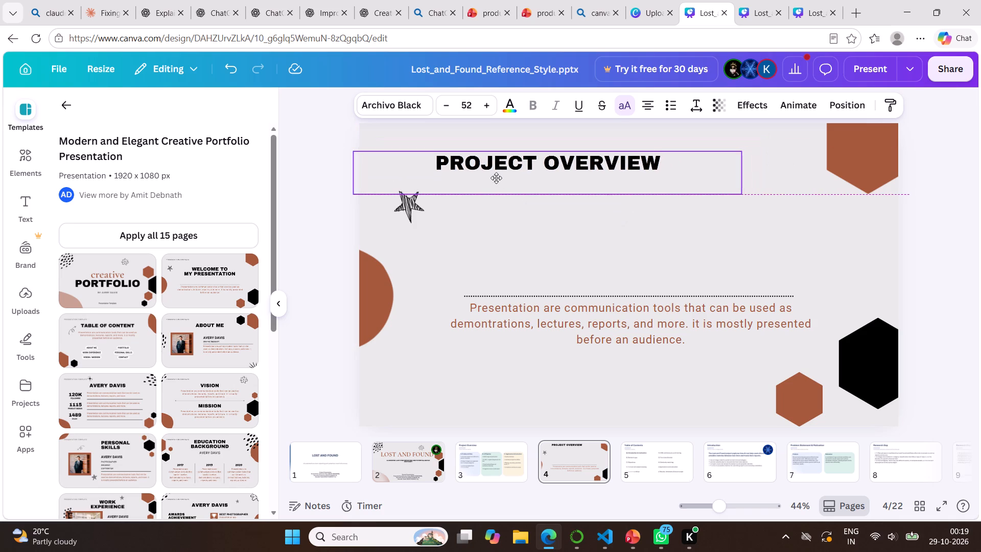
drag(496, 178, 496, 181)
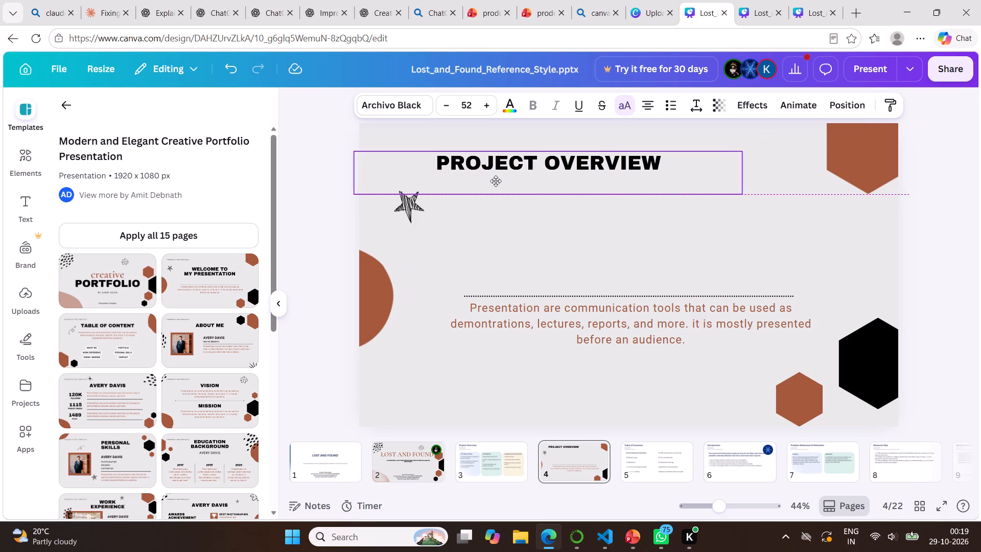
drag(496, 181, 495, 181)
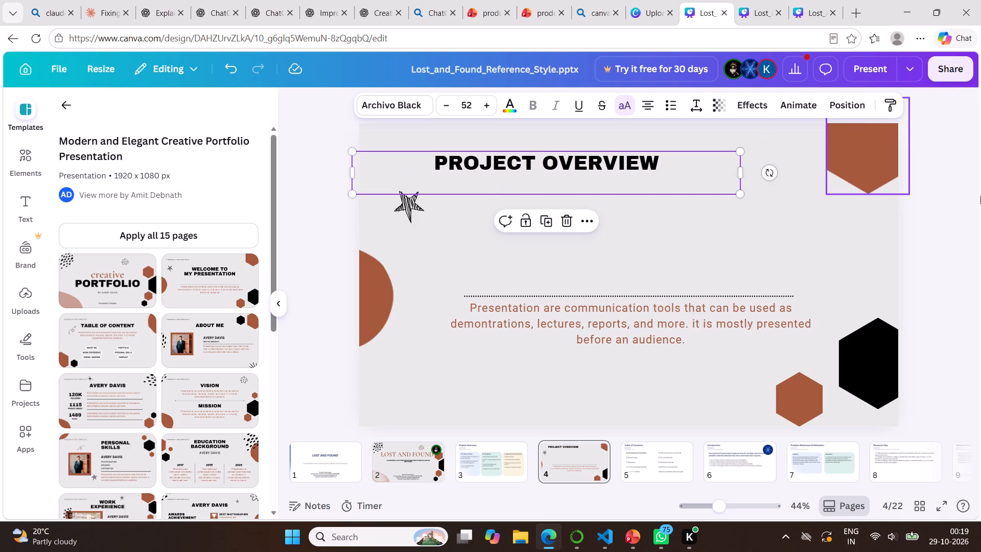
click(937, 241)
Delete the placeholder paragraph about presentations and the dotted divider line above it from page 4.
click(732, 333)
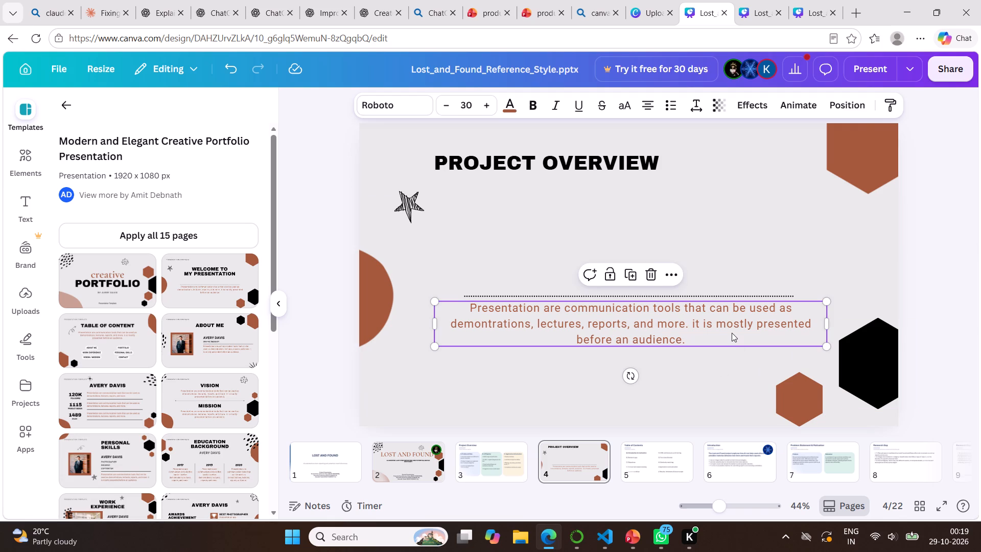
click(653, 279)
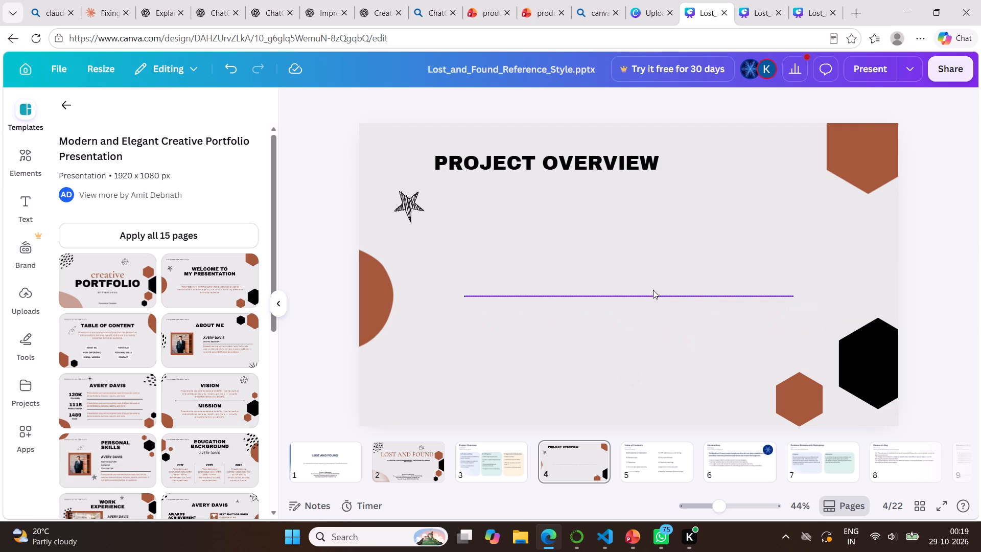
click(653, 292)
click(645, 273)
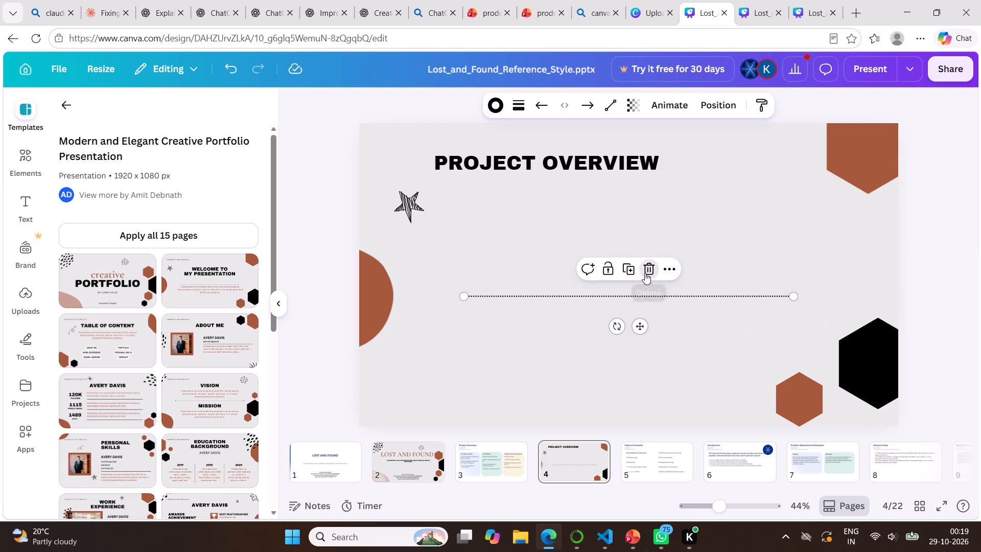
Copy the blue rounded card behind A: Problem & Data from page 3 to page 4 and place it below the star.
click(513, 465)
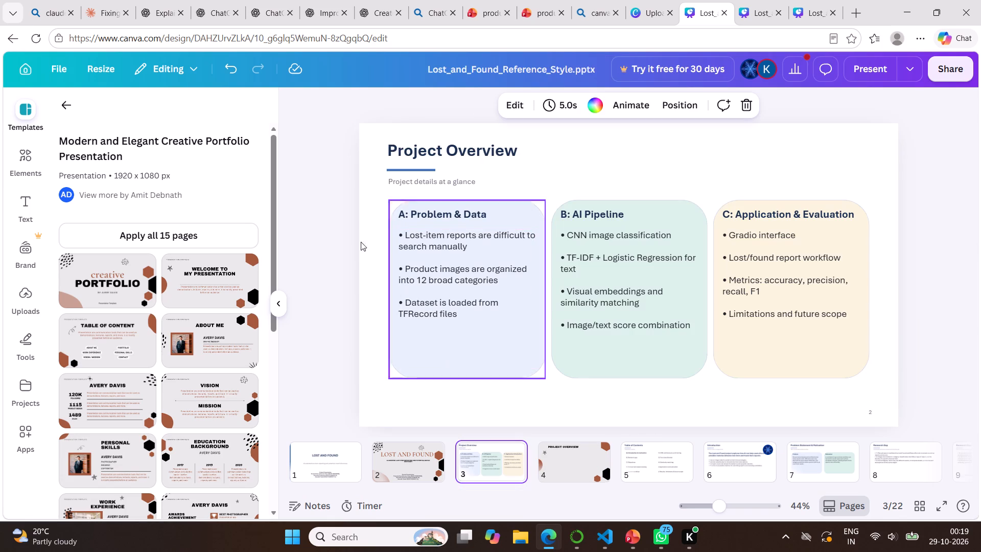
click(406, 200)
key(ctrl+c)
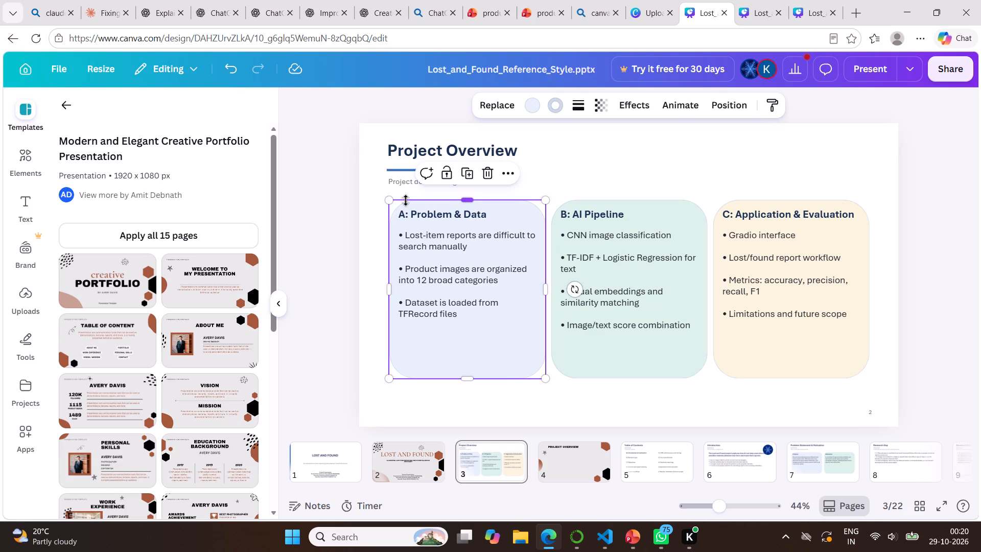
click(567, 458)
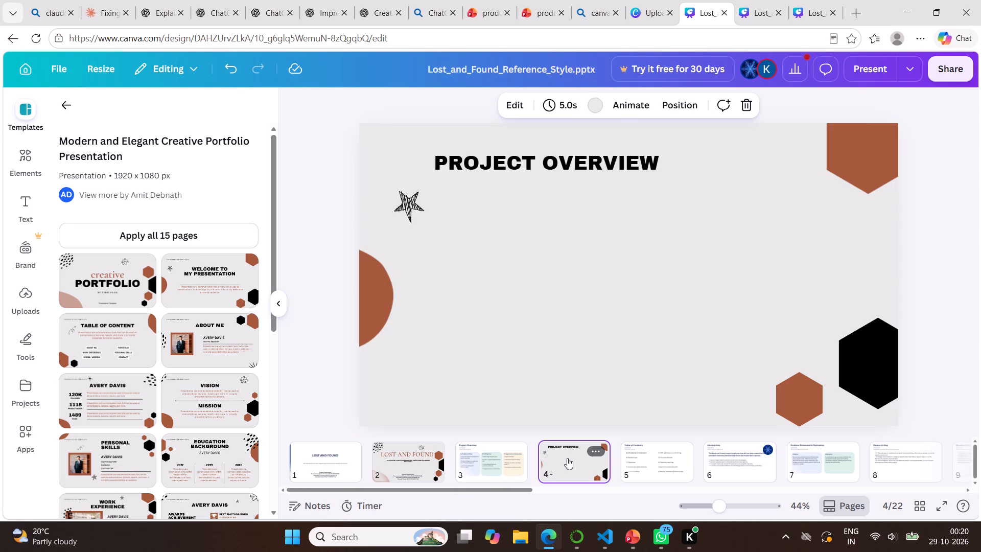
key(ctrl+v)
right_click(437, 277)
scroll(437, 277, up, 1)
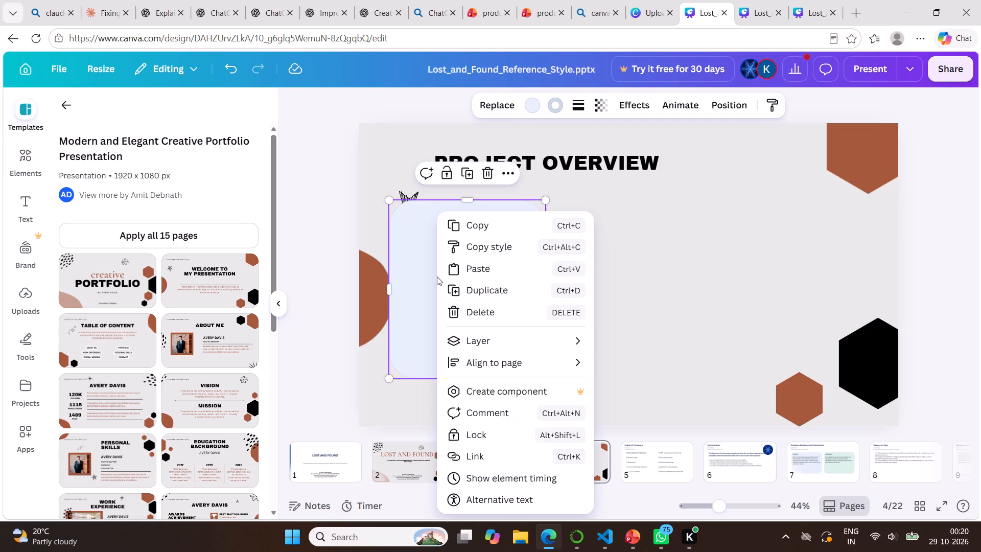
scroll(437, 277, up, 1)
click(379, 227)
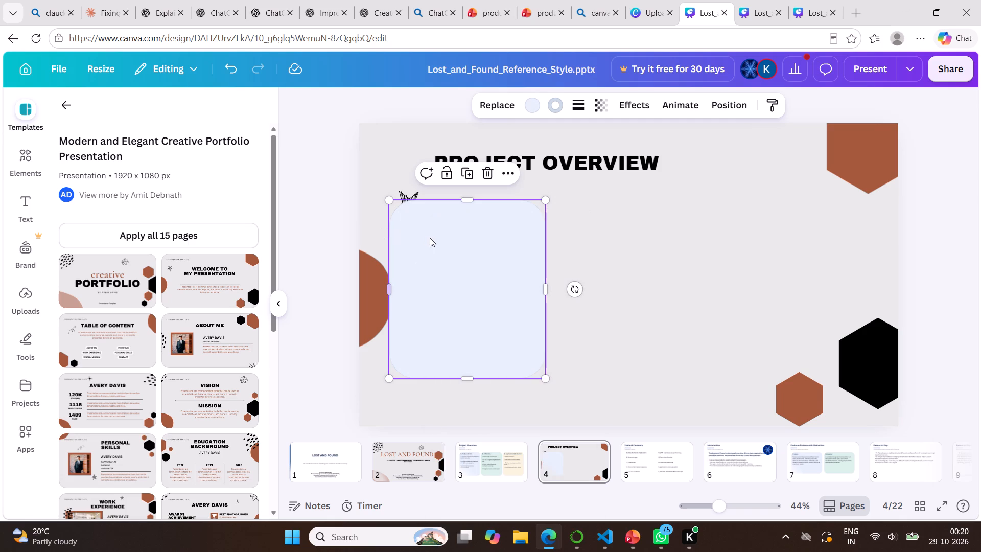
drag(430, 238, 444, 272)
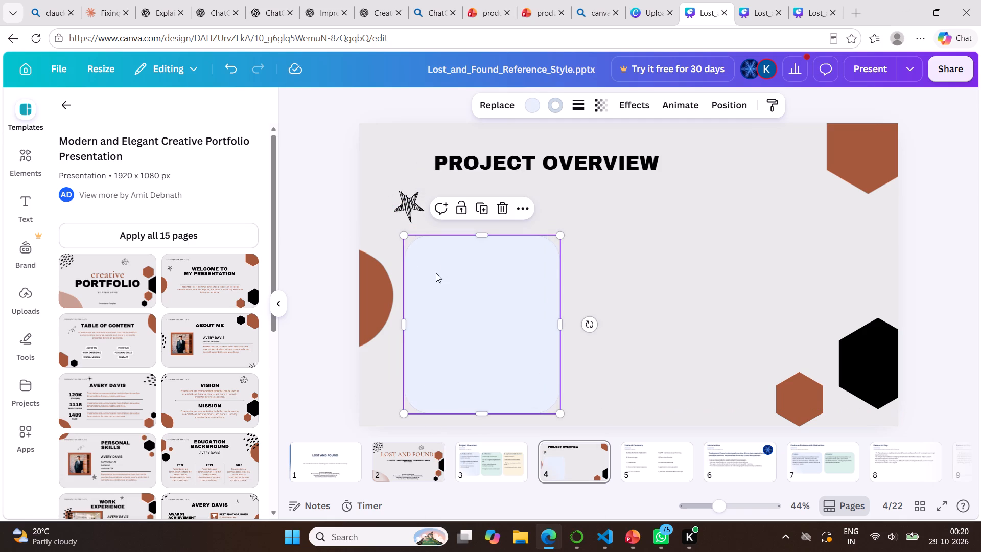
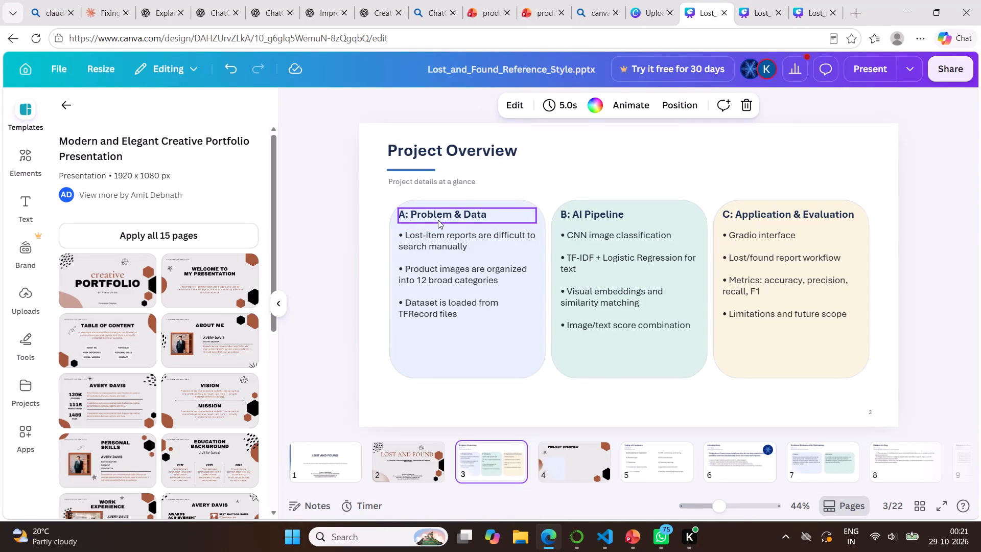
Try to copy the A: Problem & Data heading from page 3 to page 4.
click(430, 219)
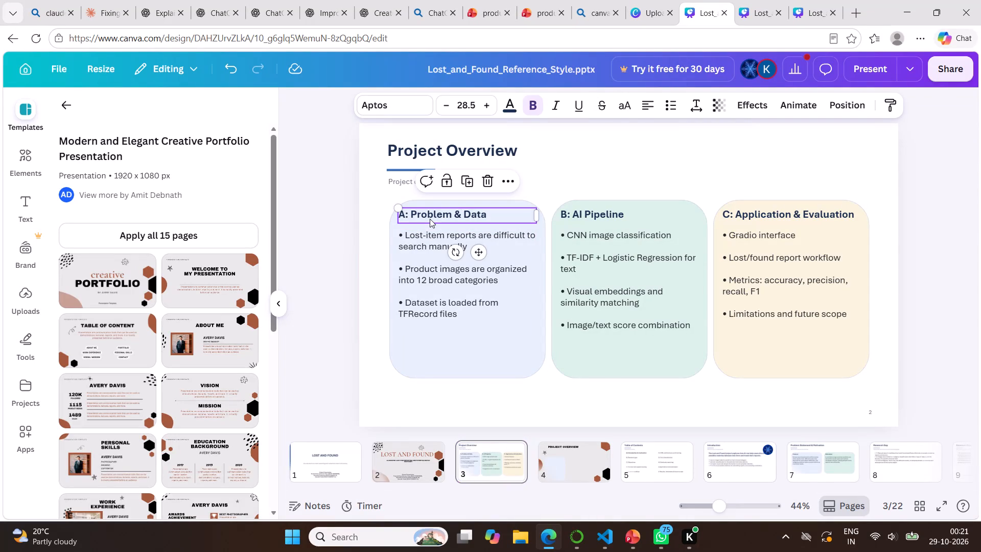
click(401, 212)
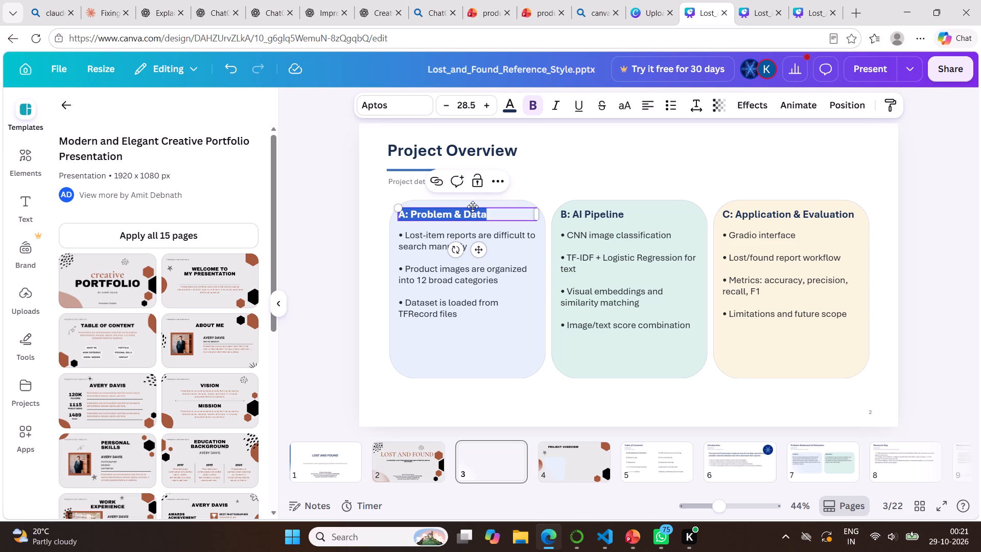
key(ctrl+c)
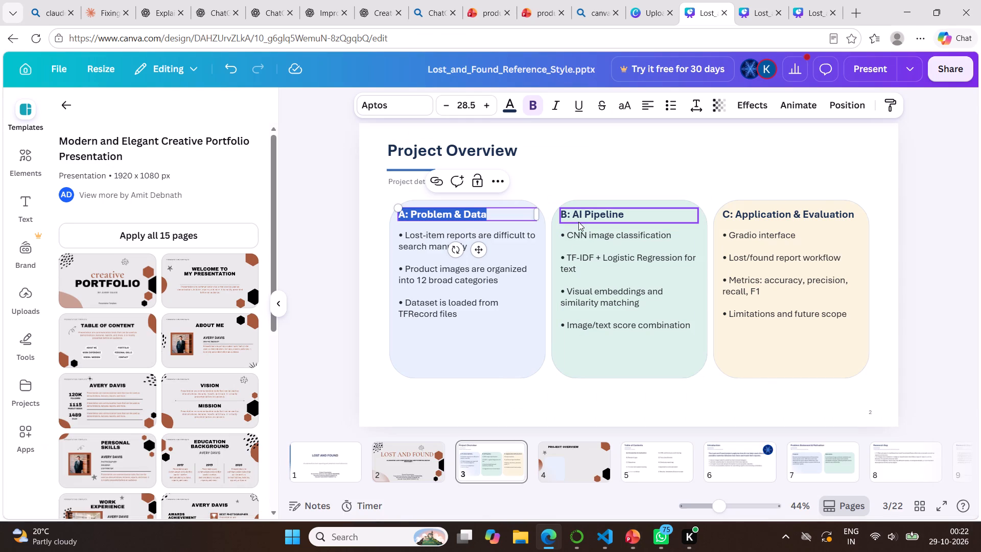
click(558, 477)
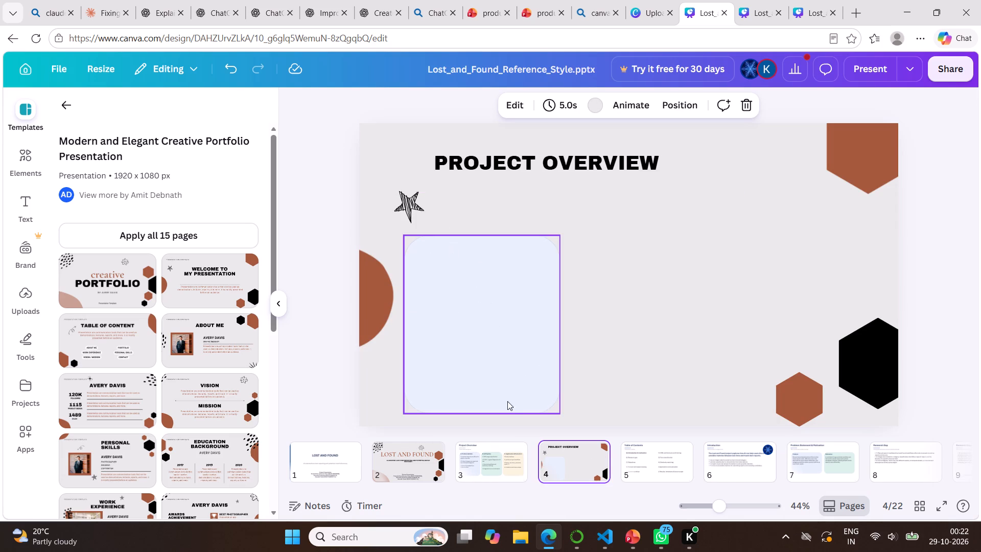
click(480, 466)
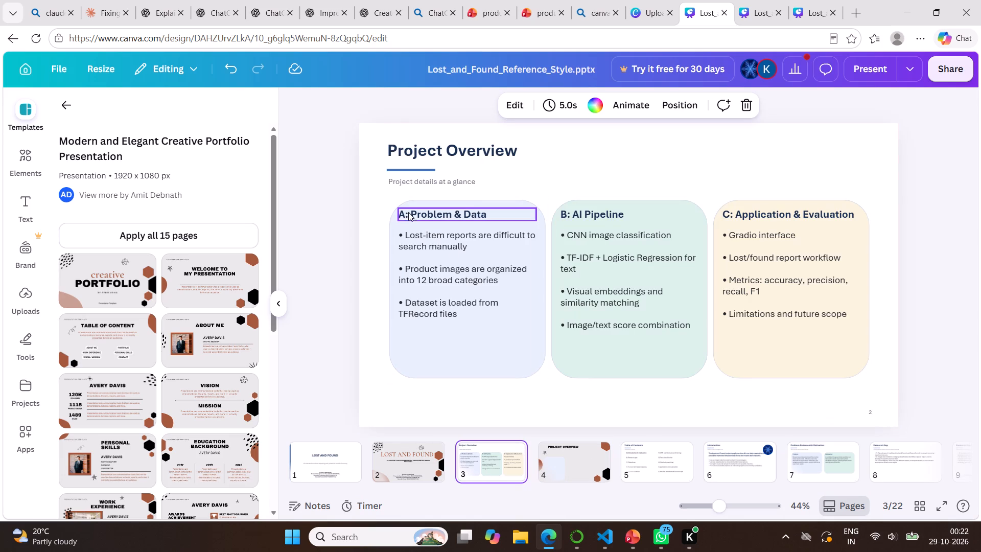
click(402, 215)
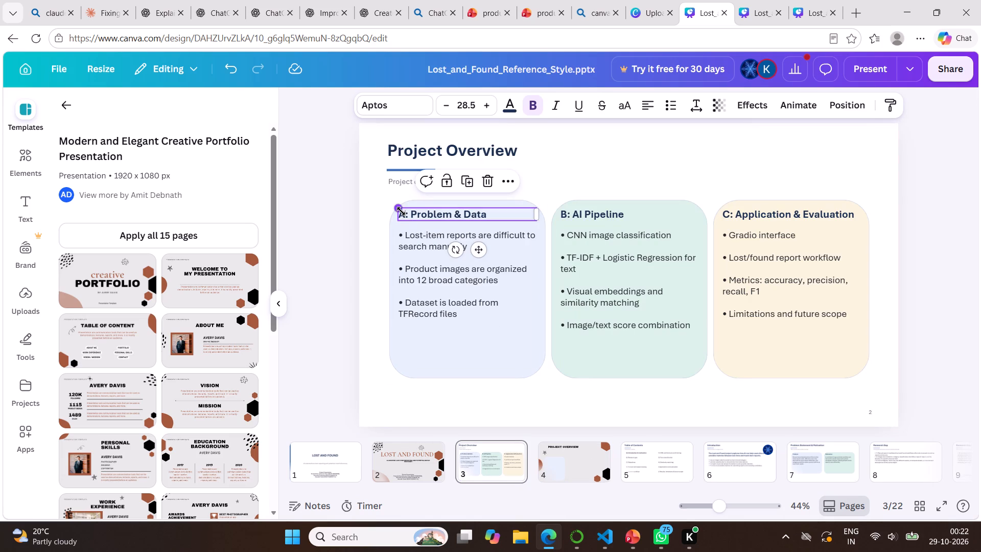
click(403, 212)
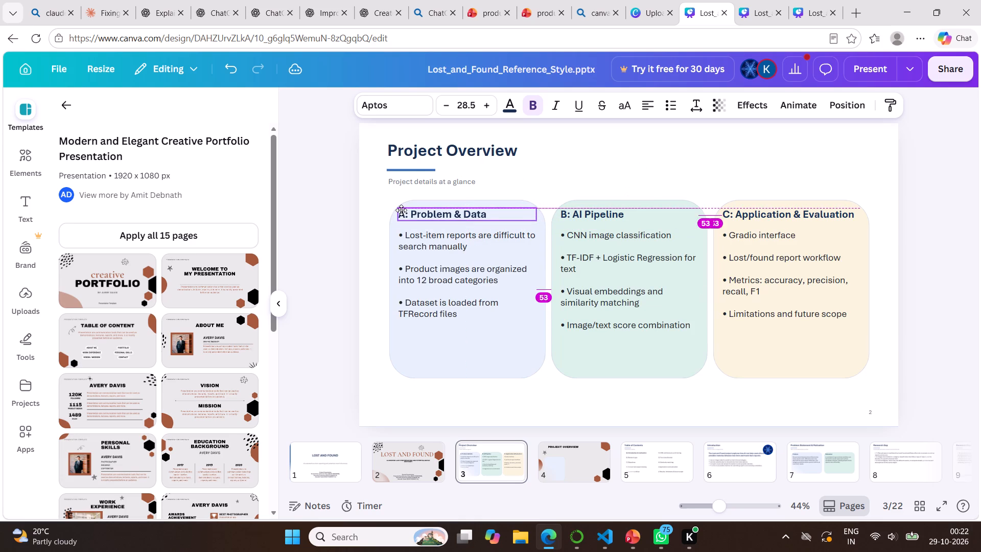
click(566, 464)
Review pages 2 to 7, comparing the restyled pages with the original slides still awaiting the new design.
click(443, 457)
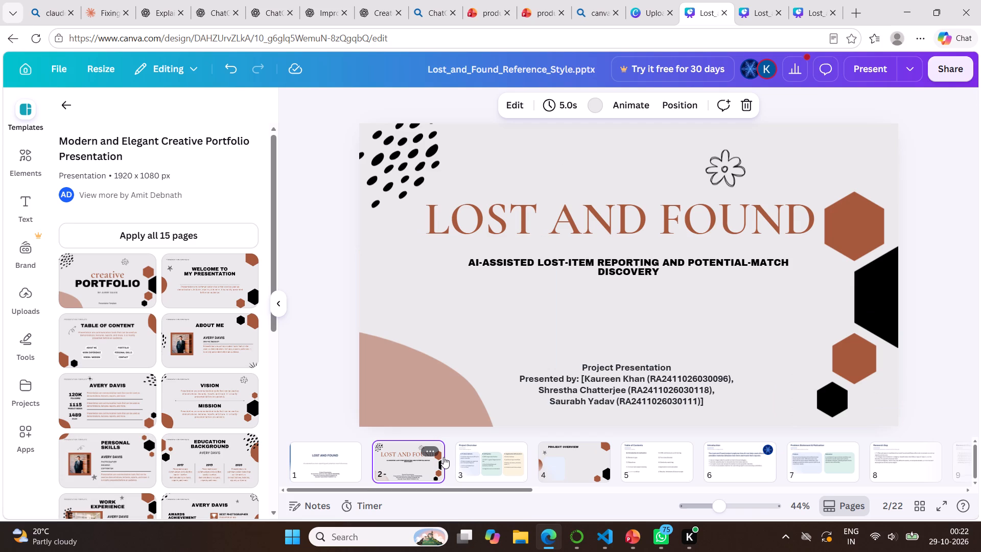
click(490, 472)
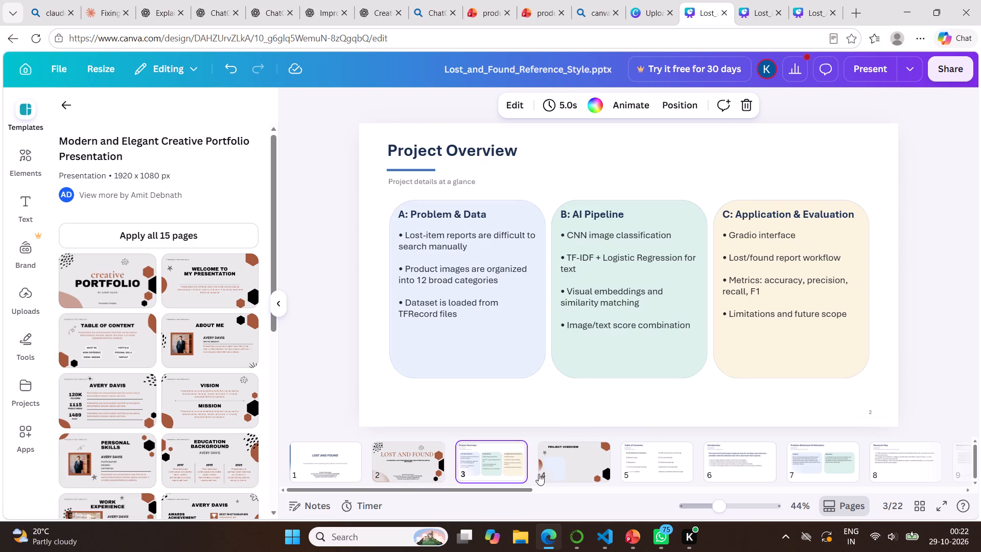
click(556, 471)
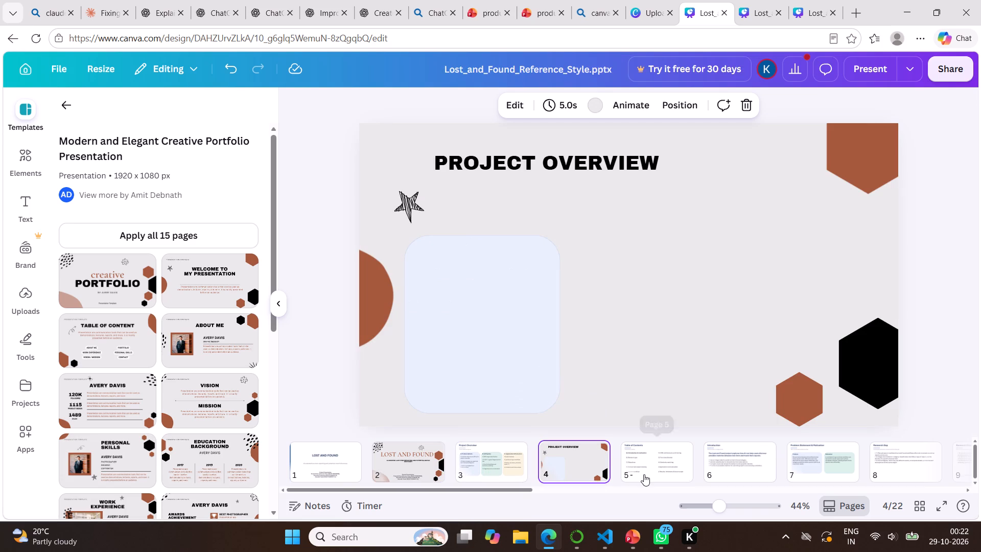
click(644, 474)
click(717, 481)
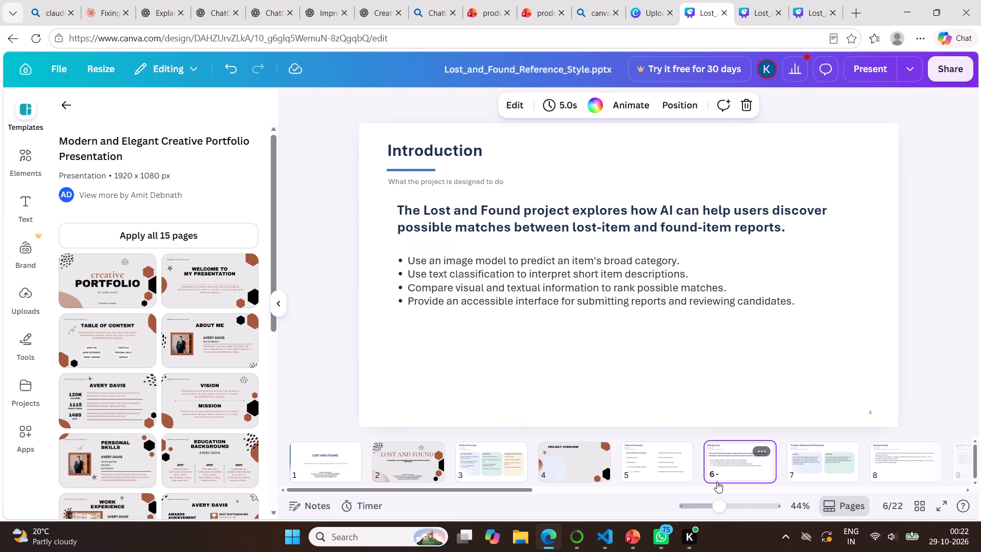
click(813, 458)
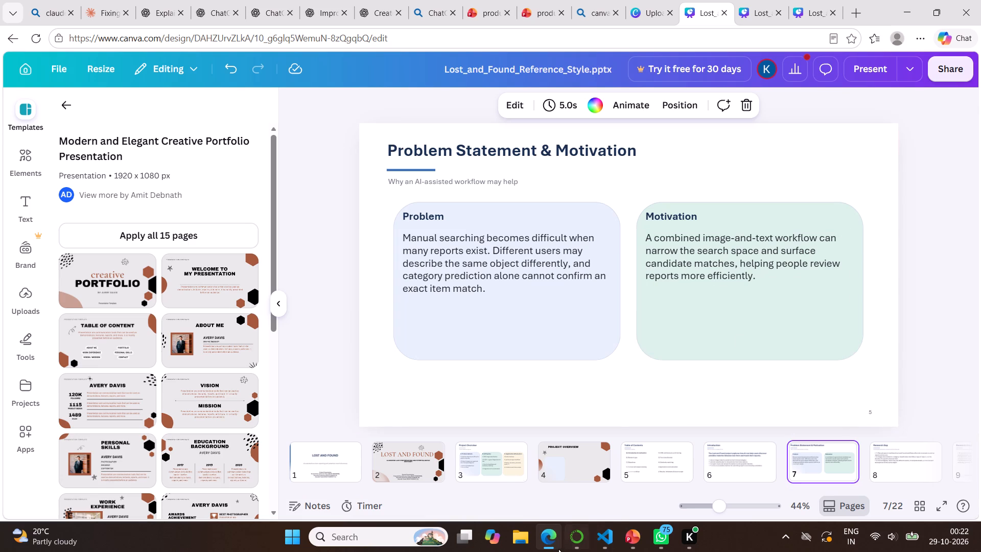
Browse the further template designs listed below the Modern and Elegant Creative Portfolio pages.
scroll(106, 424, down, 17)
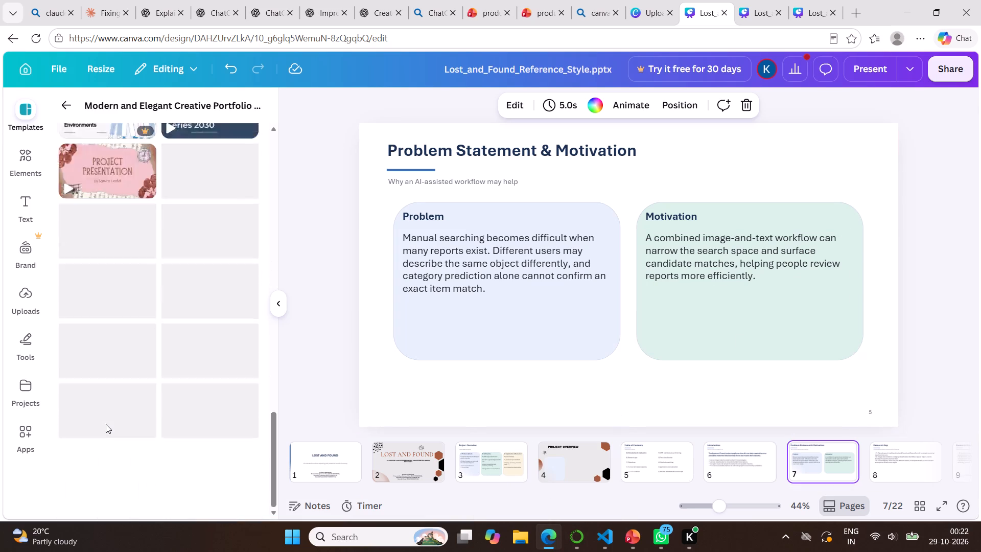
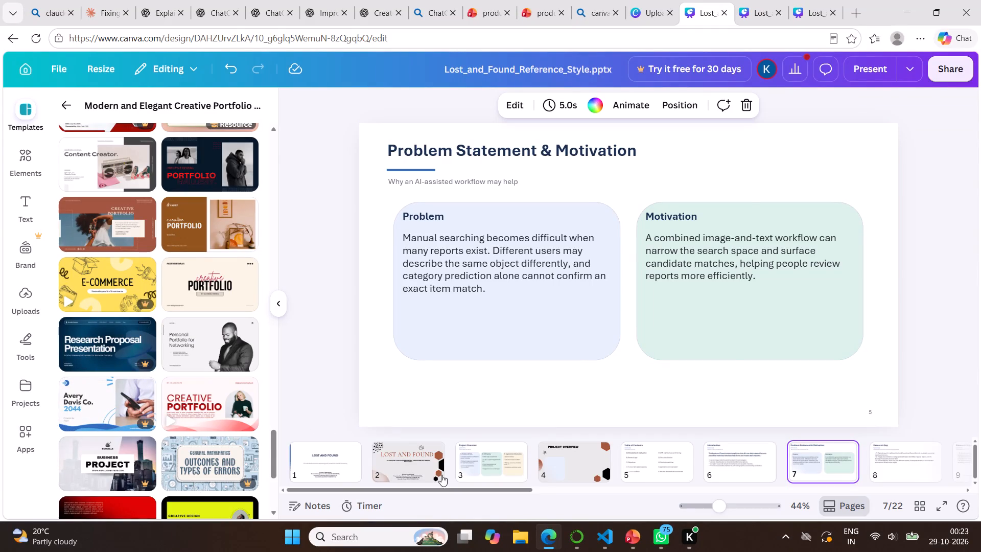
Paste the A: Problem & Data heading onto page 4 and place it at the top of the light blue card.
click(557, 466)
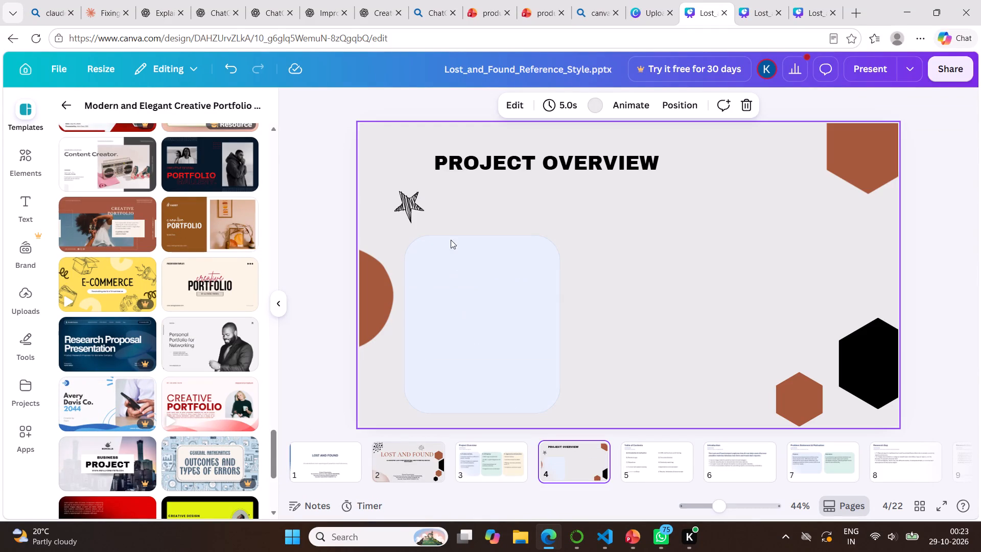
click(449, 248)
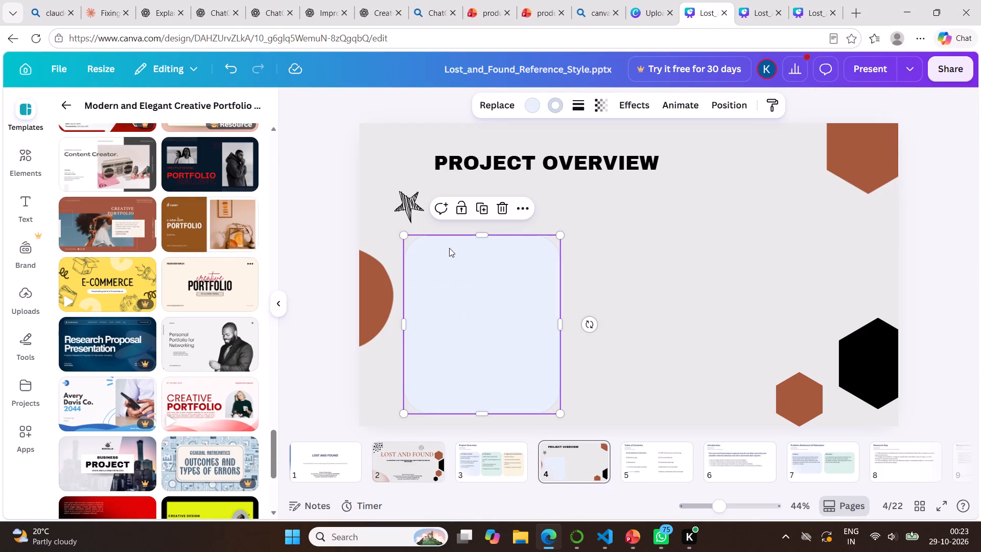
key(ctrl+v)
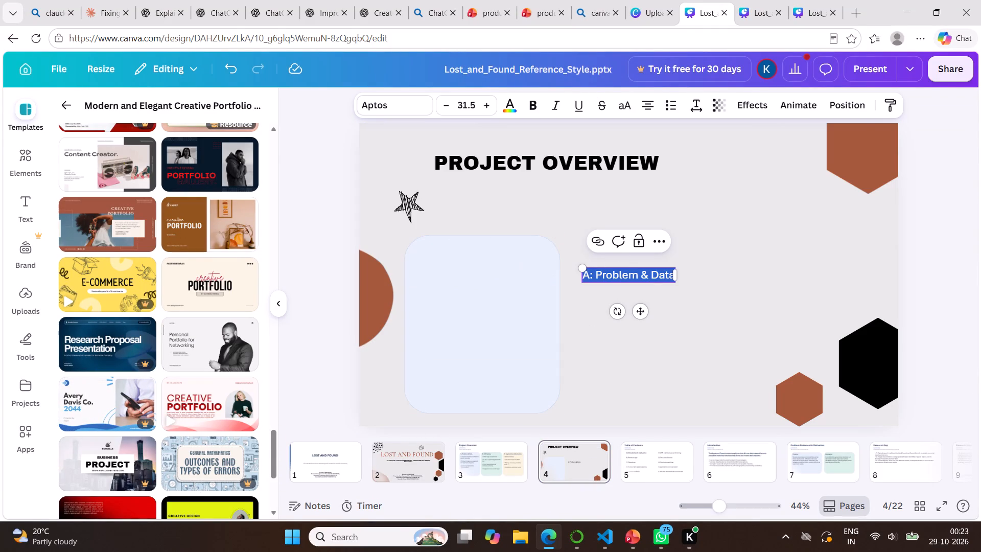
drag(612, 278, 583, 278)
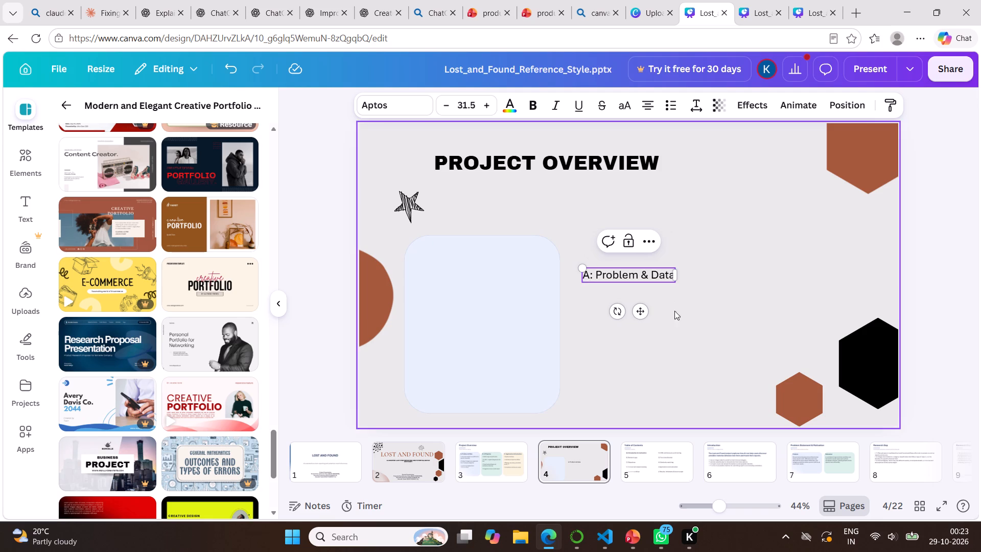
drag(637, 313, 528, 311)
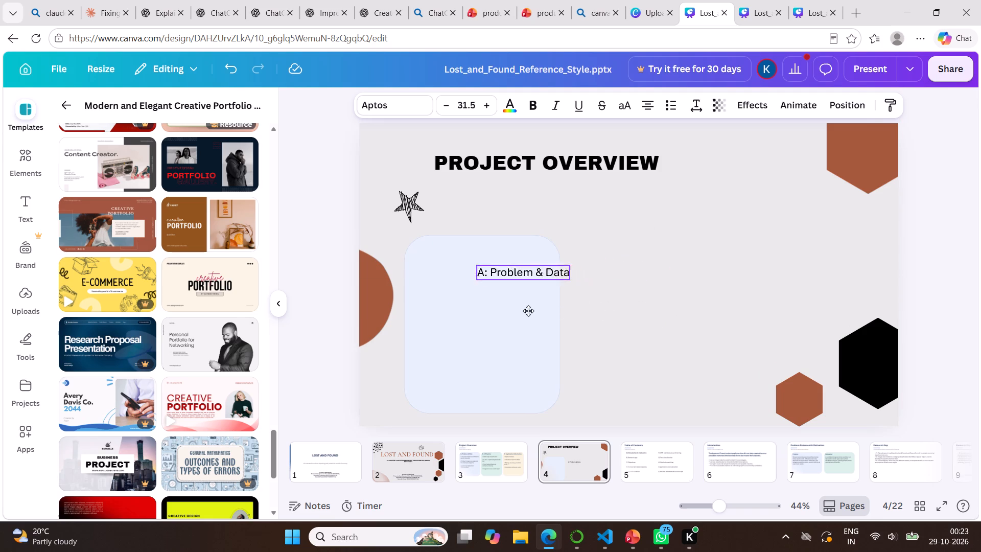
drag(528, 311, 489, 292)
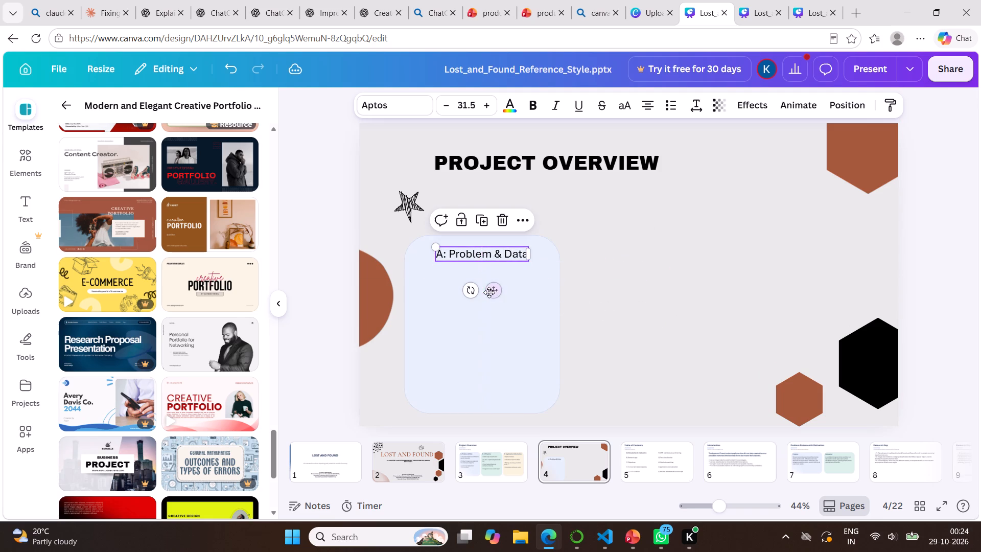
Resize the A: Problem & Data heading on page 4 to size 32 and widen its text box slightly.
drag(435, 247, 432, 248)
drag(432, 248, 429, 251)
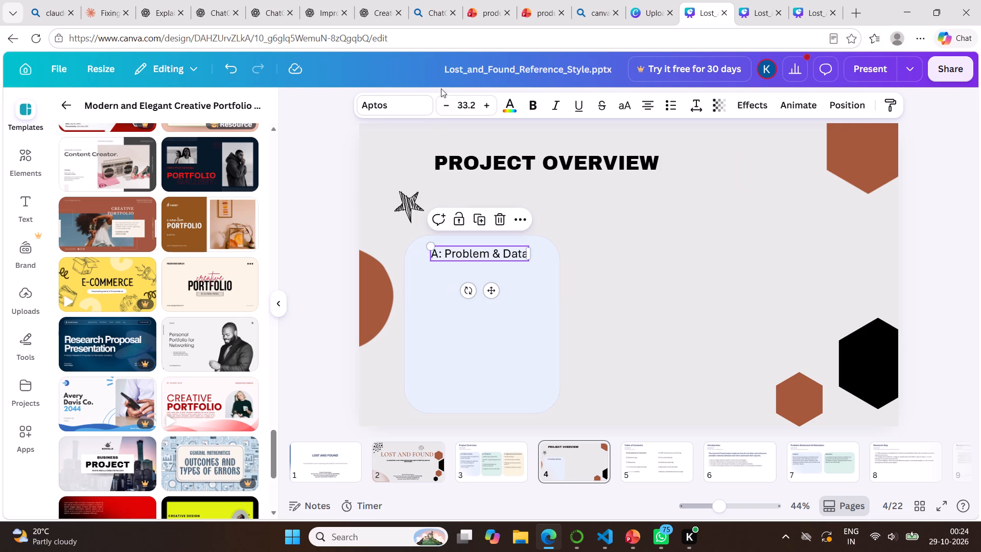
triple_click(448, 103)
triple_click(448, 103)
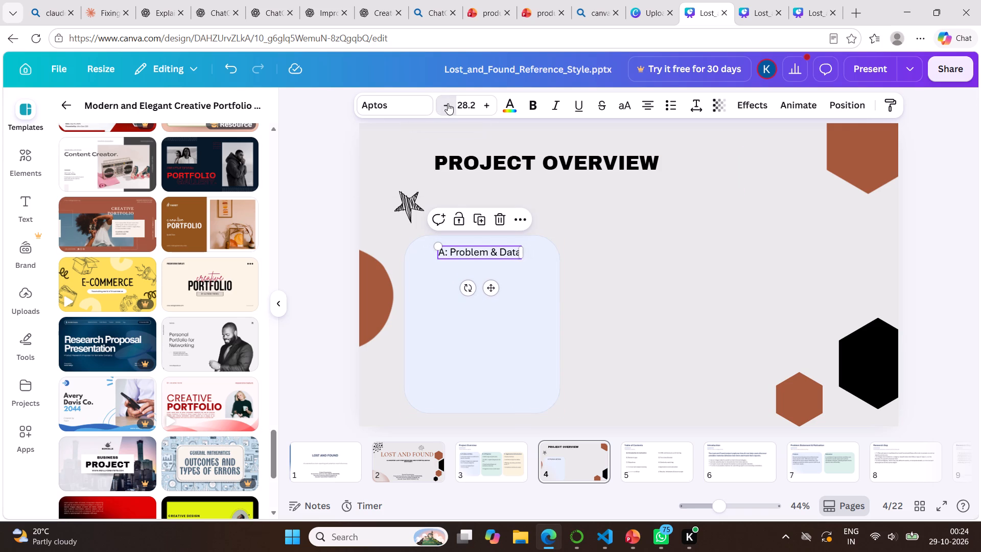
click(448, 103)
click(492, 461)
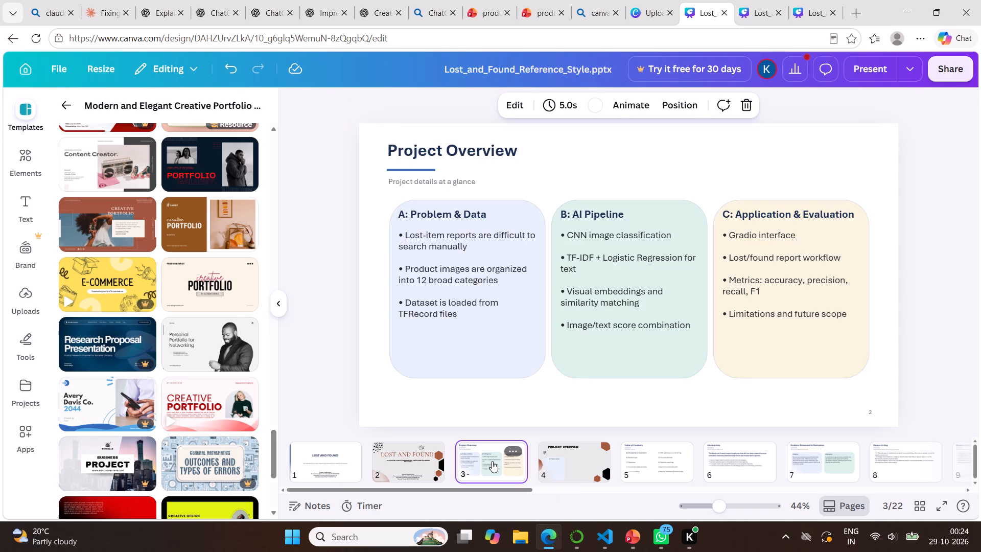
click(565, 462)
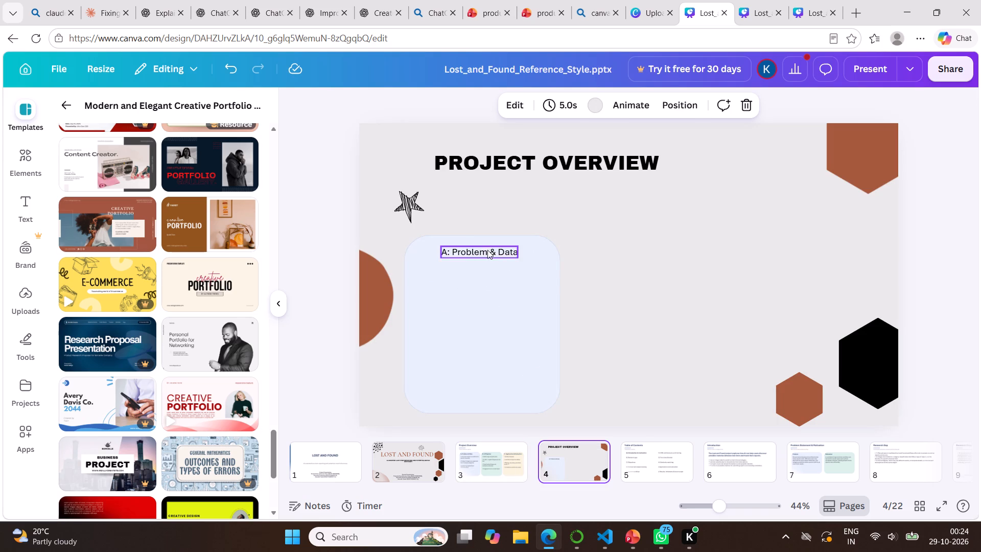
click(479, 252)
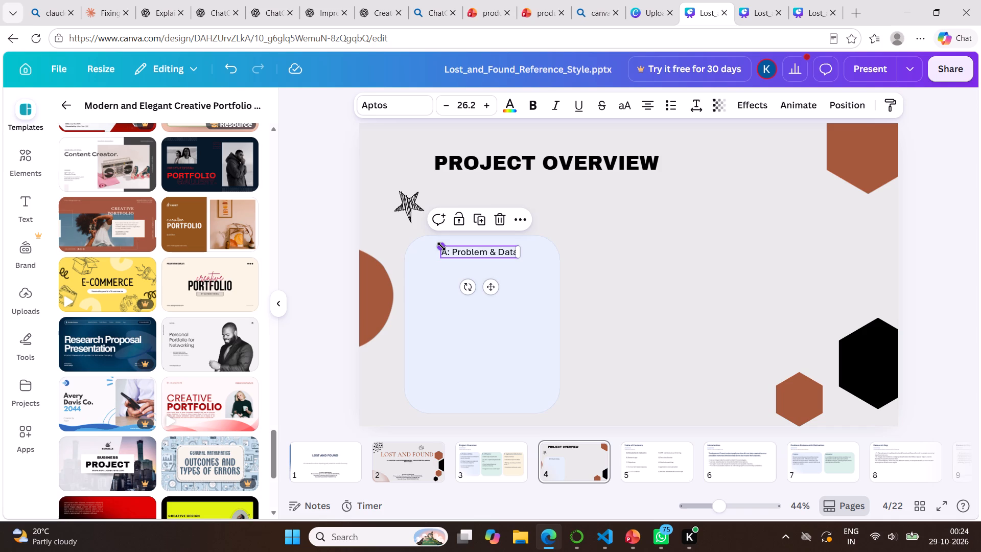
drag(441, 246, 424, 249)
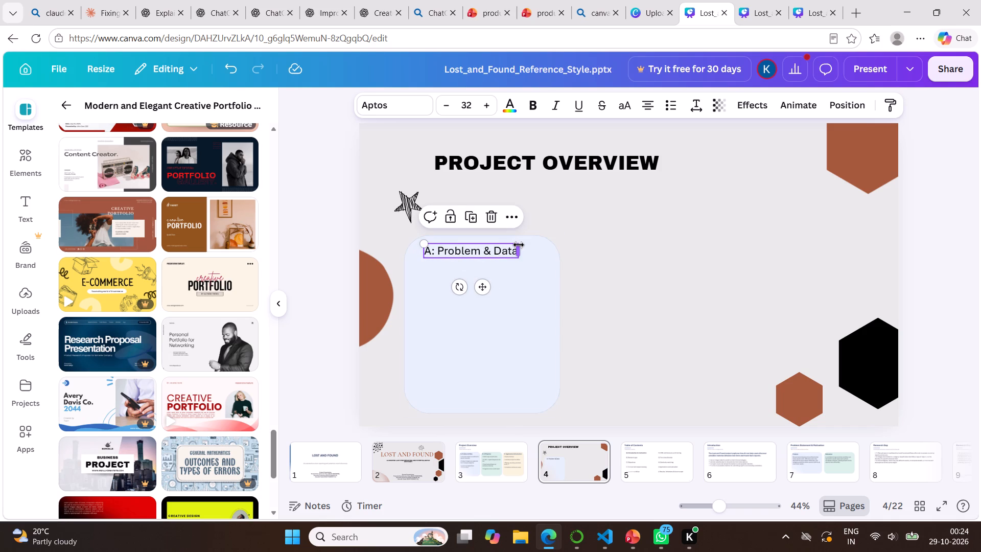
drag(519, 245, 534, 242)
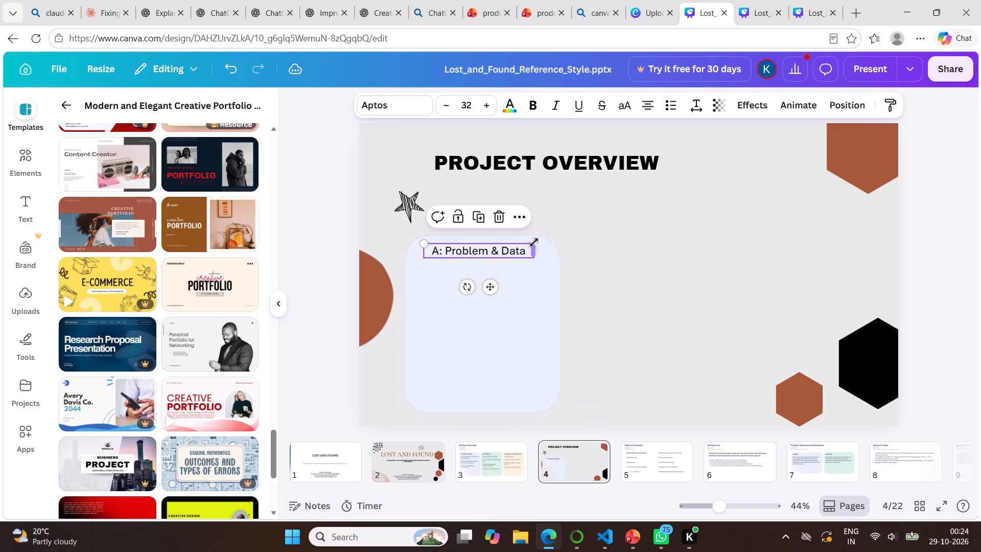
Make the A: Problem & Data heading on page 4 bold.
click(434, 246)
click(525, 105)
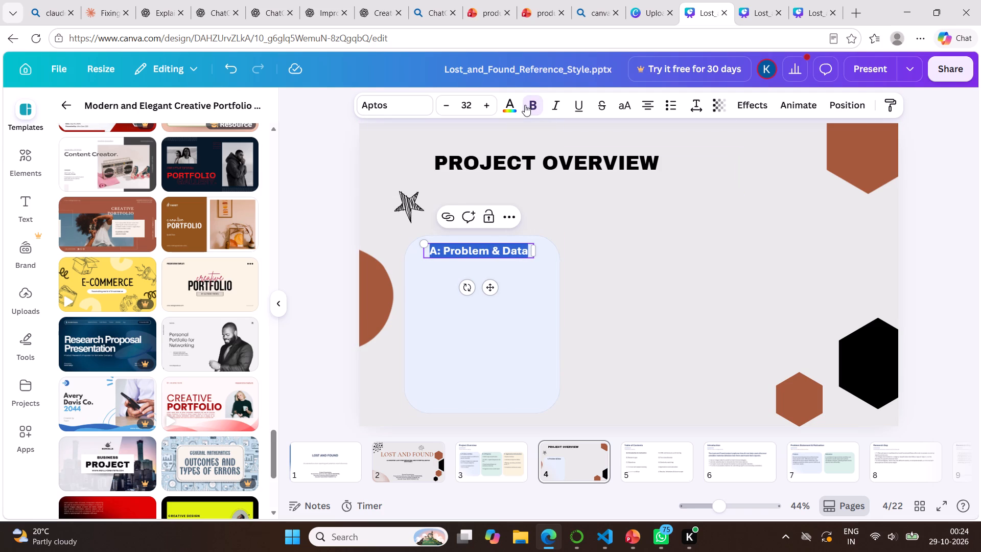
click(526, 288)
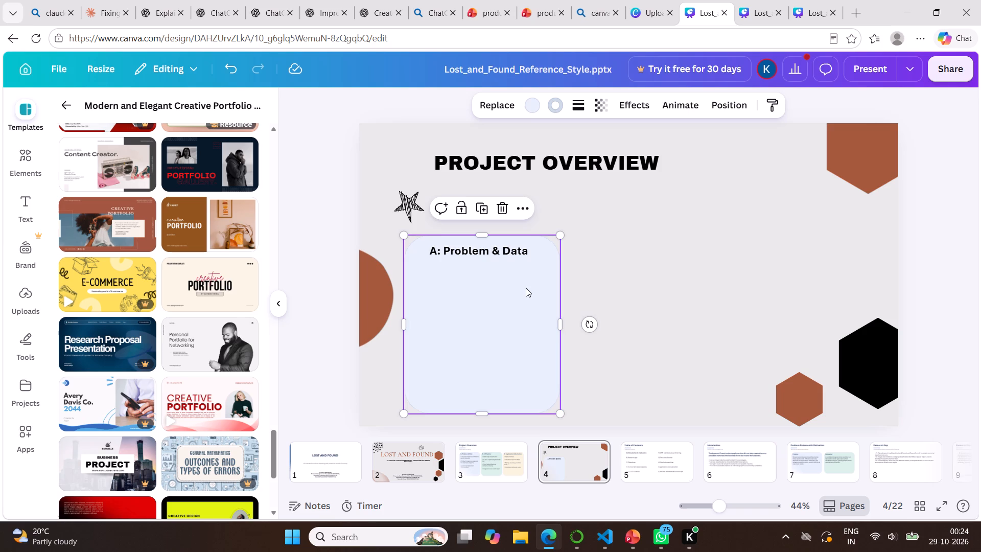
Select all the bullet text under A: Problem & Data on page 3, keeping the text box in its original place.
click(482, 450)
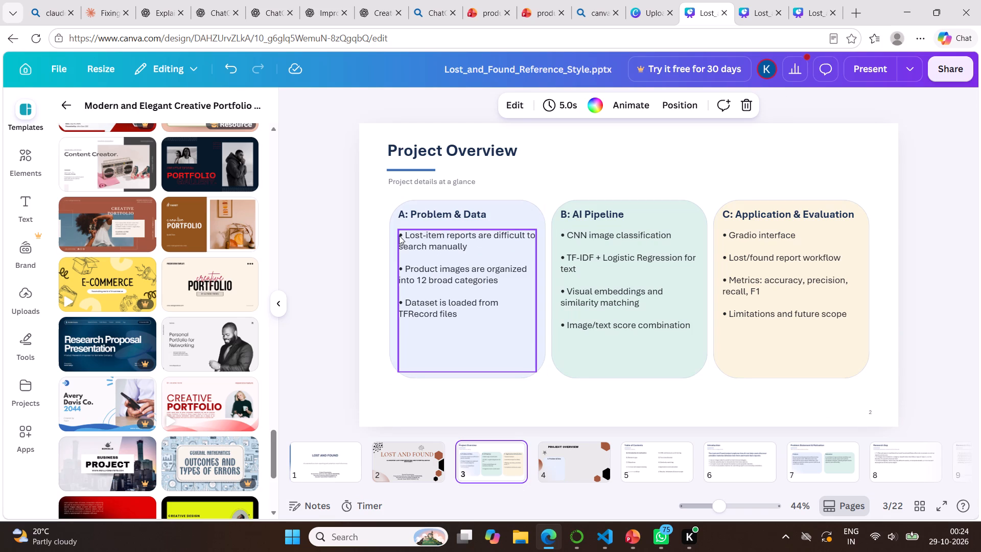
drag(399, 236, 400, 211)
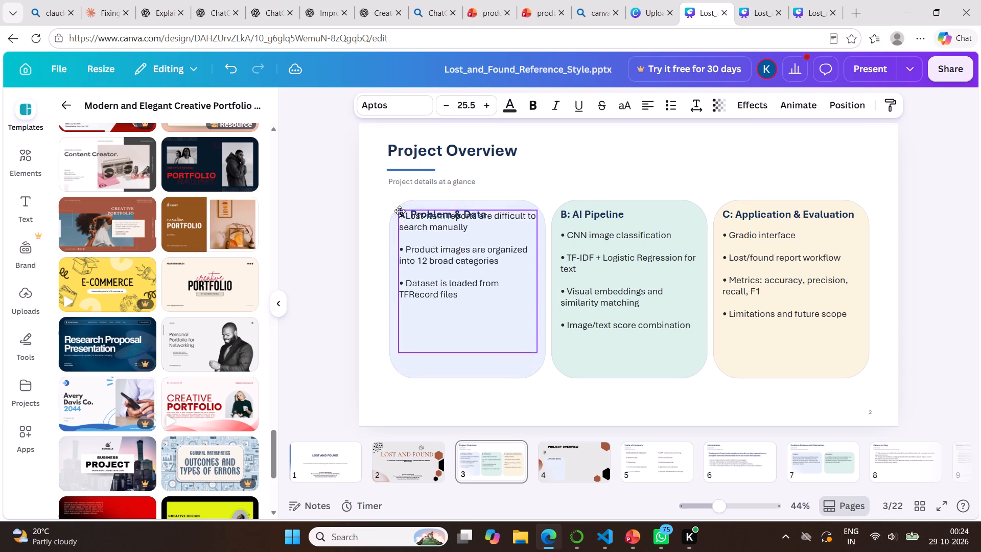
drag(400, 211, 400, 200)
drag(447, 289, 448, 317)
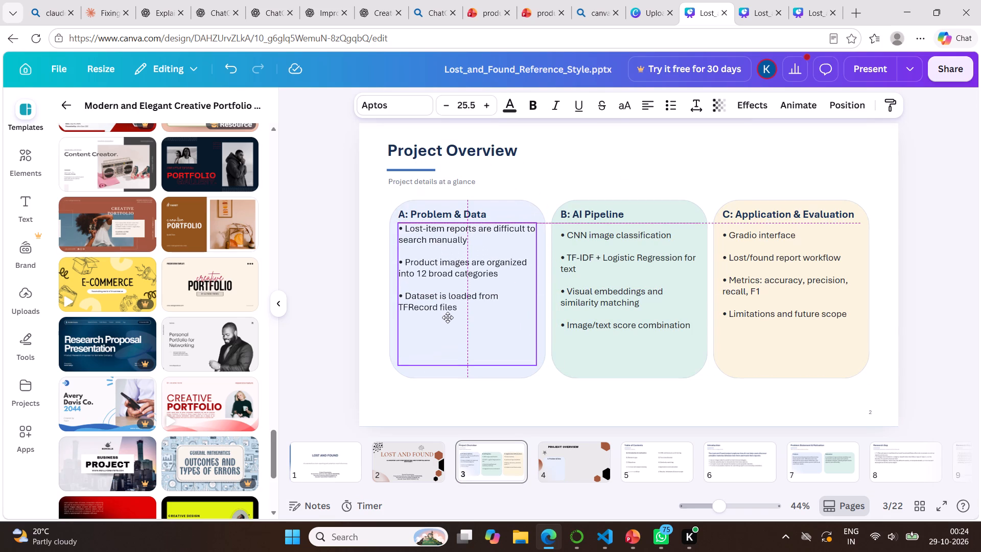
drag(448, 317, 447, 325)
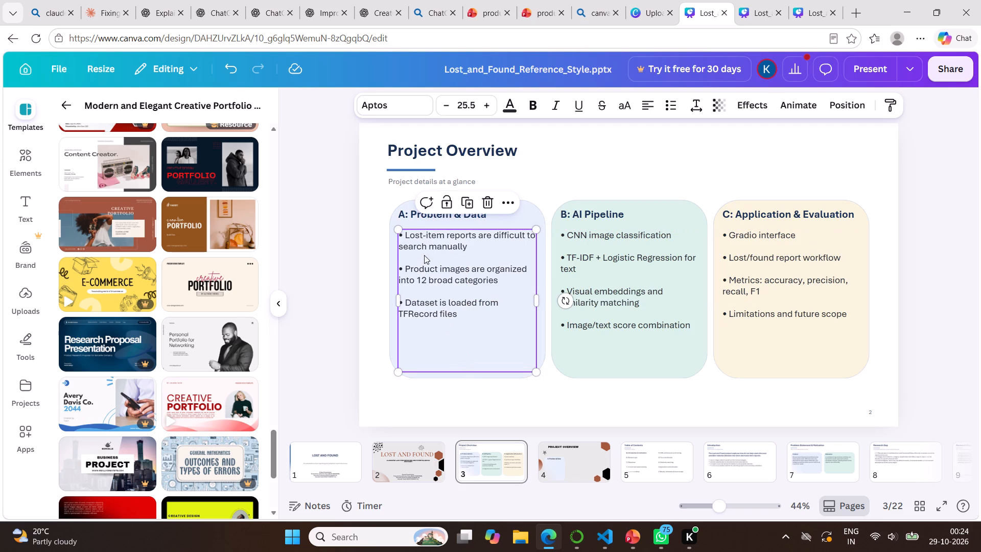
double_click(401, 234)
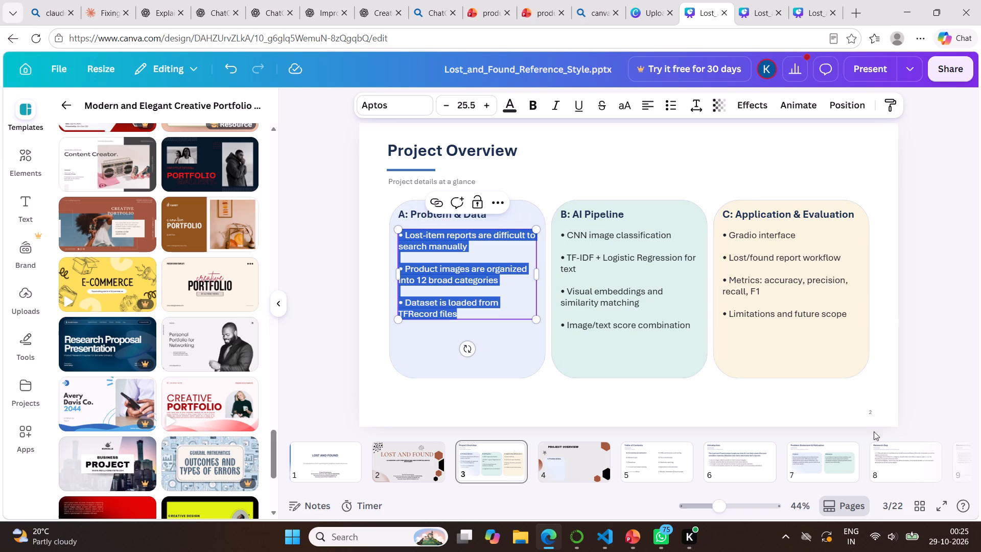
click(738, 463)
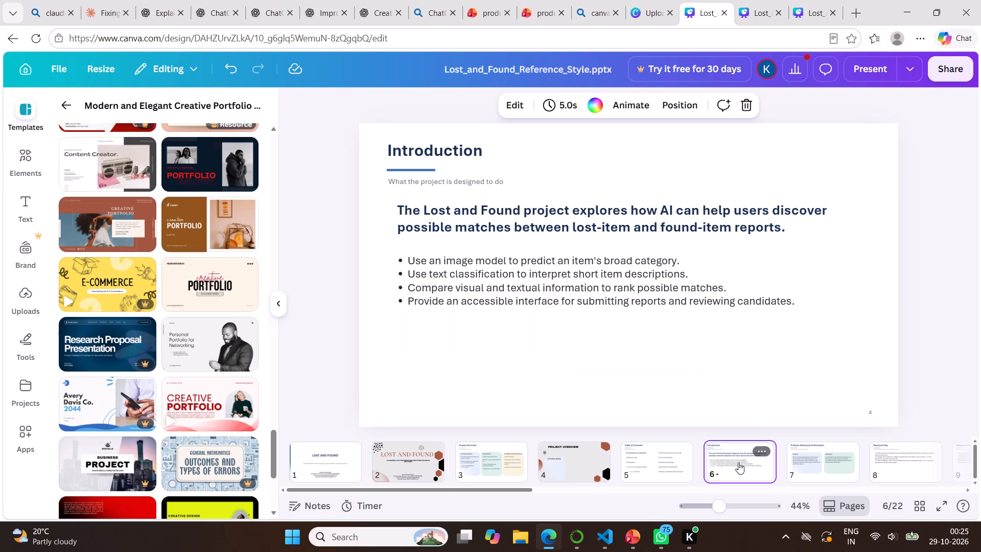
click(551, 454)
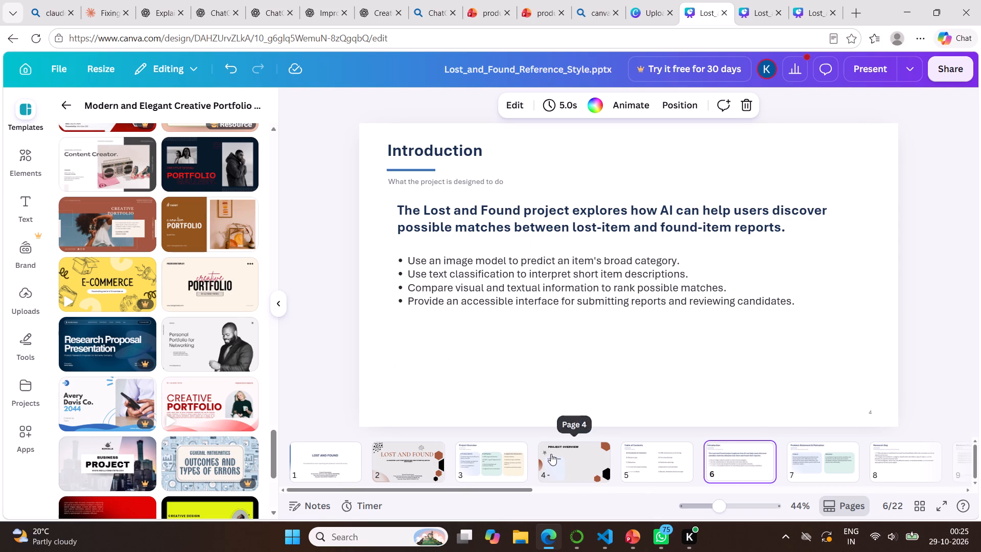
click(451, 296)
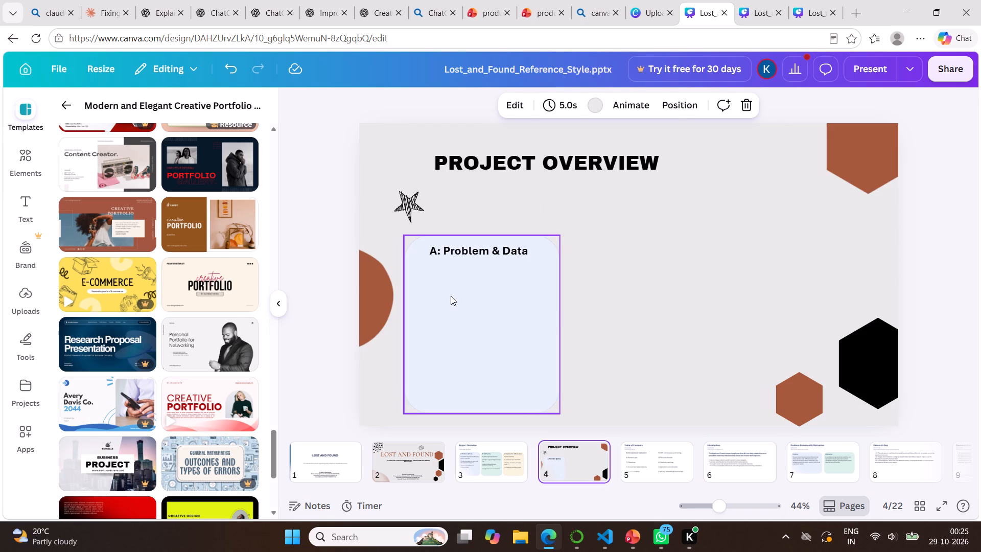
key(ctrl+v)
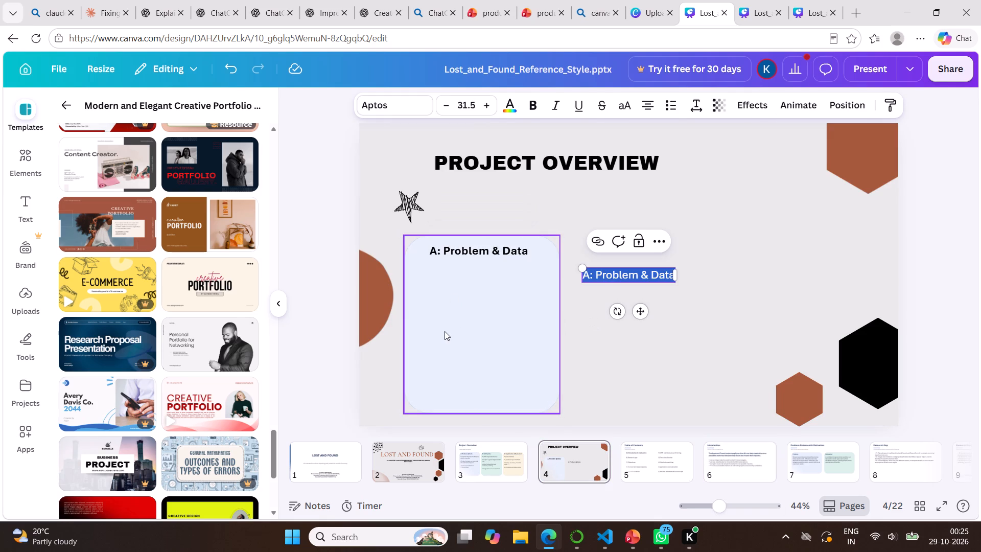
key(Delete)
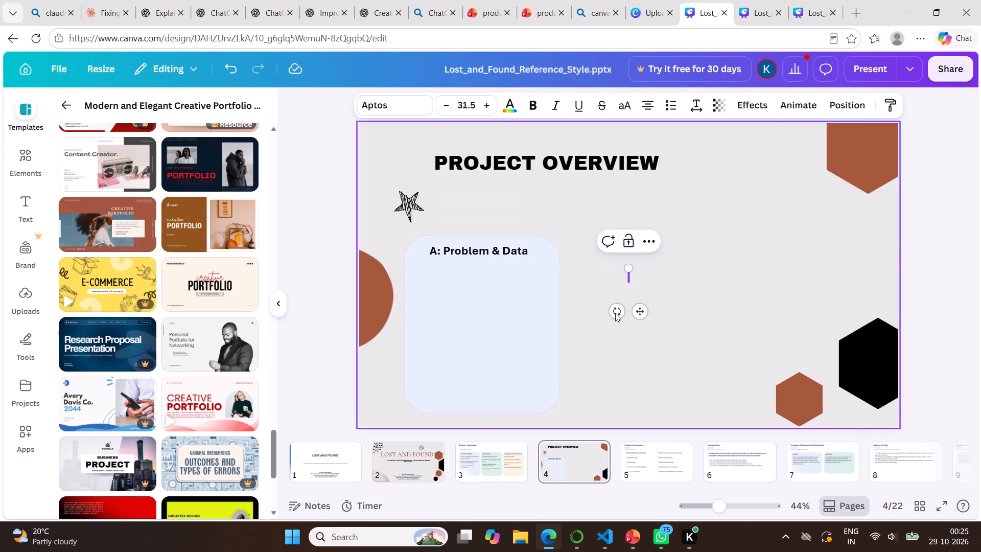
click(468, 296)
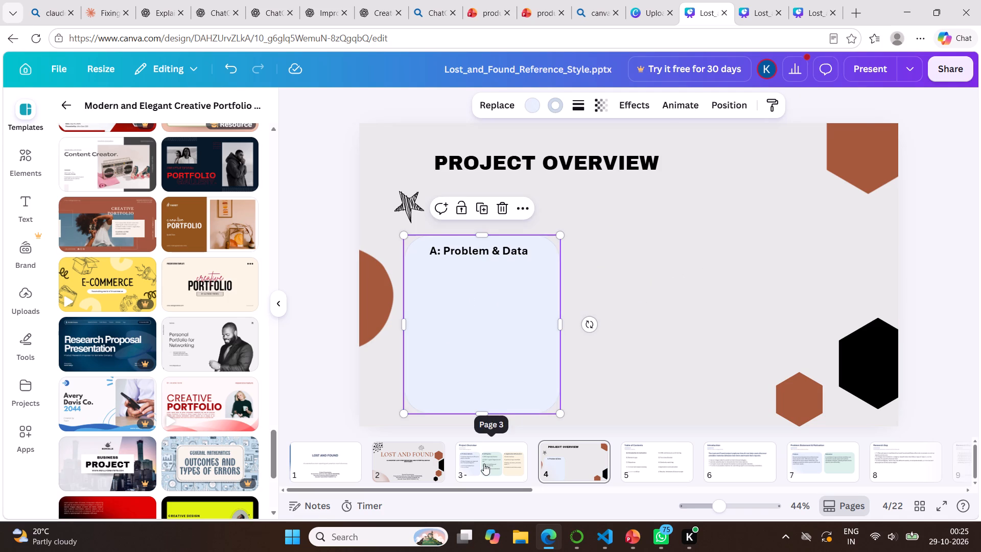
Copy all the bullet text under the A: Problem & Data heading on page 3.
click(484, 464)
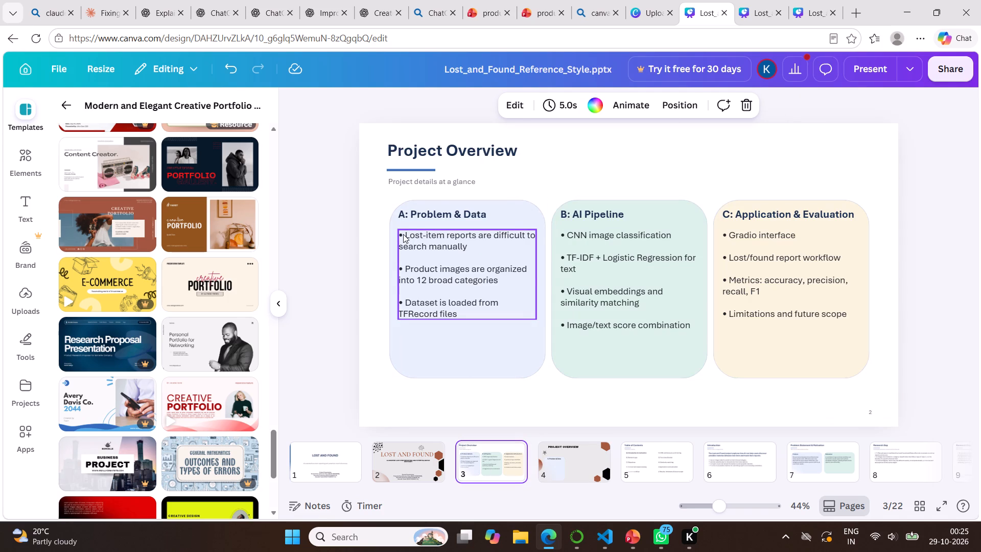
click(403, 234)
key(ctrl+c)
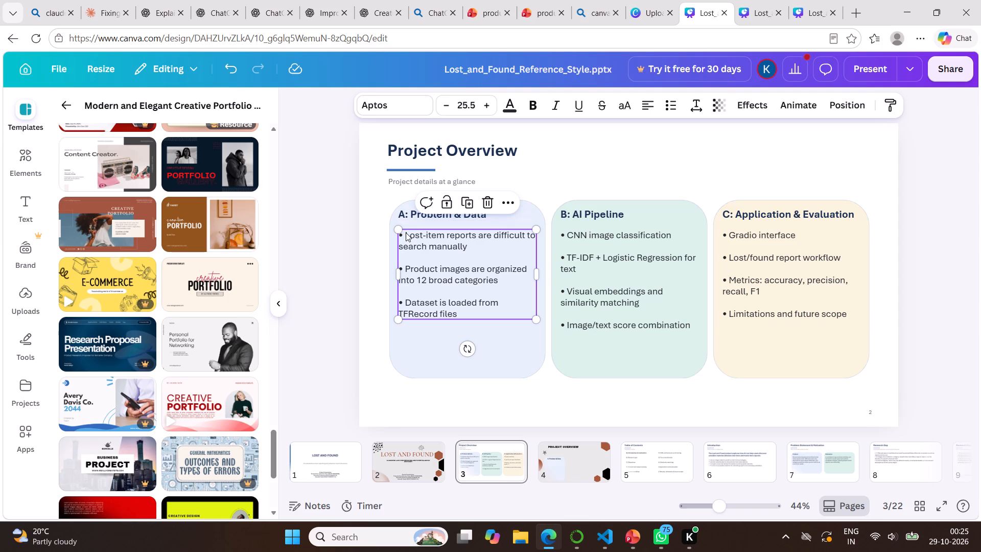
double_click(406, 233)
key(ctrl+c)
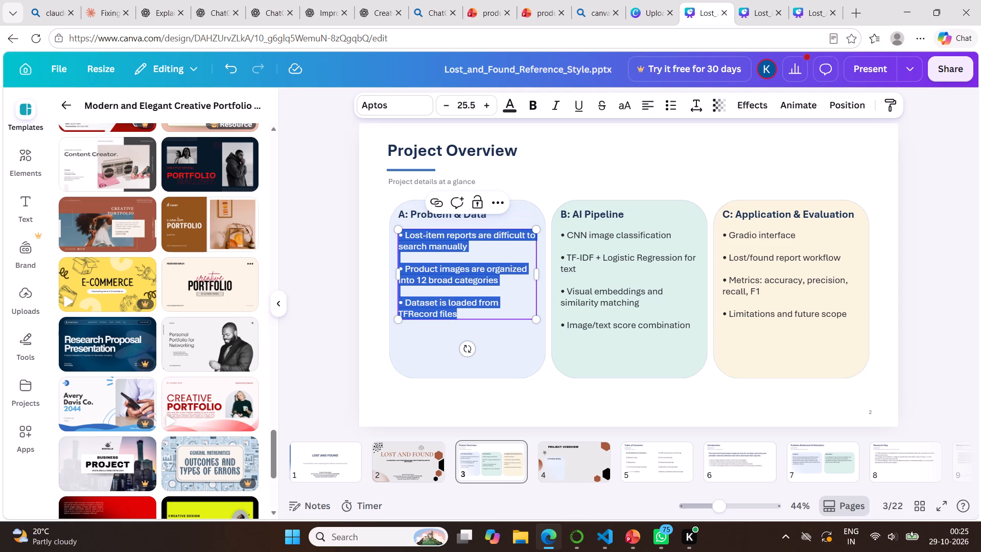
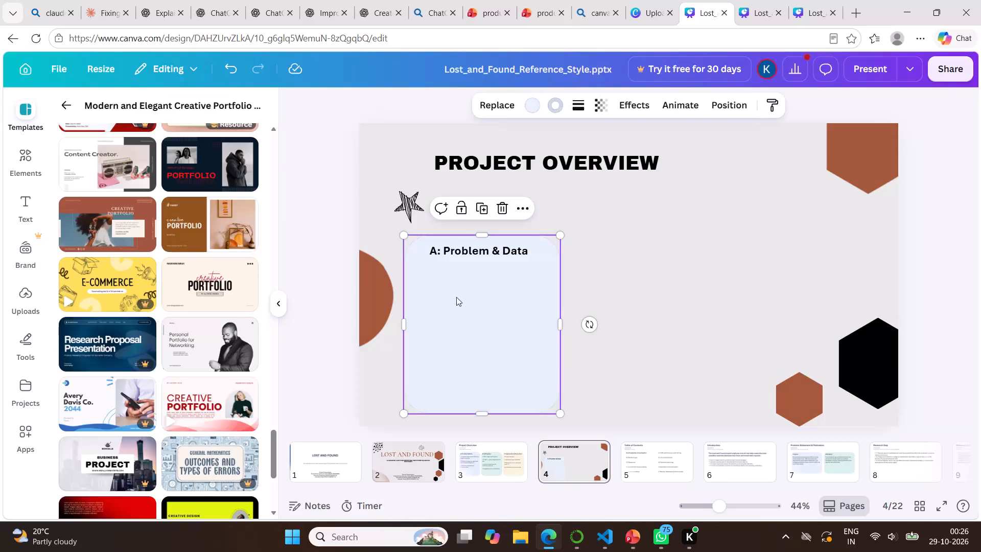
Paste the three A: Problem & Data bullets onto page 4 as a text box and select within their text.
key(ctrl+v)
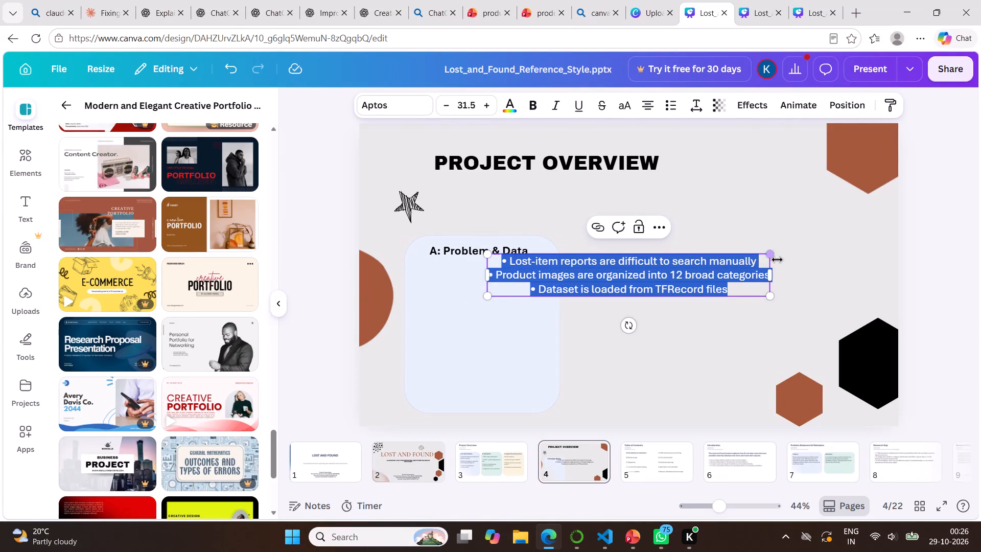
click(663, 284)
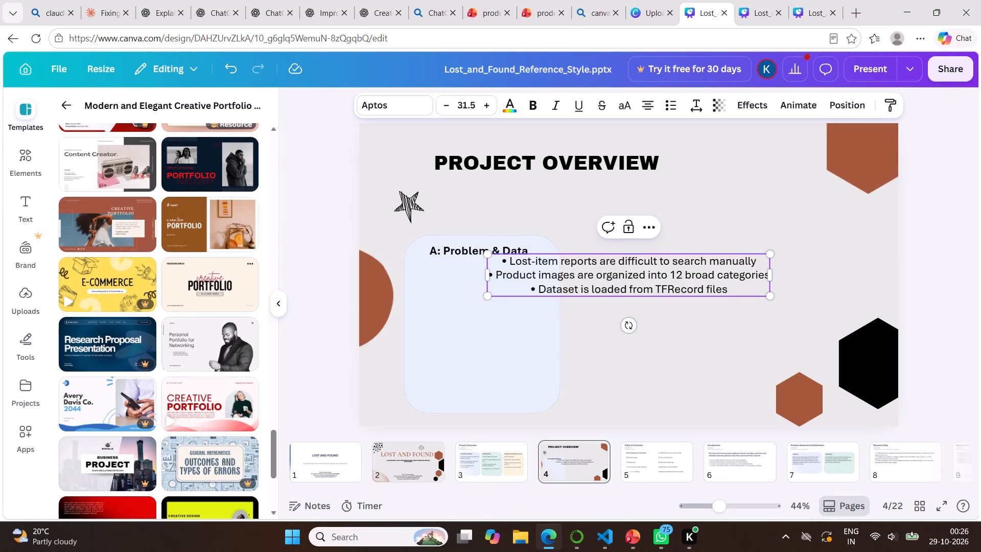
click(634, 287)
drag(634, 287, 533, 254)
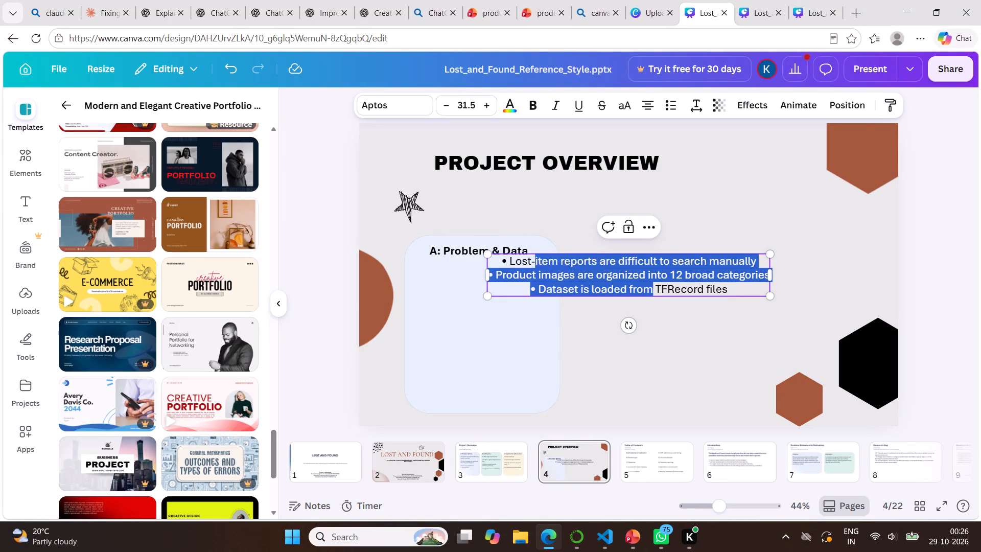
drag(533, 254, 681, 291)
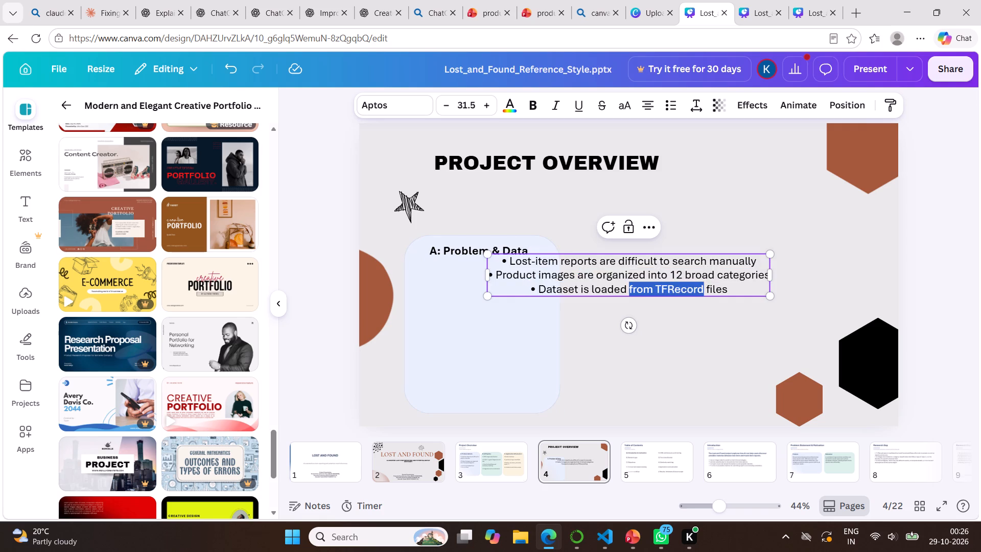
drag(681, 291, 723, 300)
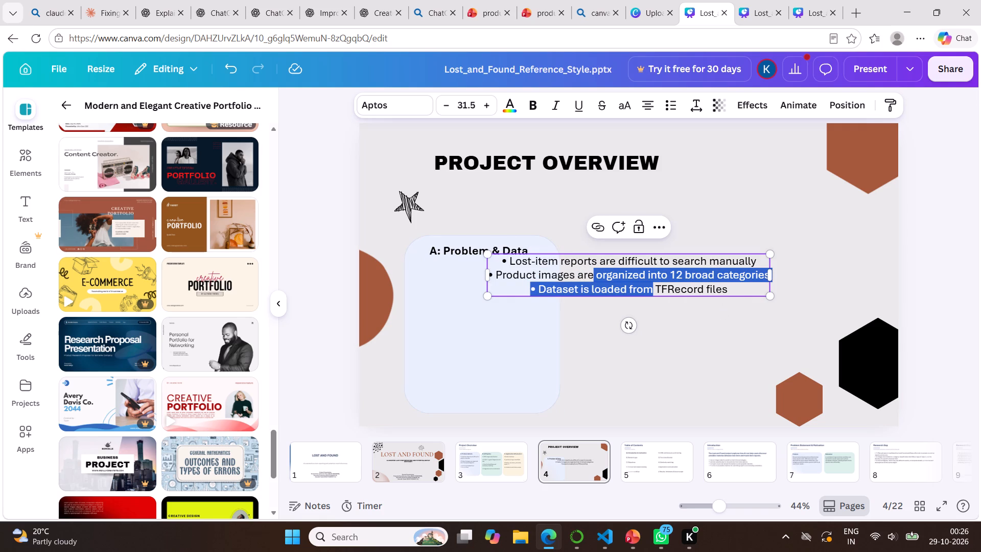
Move the bullet text box on page 4 onto the light blue card, below the A: Problem & Data heading.
drag(694, 282, 670, 280)
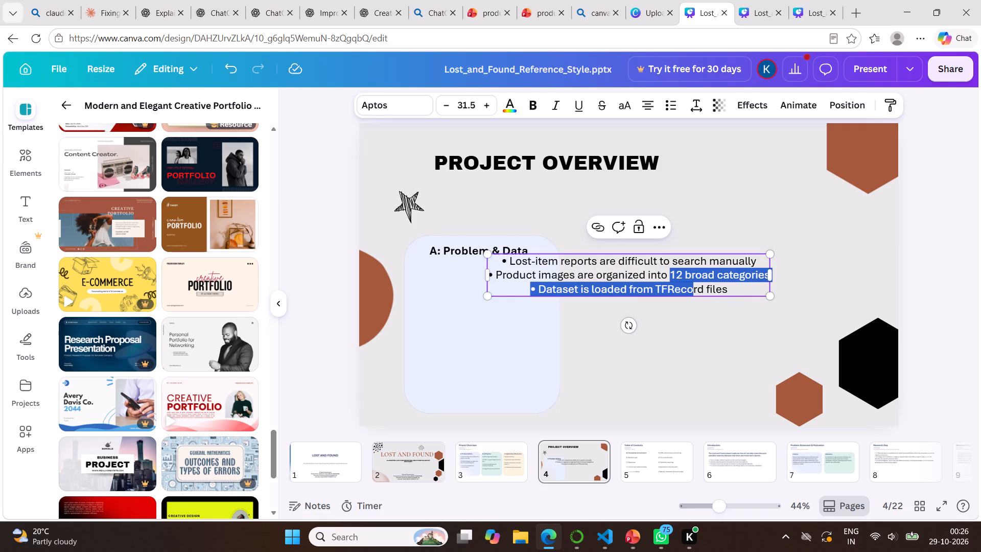
drag(670, 280, 670, 280)
drag(503, 260, 720, 315)
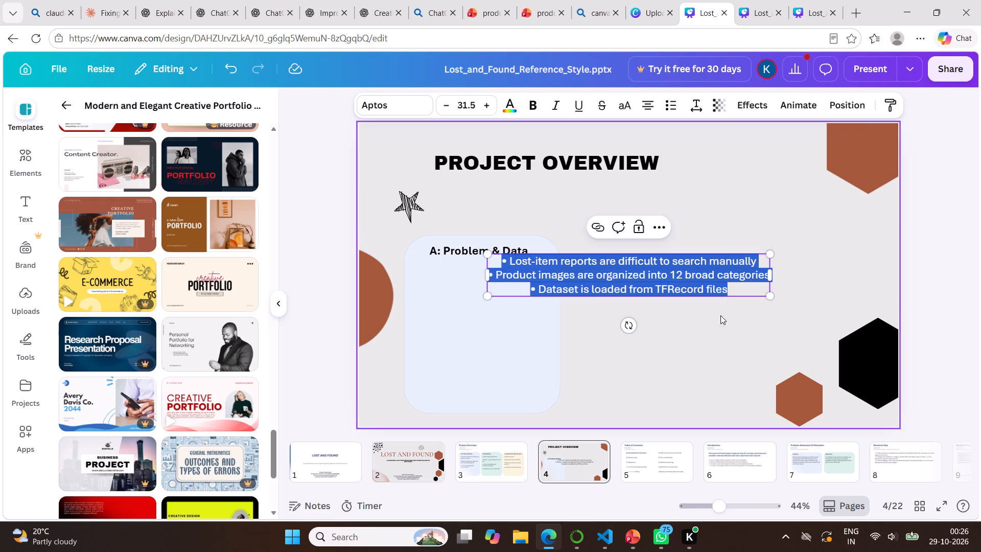
drag(720, 315, 730, 297)
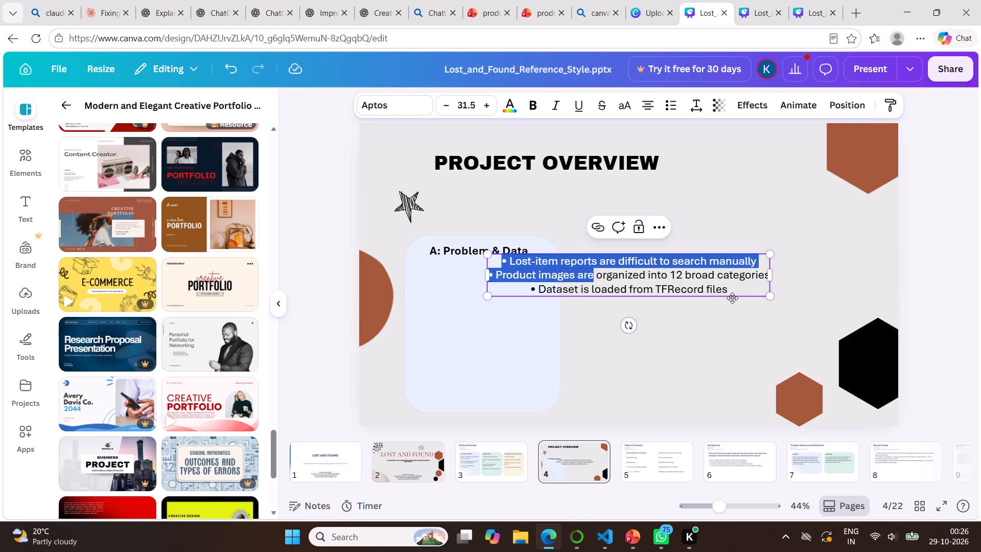
drag(732, 297, 613, 339)
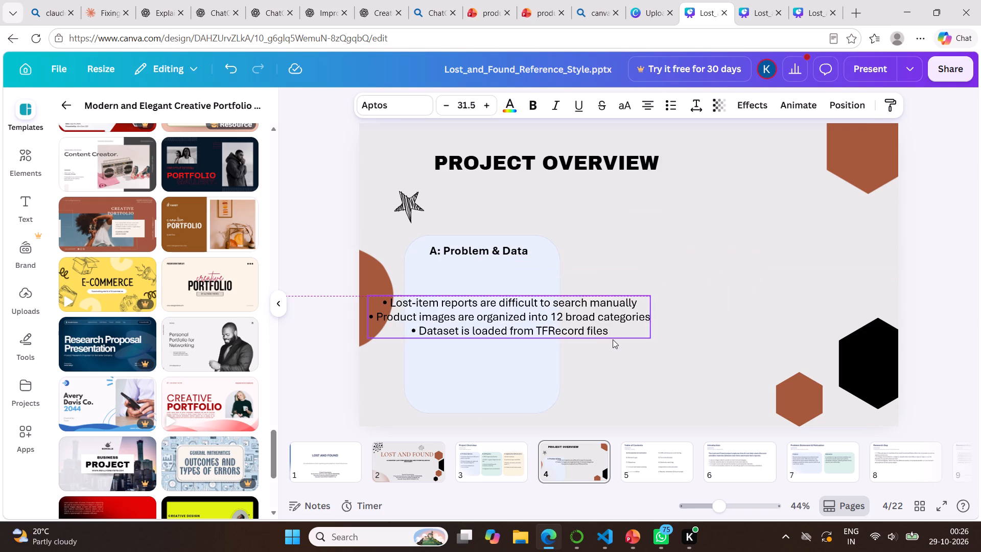
drag(613, 339, 612, 339)
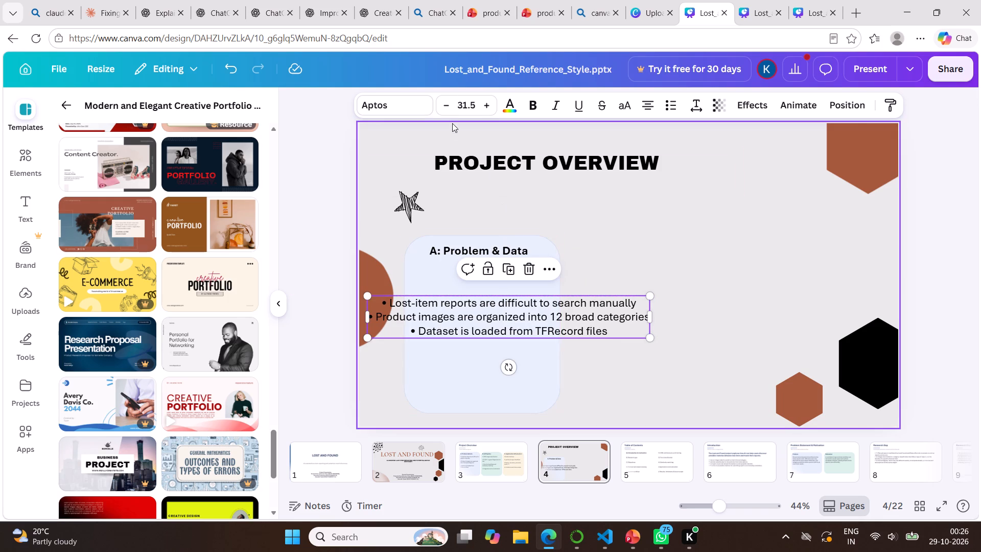
Reduce the bullet text on page 4 to size 24.5 and narrow its box to fit the light blue card.
click(447, 108)
triple_click(447, 108)
triple_click(447, 108)
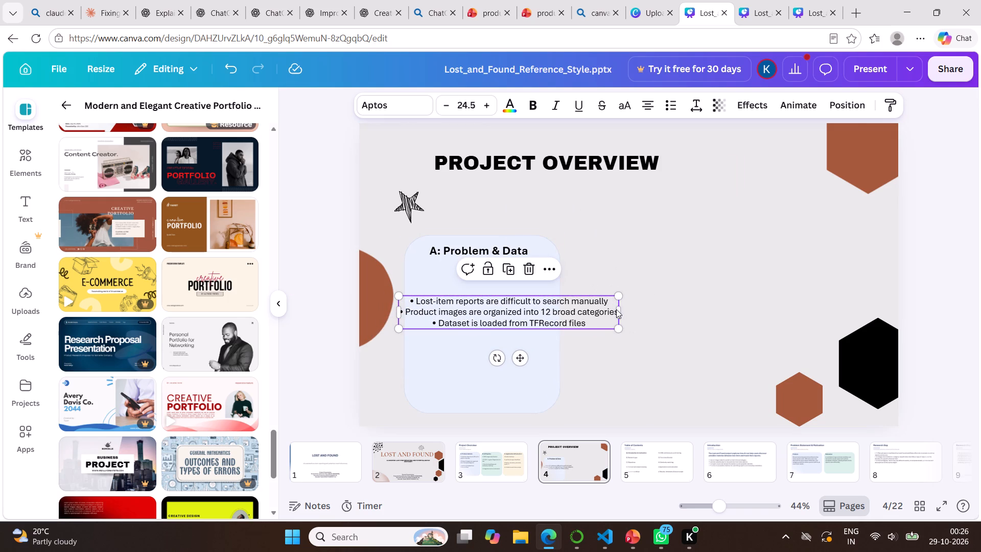
drag(620, 312, 613, 314)
drag(613, 314, 555, 327)
click(483, 466)
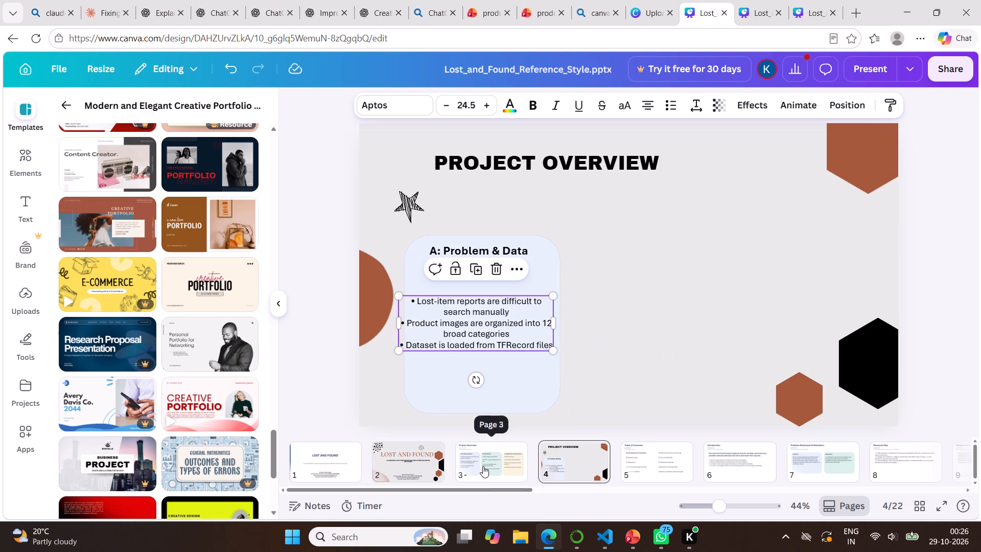
click(560, 468)
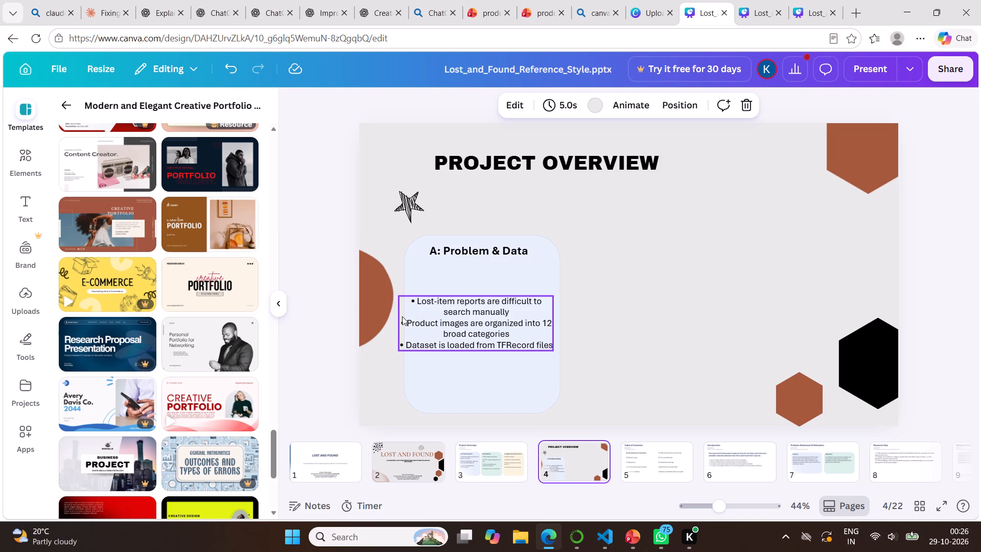
click(402, 316)
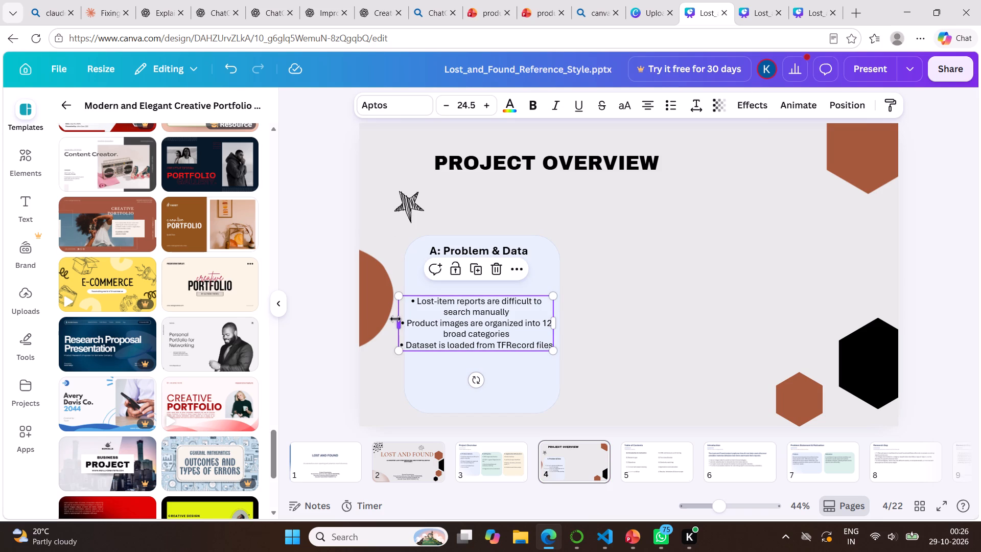
drag(398, 322, 417, 323)
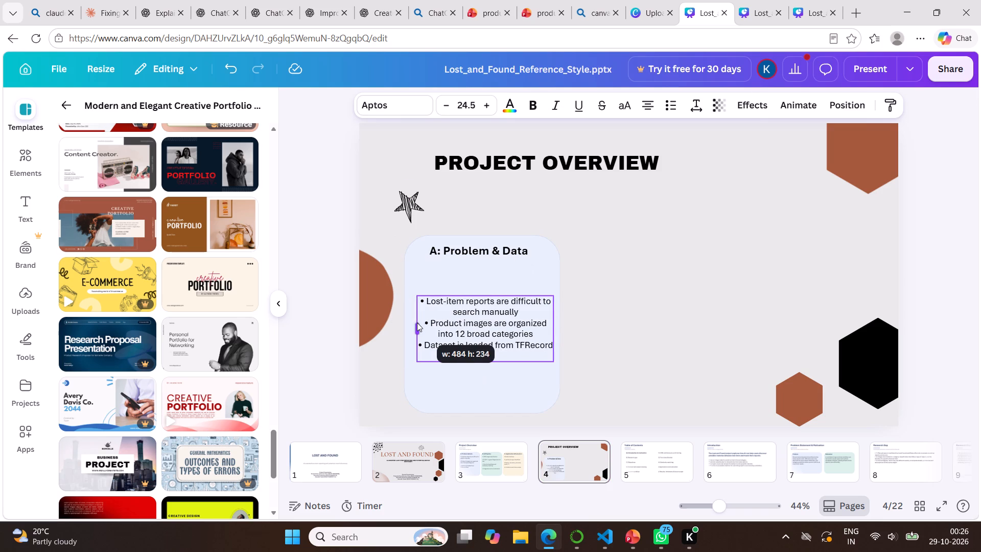
drag(417, 323, 411, 323)
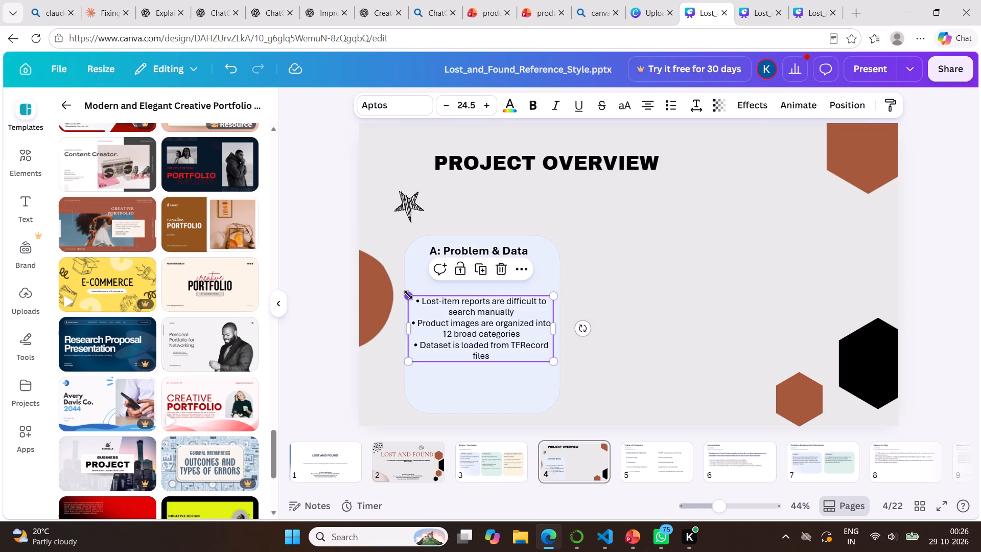
Scale the bullet text up to size 37.4, reaching just below the heading, and narrow its box back to the card's width.
drag(408, 295, 415, 259)
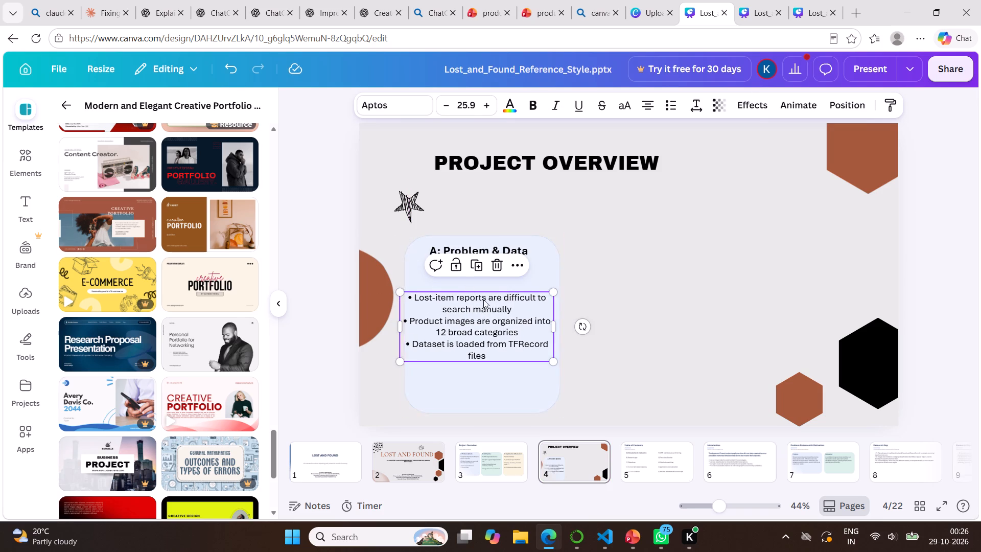
drag(553, 290, 568, 250)
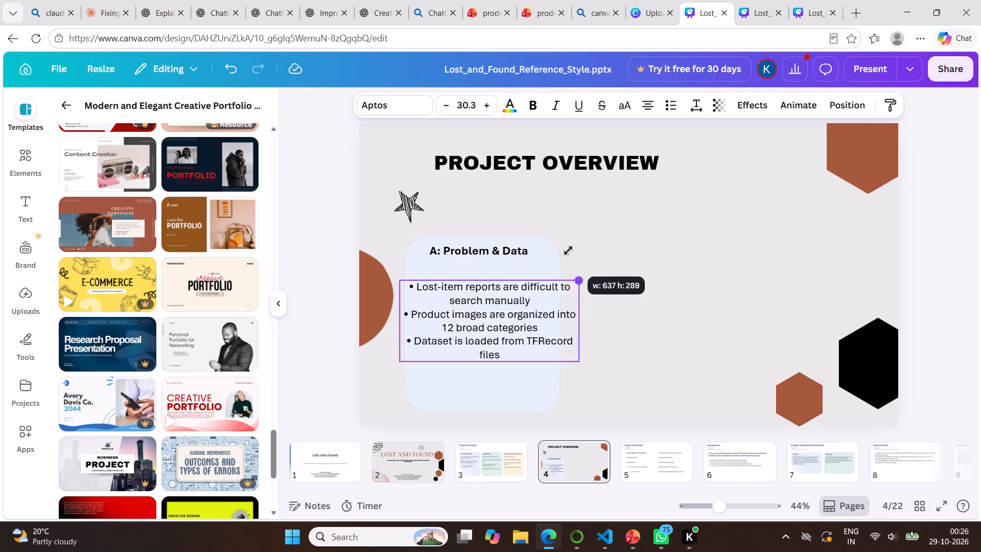
drag(568, 250, 582, 174)
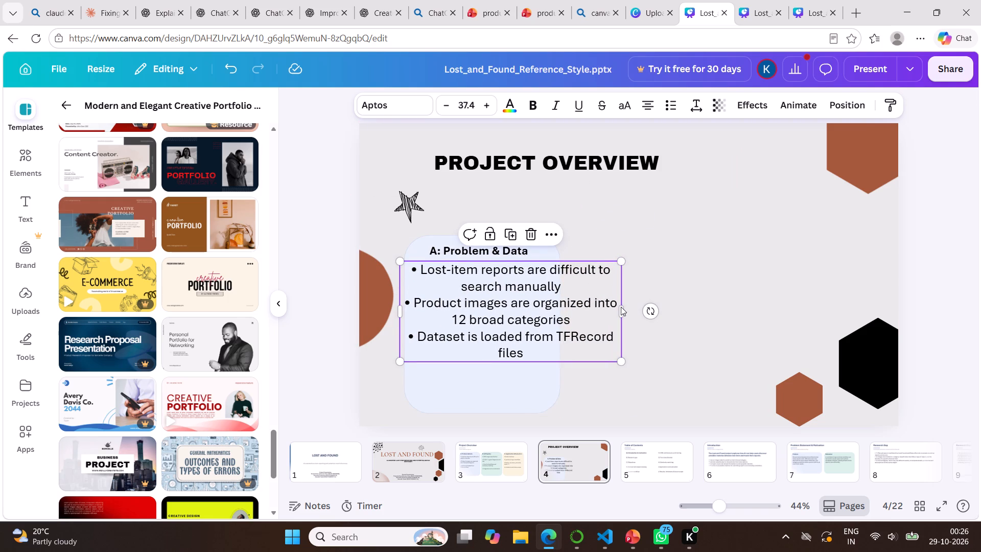
drag(621, 310, 564, 340)
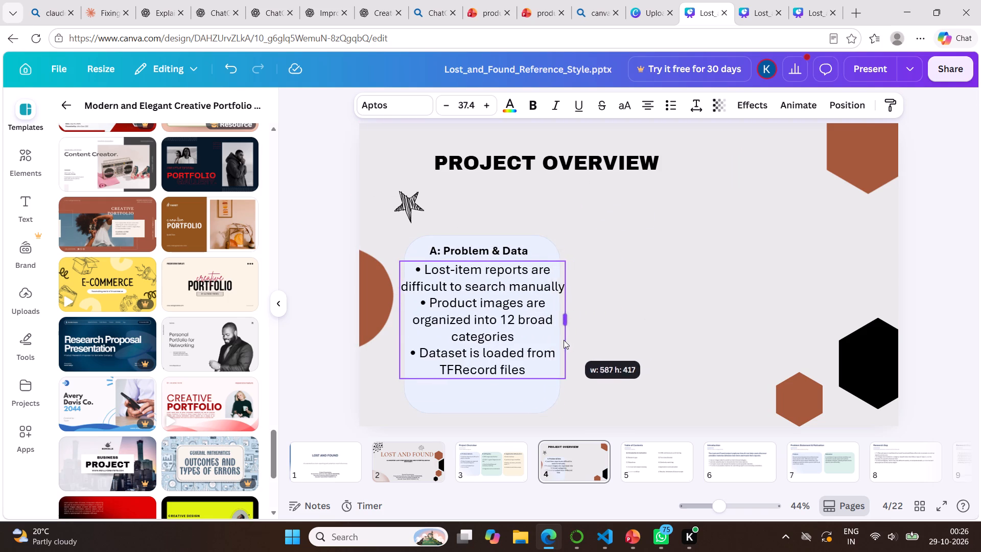
drag(564, 340, 552, 349)
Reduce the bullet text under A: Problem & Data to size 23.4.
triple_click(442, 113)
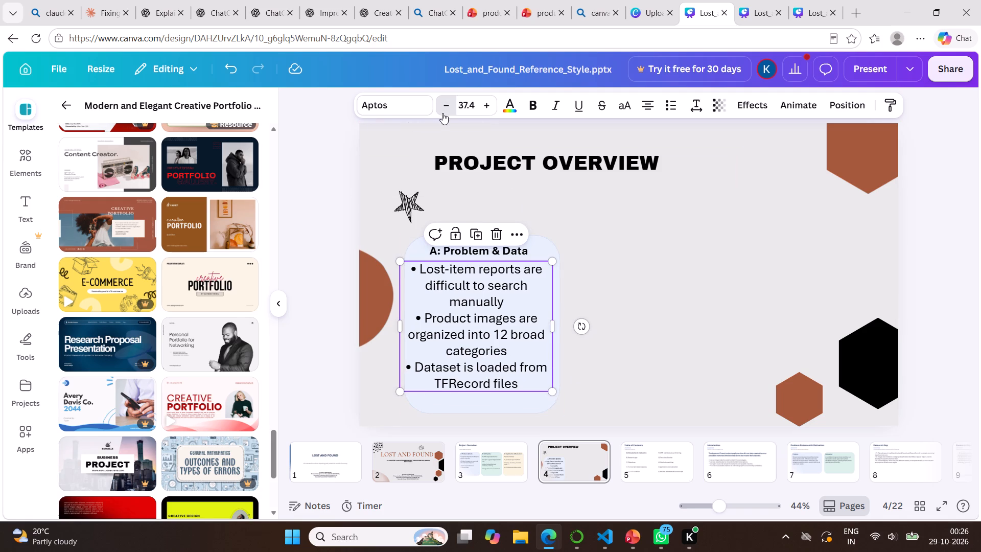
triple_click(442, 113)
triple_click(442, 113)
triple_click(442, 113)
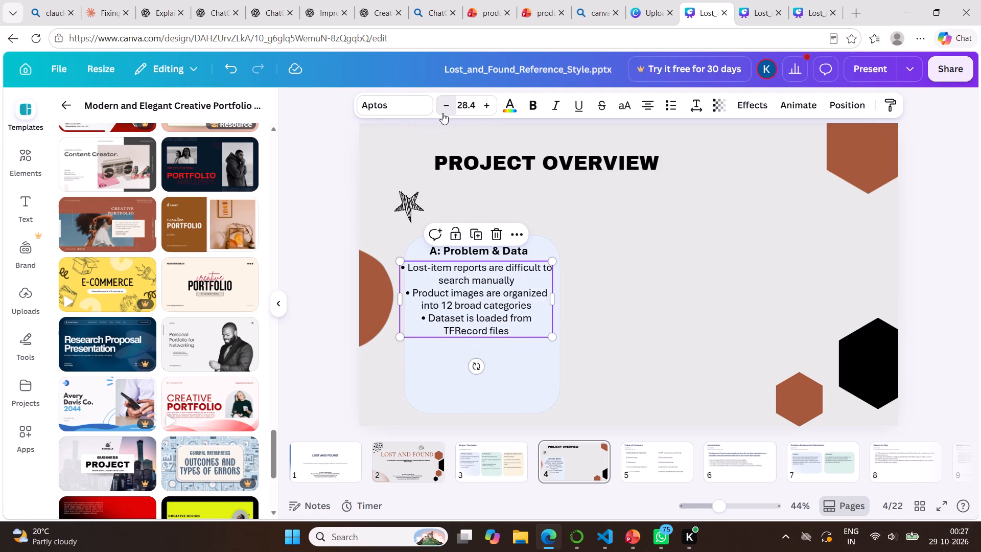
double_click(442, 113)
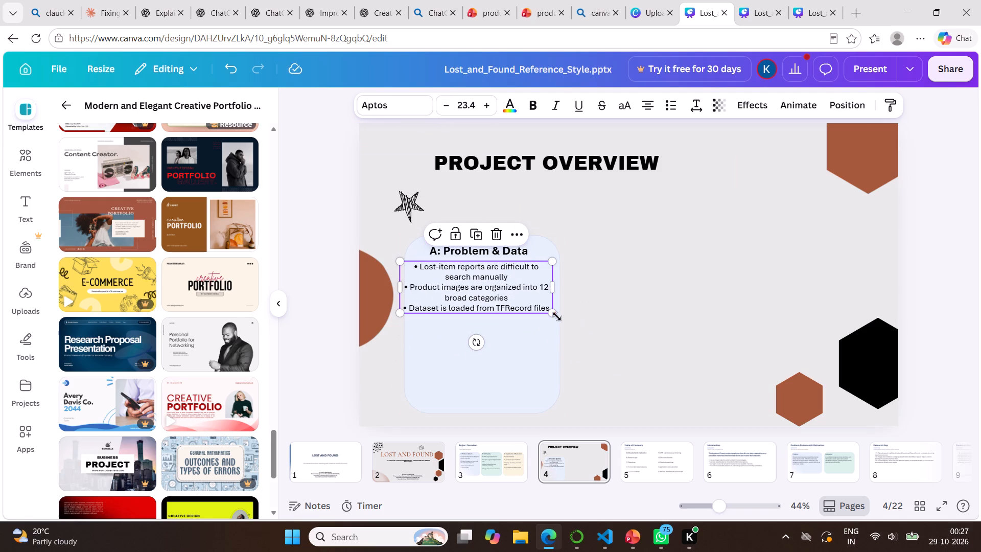
Scale the bullet text up to size 39 and narrow its box from both sides to sit inside the light blue card.
drag(554, 314, 571, 497)
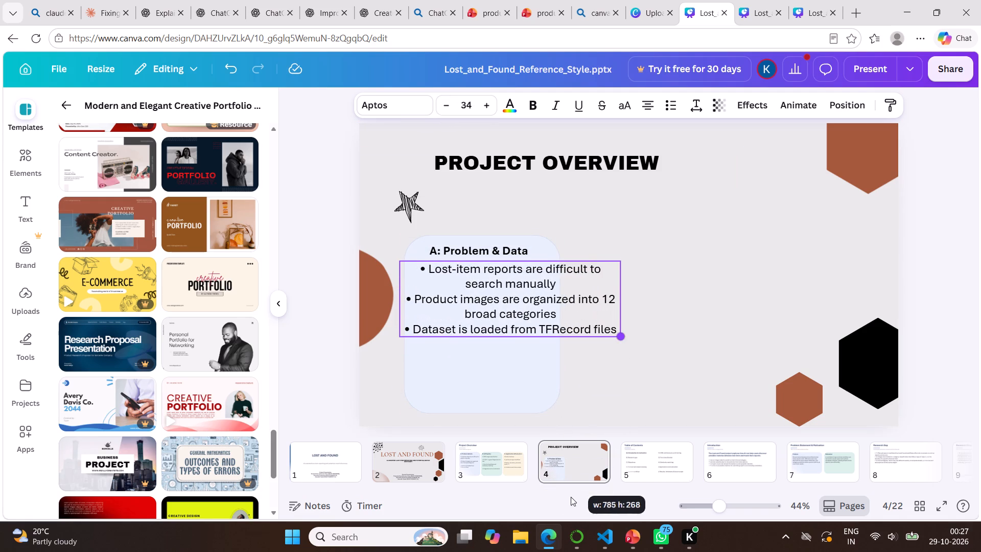
drag(571, 497, 573, 499)
drag(629, 295, 531, 354)
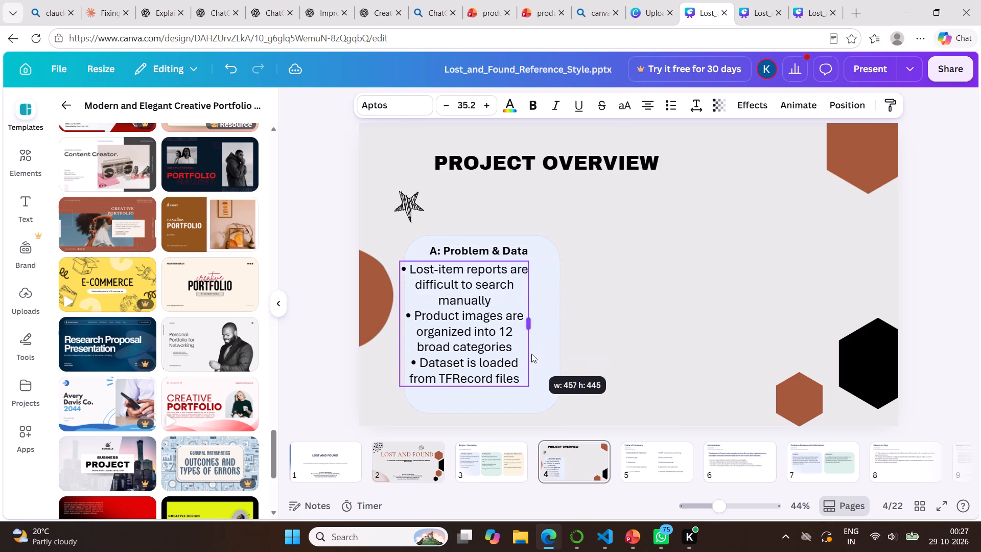
drag(531, 354, 550, 367)
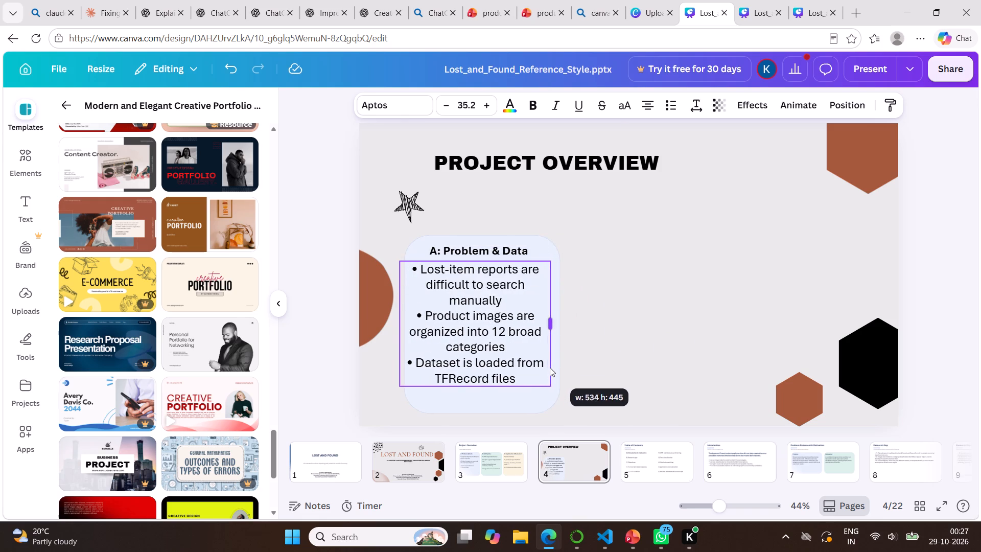
drag(550, 367, 550, 369)
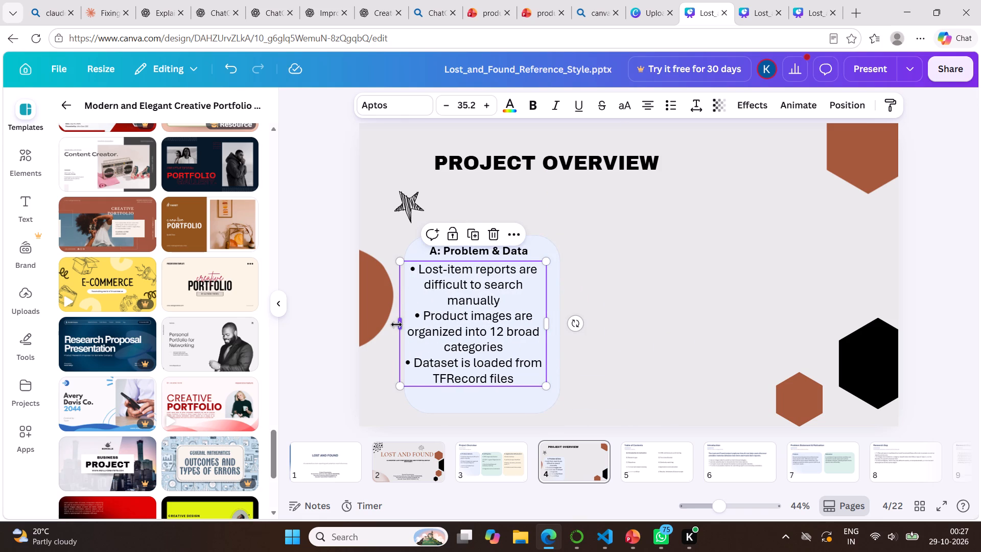
drag(396, 325, 413, 330)
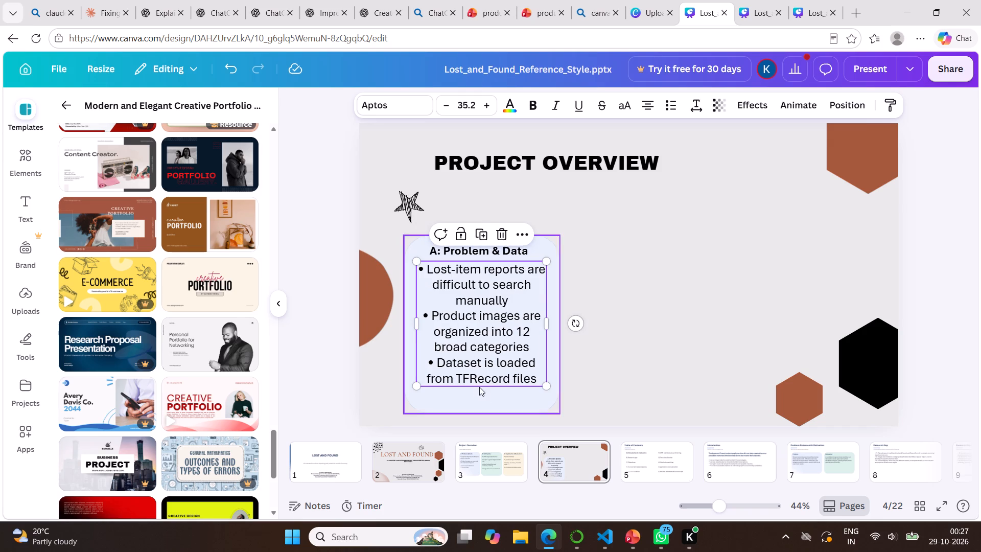
drag(543, 383, 551, 407)
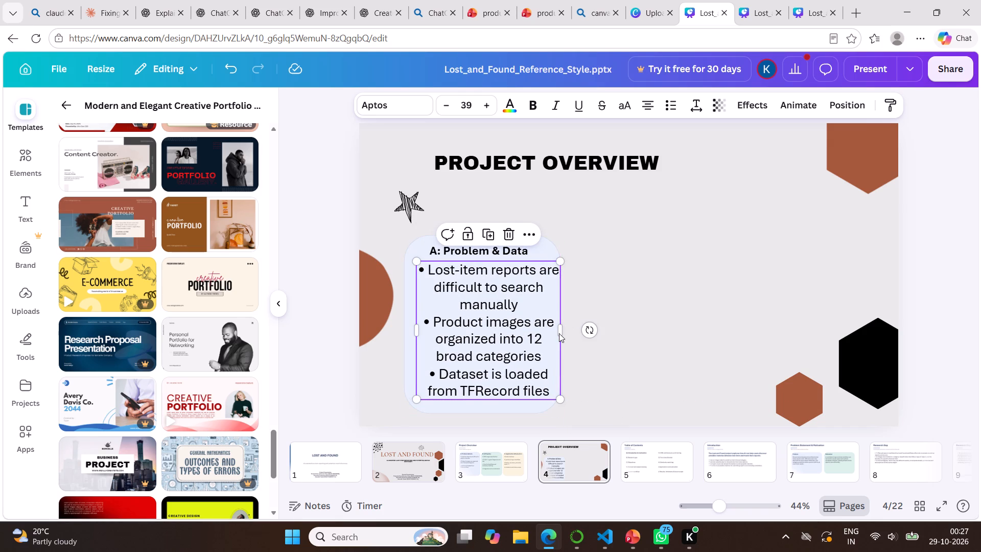
drag(561, 328, 548, 332)
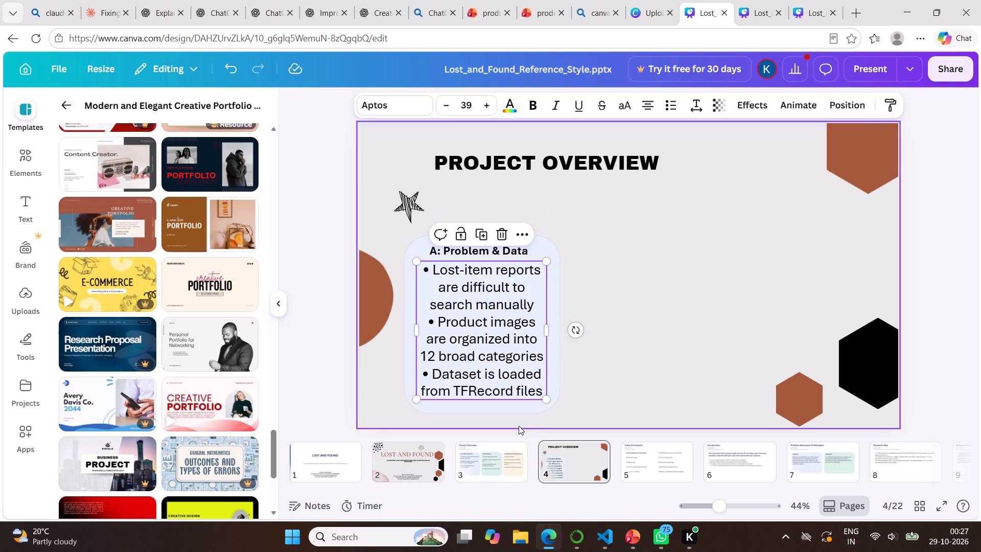
Check the original Project Overview on page 3, and reduce page 4's bullet text under A: Problem & Data to size 23.
click(491, 453)
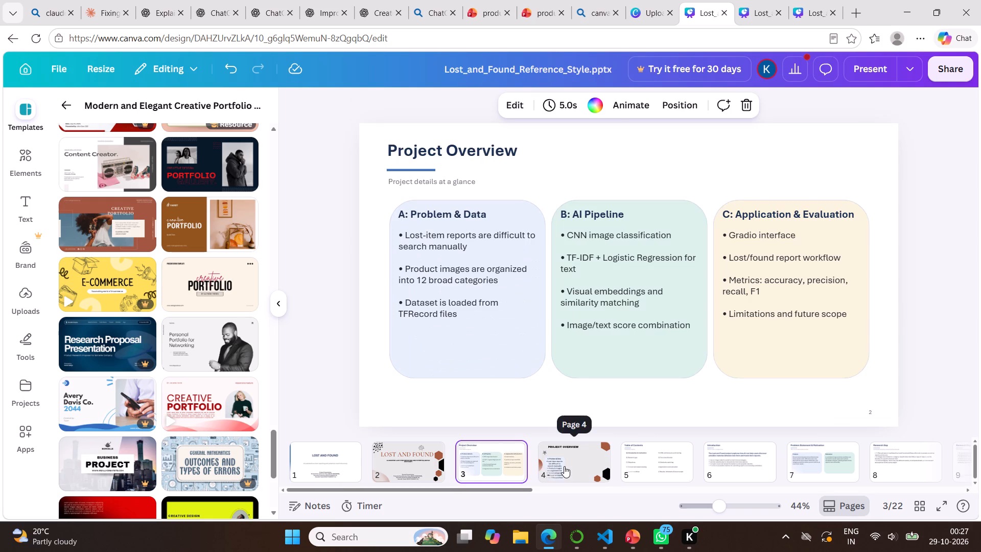
click(565, 466)
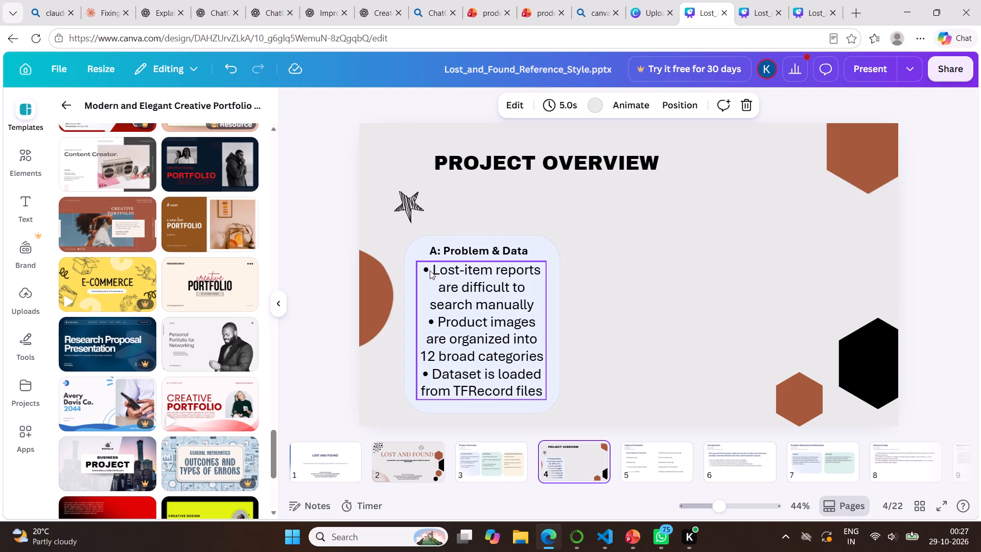
click(453, 269)
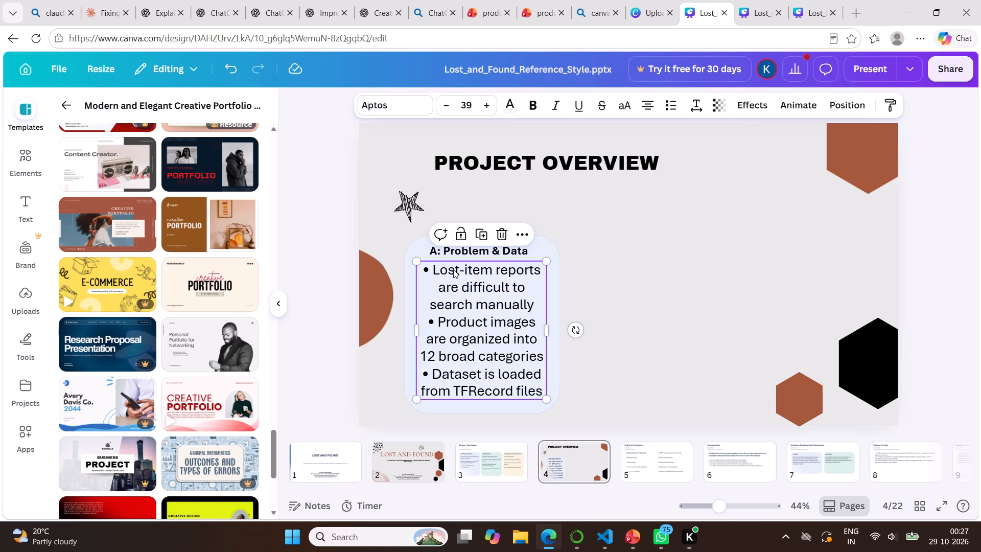
double_click(447, 105)
click(447, 105)
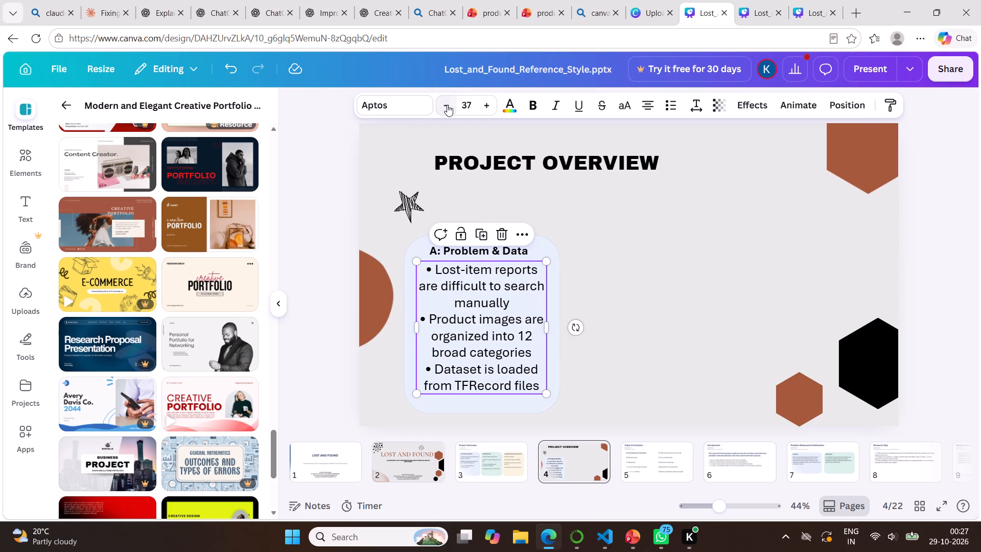
triple_click(447, 105)
triple_click(447, 105)
triple_click(447, 105)
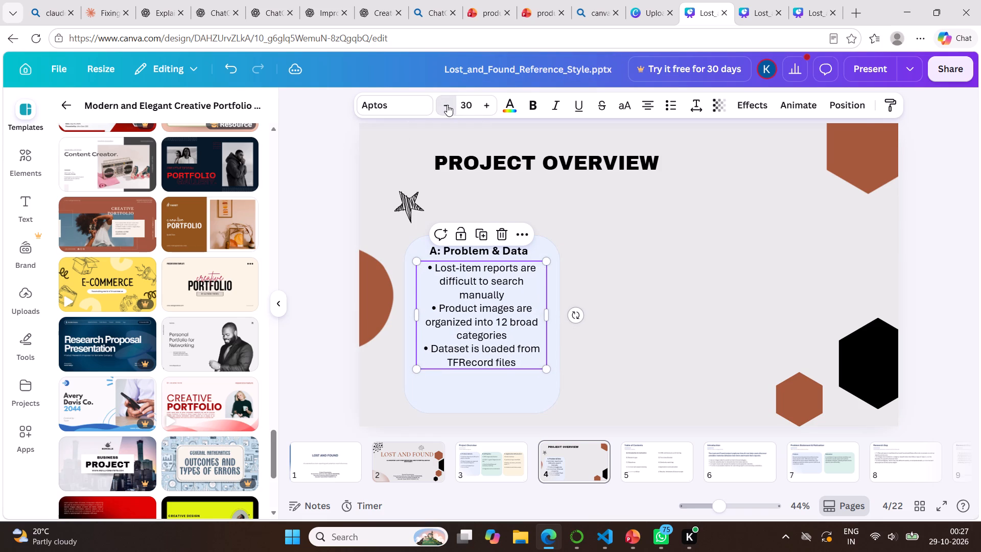
triple_click(447, 105)
click(447, 105)
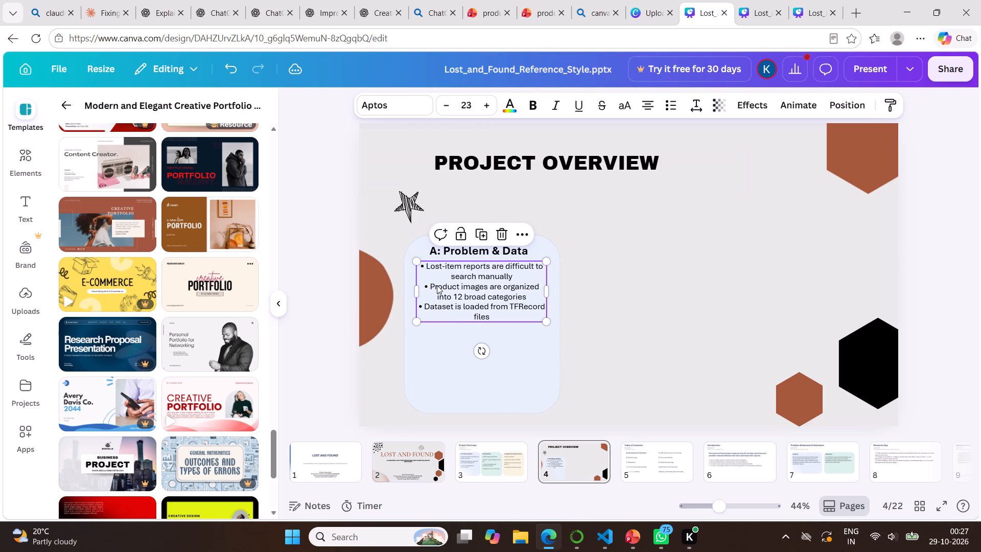
Insert a blank line between each of the three bullets and one blank line above the first bullet.
click(513, 275)
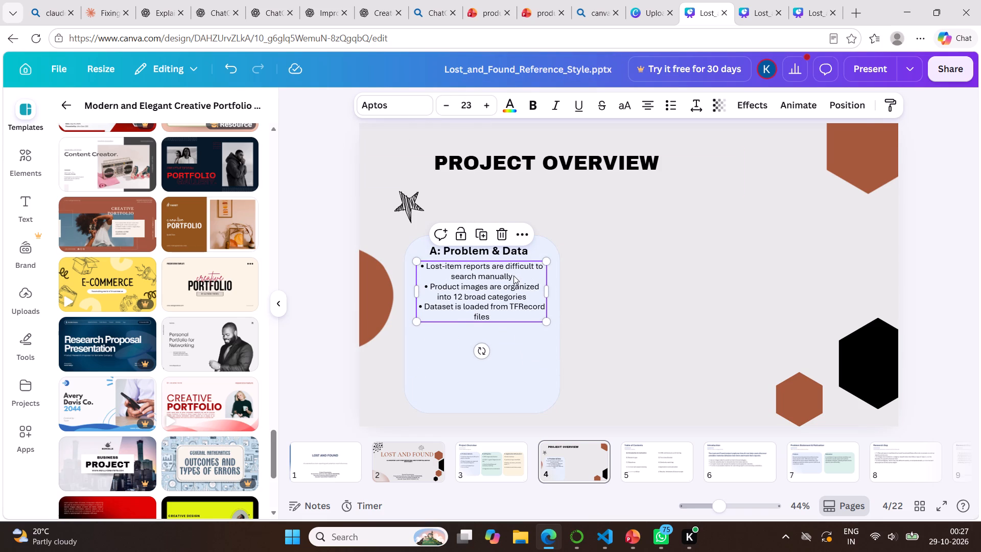
click(514, 276)
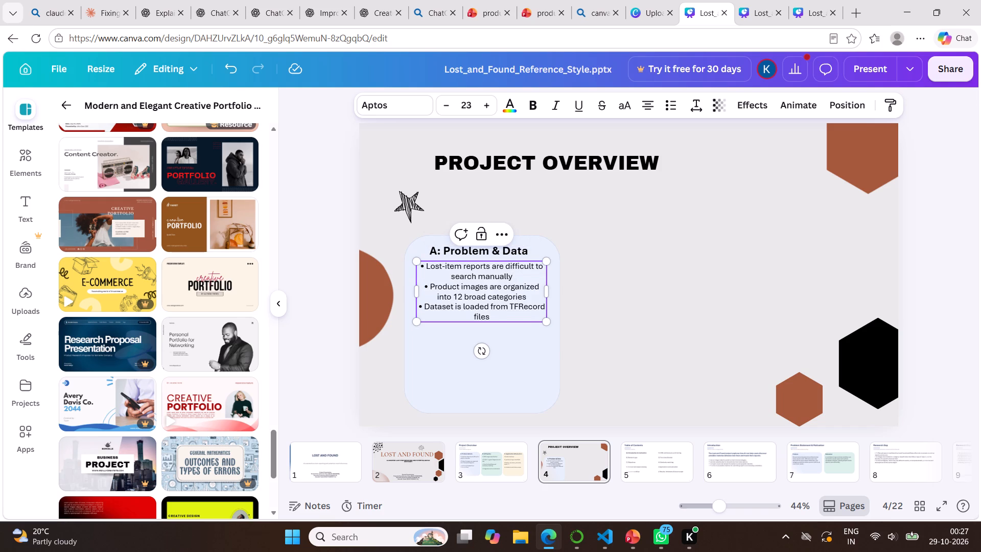
key(Return)
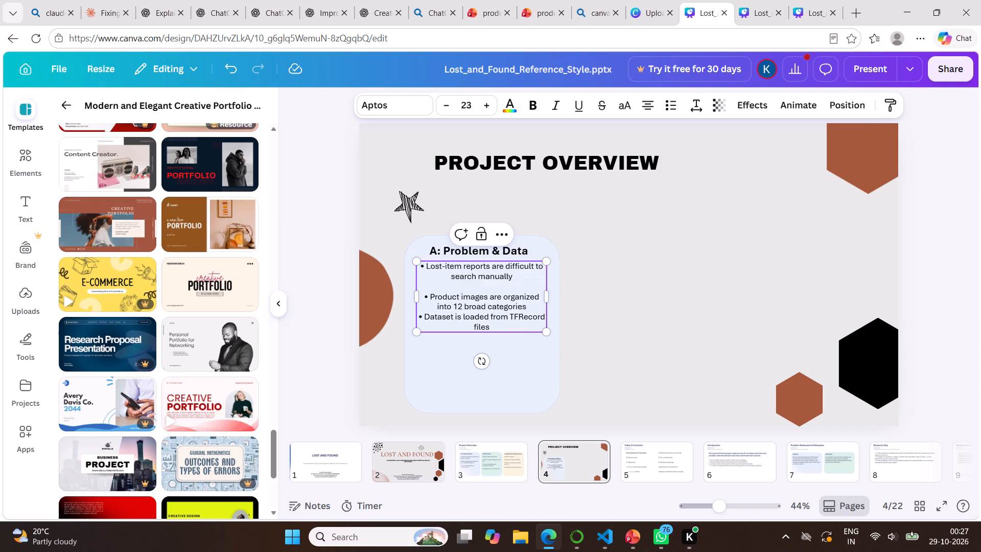
click(532, 308)
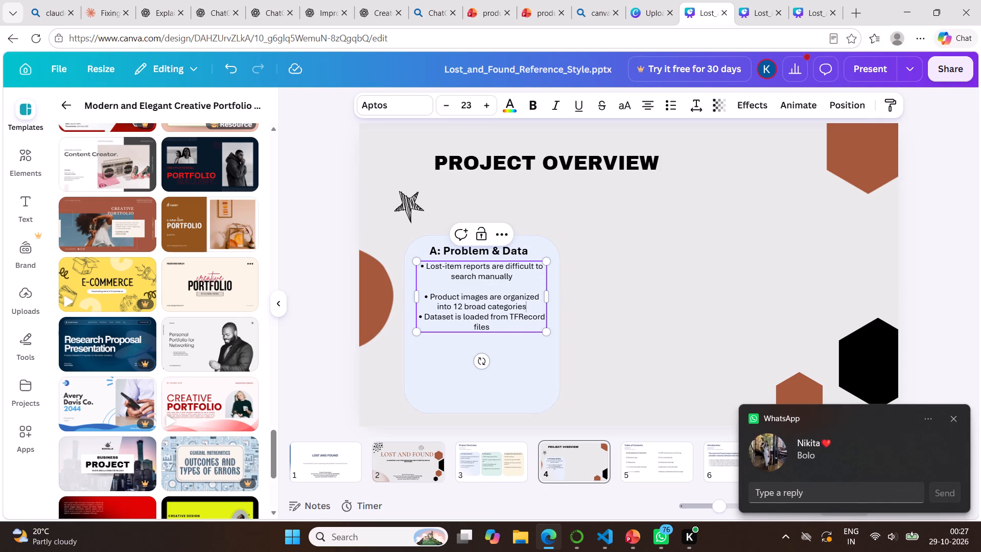
key(Return)
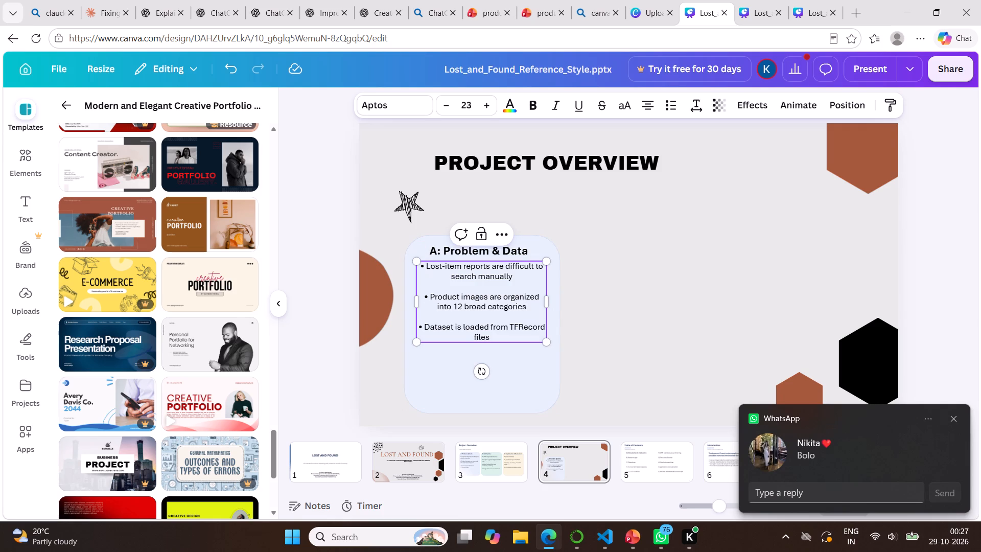
click(419, 265)
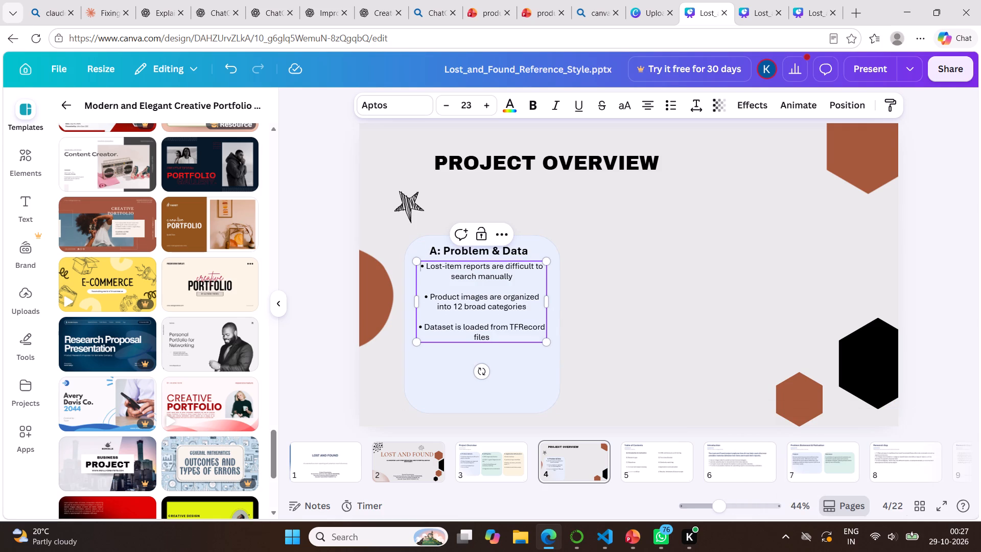
key(Return)
key(Return)
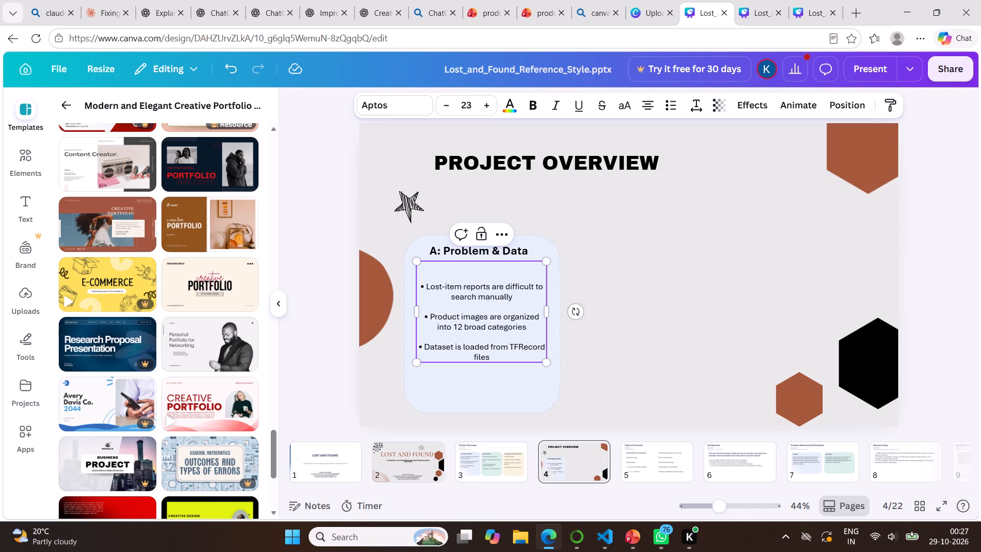
key(BackSpace)
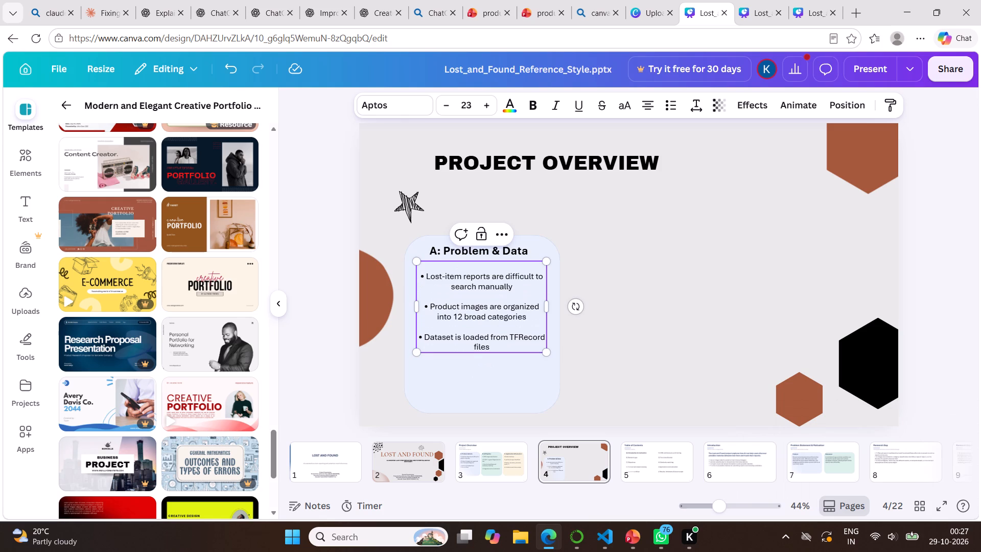
Compare with the original Project Overview on page 3, and increase page 4's bullet text to size 26.
click(488, 465)
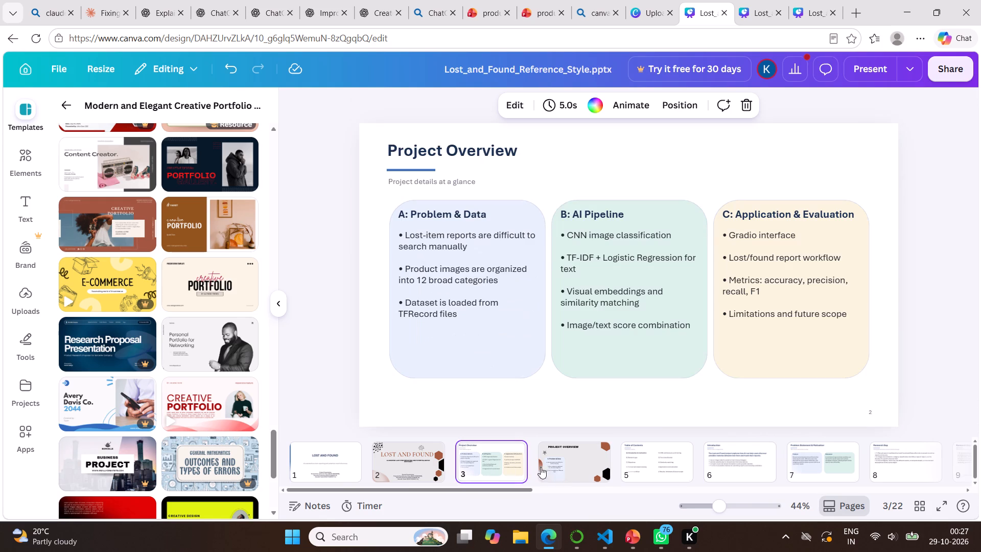
click(591, 465)
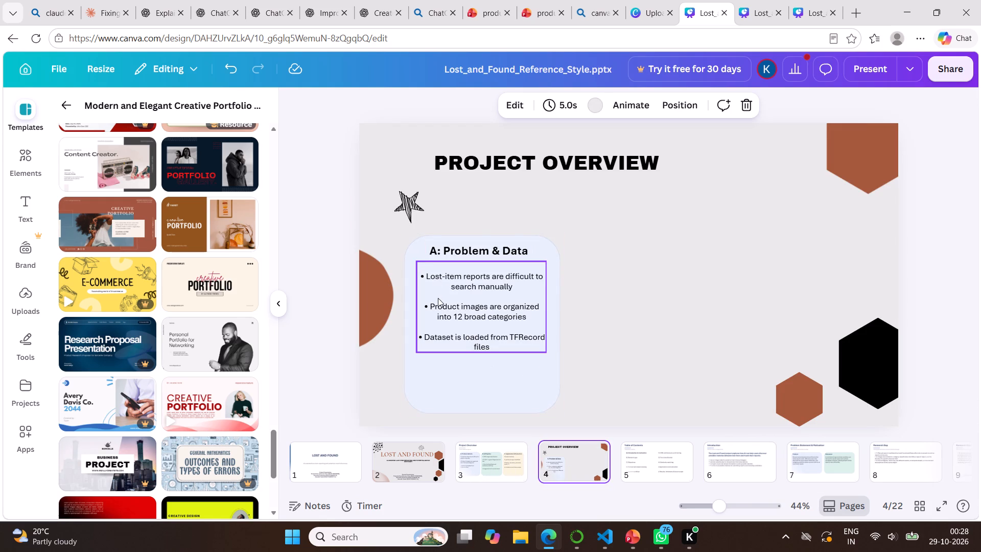
click(438, 298)
triple_click(483, 106)
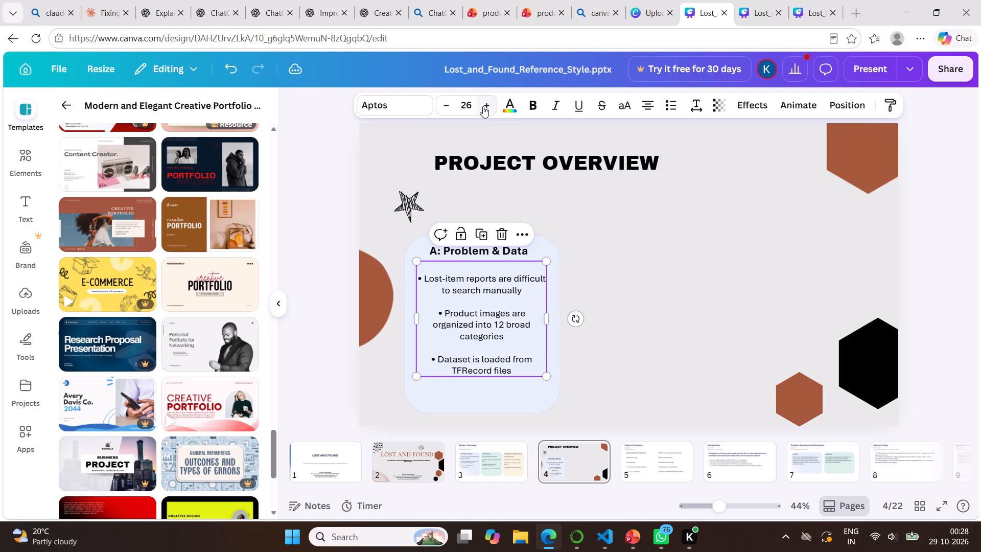
click(637, 304)
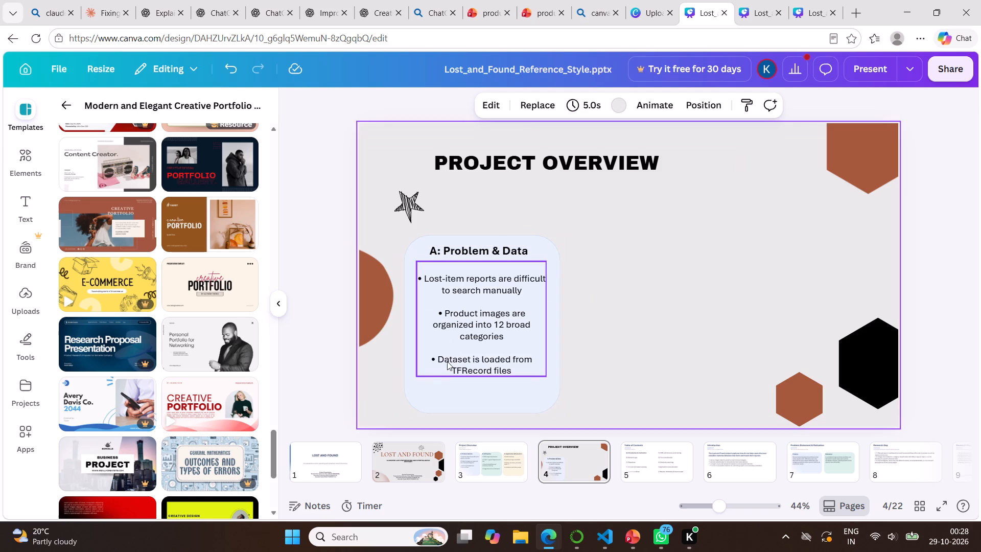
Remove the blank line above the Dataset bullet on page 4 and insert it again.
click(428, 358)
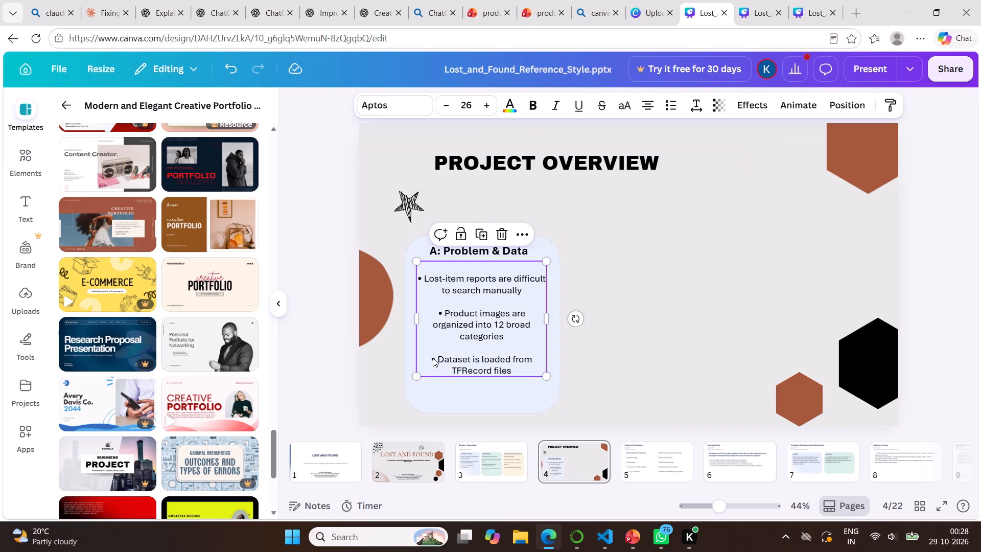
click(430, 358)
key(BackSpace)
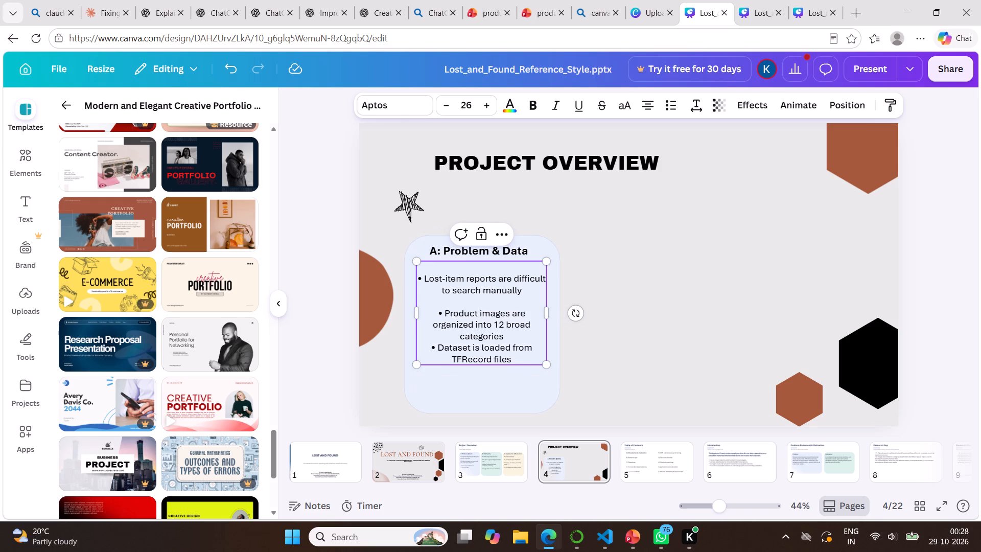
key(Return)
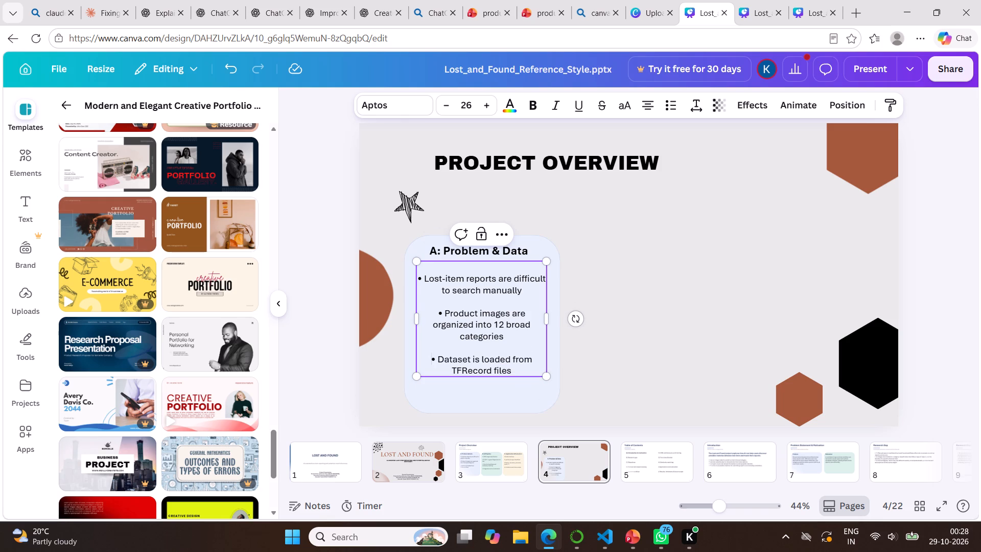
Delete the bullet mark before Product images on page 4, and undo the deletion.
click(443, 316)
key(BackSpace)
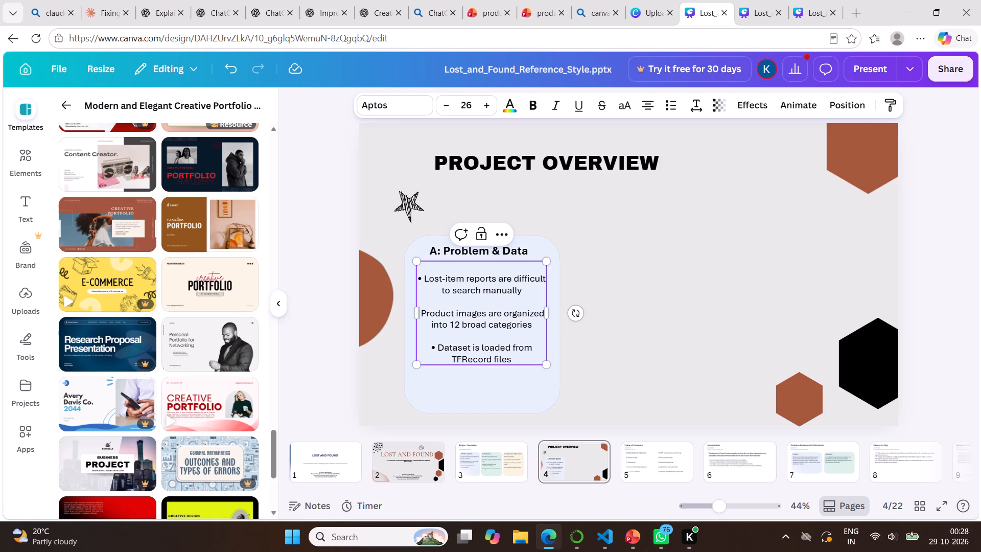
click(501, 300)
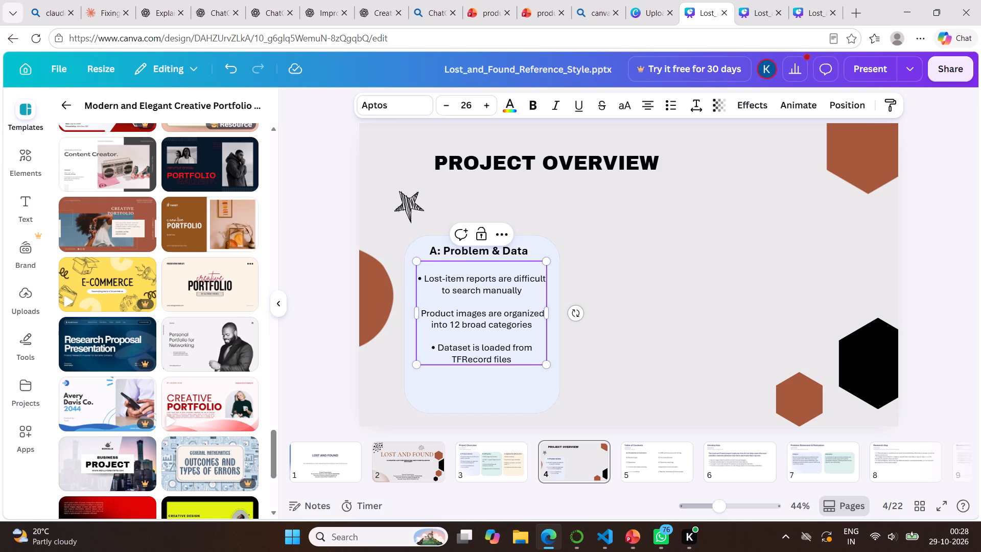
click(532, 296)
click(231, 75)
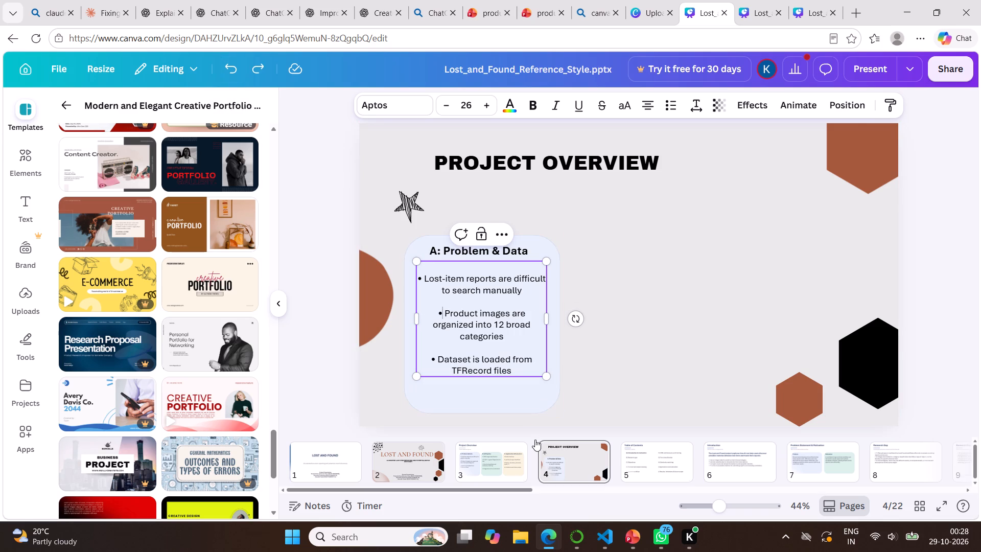
Left-align the bullet text under A: Problem & Data on page 4, matching the original layout on page 3.
click(486, 452)
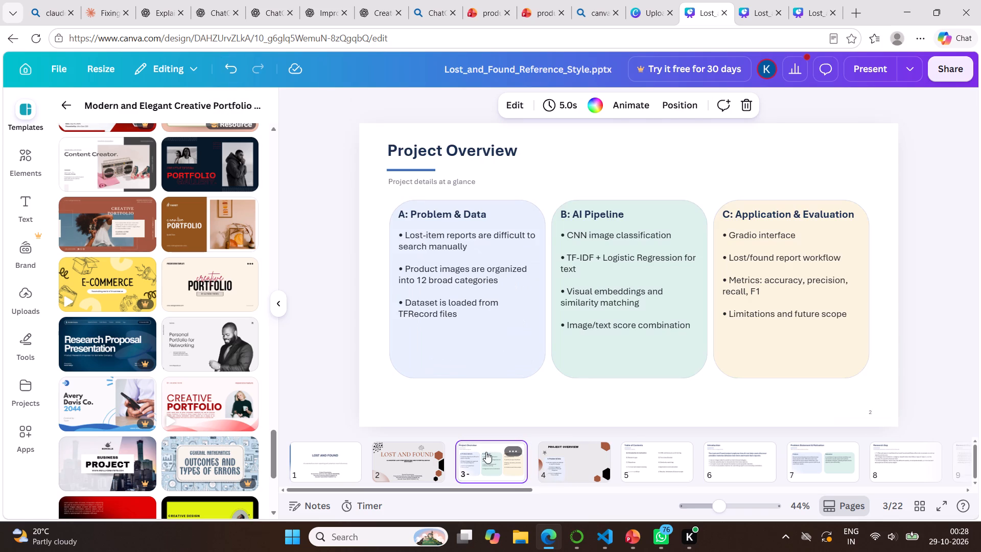
click(588, 461)
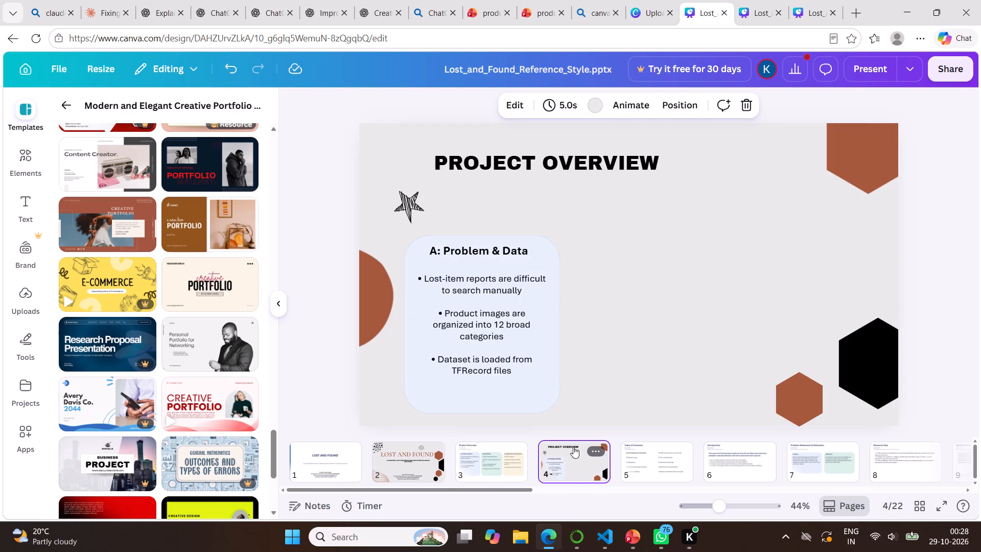
click(502, 327)
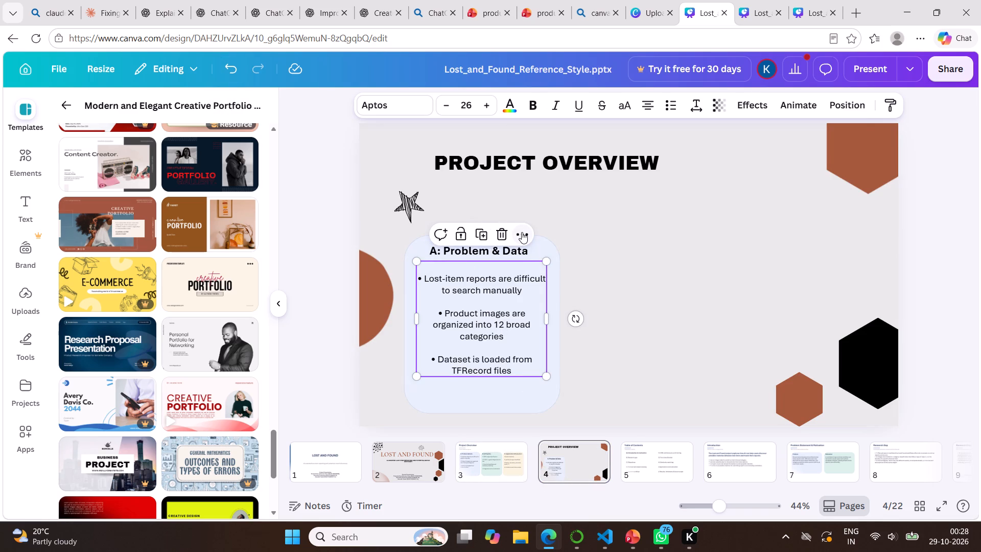
click(644, 101)
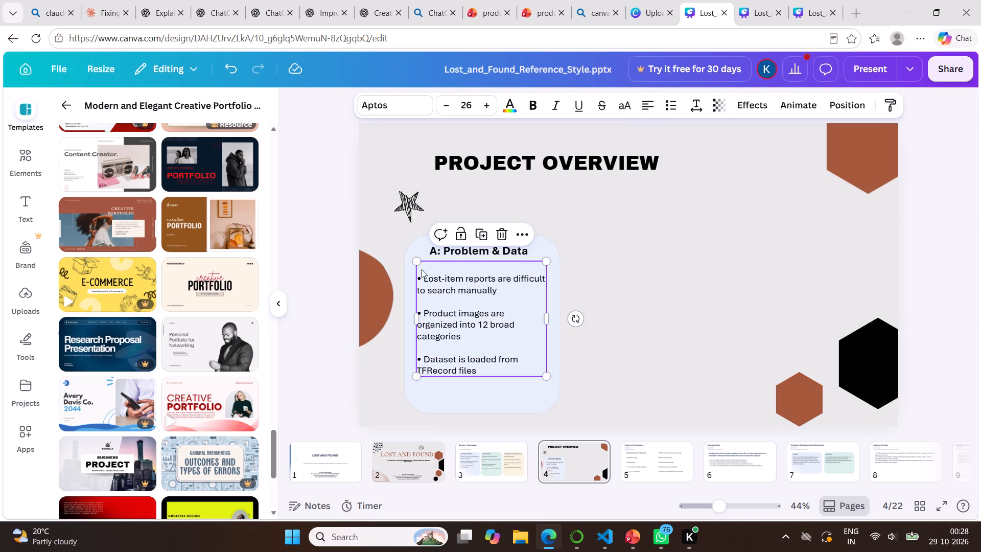
Resize the bullet text on page 4 to size 26.5, with its box about 462 wide inside the light blue card.
drag(545, 373, 543, 393)
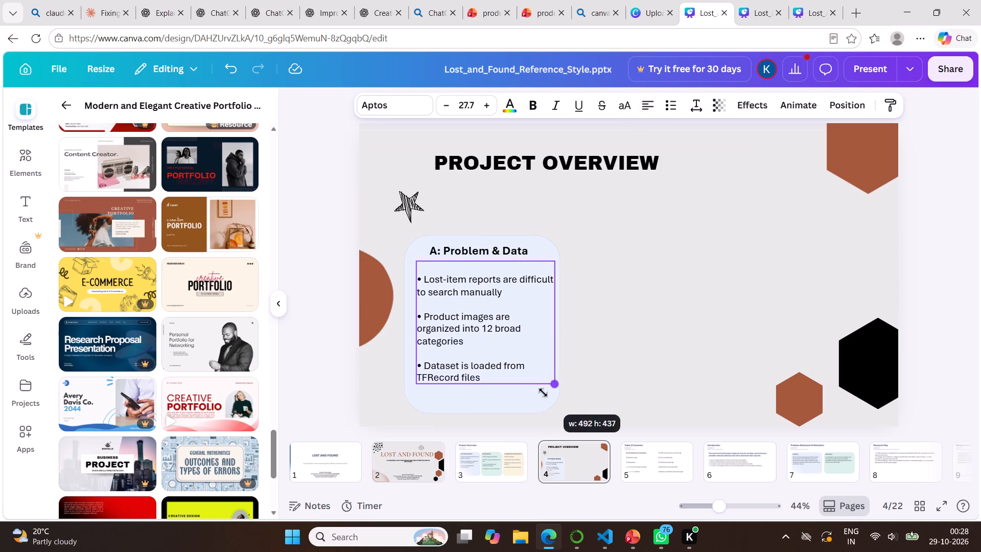
drag(543, 393, 541, 418)
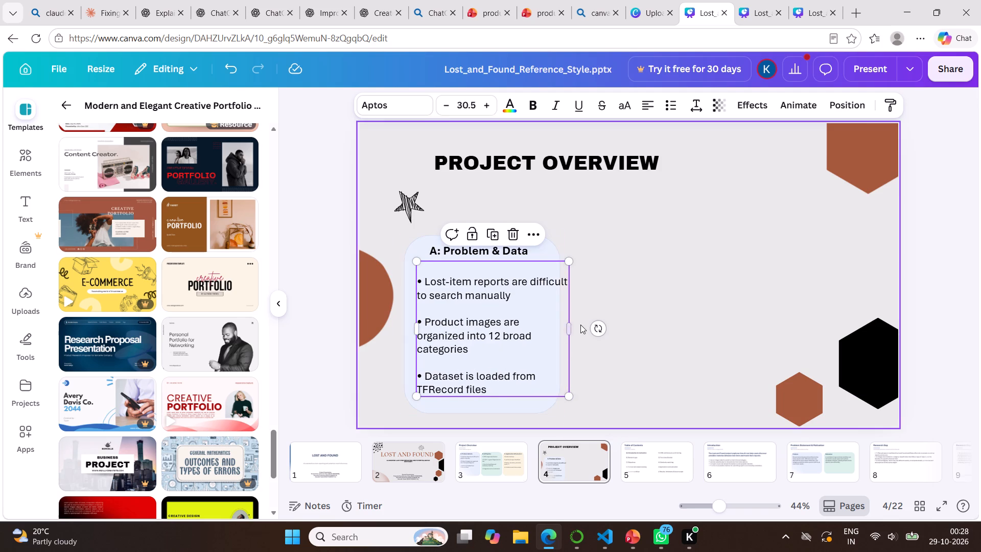
drag(572, 329, 550, 335)
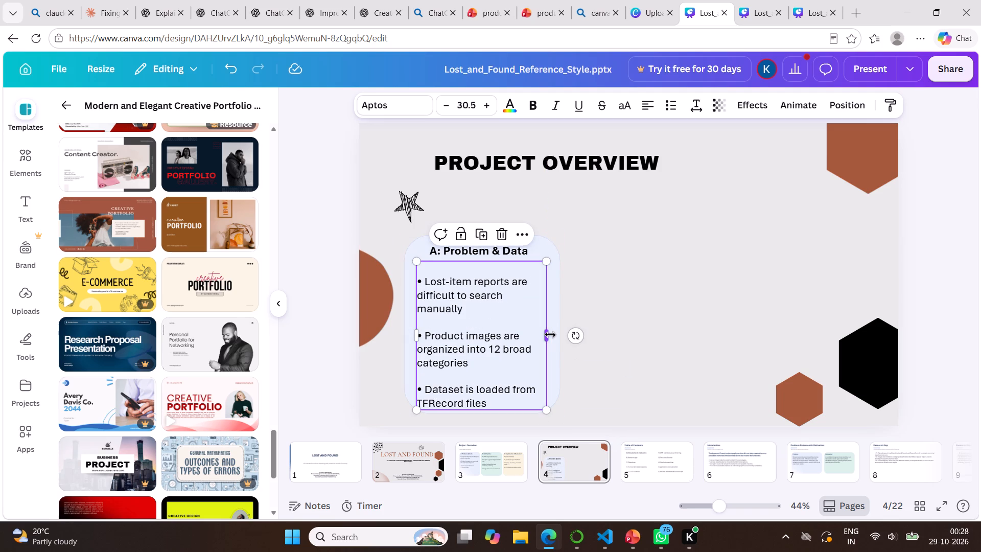
click(449, 102)
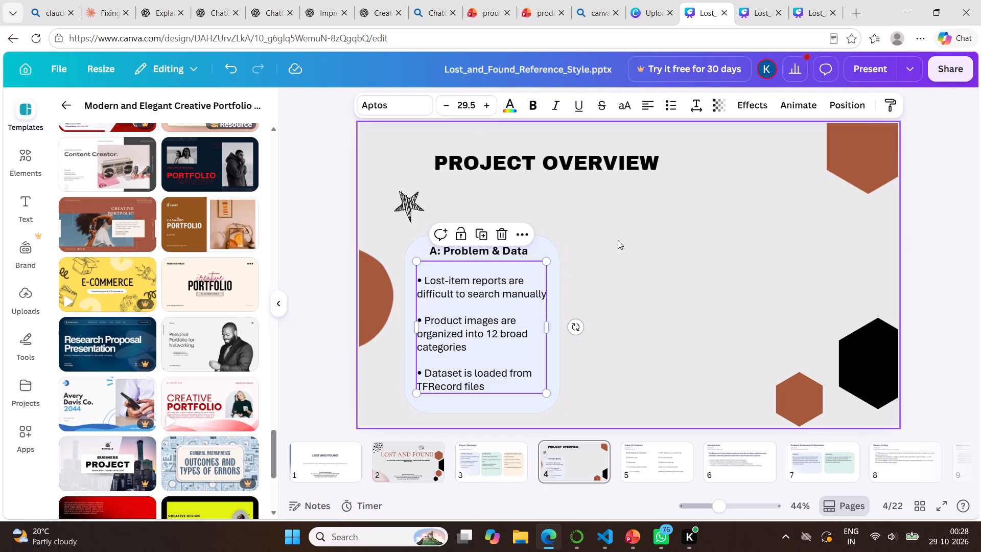
triple_click(447, 107)
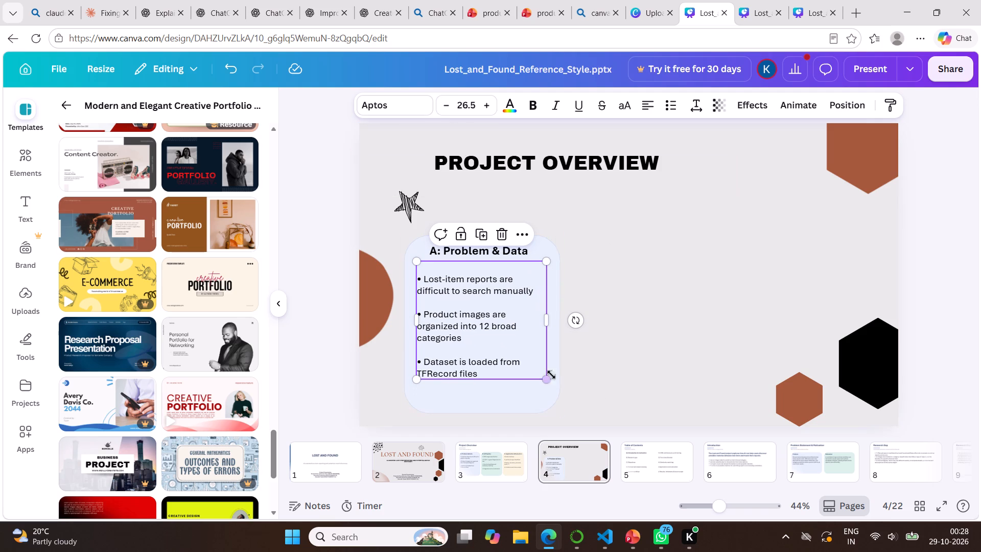
drag(546, 379, 539, 390)
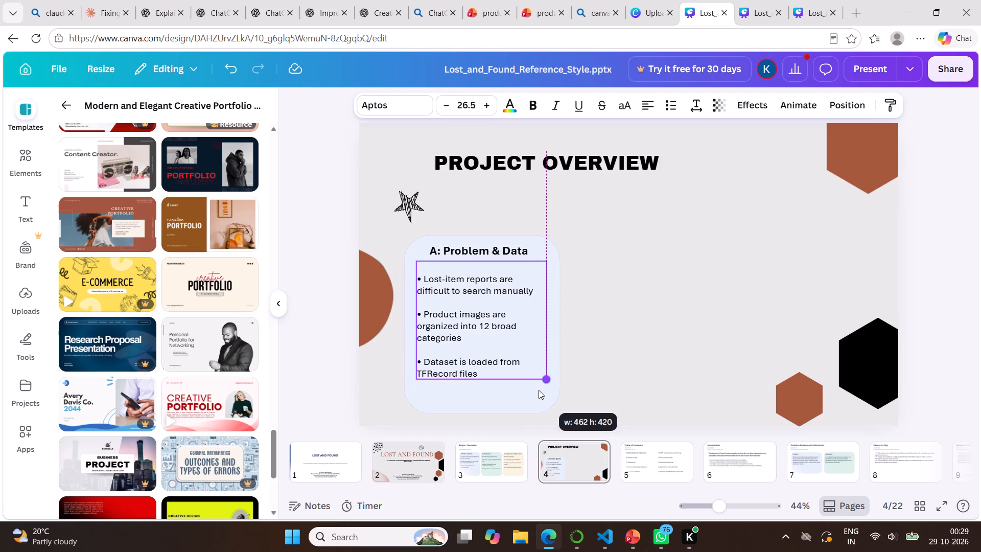
Copy the green AI Pipeline card shape from page 3 to page 4 and place it level beside the light blue card.
click(476, 459)
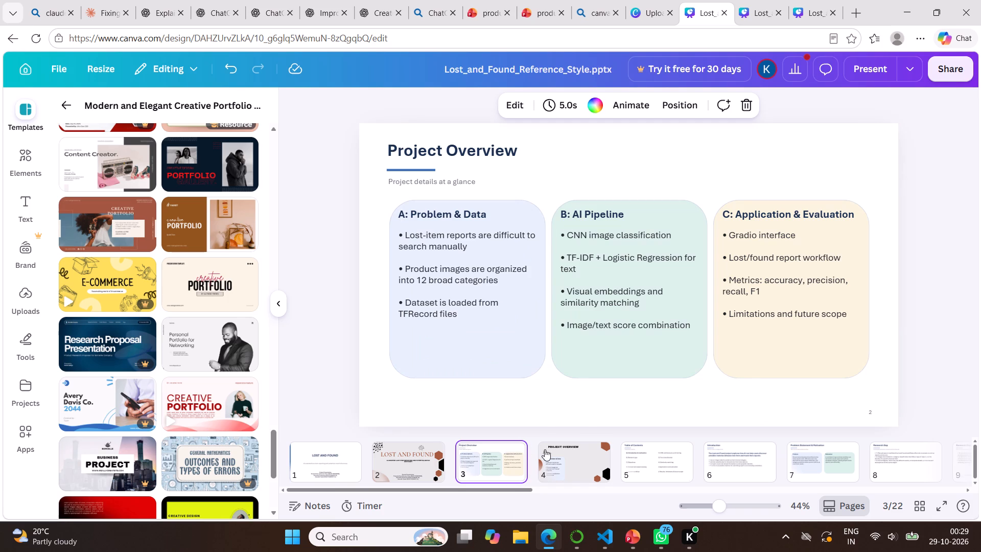
click(575, 463)
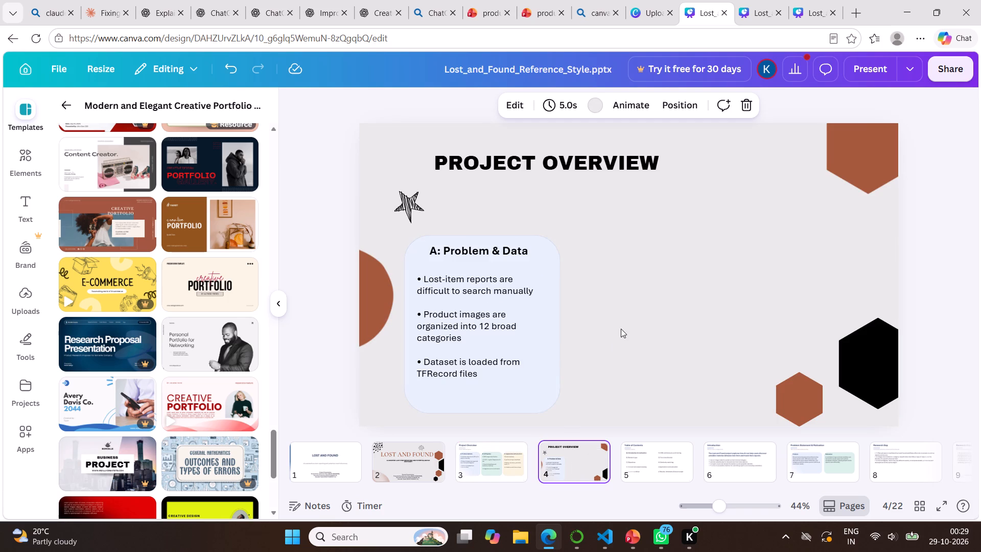
click(482, 465)
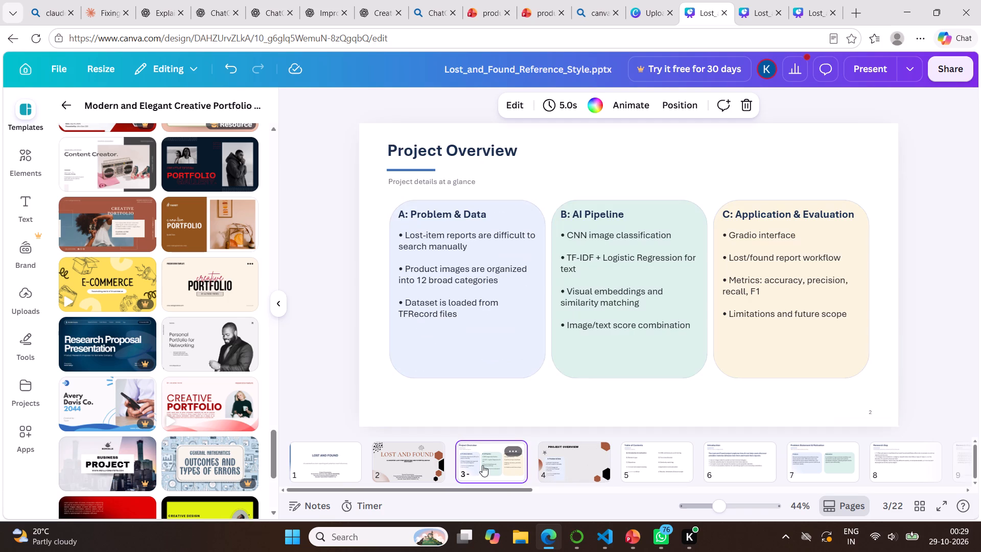
click(597, 301)
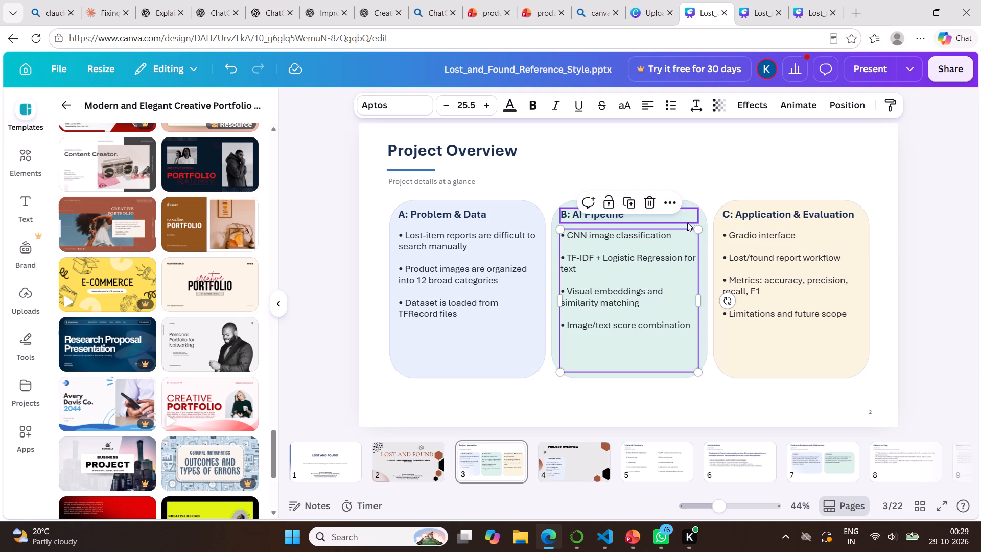
click(689, 223)
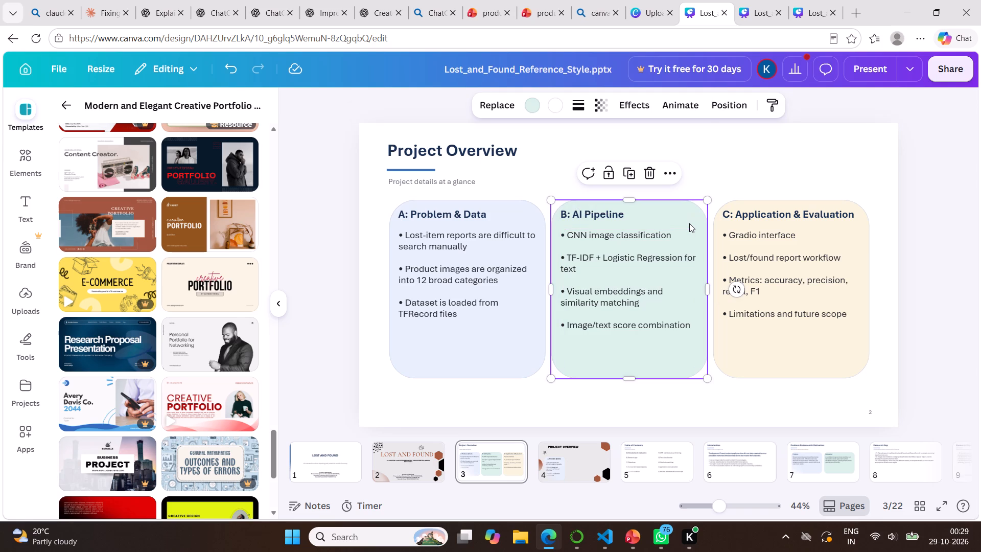
key(ctrl+c)
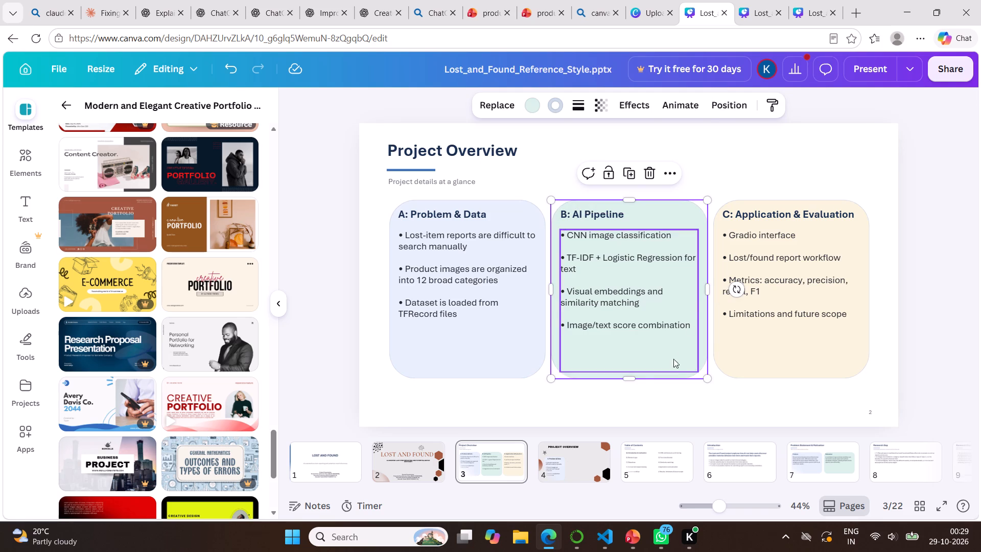
click(570, 446)
click(616, 286)
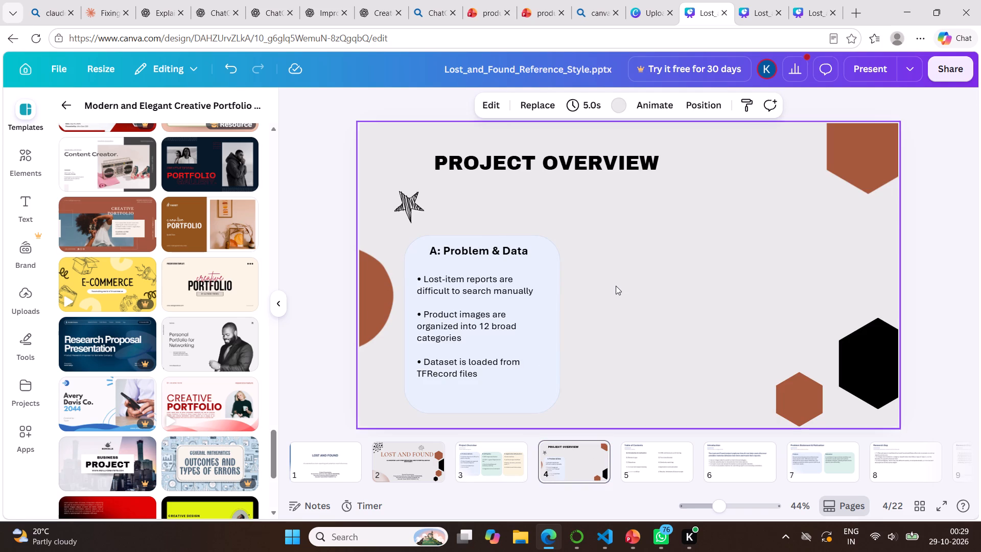
key(ctrl+v)
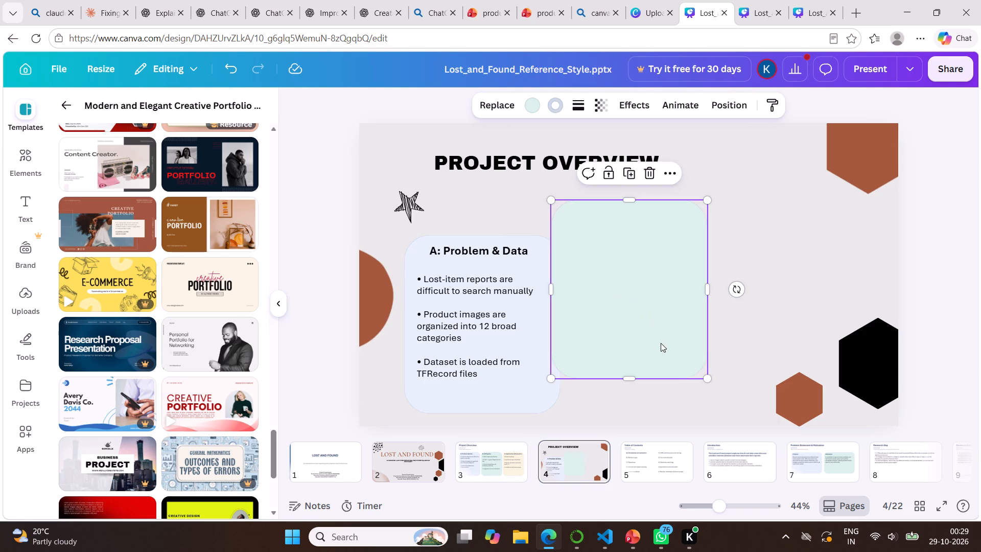
drag(641, 264, 674, 337)
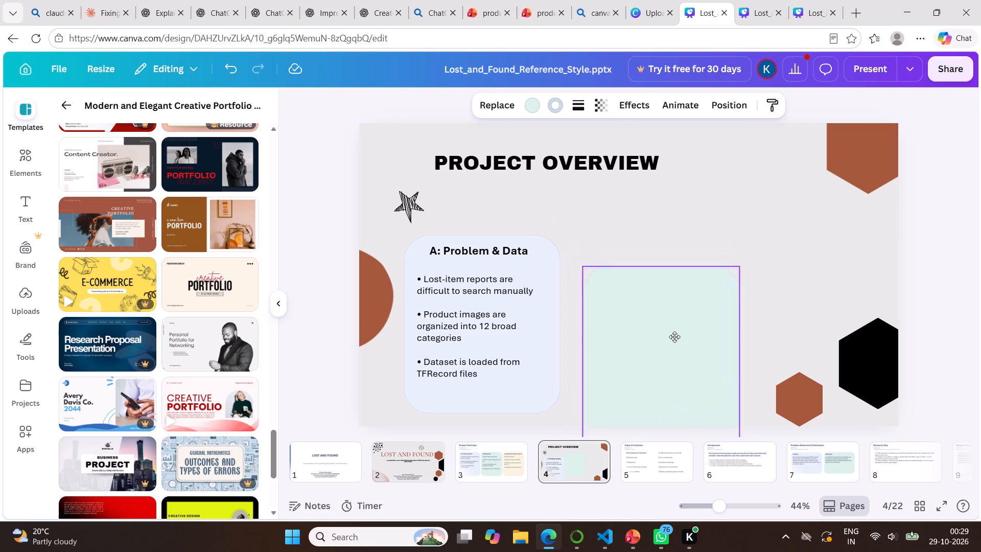
drag(674, 337, 662, 298)
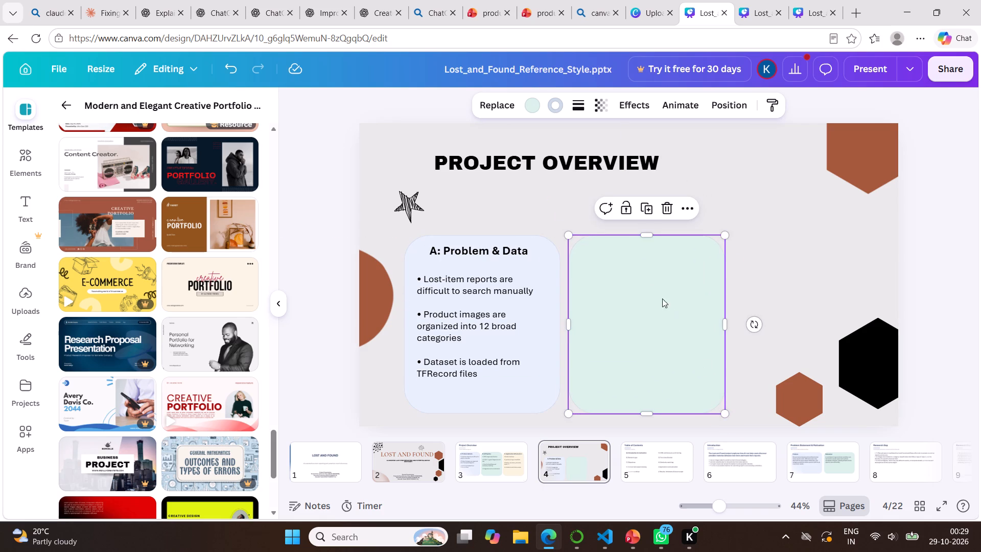
click(793, 228)
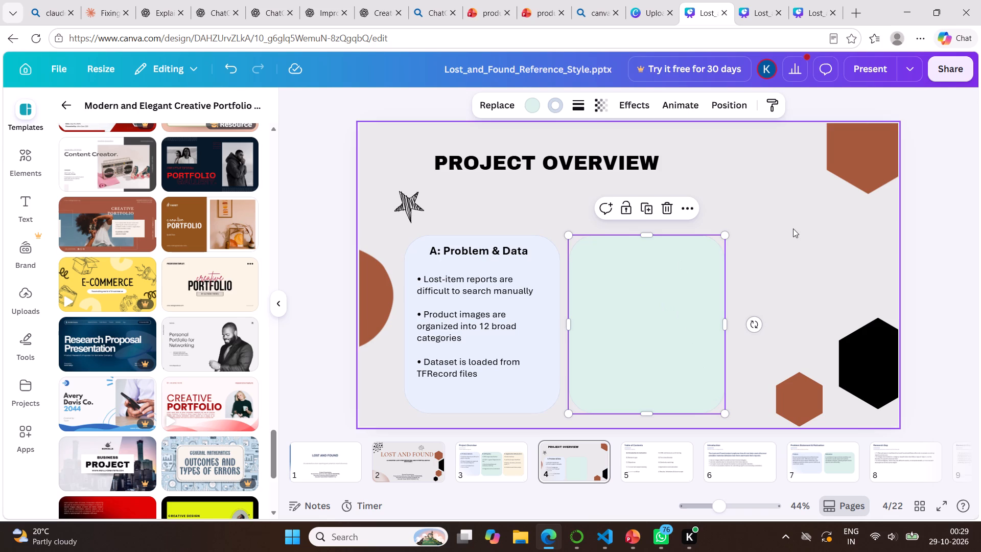
click(668, 302)
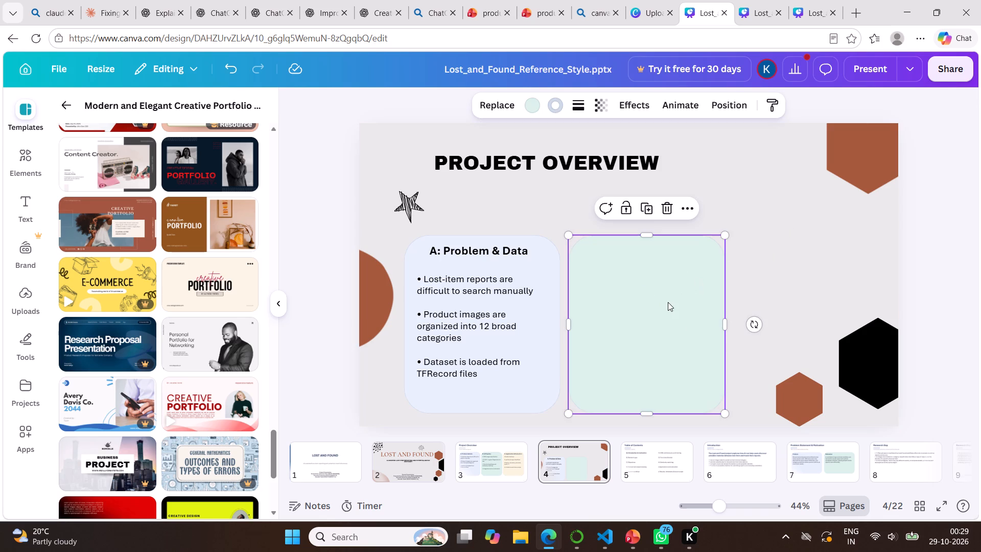
Copy the heading text B: AI Pipeline from page 3 and paste it over the green card on page 4.
click(494, 472)
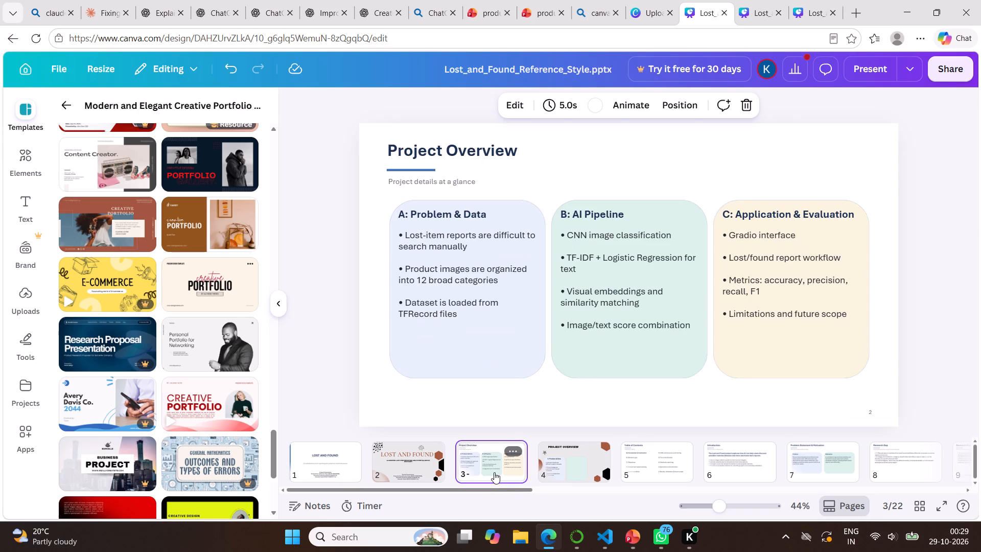
click(590, 212)
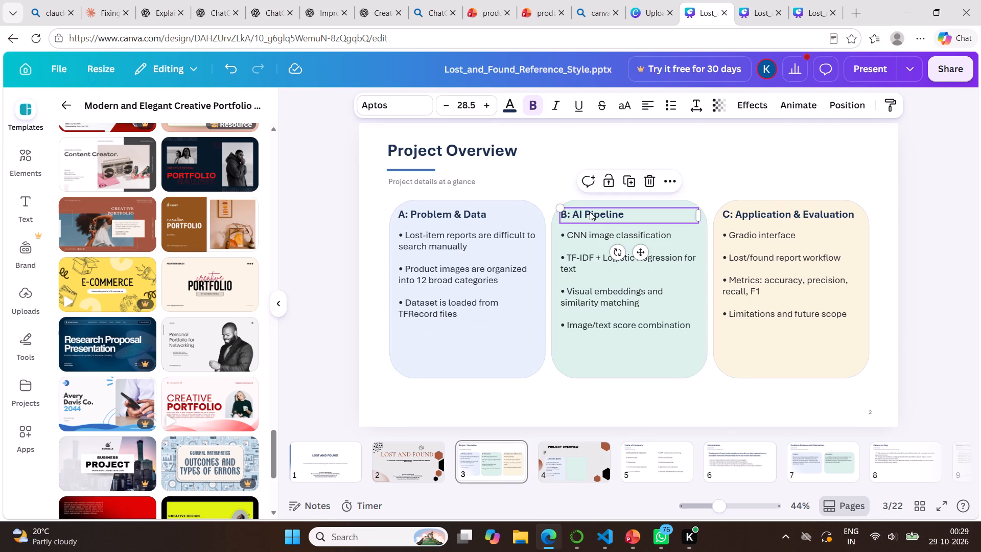
key(ctrl+c)
drag(563, 213, 577, 215)
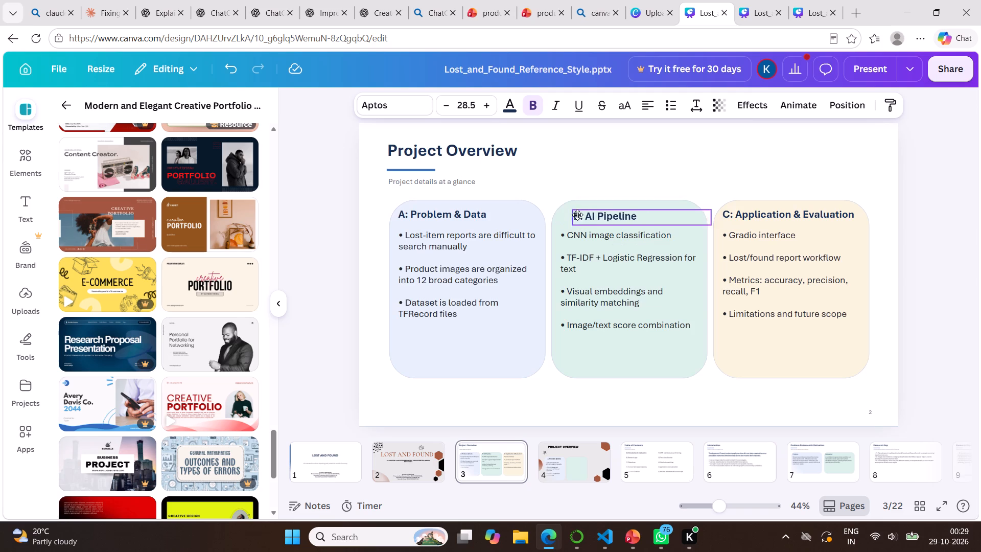
drag(577, 215, 568, 214)
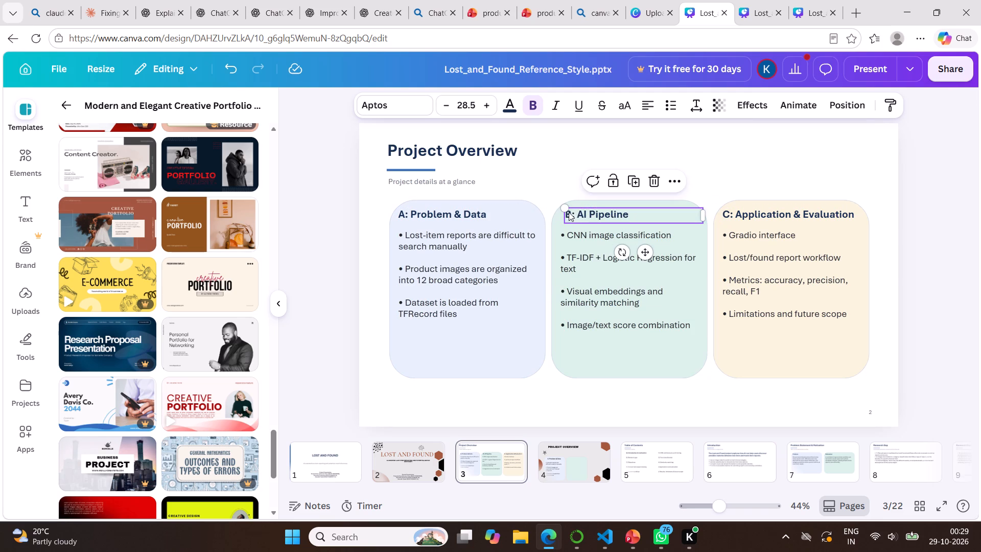
double_click(569, 212)
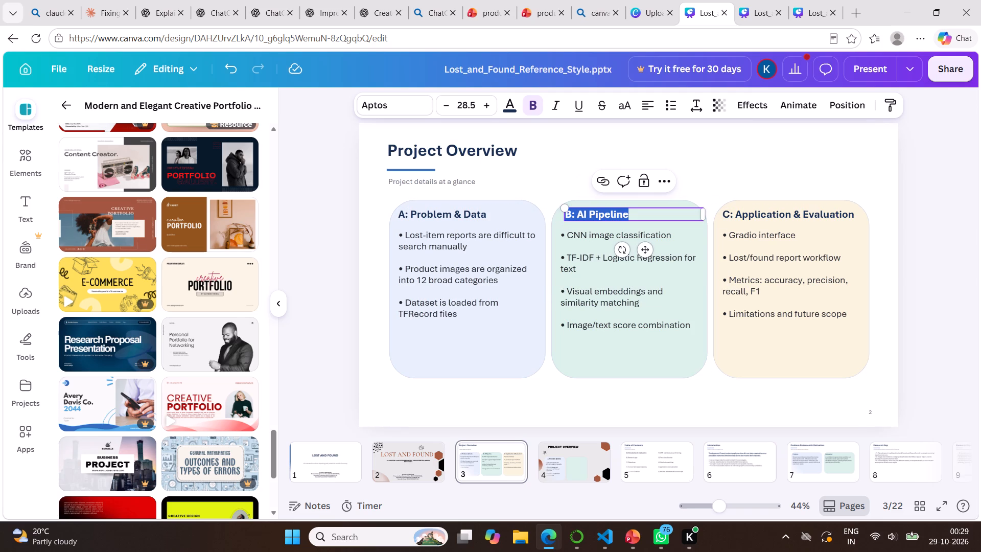
key(ctrl+c)
click(568, 466)
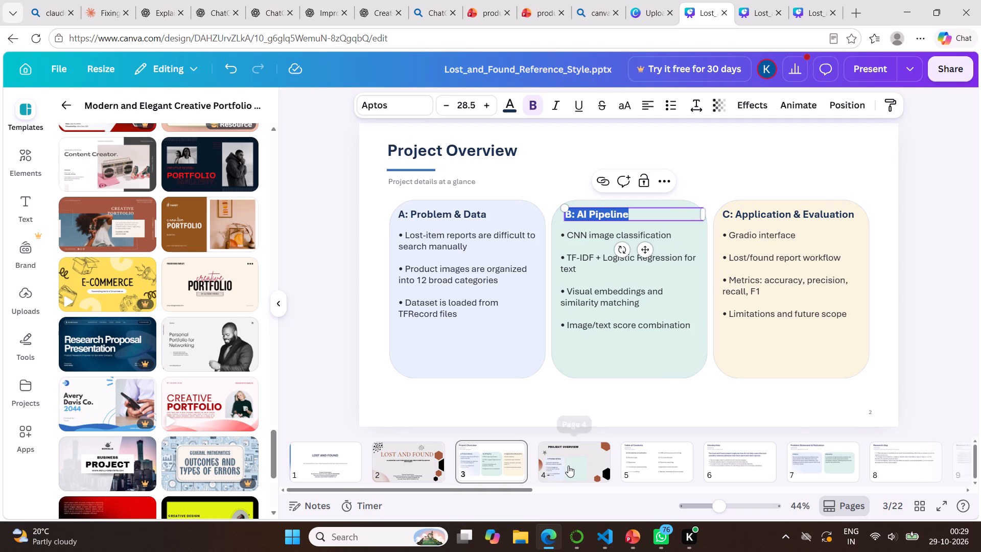
click(604, 256)
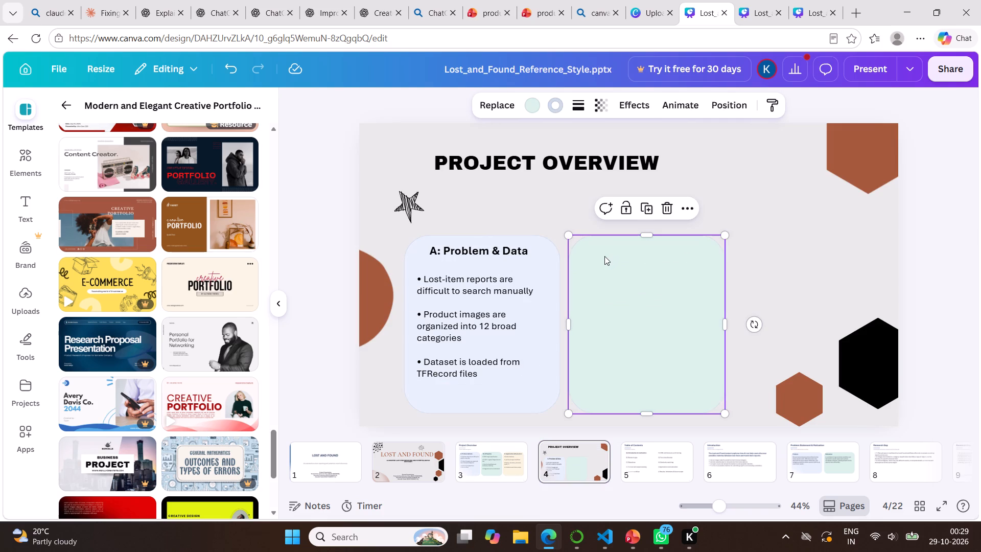
key(ctrl+v)
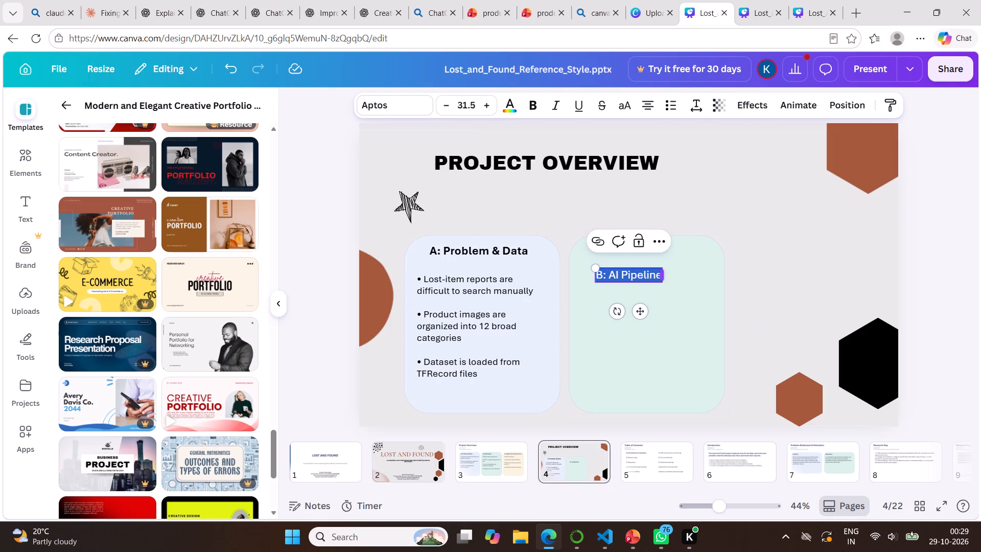
Widen the B: AI Pipeline text box and move it to the top of the green card, near the A heading's level.
drag(665, 275, 689, 270)
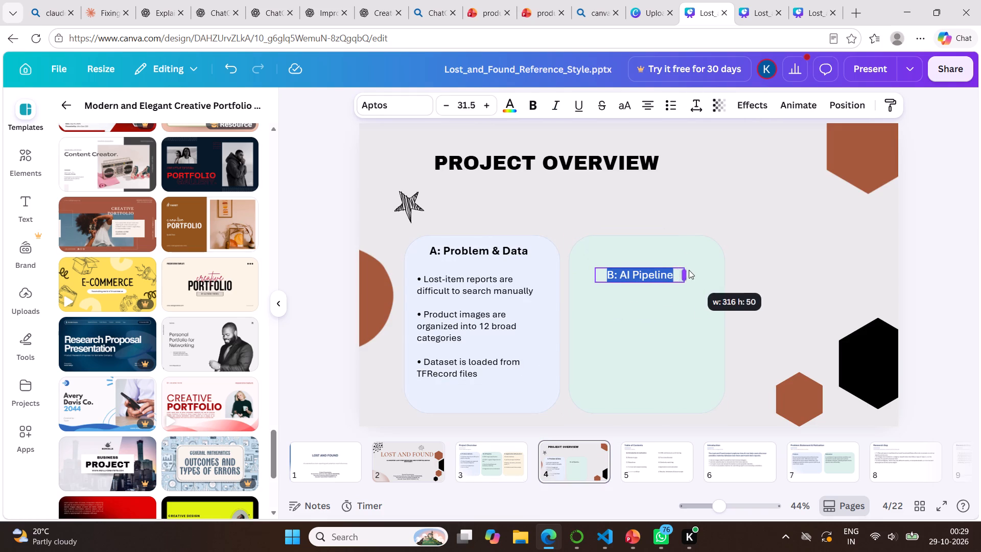
drag(689, 270, 707, 263)
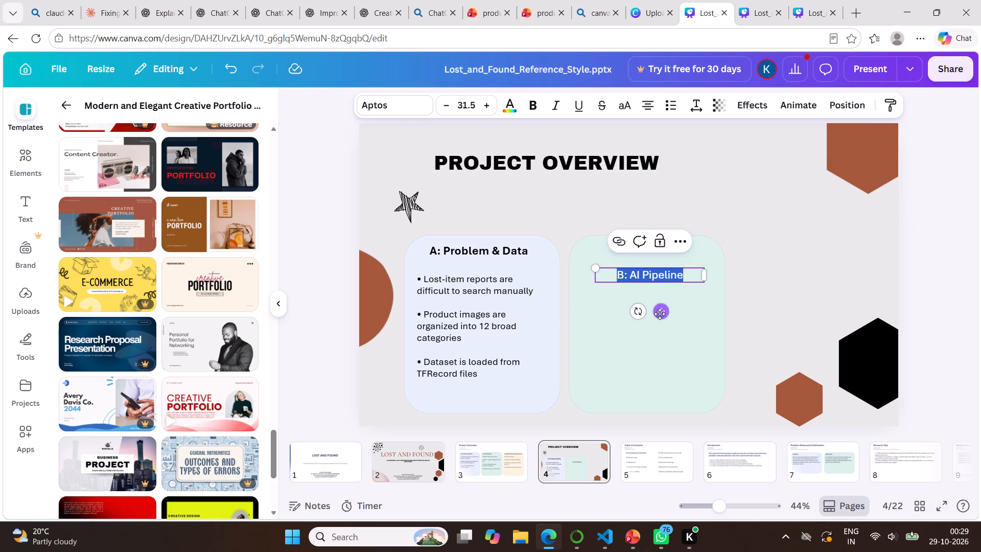
drag(660, 313, 650, 294)
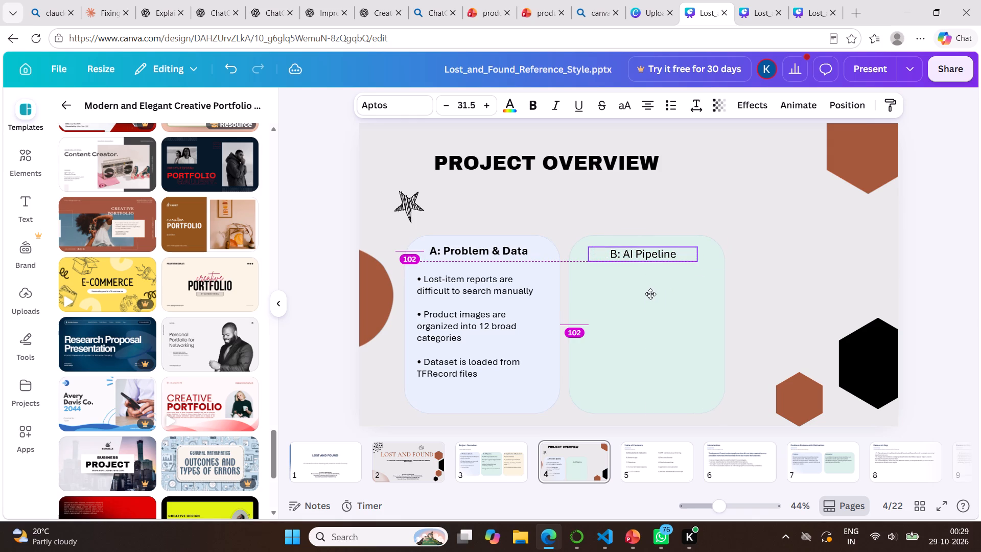
drag(650, 294, 650, 293)
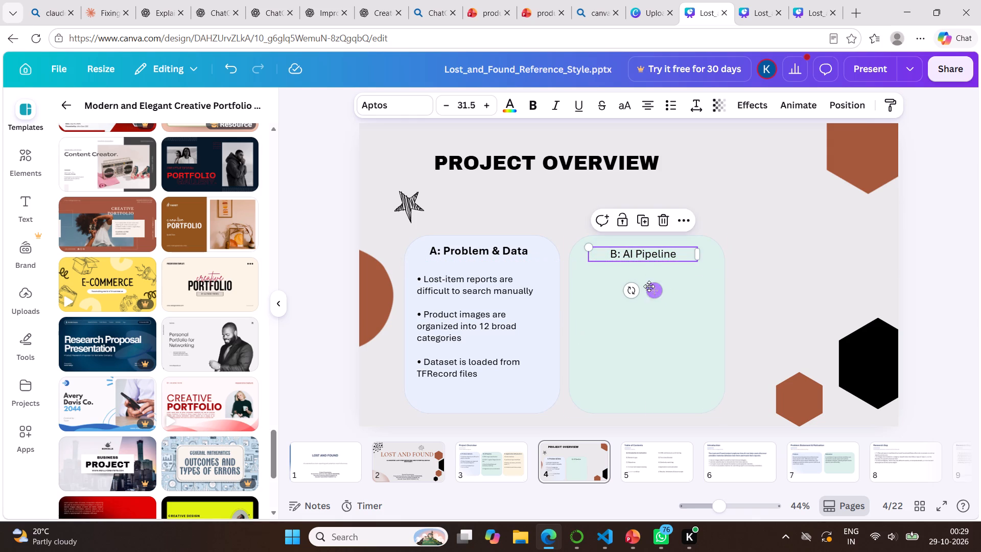
Make the B: AI Pipeline heading on page 4 bold and widen its text box across the green card.
click(637, 257)
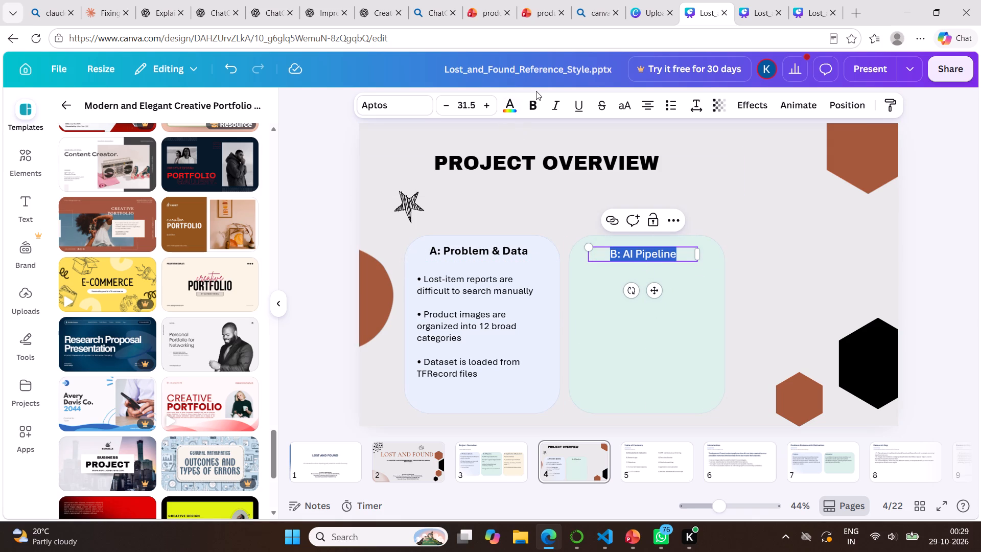
click(535, 109)
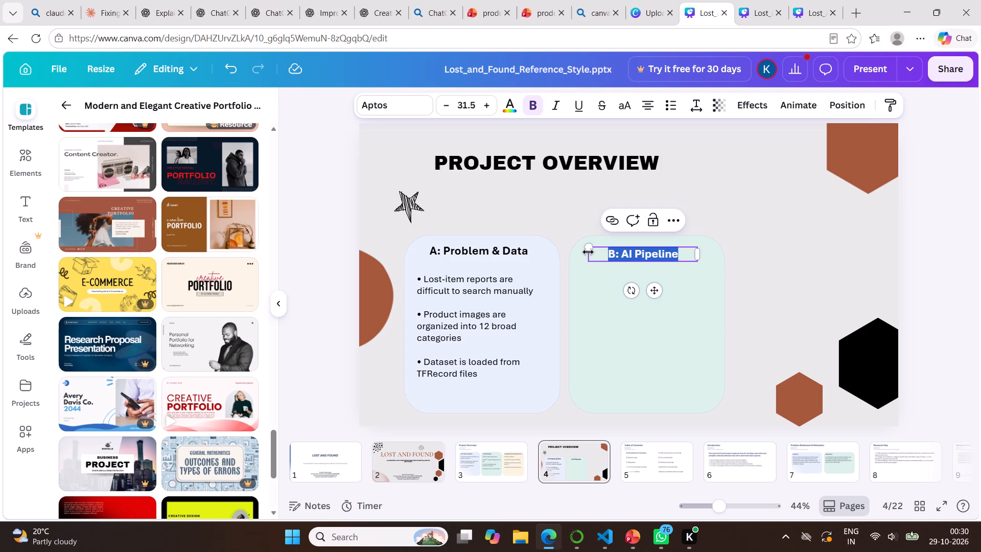
drag(588, 252, 573, 252)
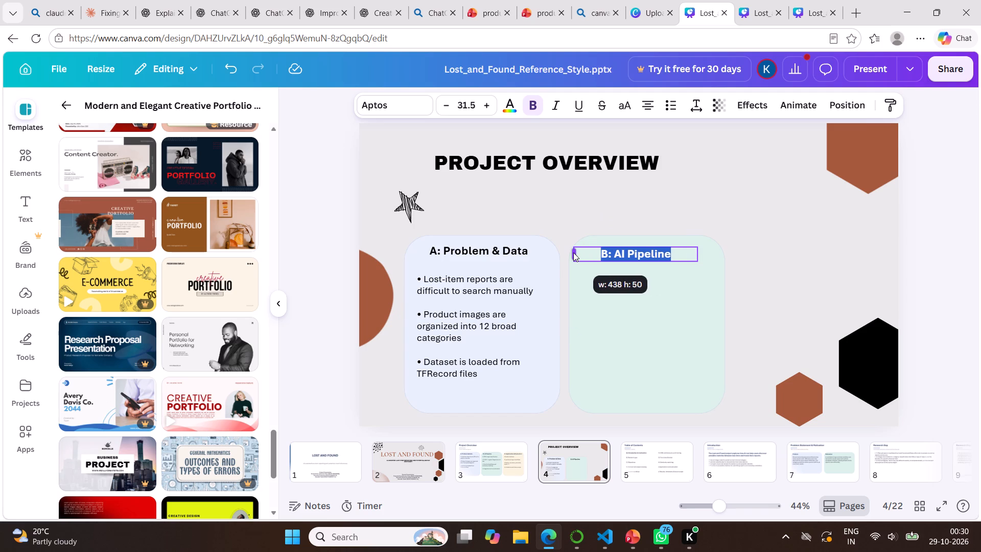
drag(573, 252, 575, 252)
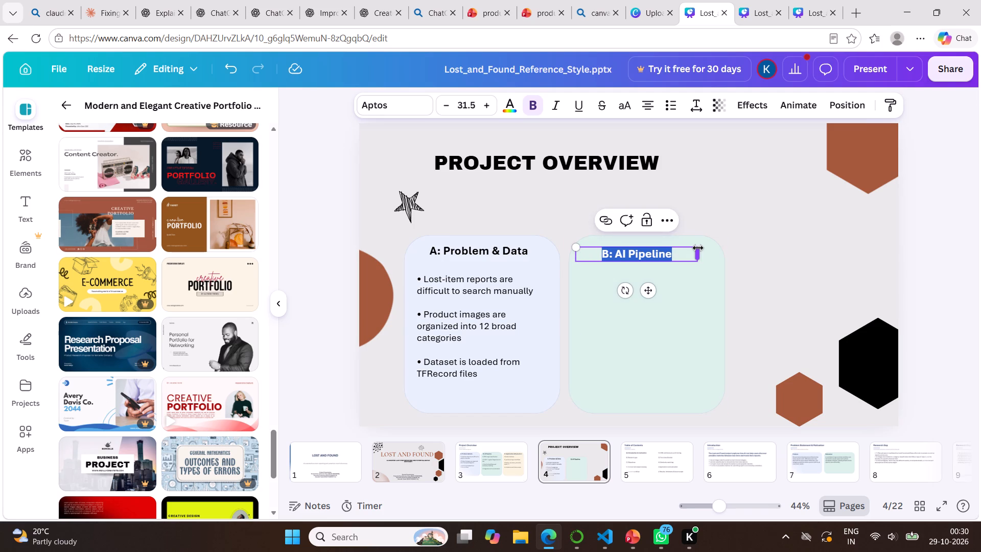
drag(698, 248, 709, 247)
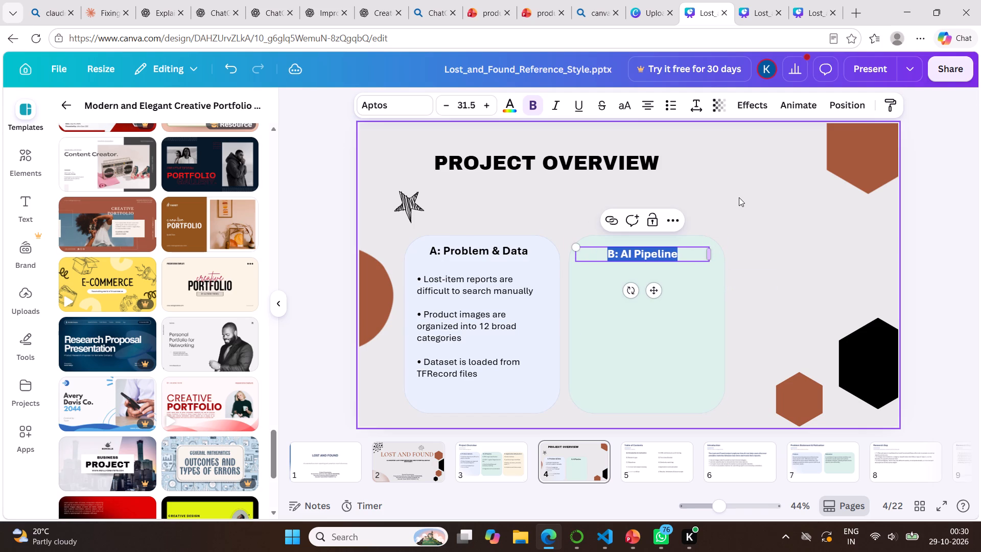
click(742, 197)
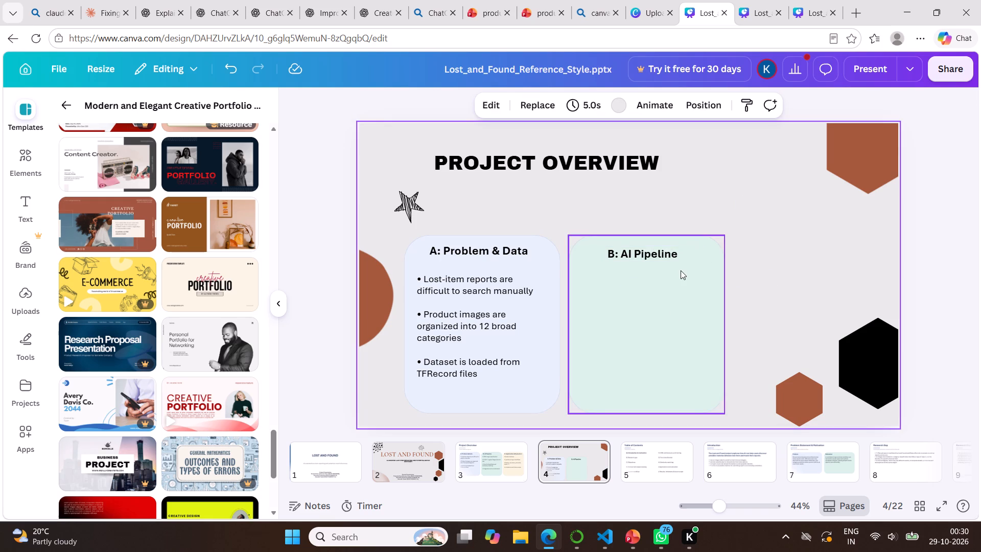
Move the B: AI Pipeline heading up slightly until it is level with the A: Problem & Data heading.
click(653, 258)
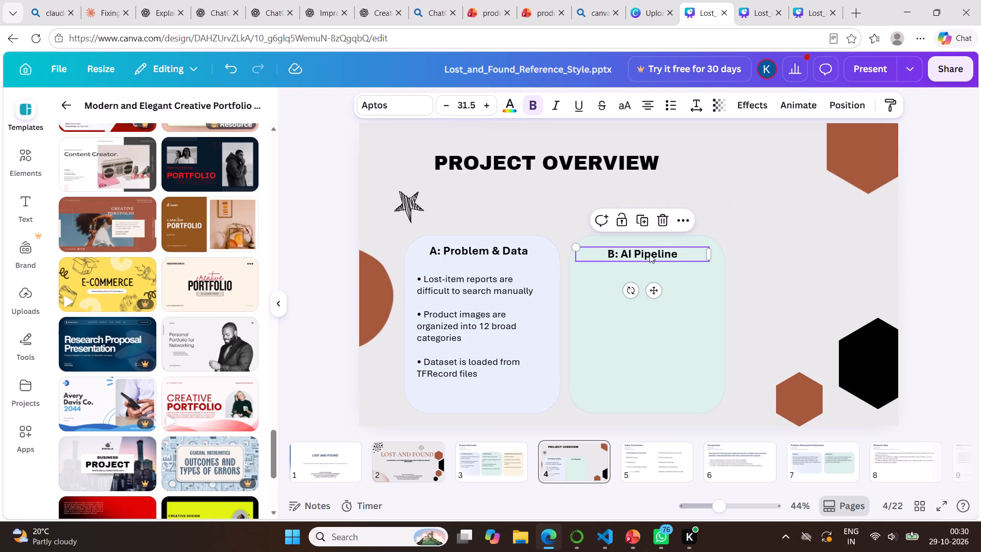
drag(656, 290, 656, 286)
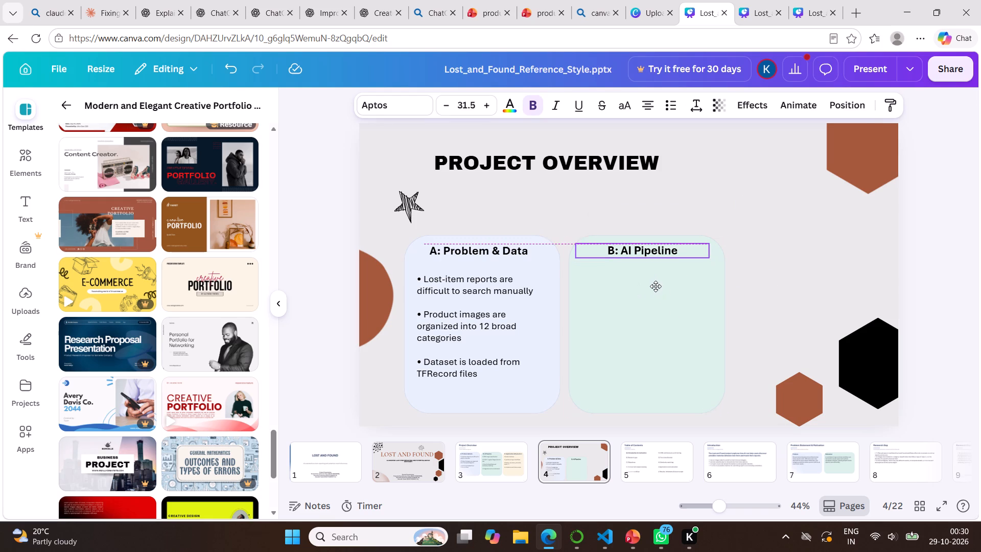
drag(656, 286, 656, 284)
click(656, 284)
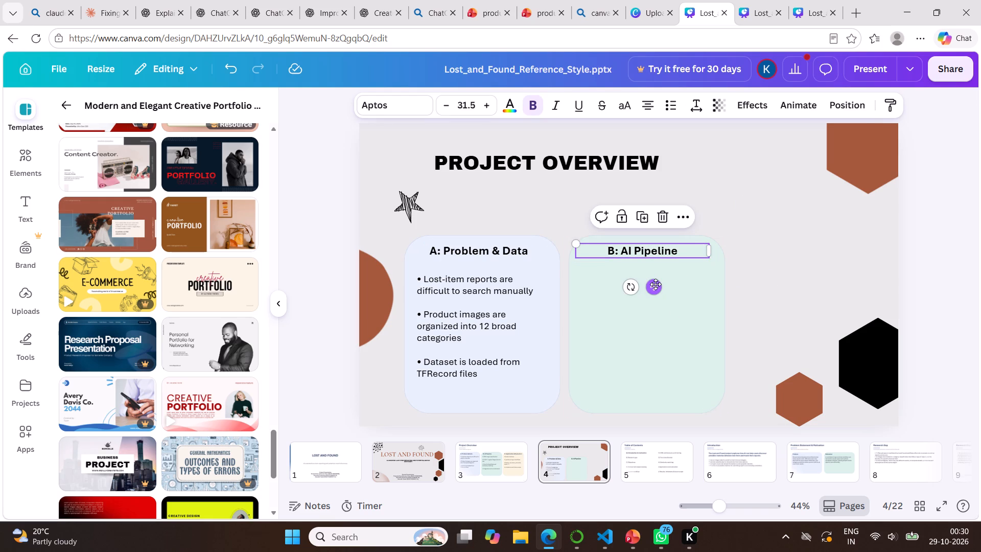
click(686, 270)
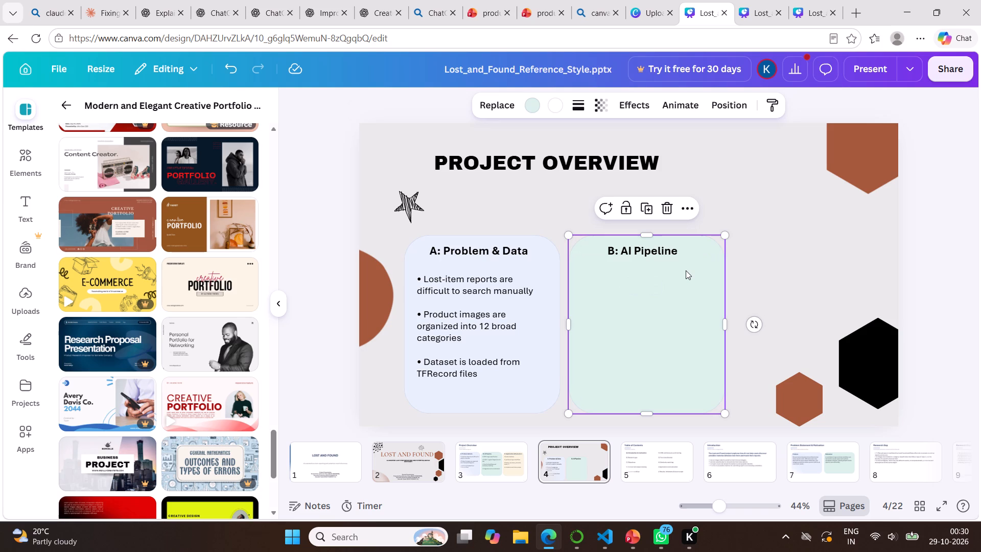
Compare the A heading's font size and increase the B: AI Pipeline heading's size by one increment.
click(504, 249)
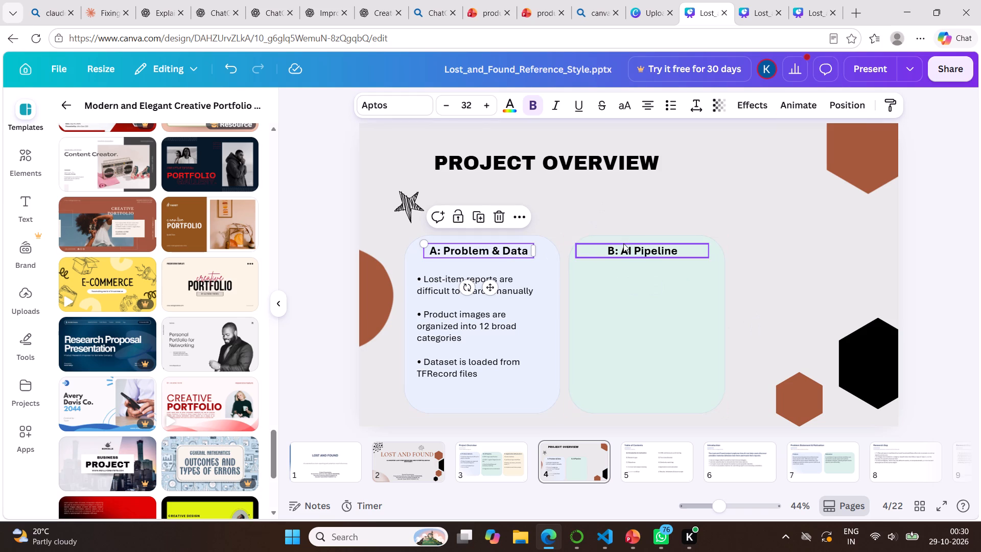
click(629, 243)
click(486, 99)
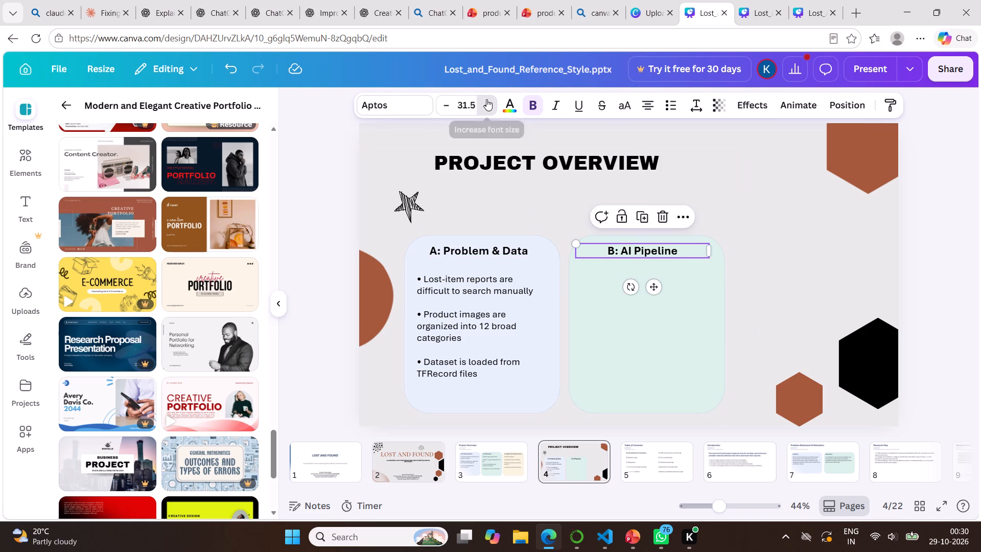
click(619, 318)
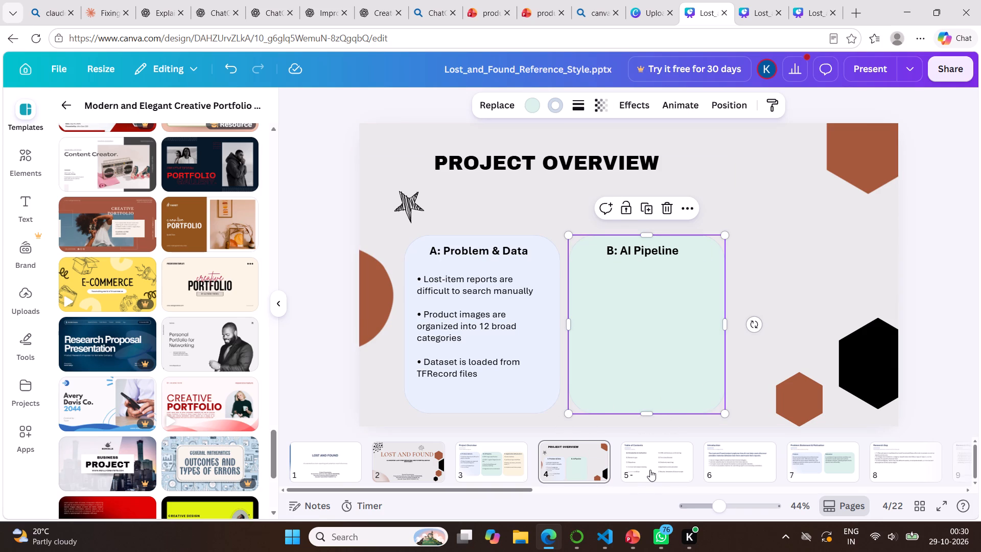
Copy the AI Pipeline bullet text from page 3 and paste it onto page 4.
click(492, 464)
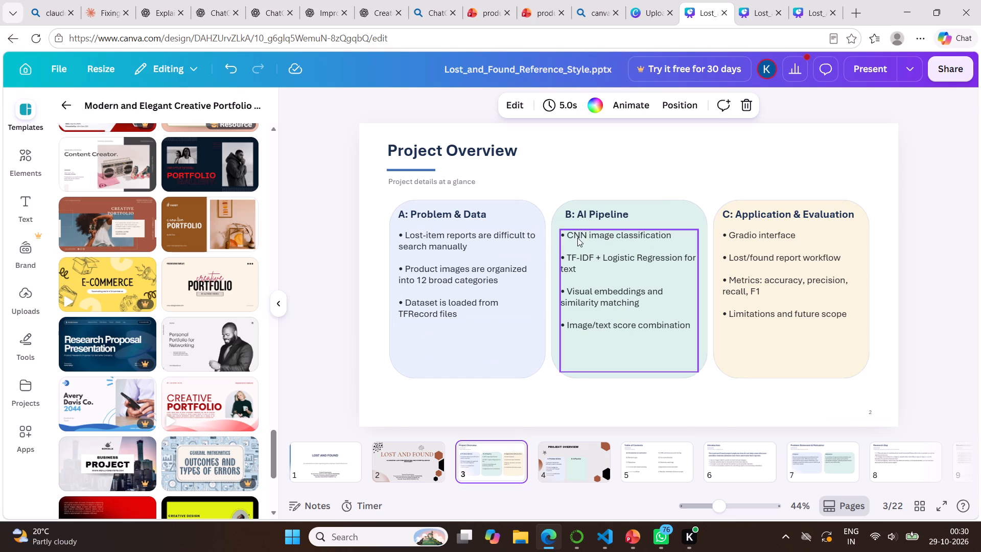
double_click(577, 238)
key(ctrl+c)
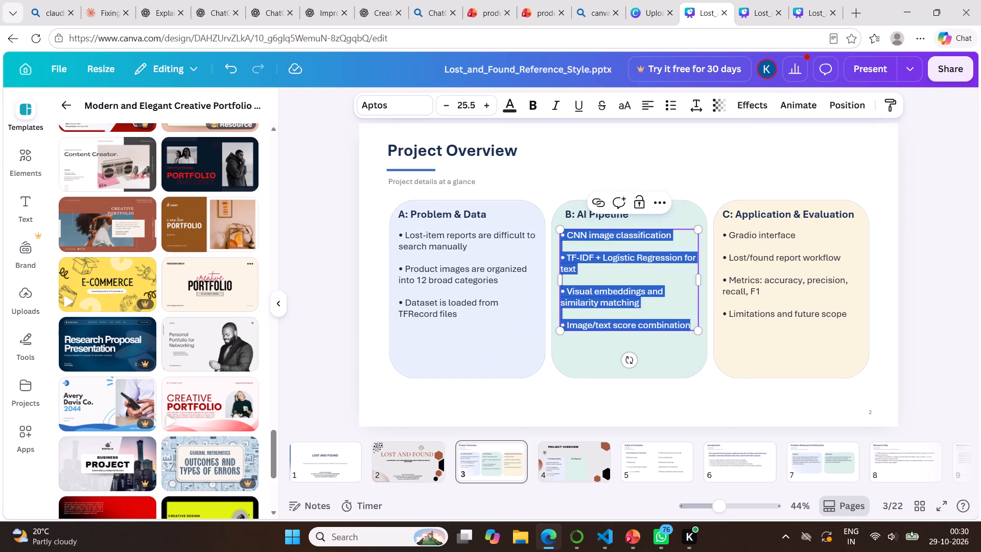
click(577, 477)
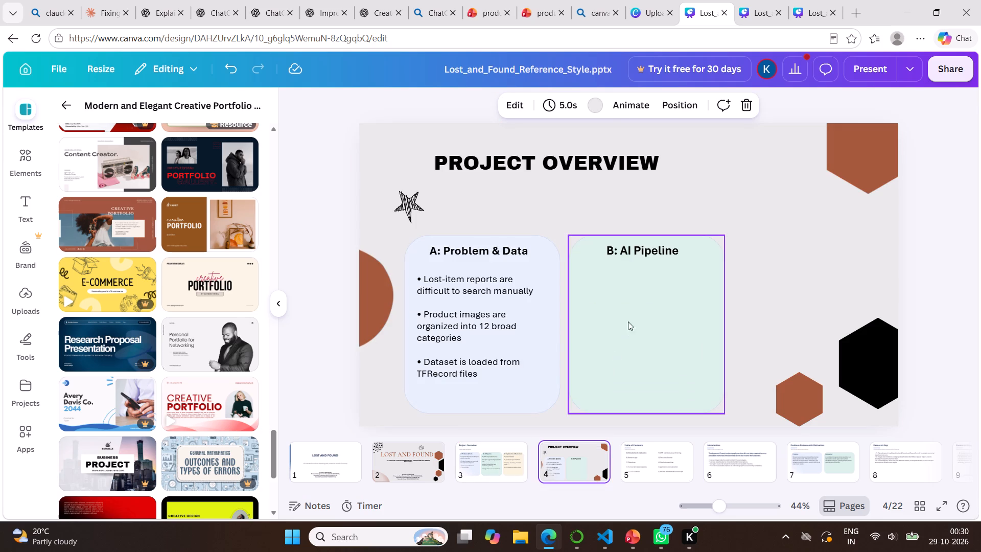
click(632, 308)
key(ctrl+v)
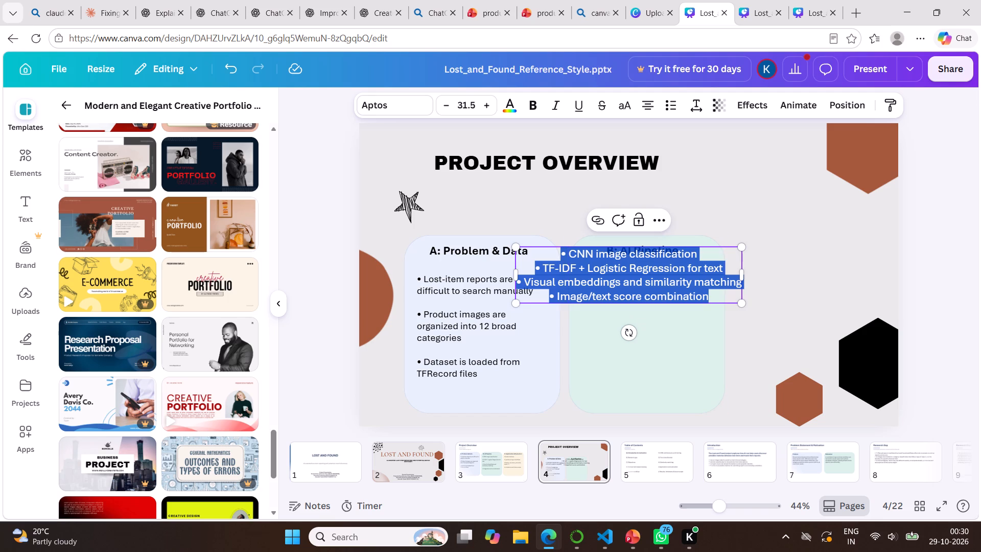
Move the pasted AI Pipeline bullet text down so it sits below the B: AI Pipeline heading.
click(628, 291)
drag(628, 291, 675, 292)
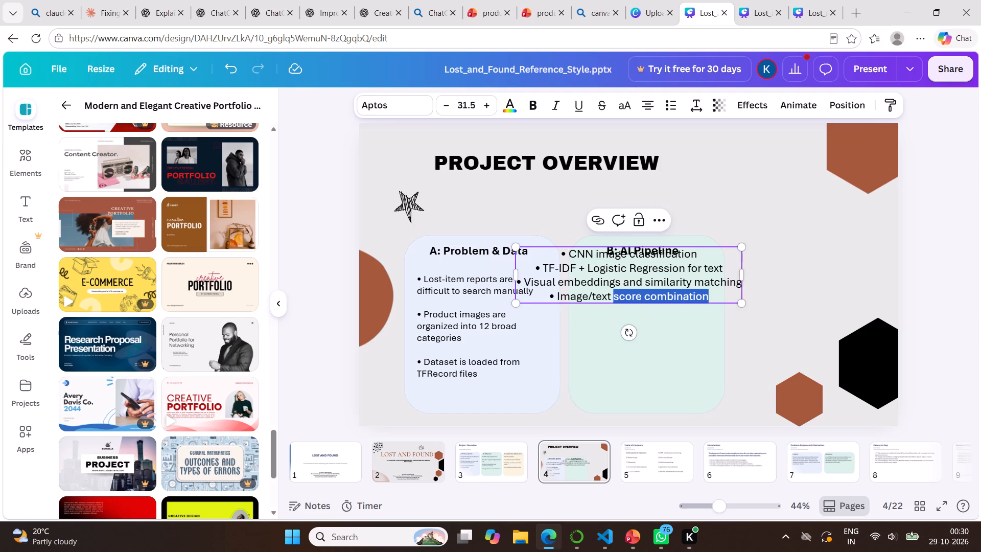
double_click(704, 266)
double_click(663, 310)
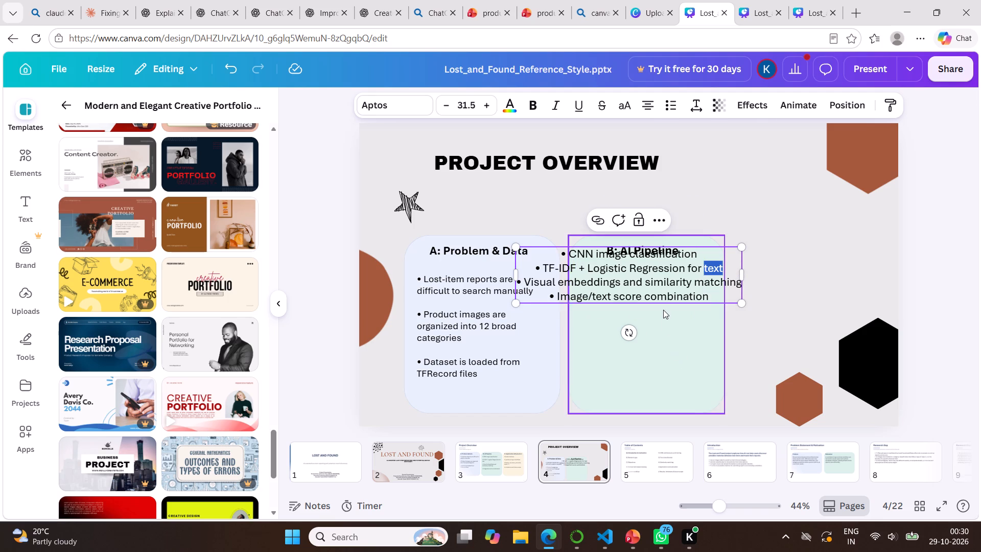
click(669, 286)
drag(669, 286, 670, 294)
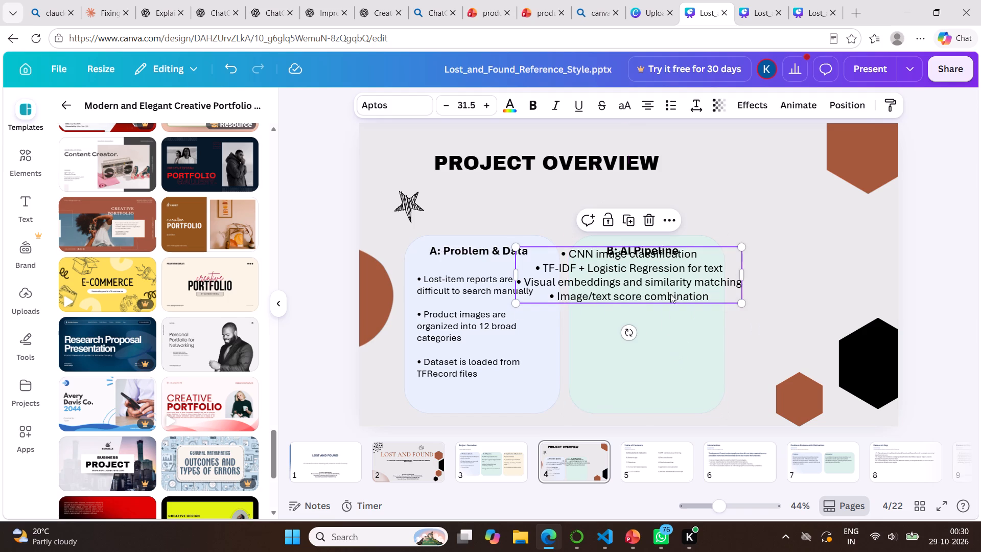
drag(670, 294, 679, 321)
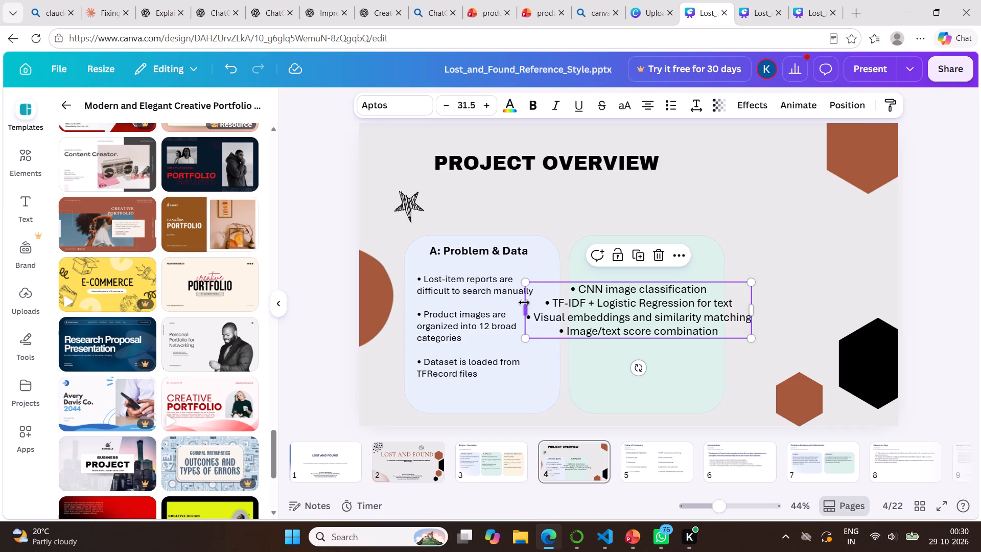
Resize the AI Pipeline bullet text box to fit inside the green card, with the text at size 33.6.
drag(523, 310, 597, 317)
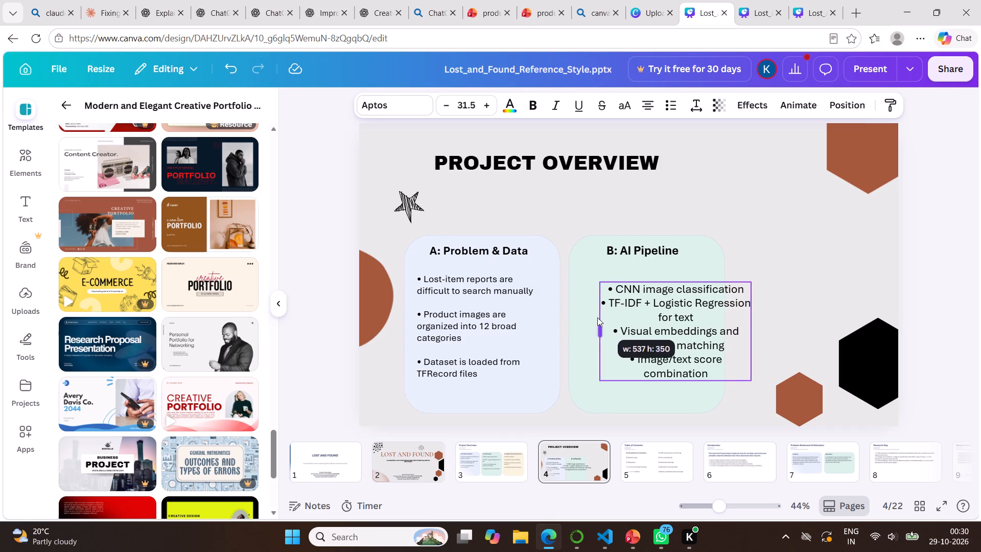
drag(597, 317, 576, 313)
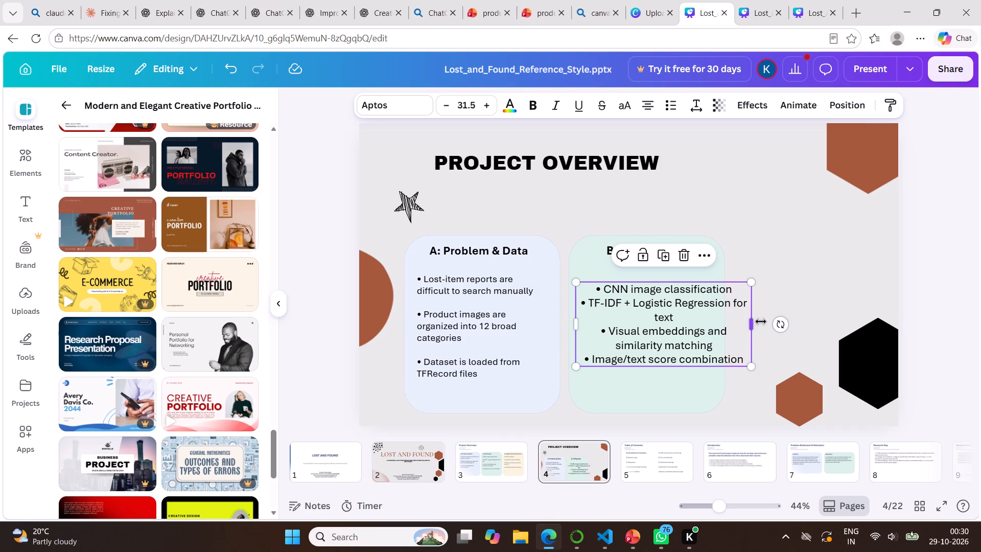
drag(755, 324, 703, 340)
drag(698, 282, 698, 261)
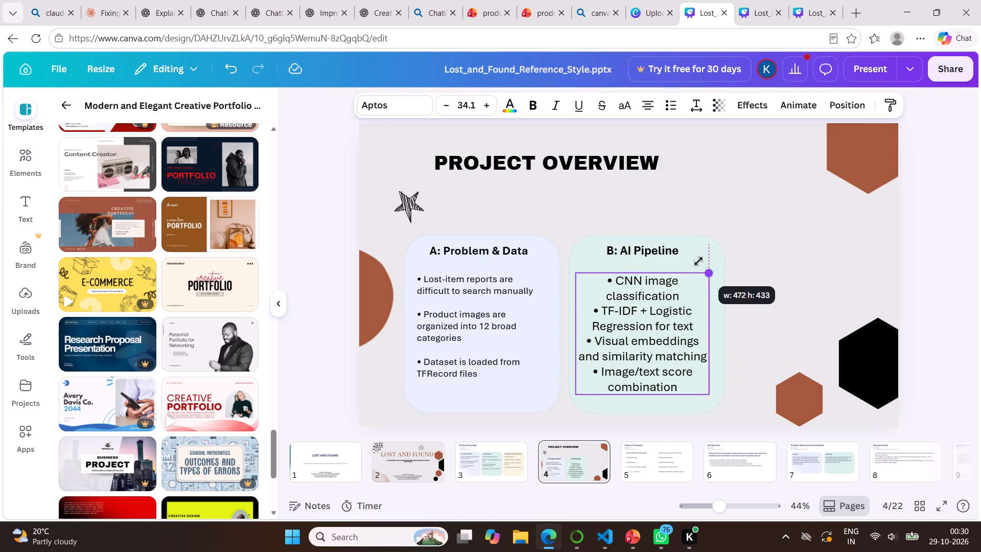
drag(698, 261, 701, 252)
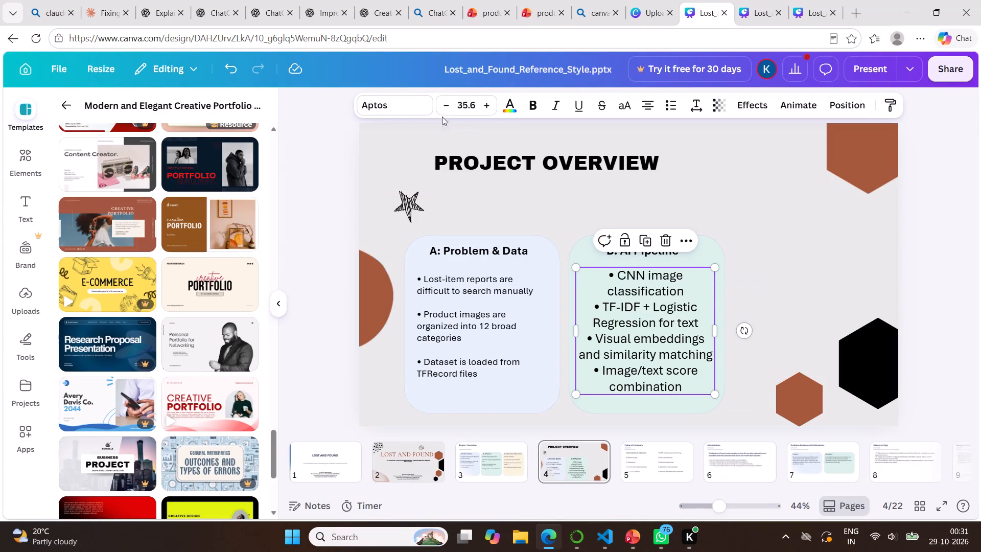
double_click(438, 102)
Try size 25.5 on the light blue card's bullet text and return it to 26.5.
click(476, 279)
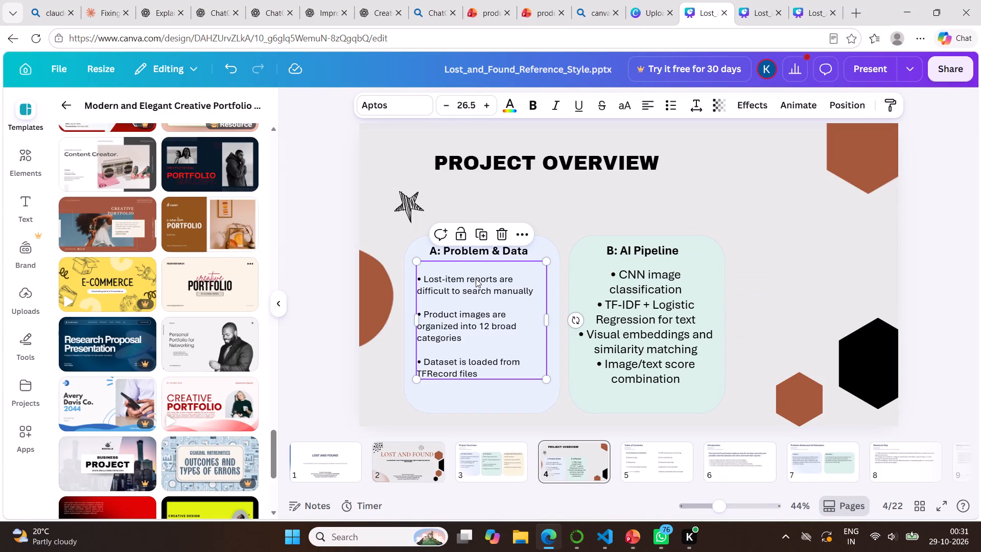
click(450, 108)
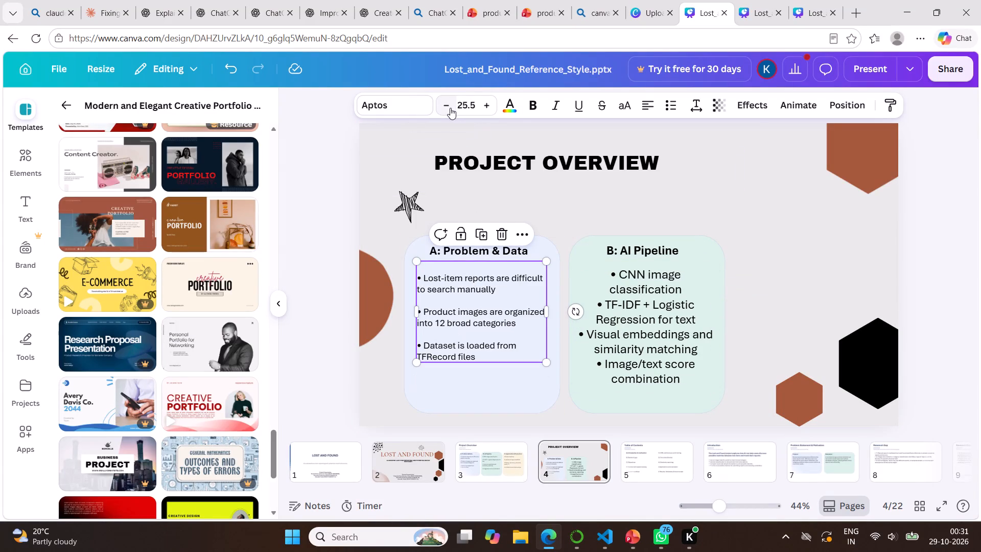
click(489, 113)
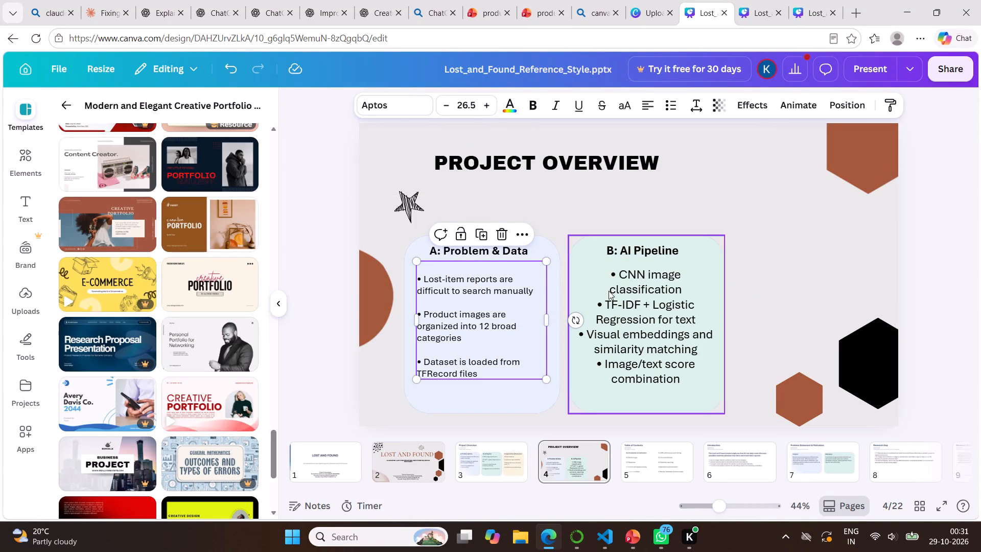
Reduce the AI Pipeline bullet text in the green card to size 26.6.
click(609, 293)
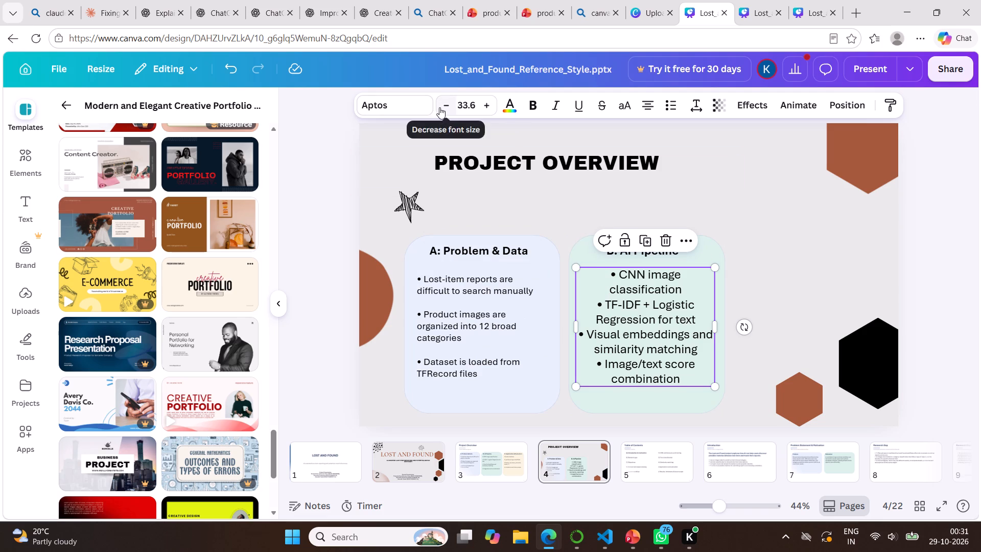
click(439, 107)
triple_click(439, 107)
click(439, 107)
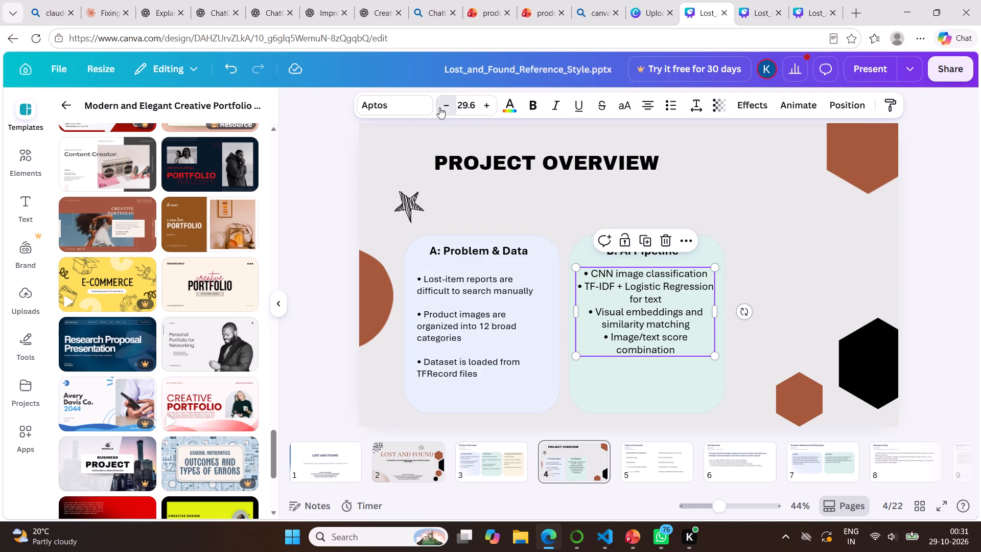
click(439, 107)
click(439, 107)
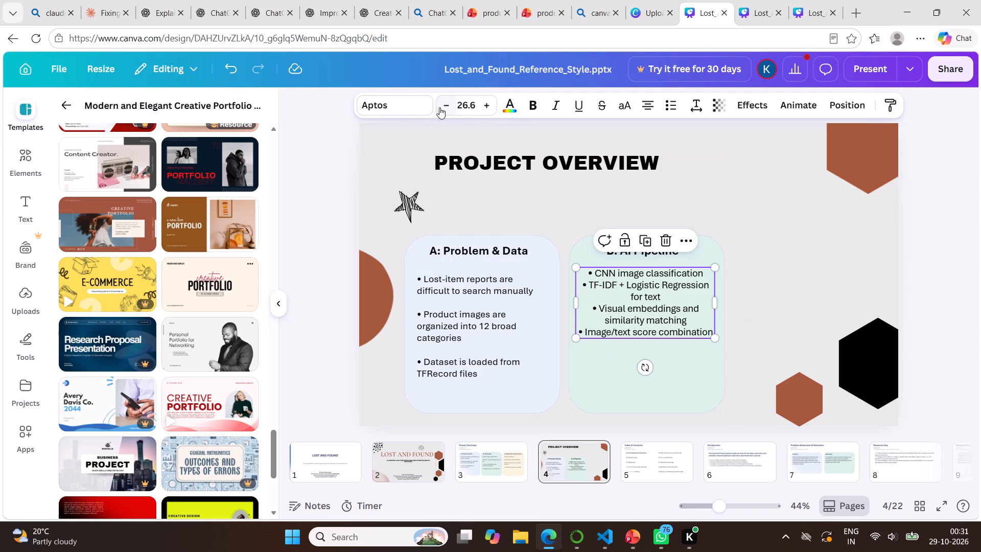
Insert a blank line between each of the four AI Pipeline bullets in the green card.
click(707, 271)
click(707, 271)
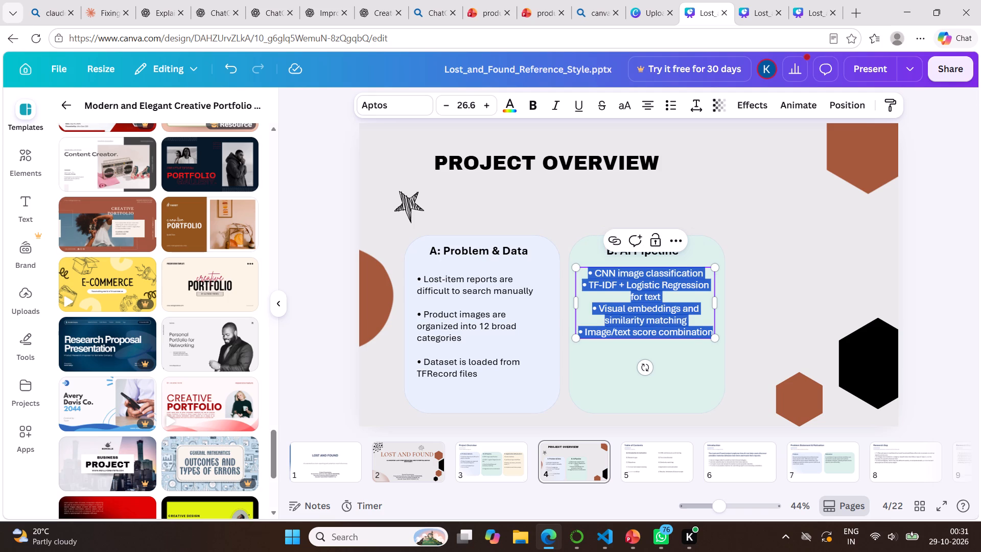
key(Return)
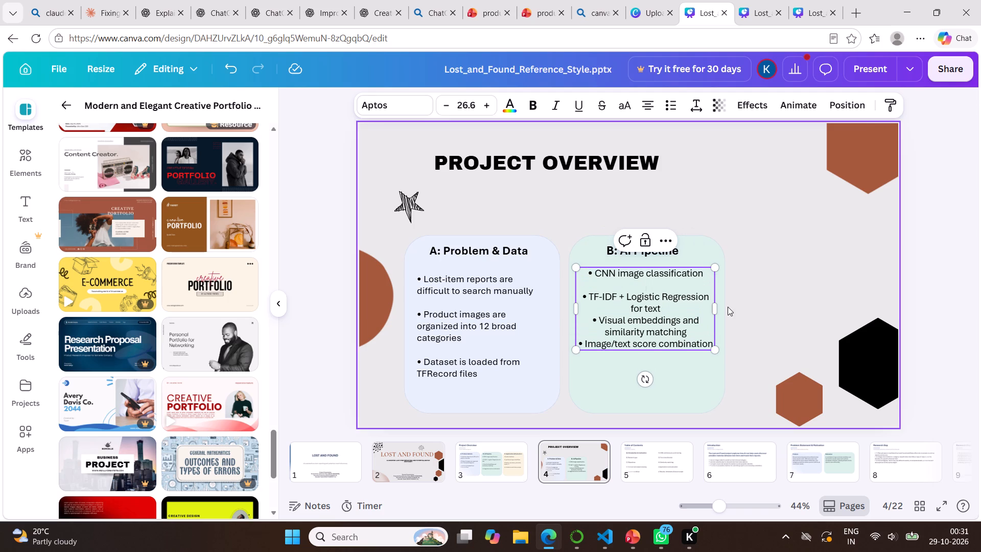
click(674, 311)
key(Return)
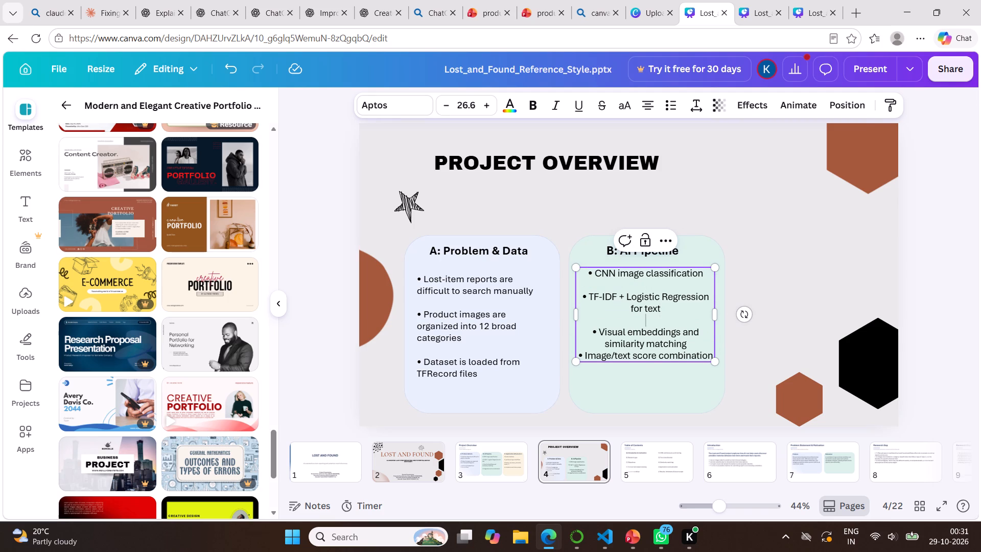
key(Return)
key(BackSpace)
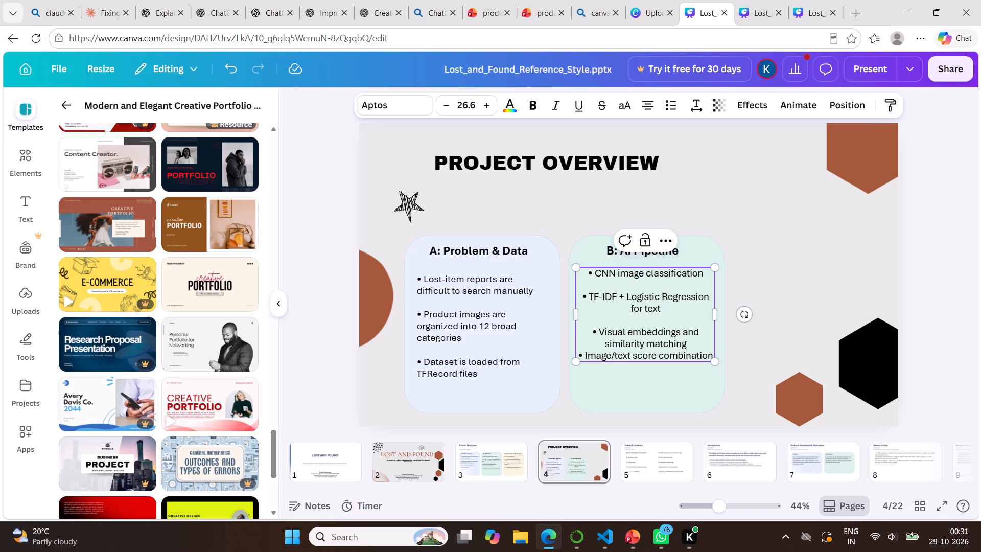
click(692, 346)
key(Return)
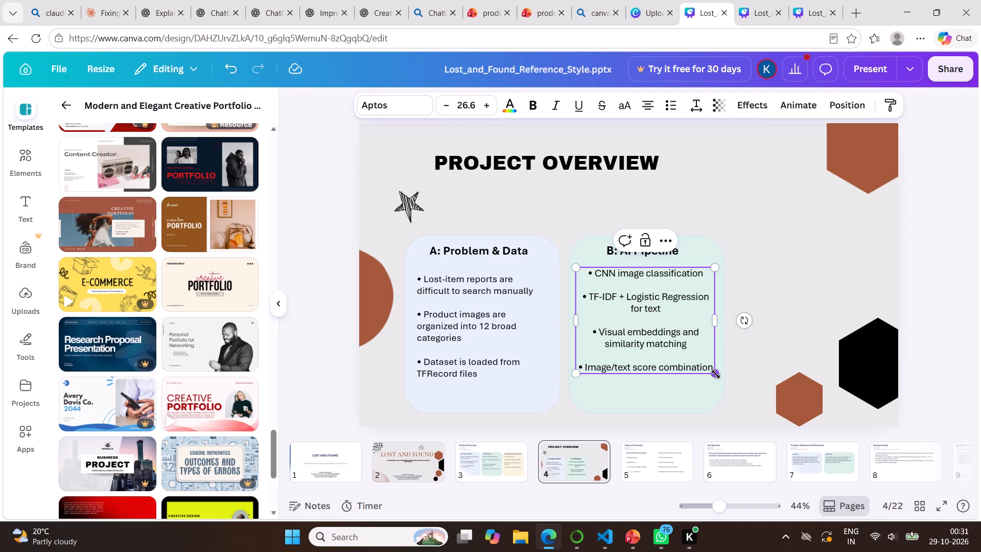
Enlarge the AI Pipeline bullet text box and narrow it to fit inside the green card, with the text at size 28.6.
drag(716, 374, 712, 396)
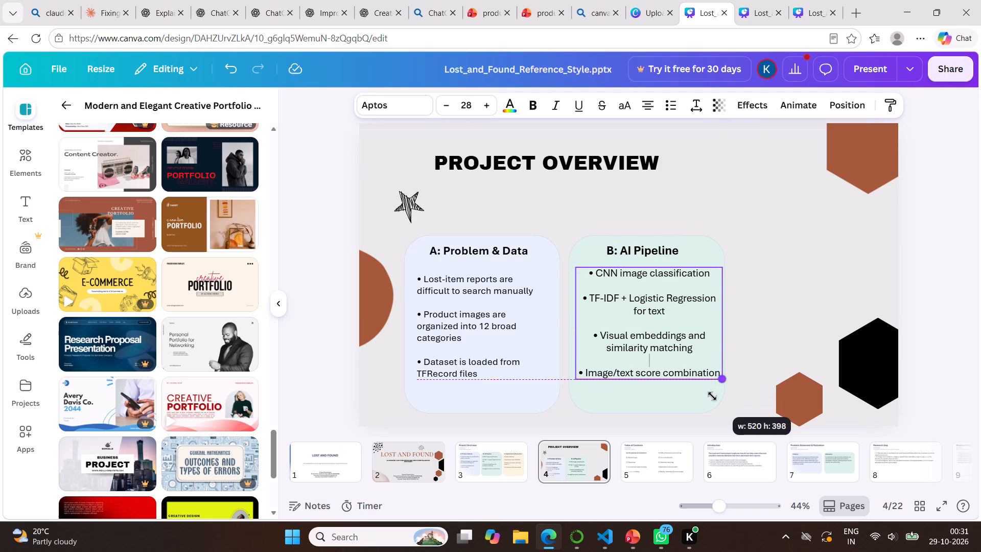
drag(712, 396, 712, 412)
drag(732, 327, 731, 327)
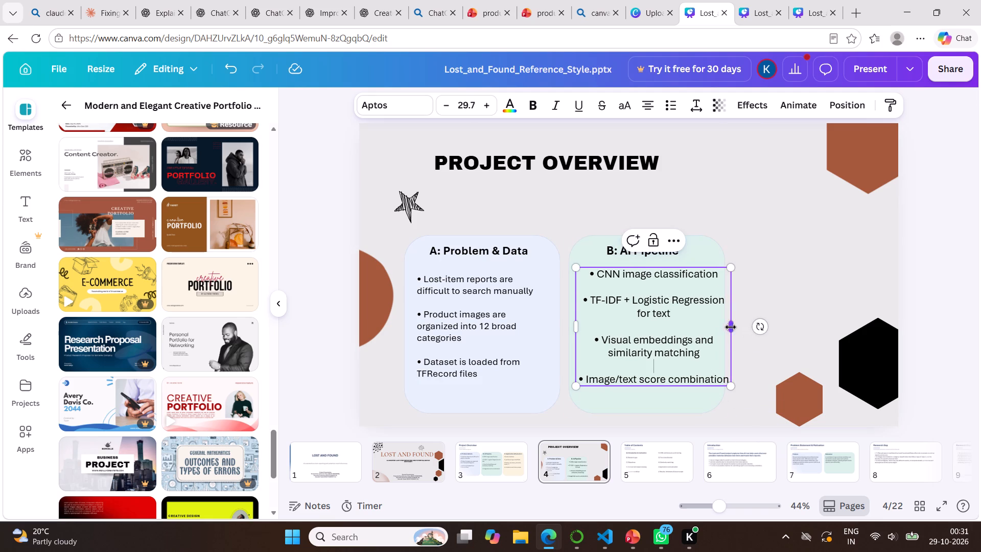
drag(731, 327, 709, 330)
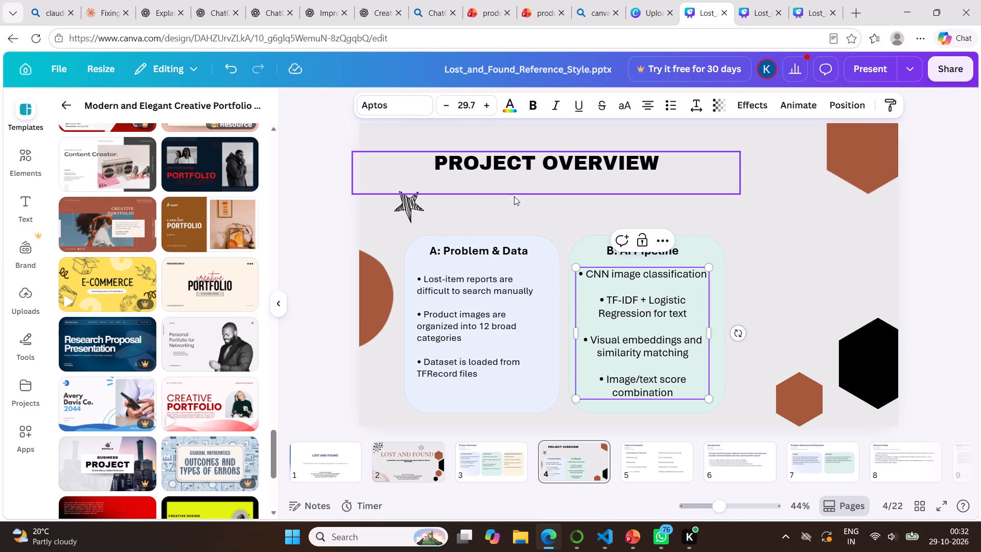
drag(576, 267, 578, 277)
Reduce the font size of the blank line above the Image/text score combination bullet to 15.6, and raise it one step.
click(451, 103)
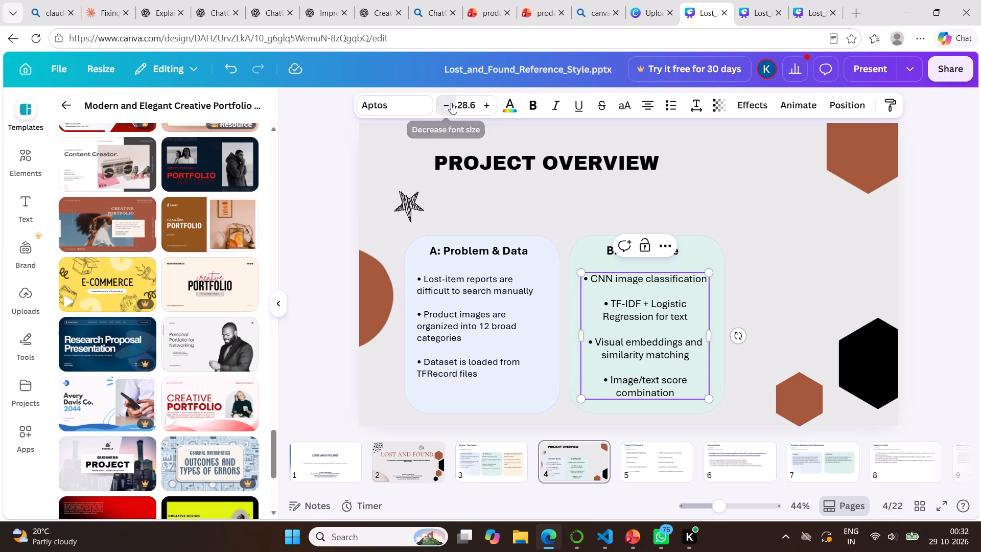
click(451, 103)
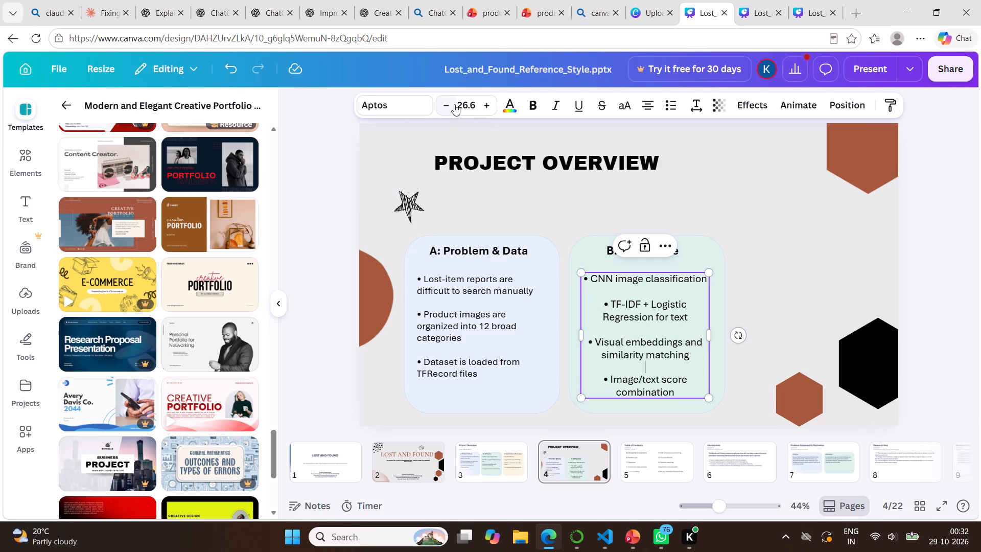
click(450, 100)
click(450, 100)
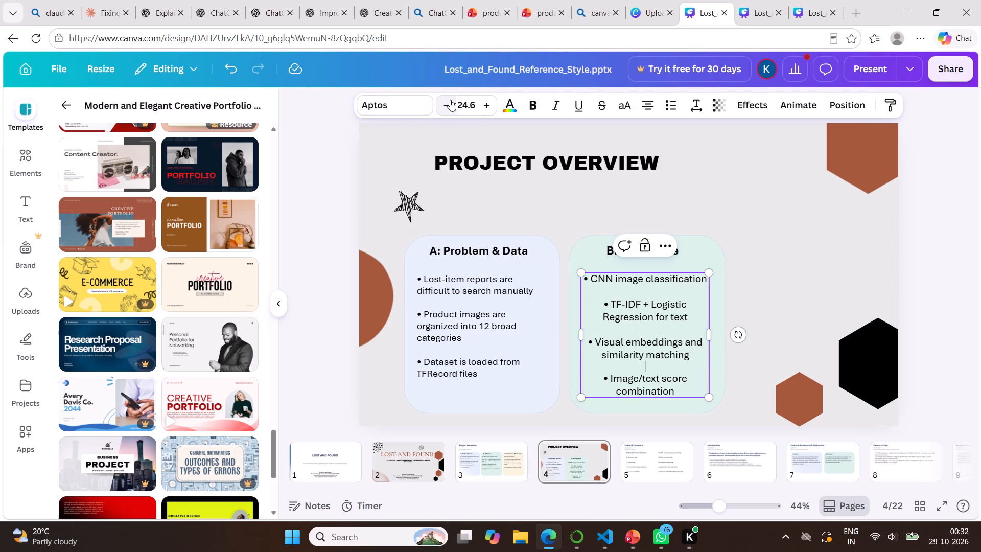
triple_click(449, 106)
triple_click(449, 106)
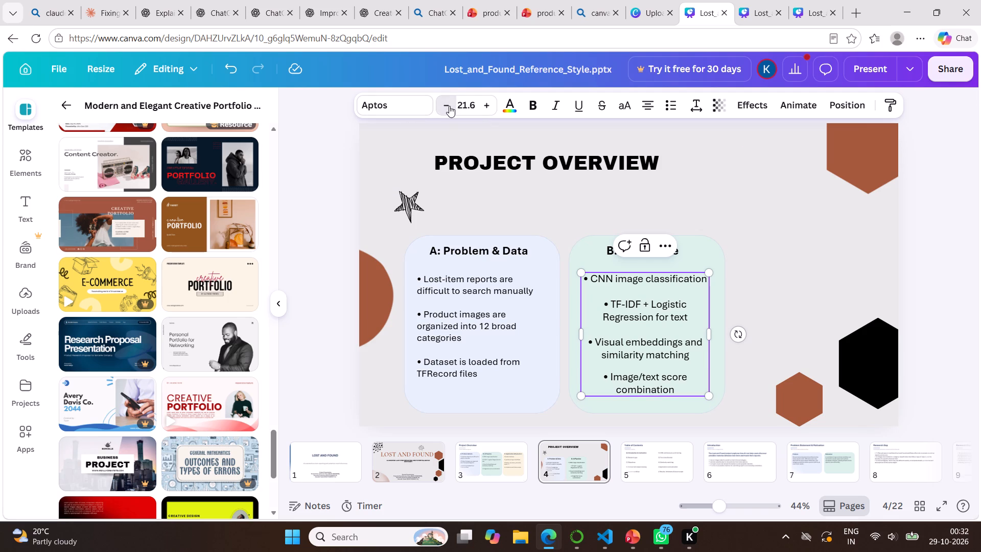
triple_click(449, 106)
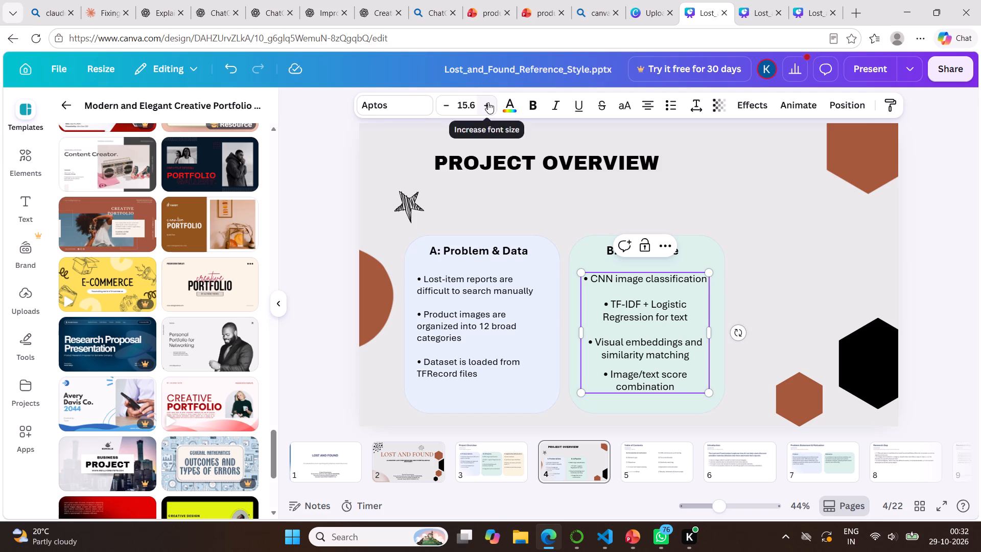
click(488, 102)
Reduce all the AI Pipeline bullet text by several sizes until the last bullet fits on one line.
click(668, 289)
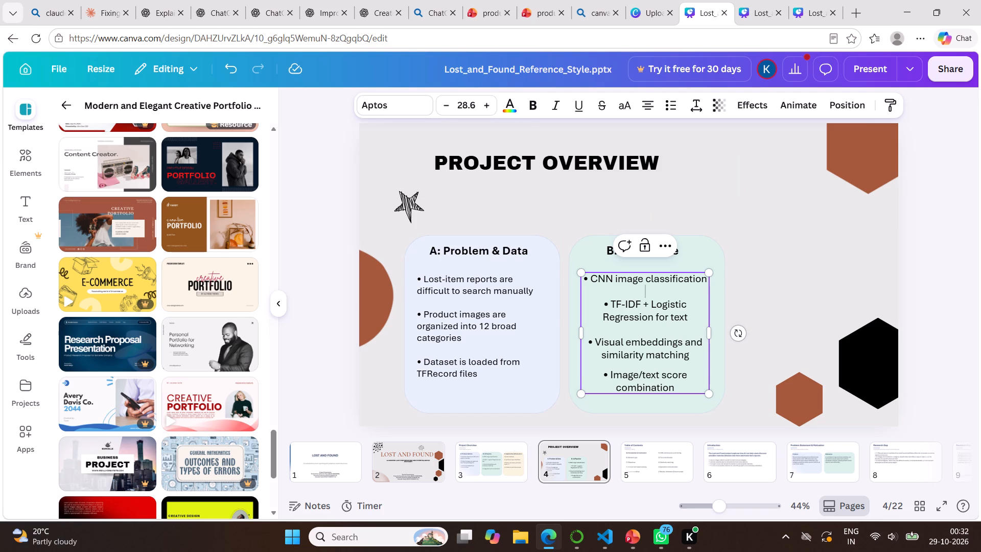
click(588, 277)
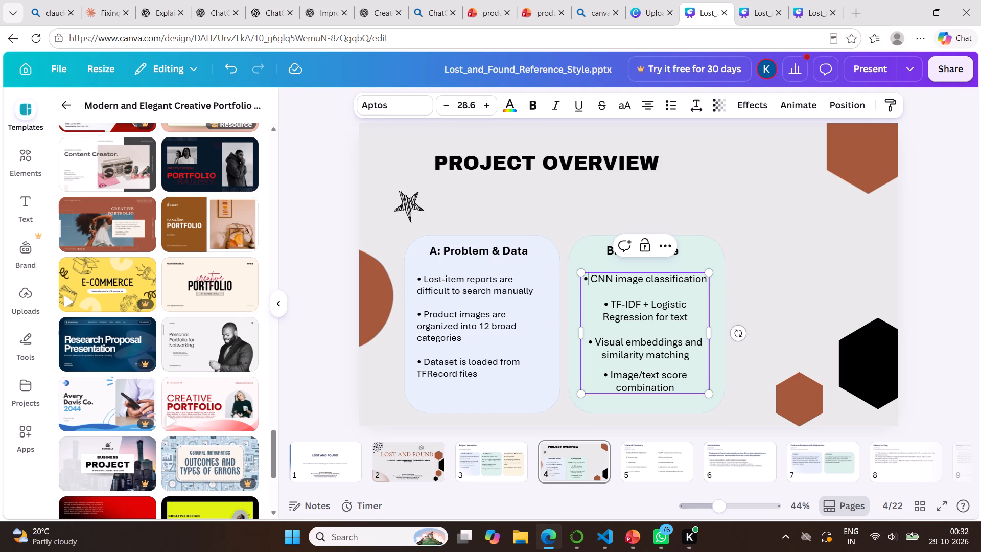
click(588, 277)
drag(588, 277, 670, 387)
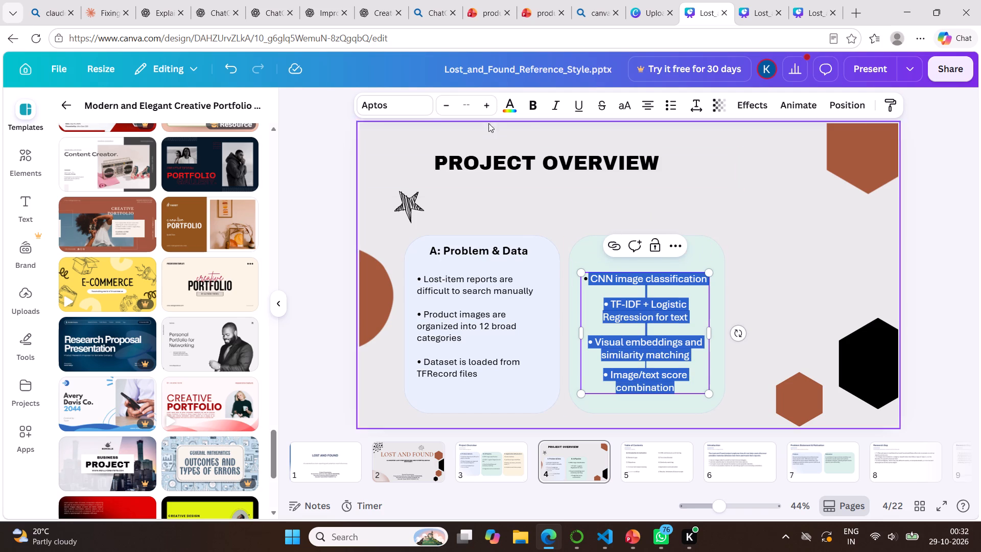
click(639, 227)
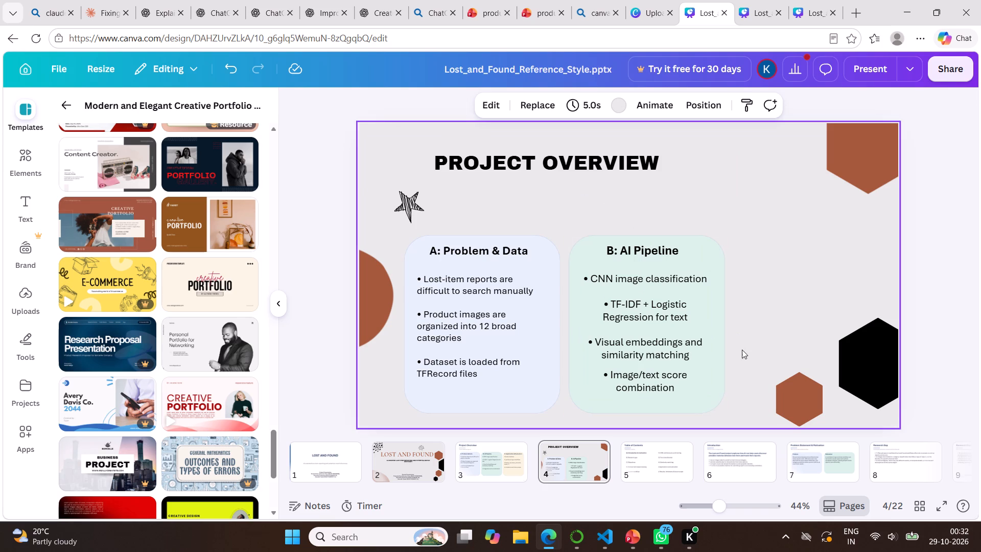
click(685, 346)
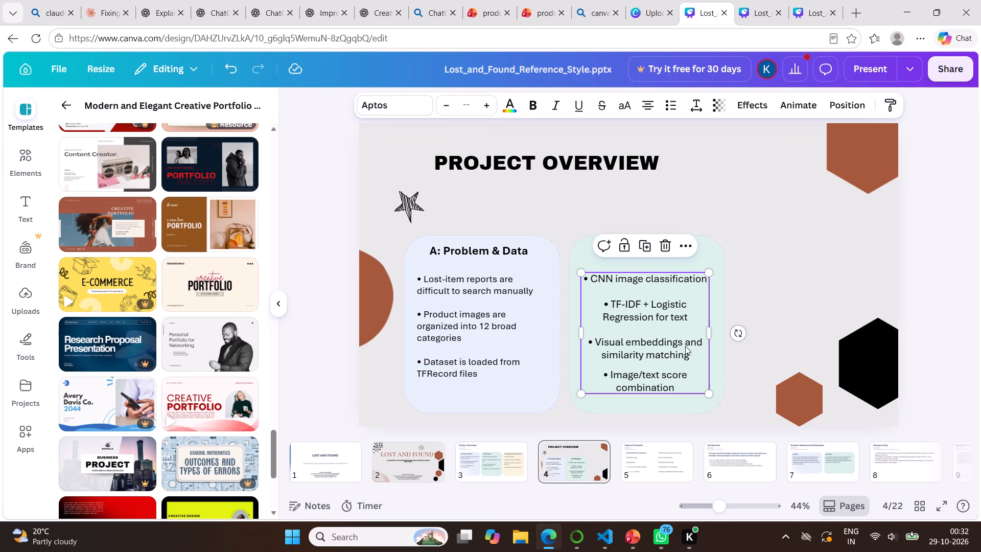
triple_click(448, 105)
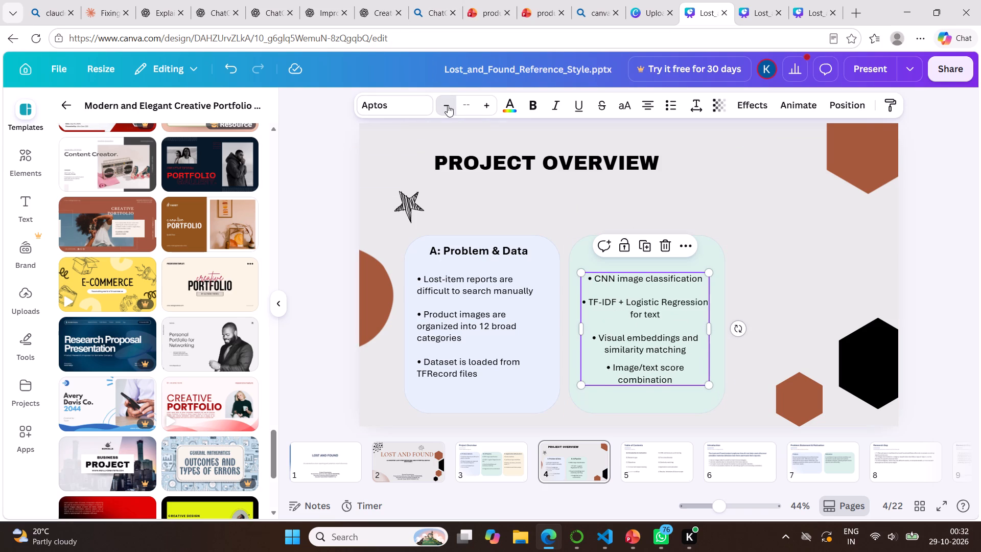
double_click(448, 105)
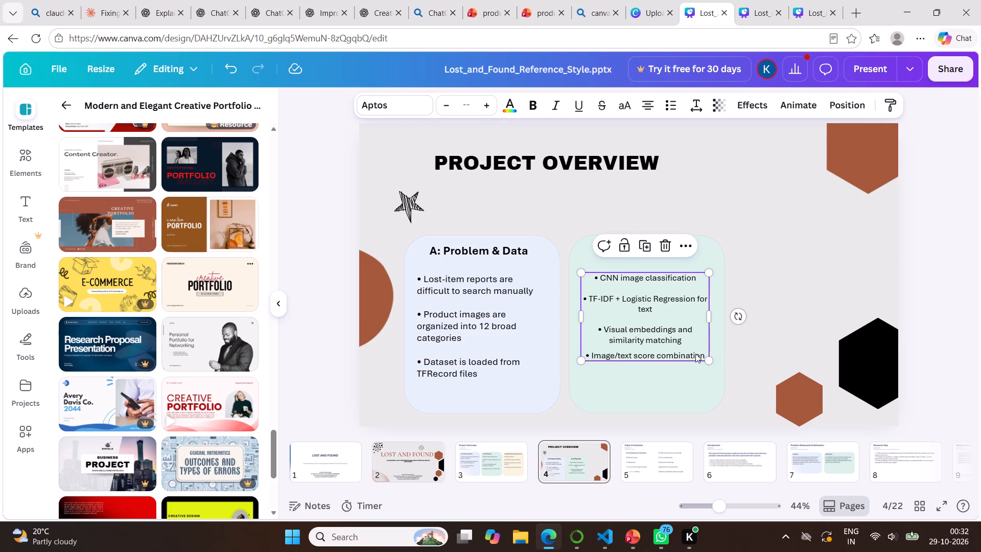
Enlarge the AI Pipeline bullet text box towards the green card's lower edge and narrow it within the card, with the text at size 29.4.
drag(707, 357, 714, 405)
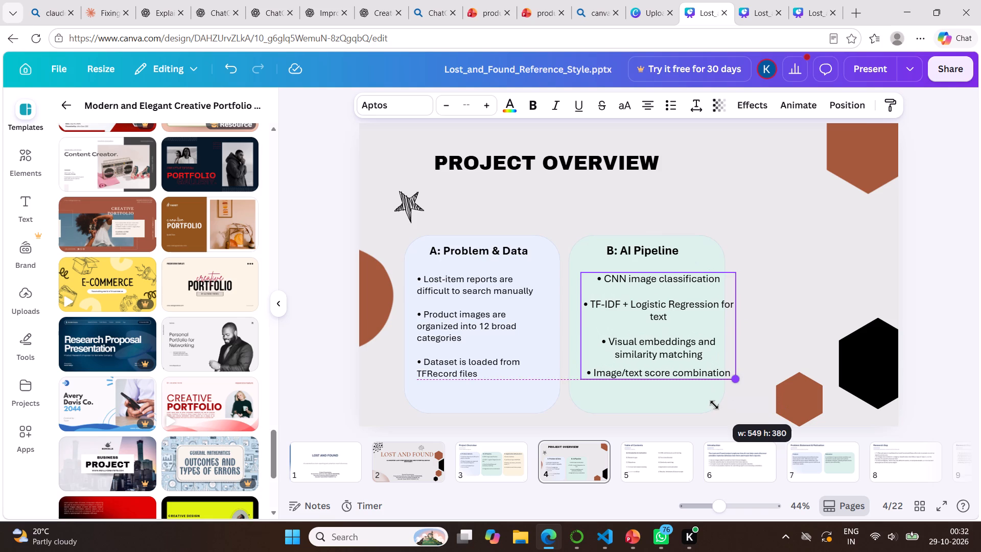
drag(714, 405, 716, 410)
drag(743, 324, 725, 329)
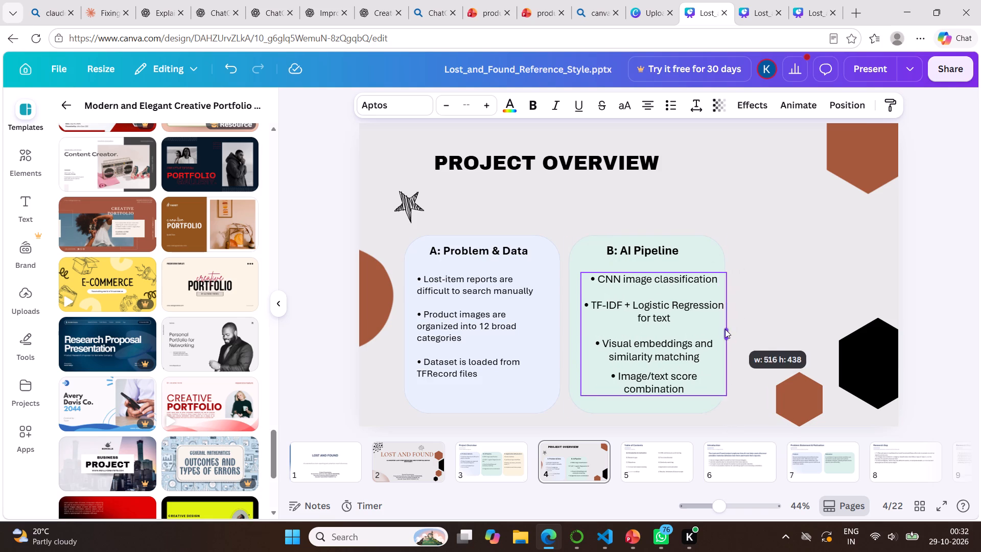
drag(725, 329, 714, 333)
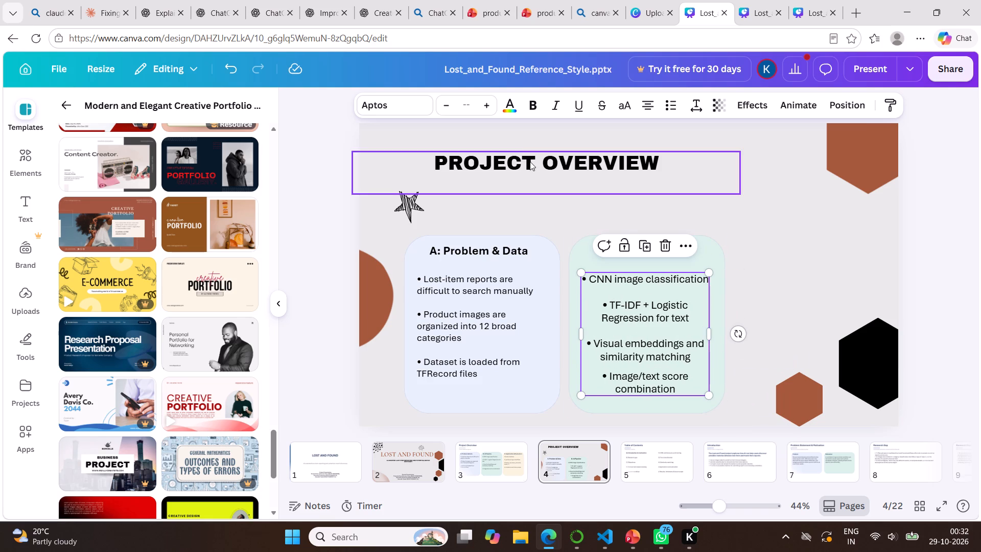
Reduce the TF-IDF + Logistic Regression bullet to size 25.4 and undo the last few size reductions.
click(616, 297)
click(445, 103)
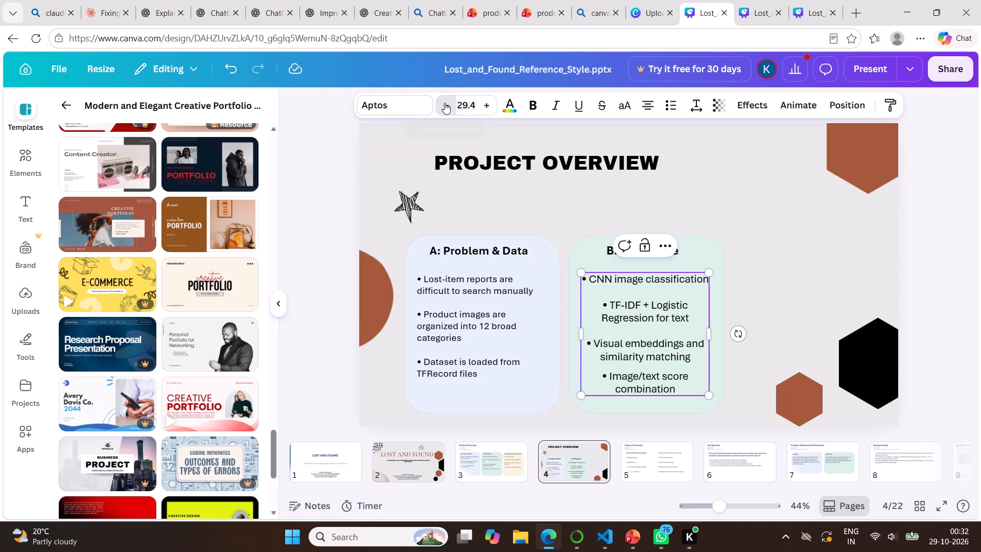
click(445, 103)
double_click(445, 103)
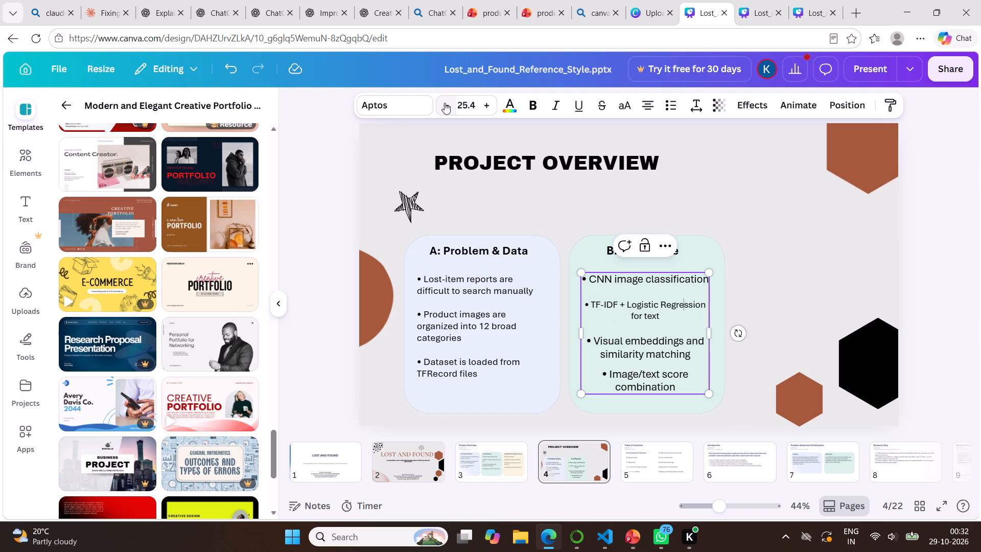
click(679, 367)
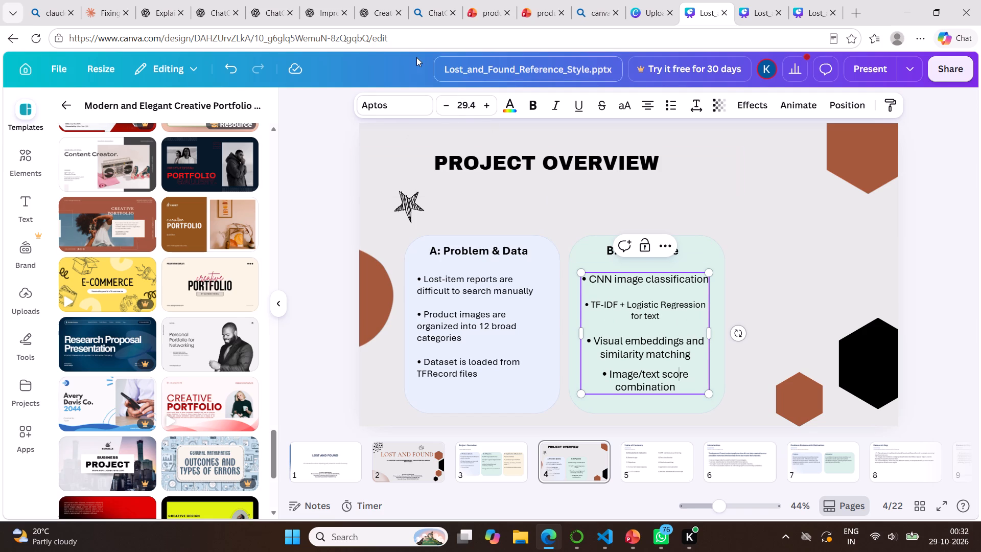
click(236, 63)
click(236, 63)
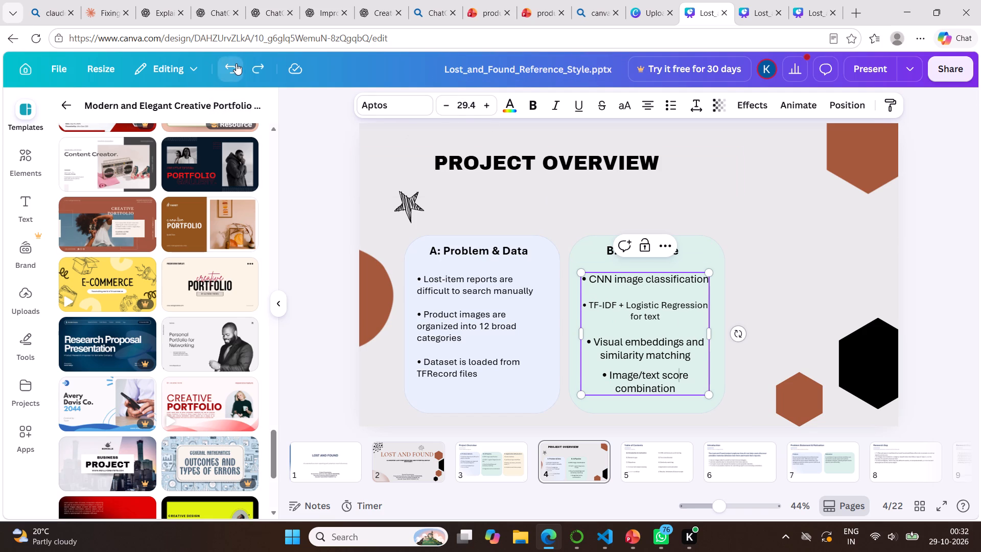
click(236, 63)
click(236, 63)
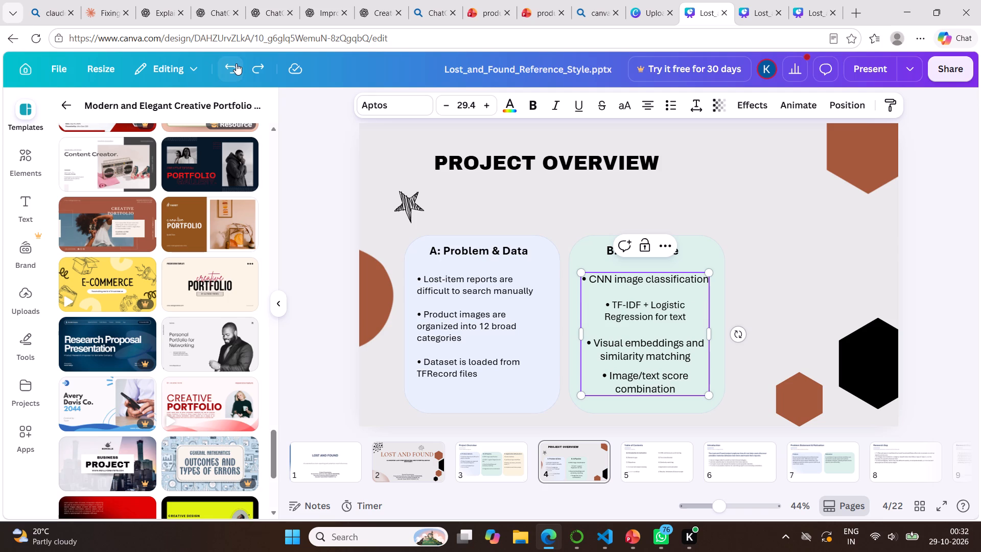
click(714, 203)
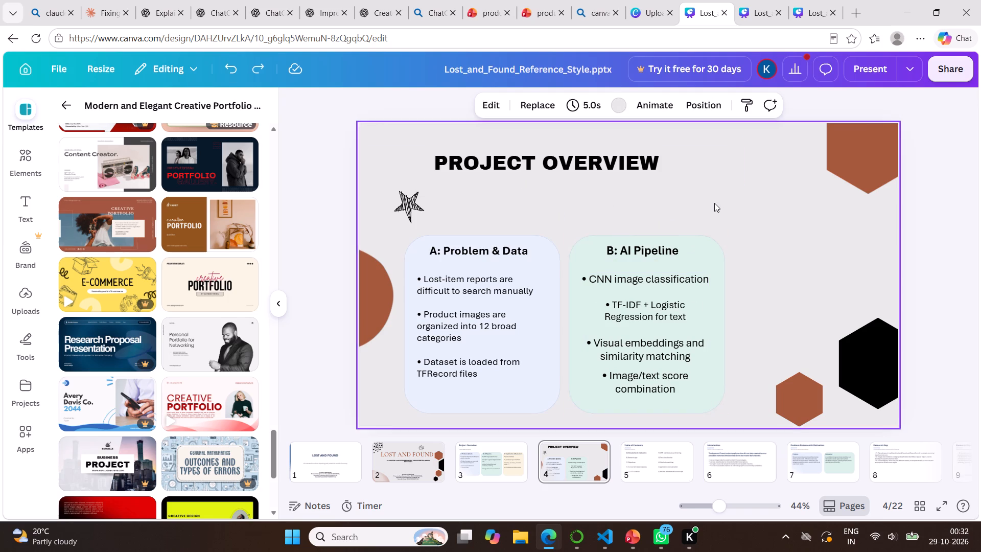
Reduce all the AI Pipeline bullet text in the green card until the Image/text score combination bullet fits on one line.
click(694, 328)
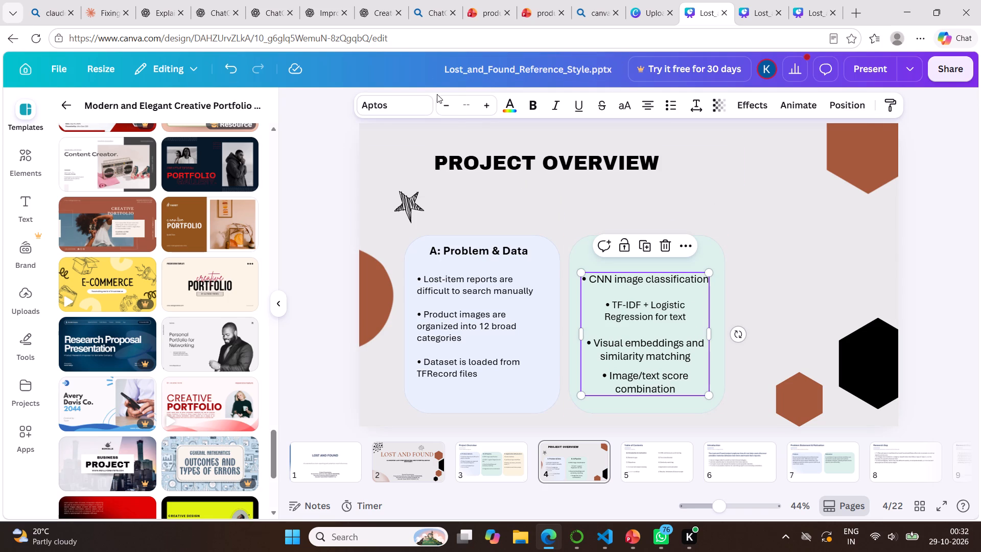
click(454, 111)
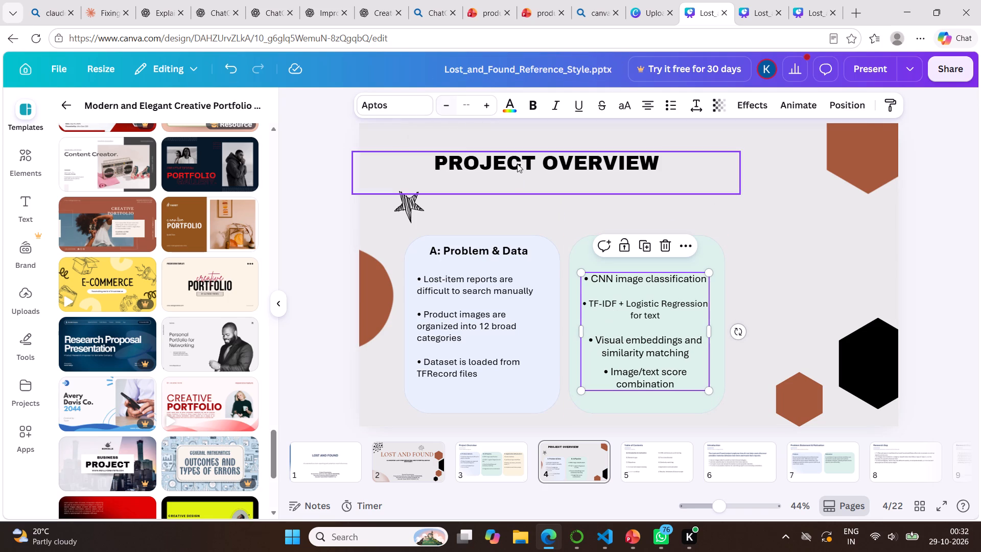
click(591, 275)
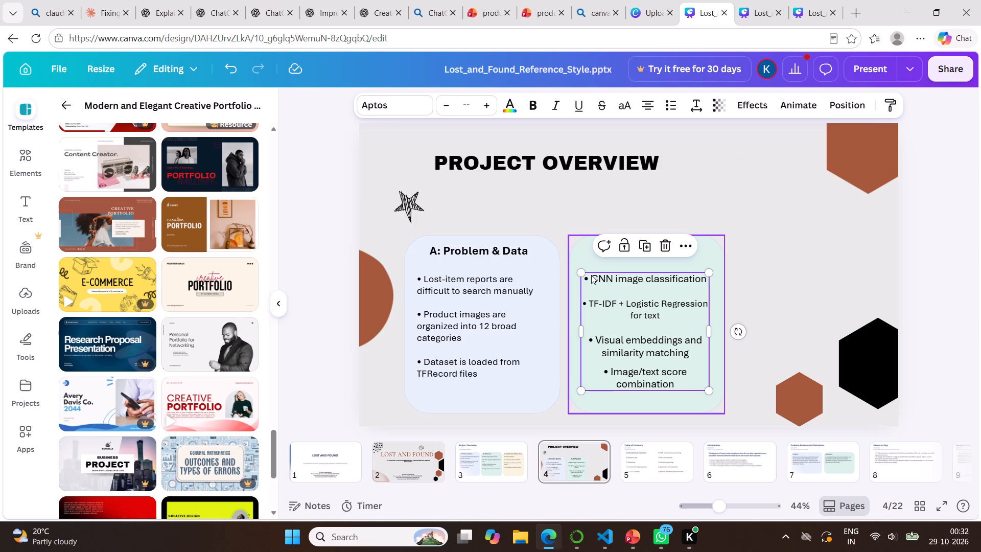
drag(591, 275, 687, 404)
click(446, 103)
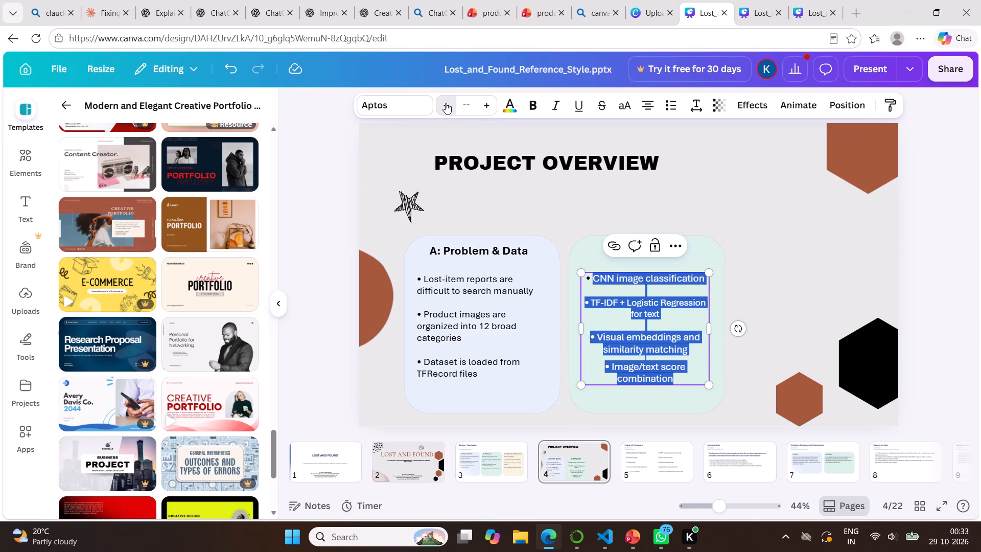
triple_click(446, 103)
click(446, 103)
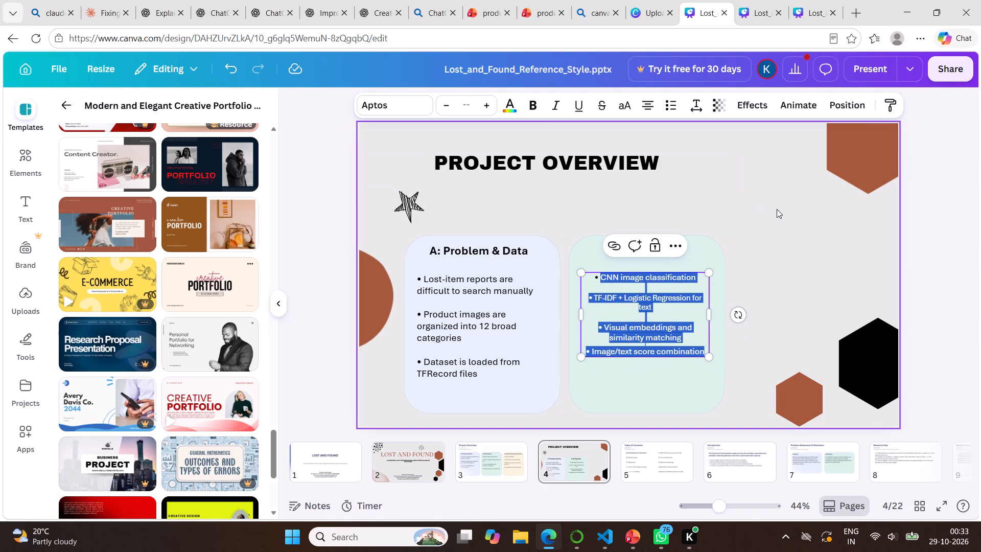
Enlarge the AI Pipeline bullet text box to fill the green card, narrowing it so the Image/text score combination bullet wraps onto two lines.
click(778, 209)
click(670, 311)
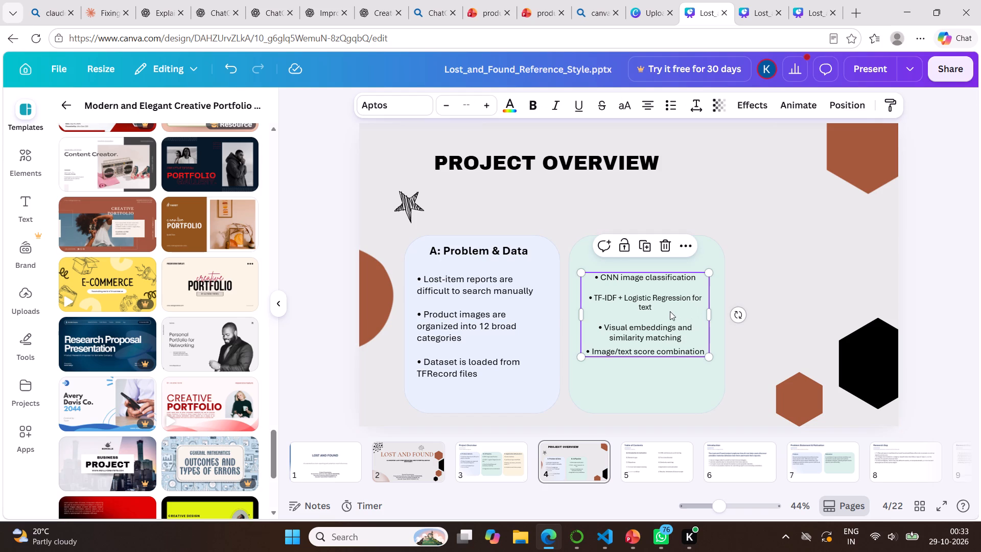
drag(712, 358, 712, 383)
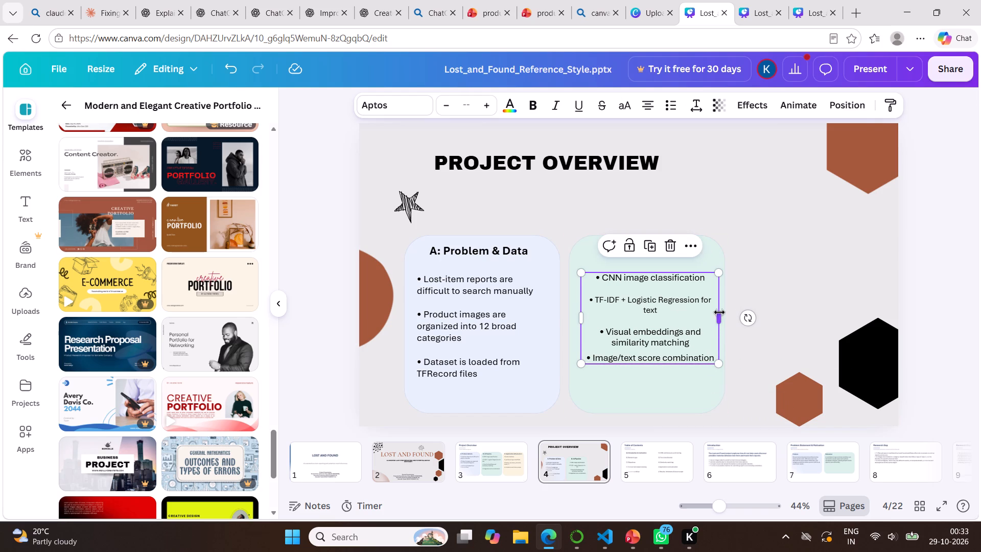
drag(721, 318, 704, 326)
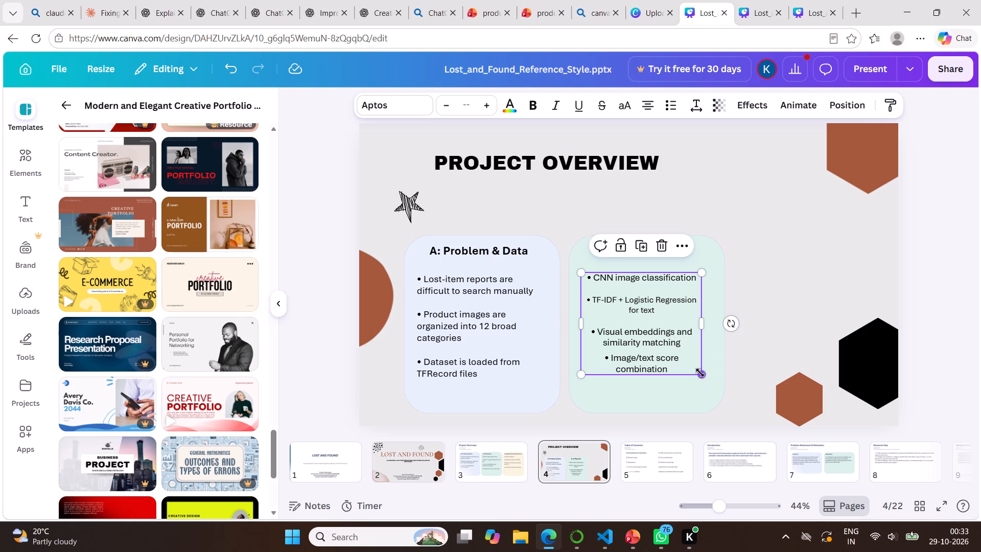
drag(700, 373, 706, 394)
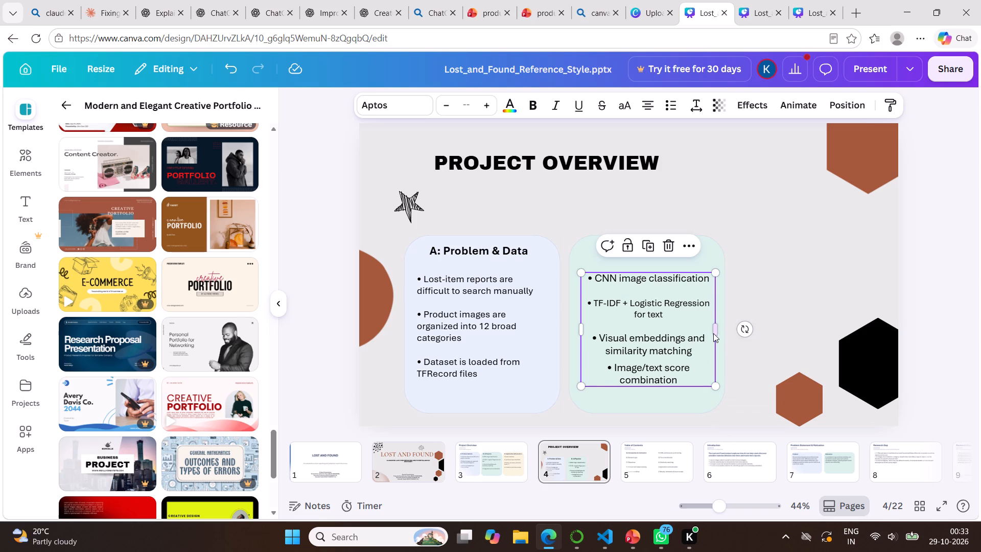
click(713, 331)
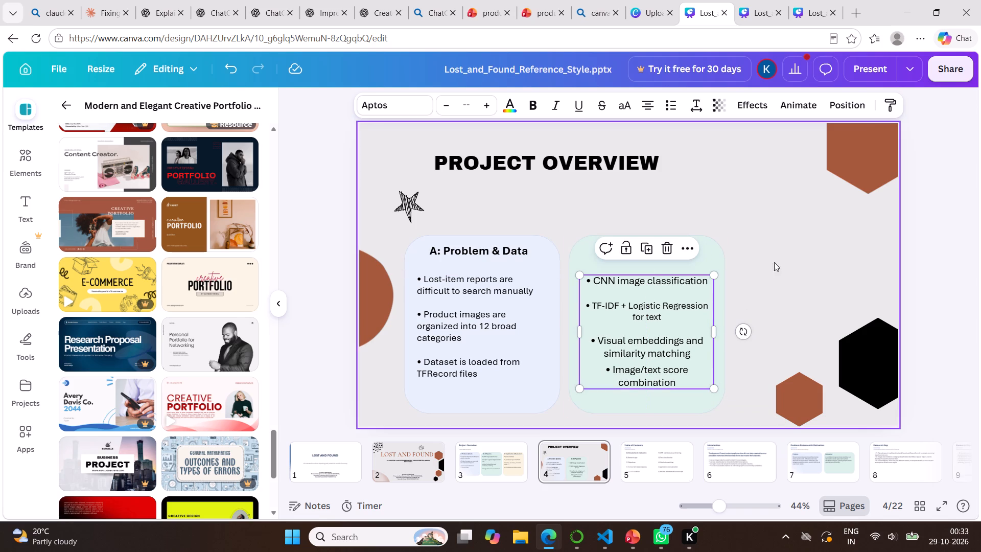
click(779, 259)
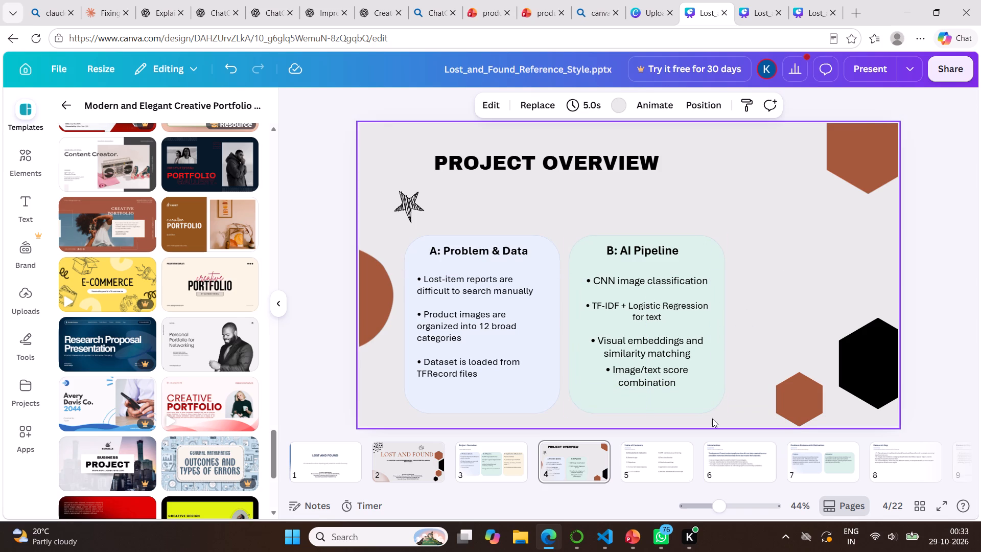
Copy the cream Application & Evaluation card from page 3 to page 4, aligned beside the green card with a spacing of 30.
click(499, 456)
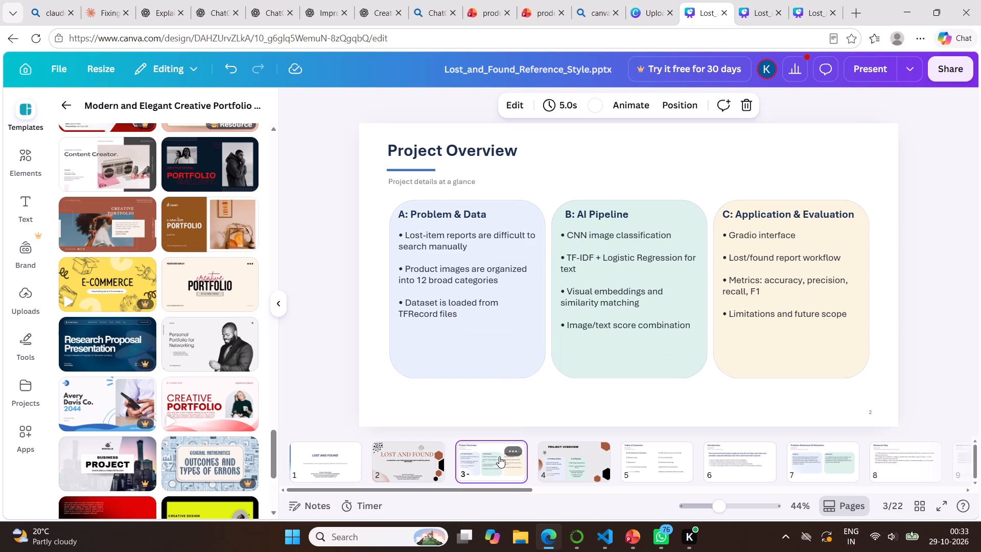
click(758, 209)
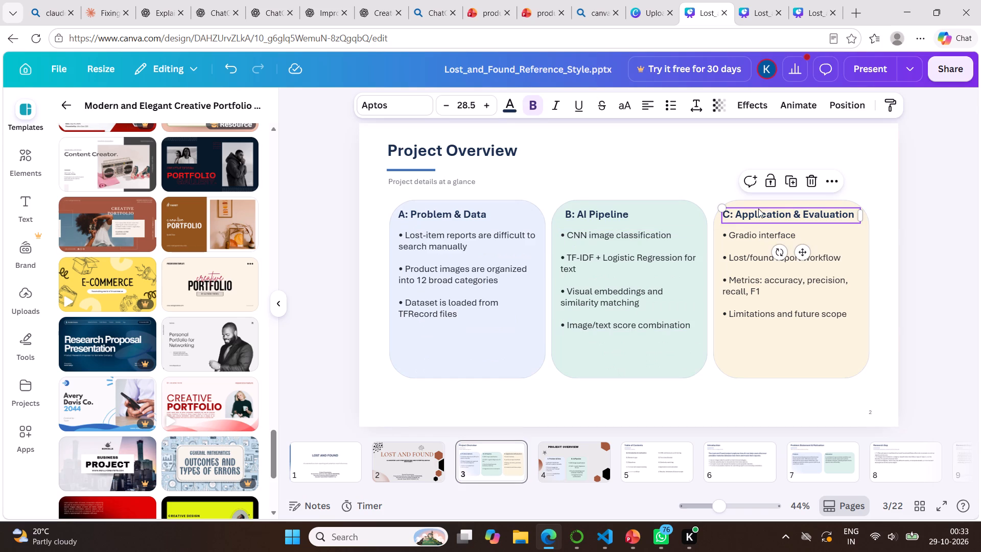
click(859, 248)
click(869, 250)
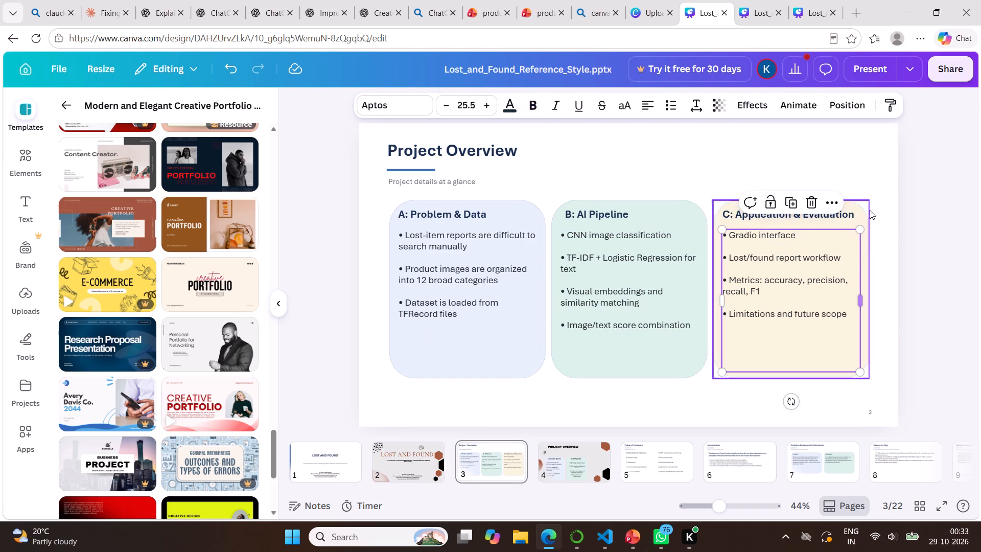
click(862, 211)
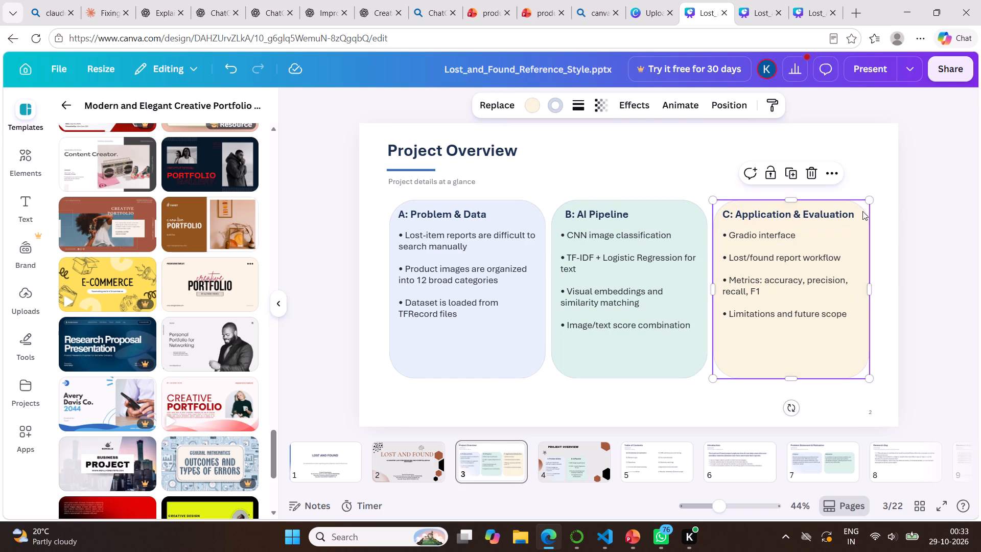
key(ctrl+c)
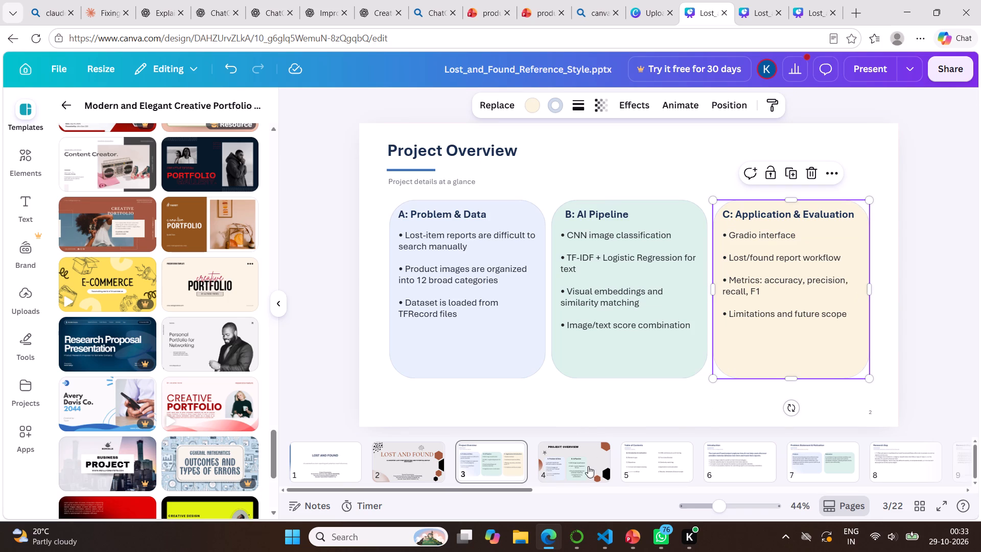
click(588, 467)
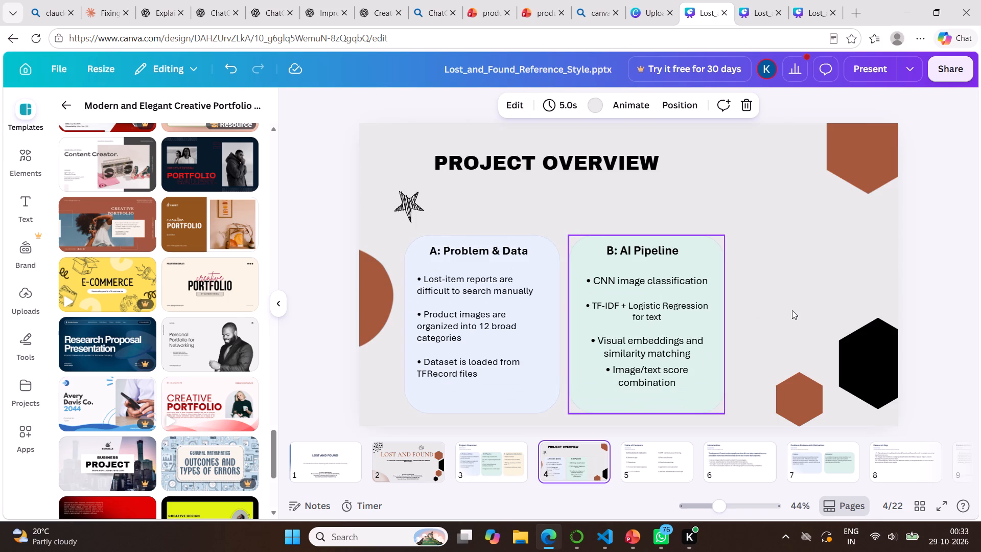
key(ctrl+v)
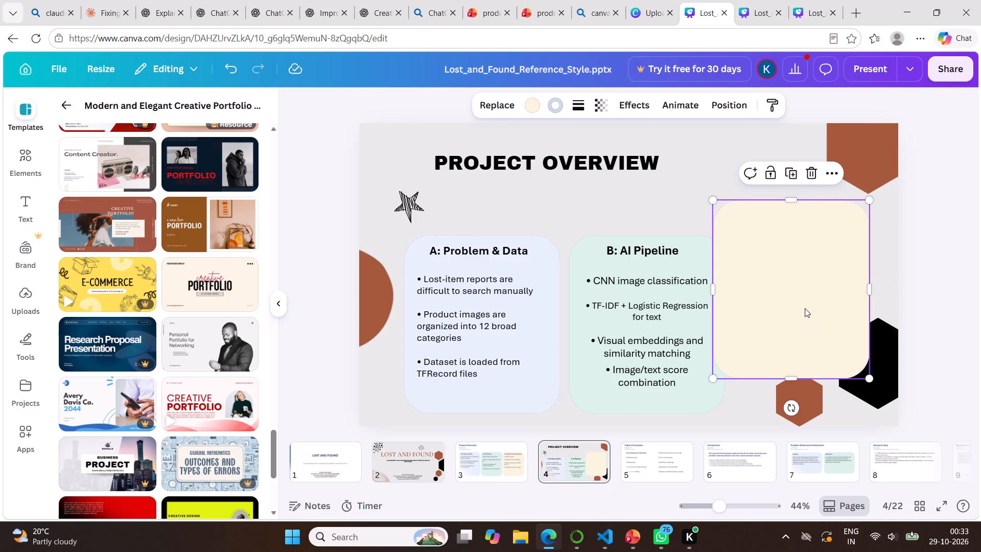
drag(805, 308, 828, 334)
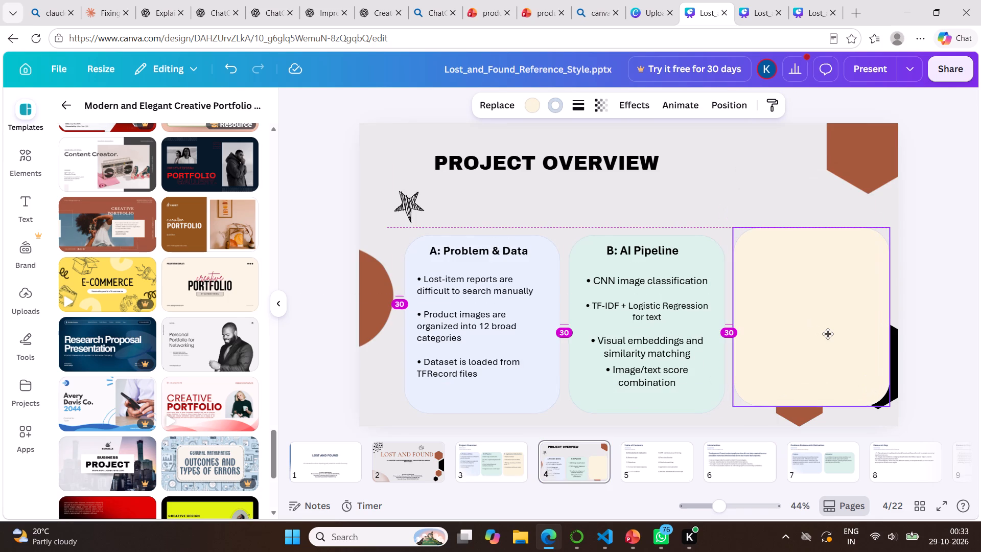
drag(828, 334, 828, 339)
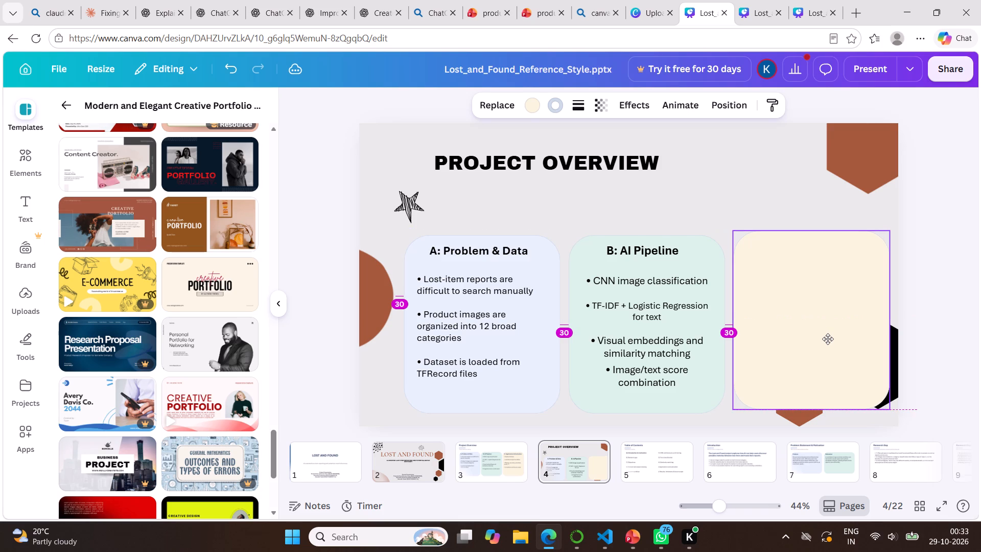
drag(828, 339, 828, 339)
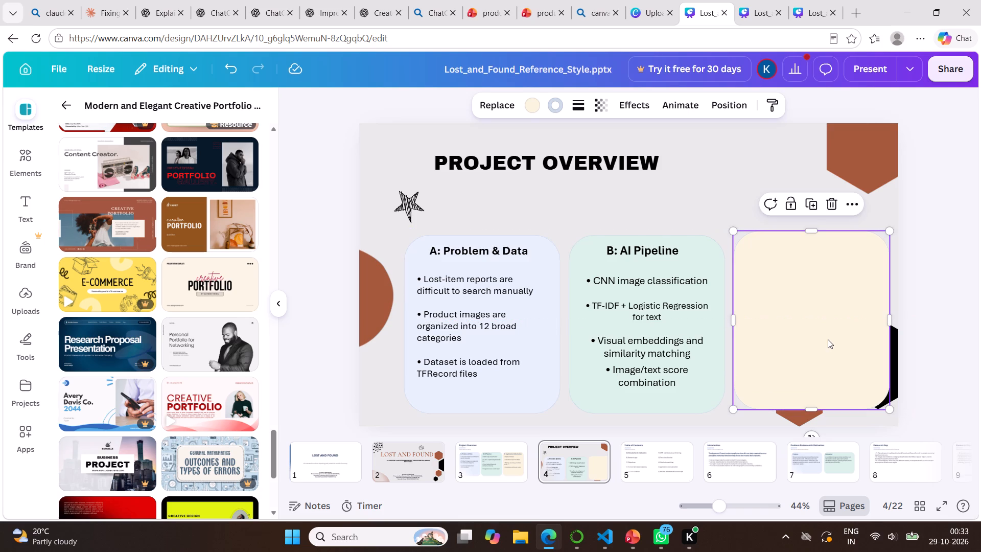
drag(828, 339, 828, 346)
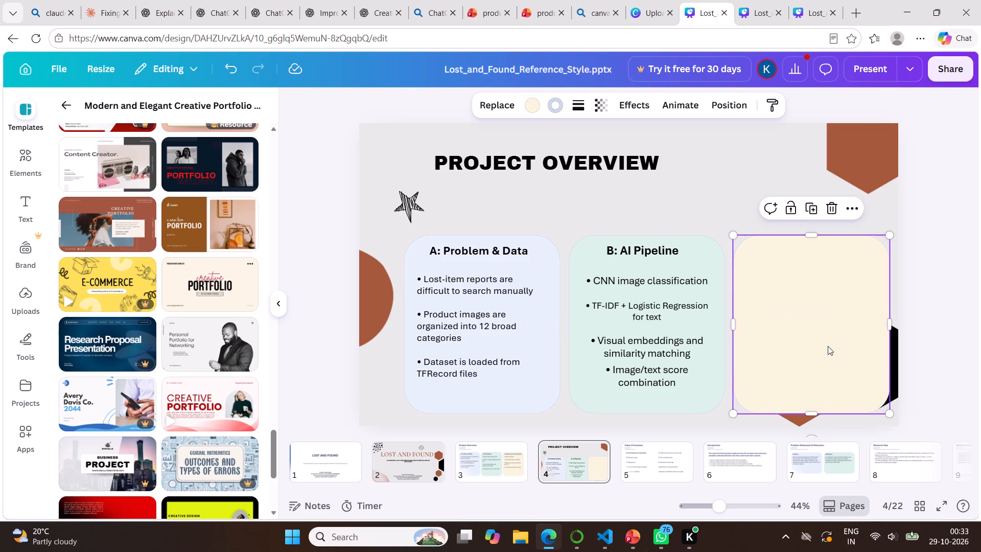
click(707, 187)
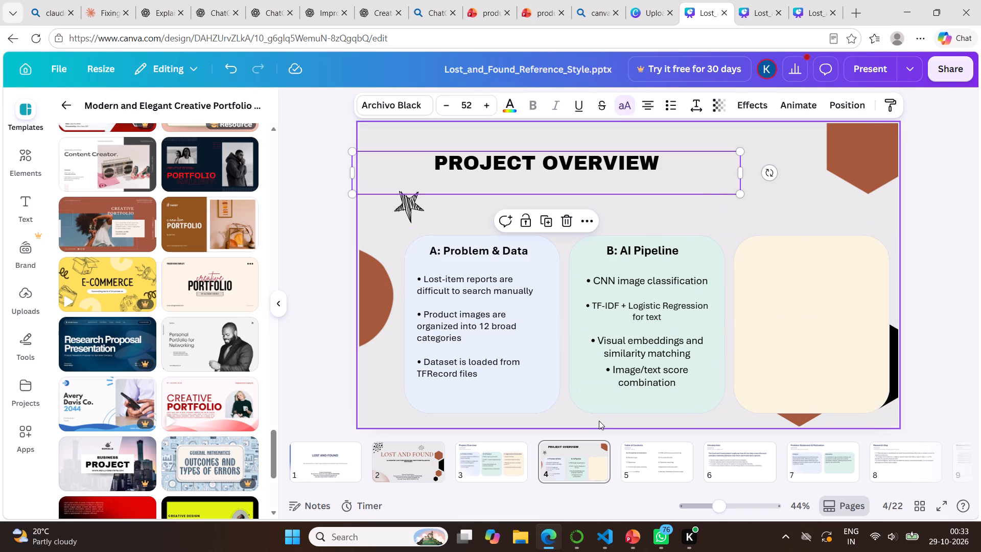
Copy the "C: Application & Evaluation" heading from page 3 onto the top of the cream card on page 4.
click(498, 458)
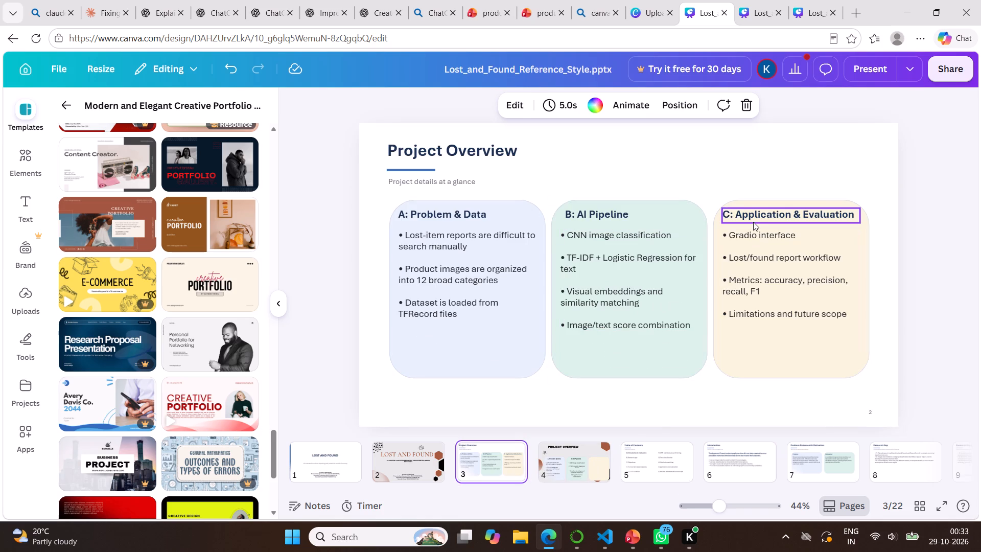
click(753, 222)
key(ctrl+c)
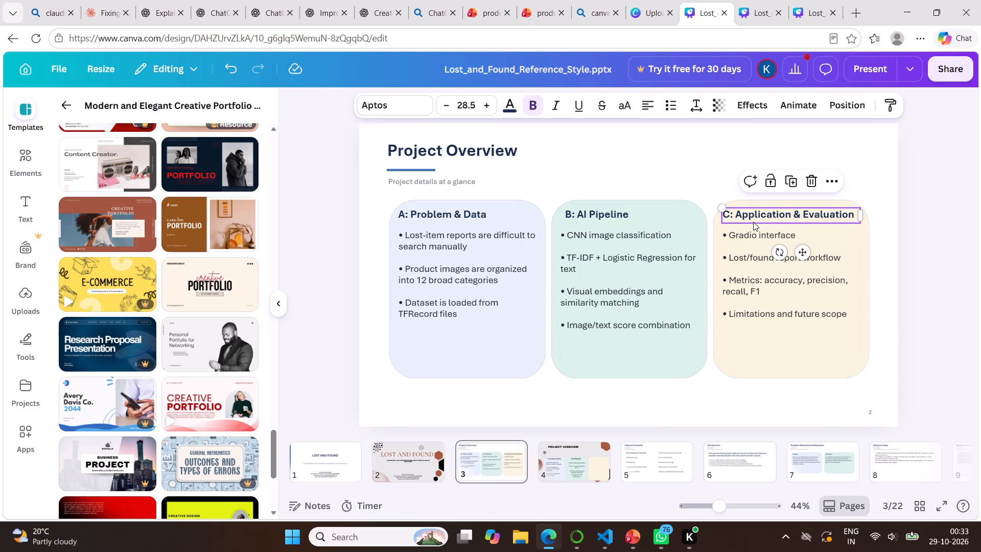
click(586, 456)
click(794, 250)
key(ctrl+v)
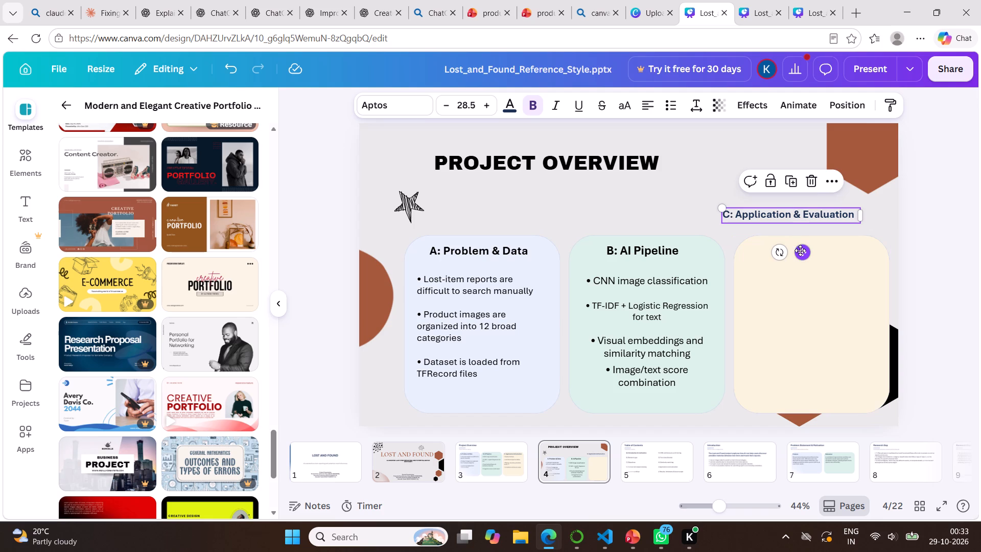
drag(800, 250, 826, 289)
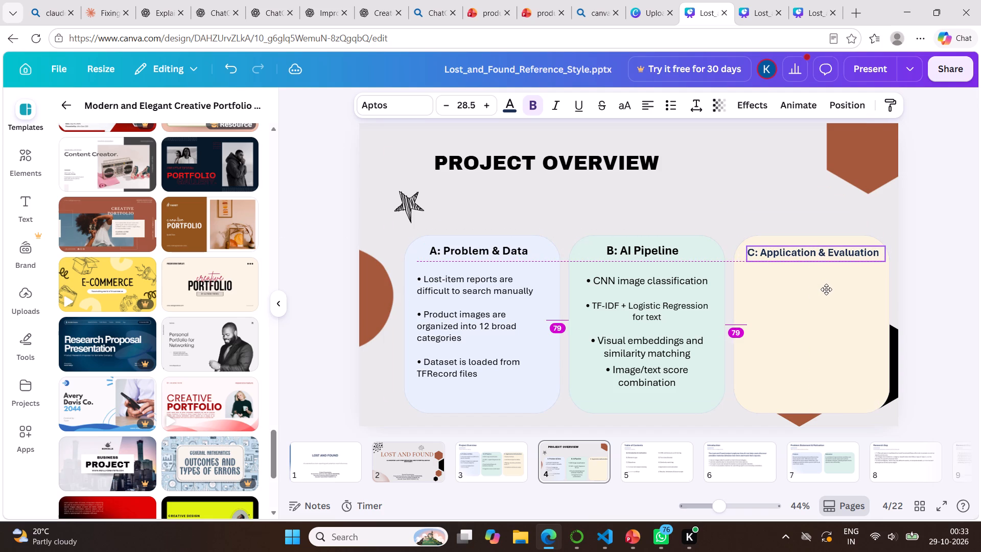
drag(826, 289, 823, 287)
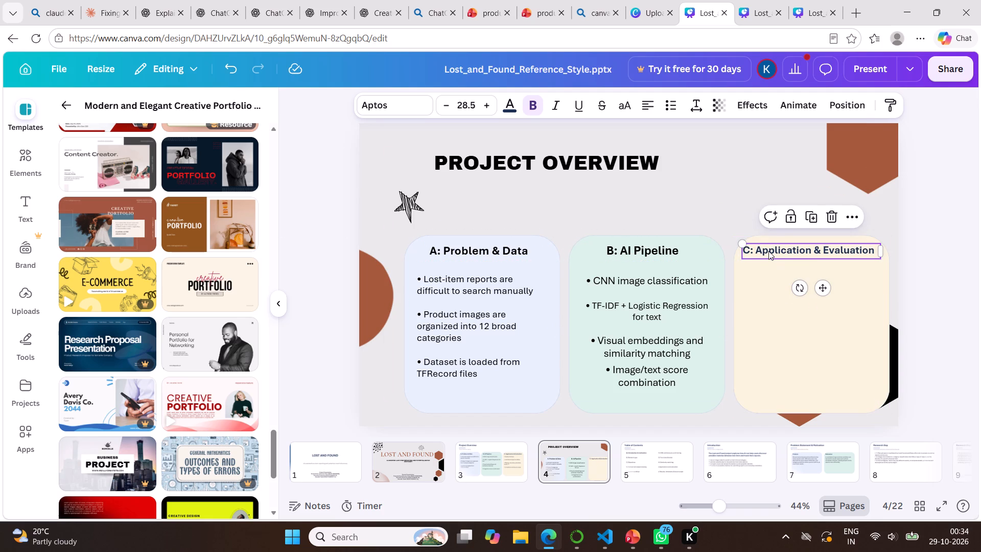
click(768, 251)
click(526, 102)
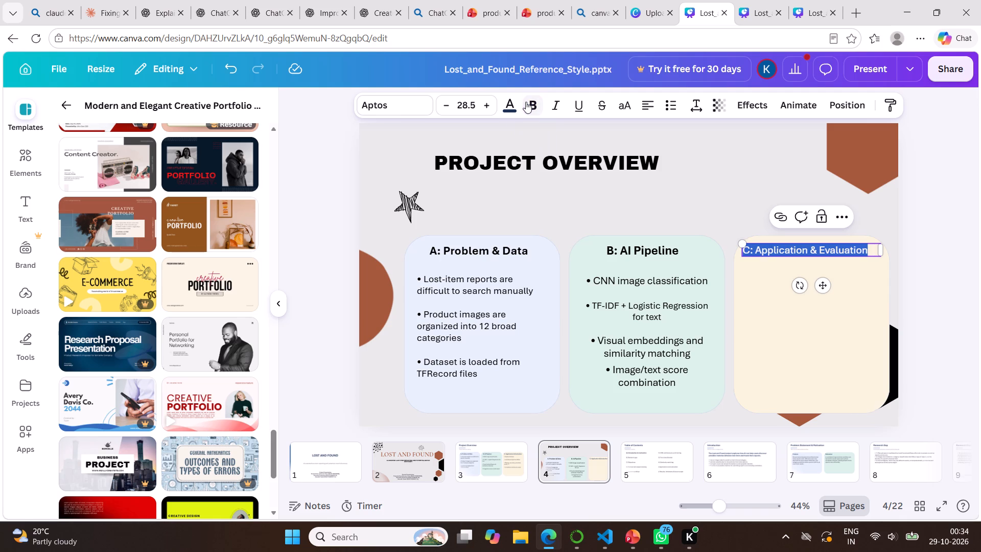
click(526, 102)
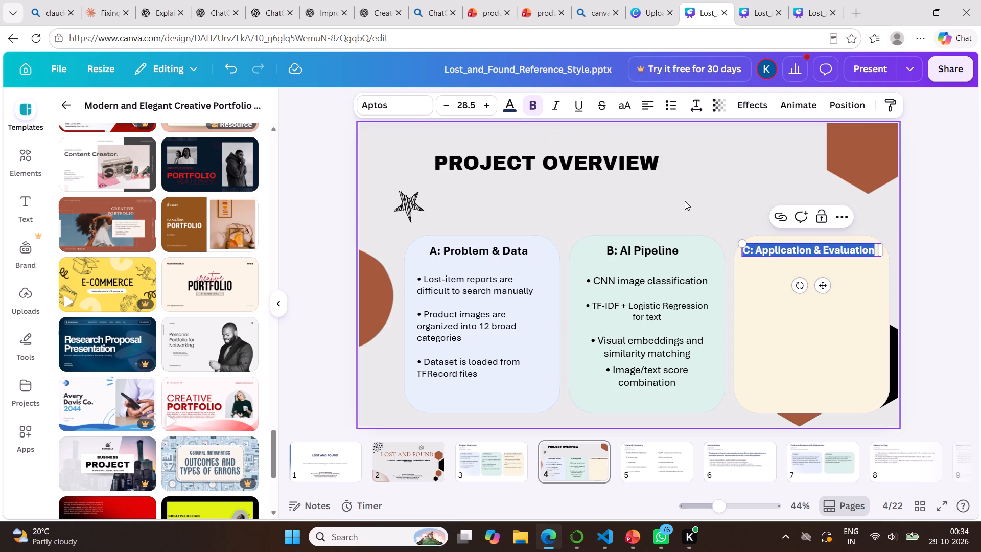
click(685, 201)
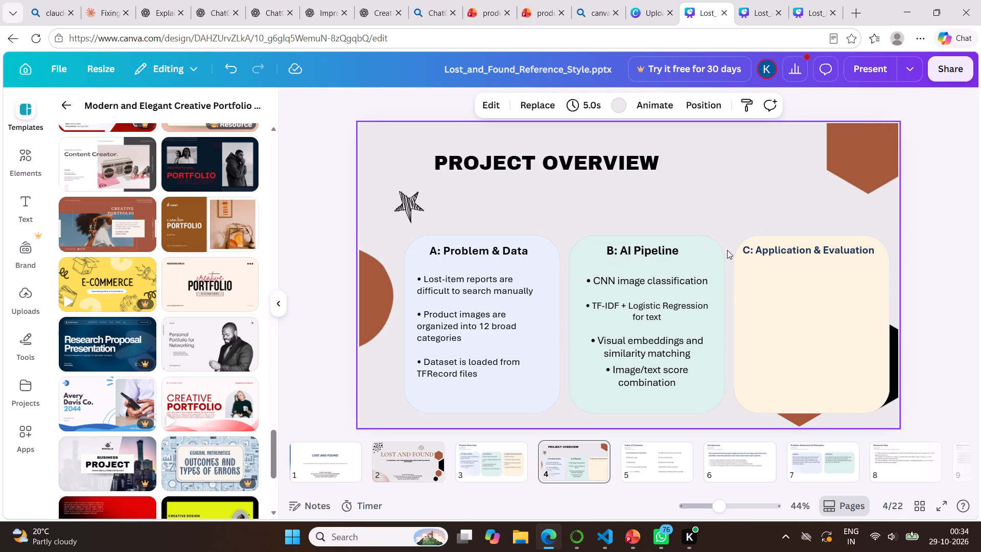
Reduce the "B: AI Pipeline" heading in the green card to size 29.5.
click(775, 257)
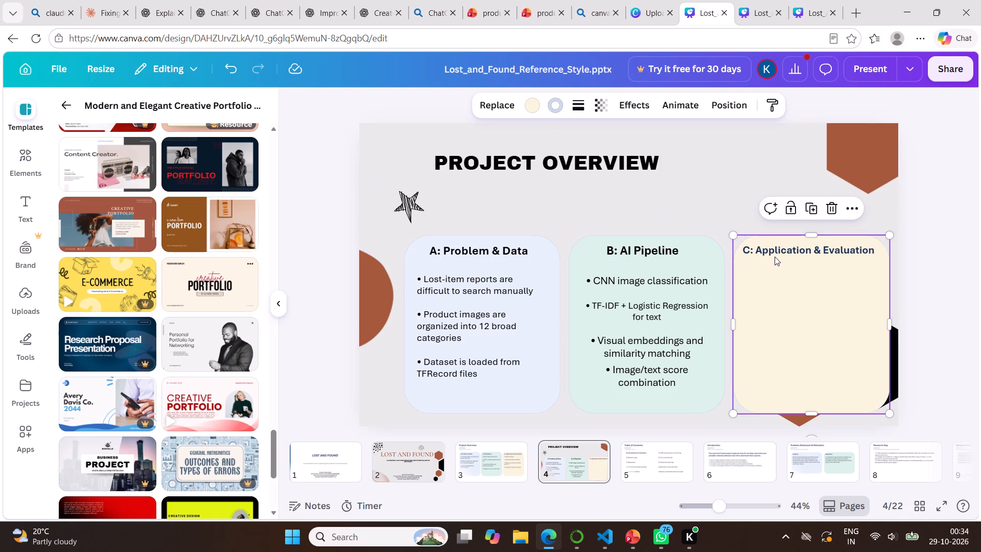
click(775, 249)
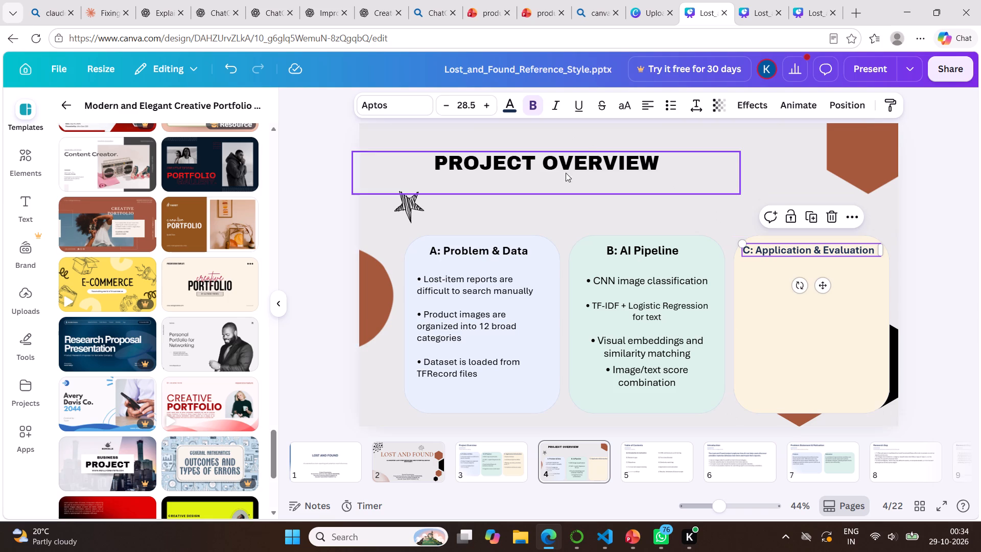
click(621, 243)
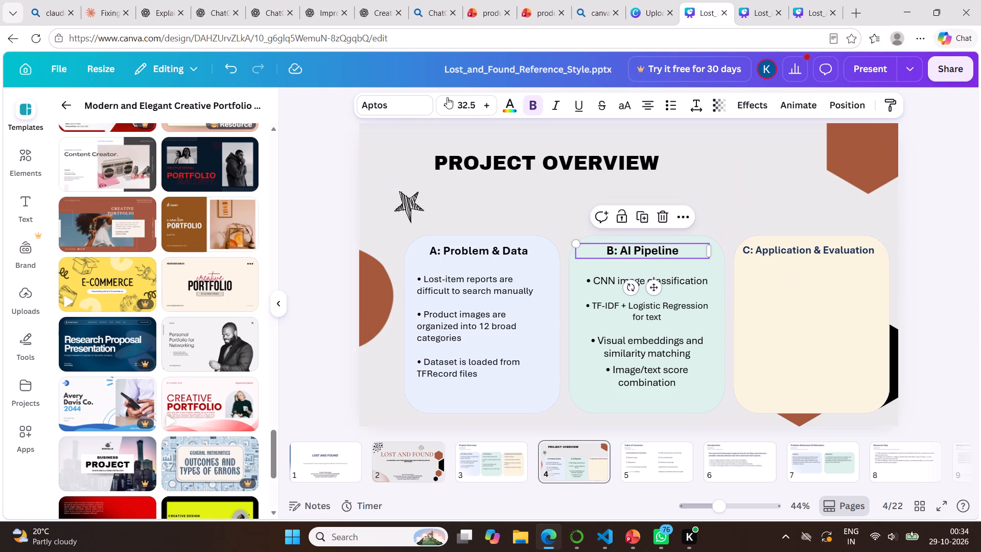
click(438, 104)
click(438, 104)
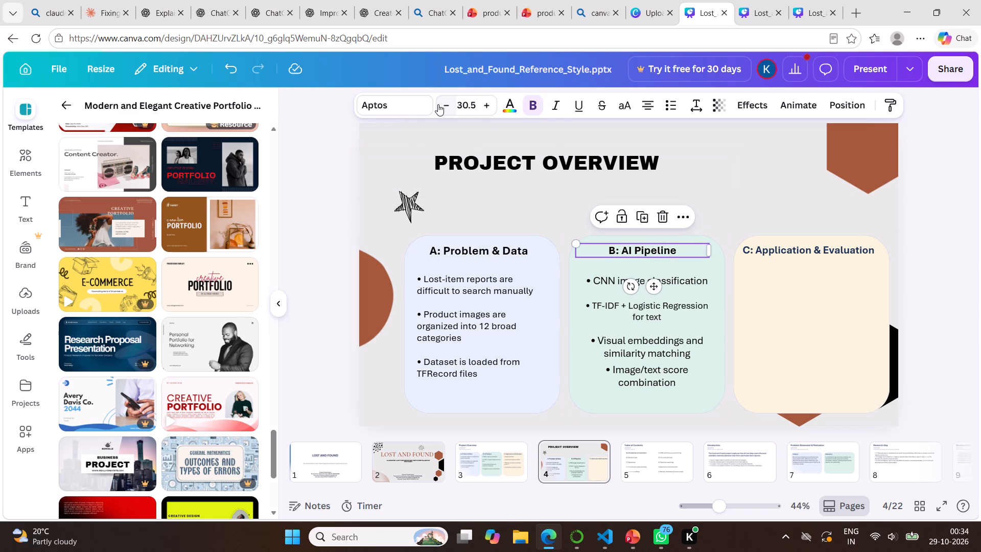
click(438, 104)
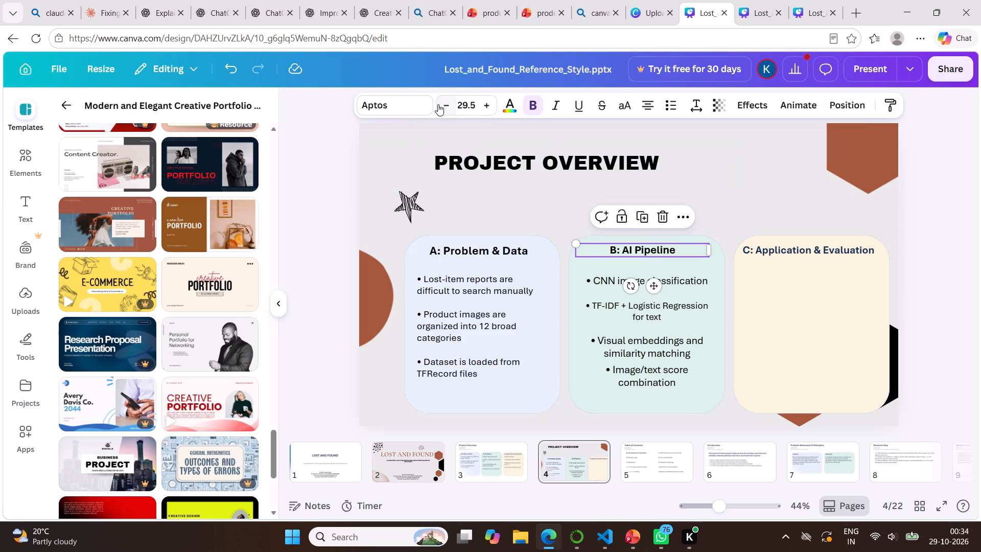
Reduce the "A: Problem & Data" heading in the blue card to size 29.
click(469, 248)
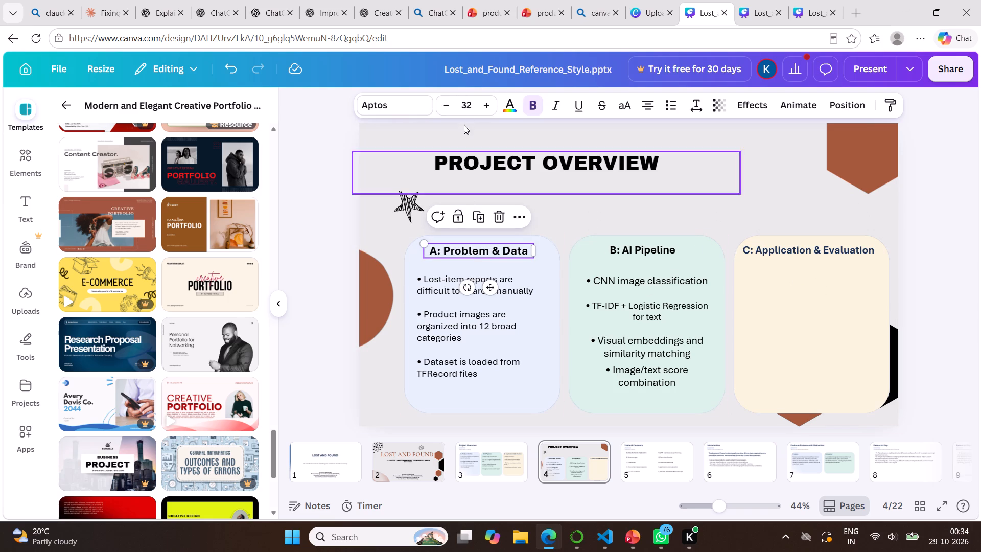
click(449, 106)
click(449, 106)
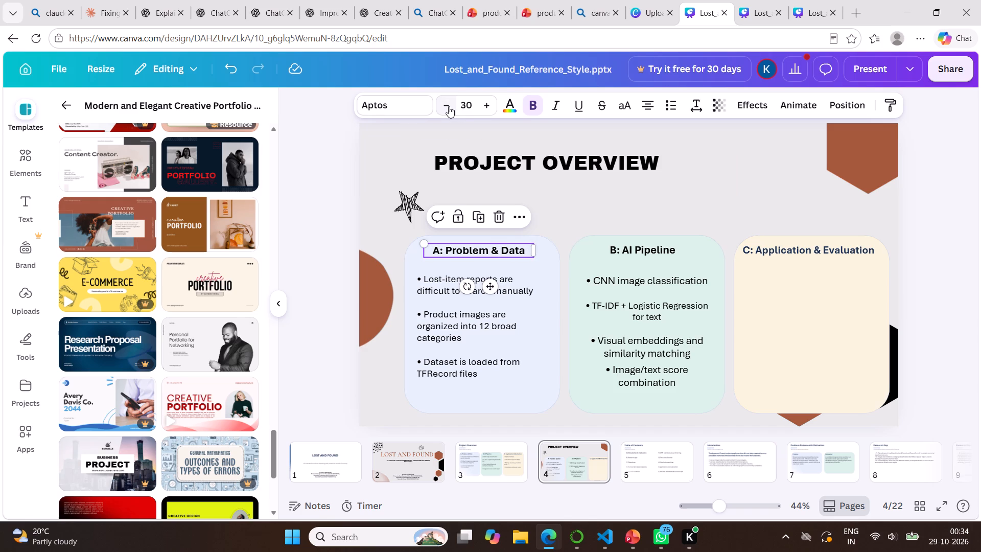
click(449, 106)
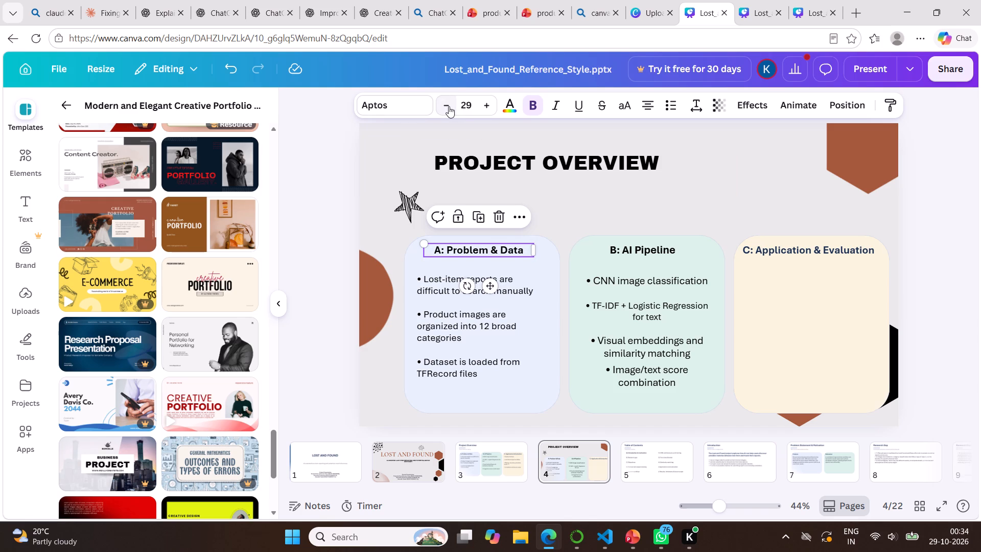
click(819, 289)
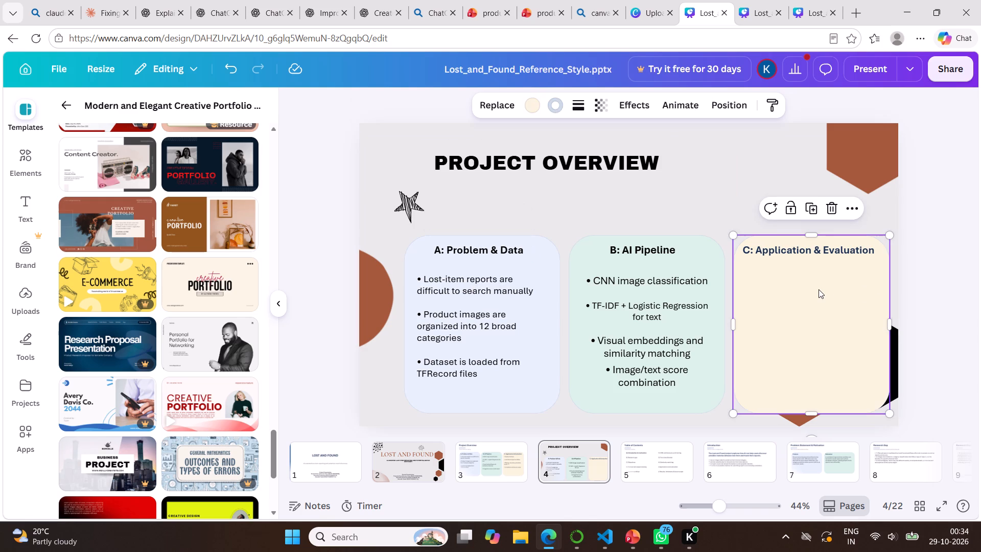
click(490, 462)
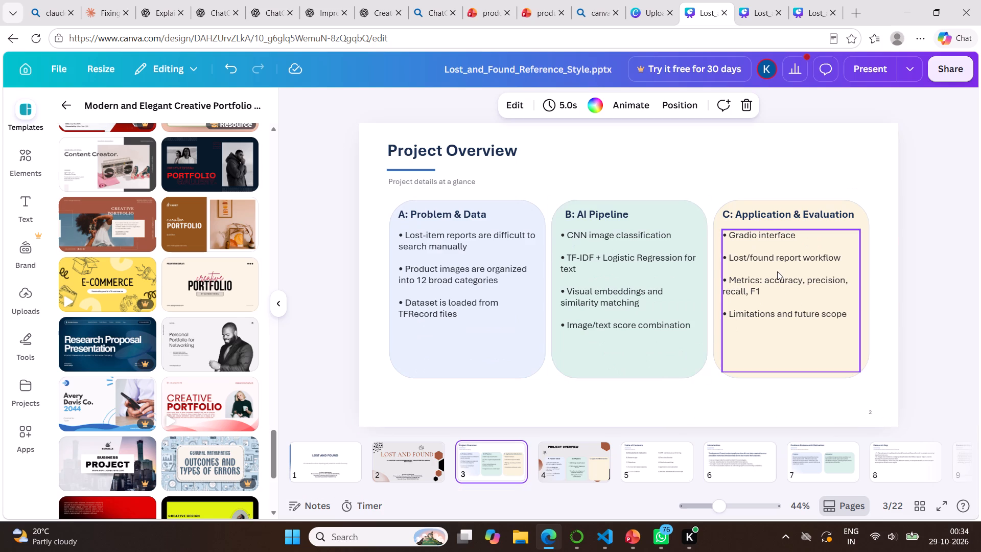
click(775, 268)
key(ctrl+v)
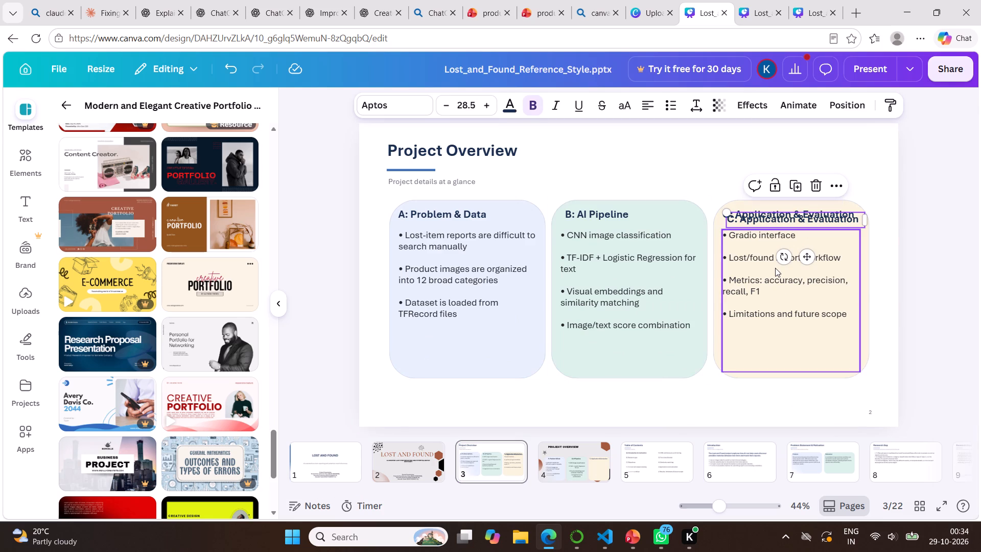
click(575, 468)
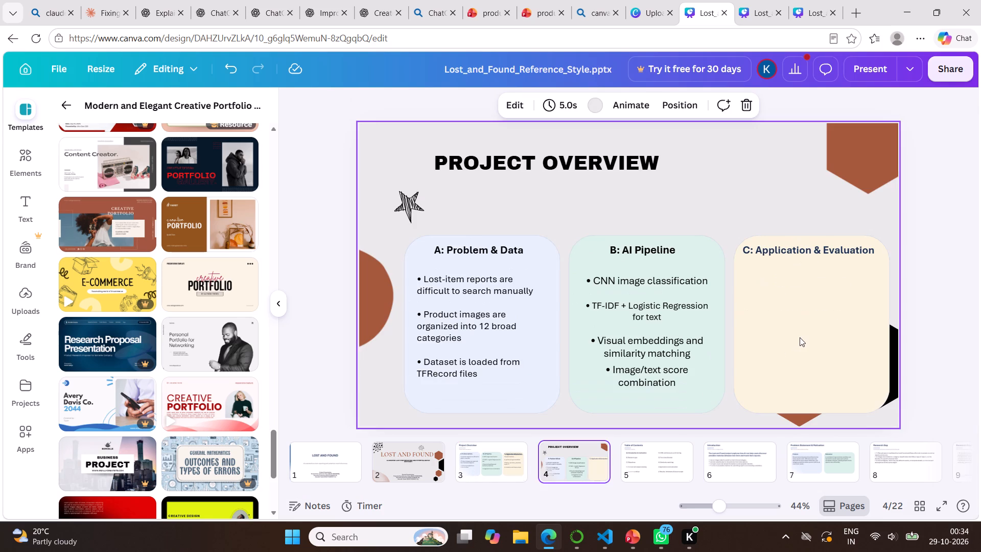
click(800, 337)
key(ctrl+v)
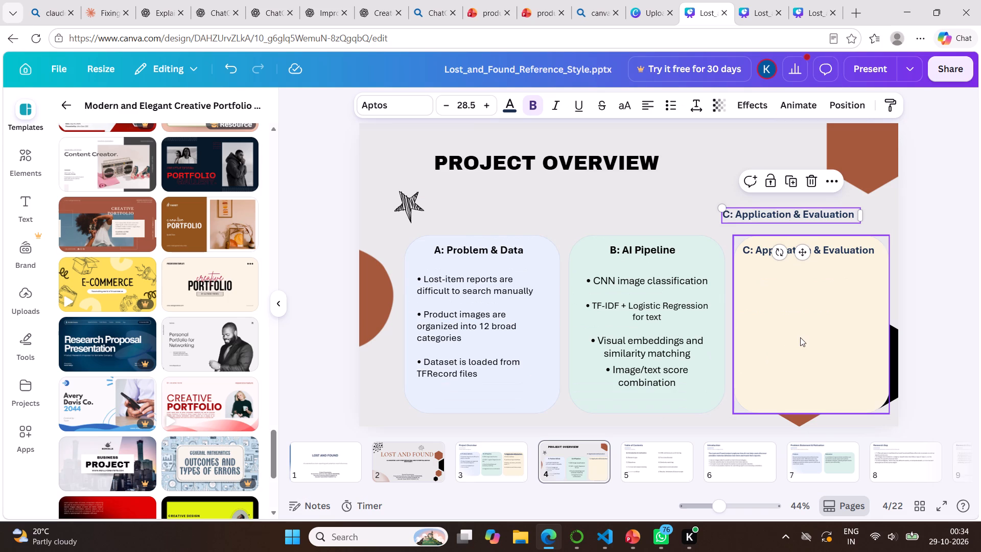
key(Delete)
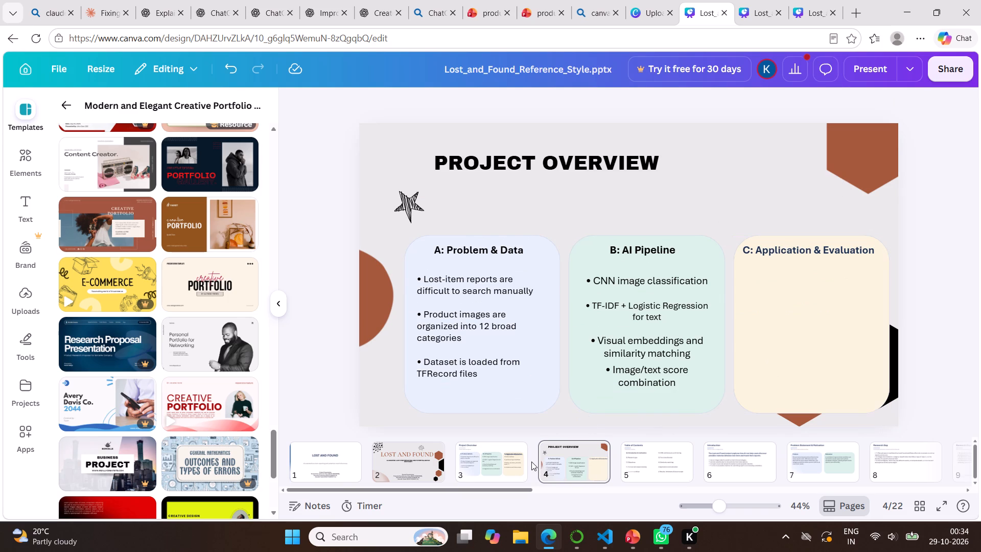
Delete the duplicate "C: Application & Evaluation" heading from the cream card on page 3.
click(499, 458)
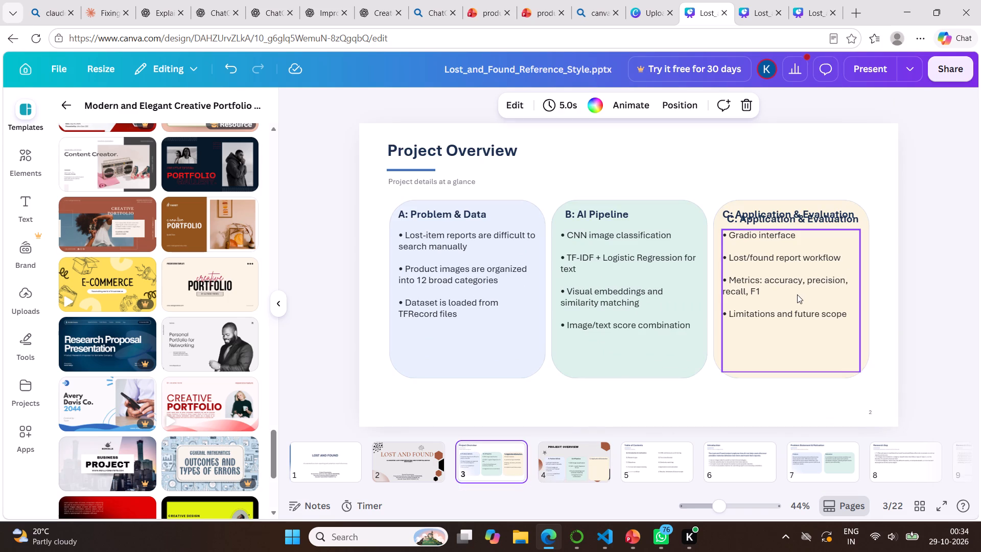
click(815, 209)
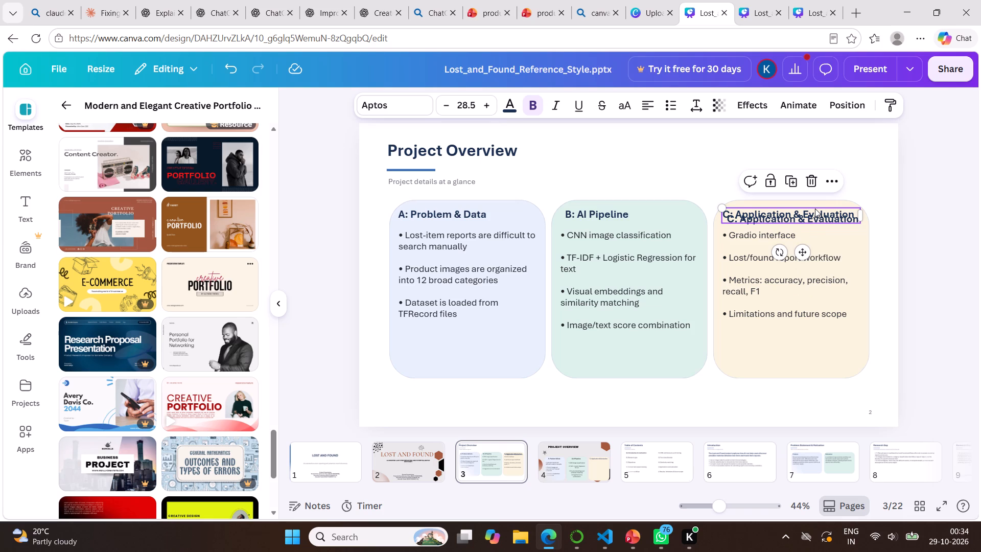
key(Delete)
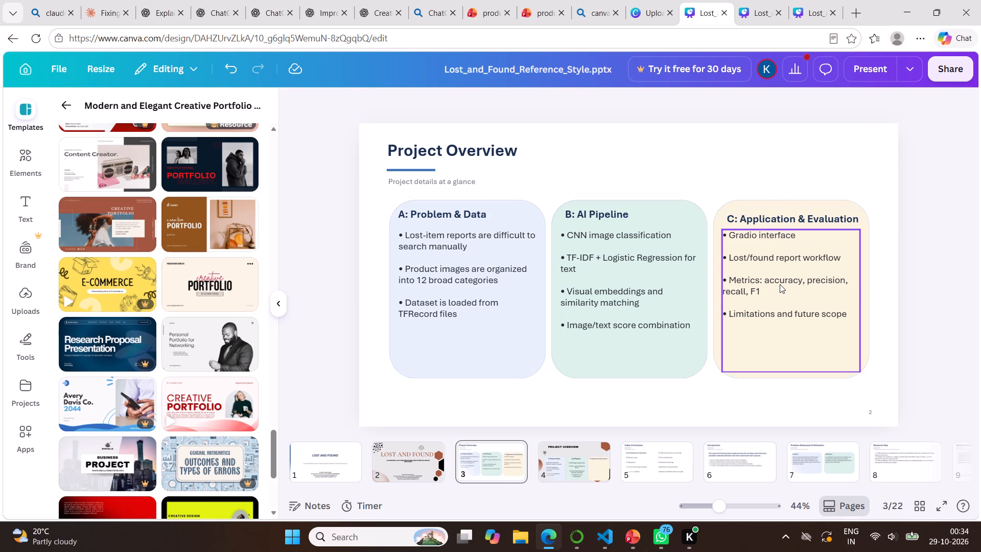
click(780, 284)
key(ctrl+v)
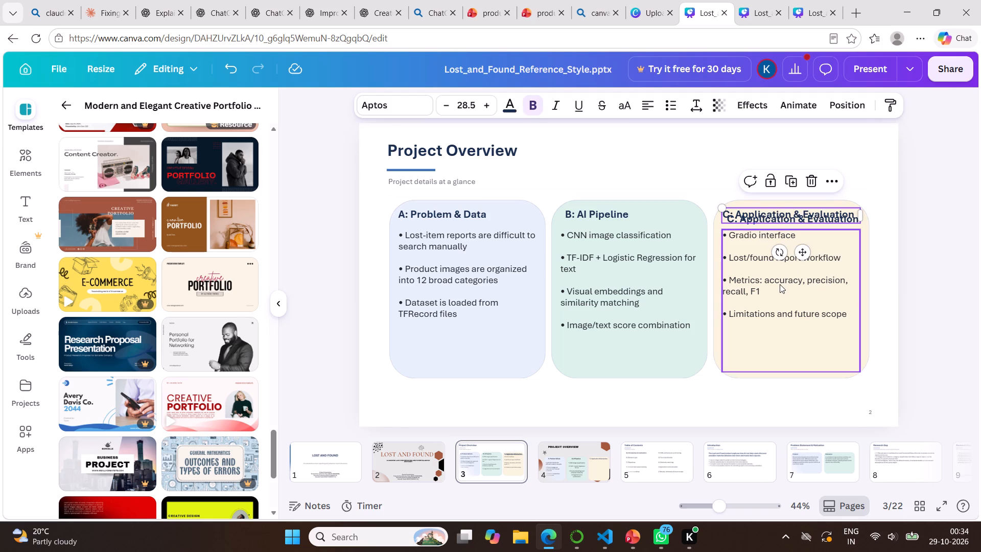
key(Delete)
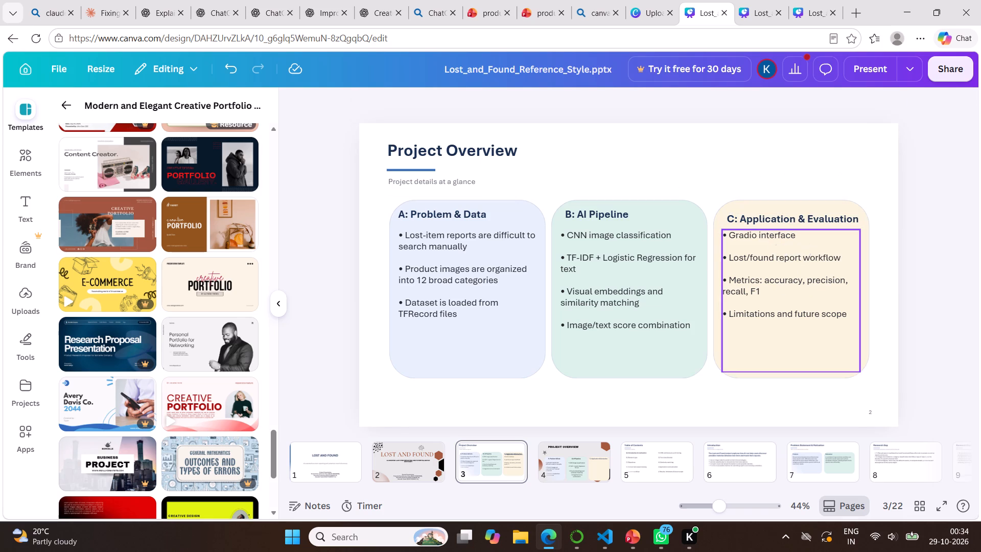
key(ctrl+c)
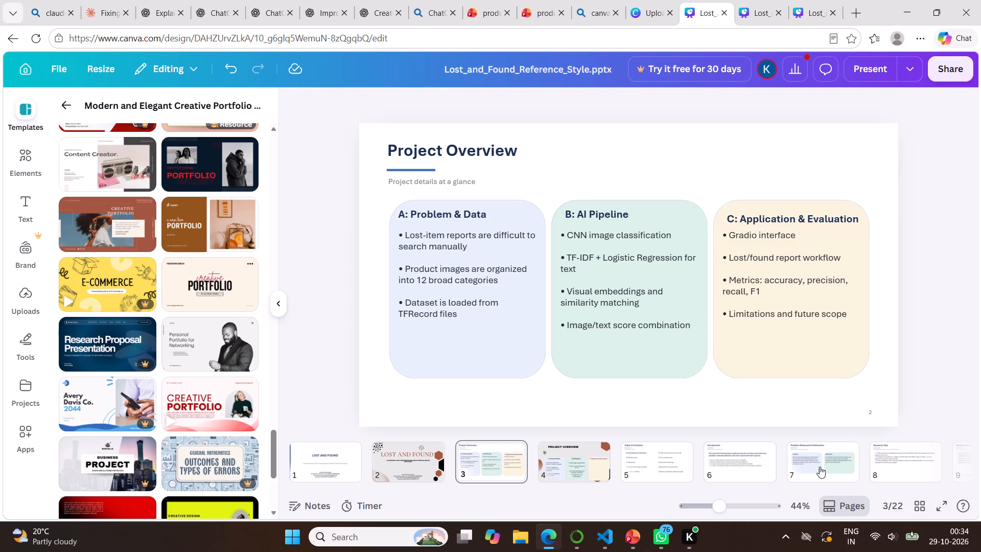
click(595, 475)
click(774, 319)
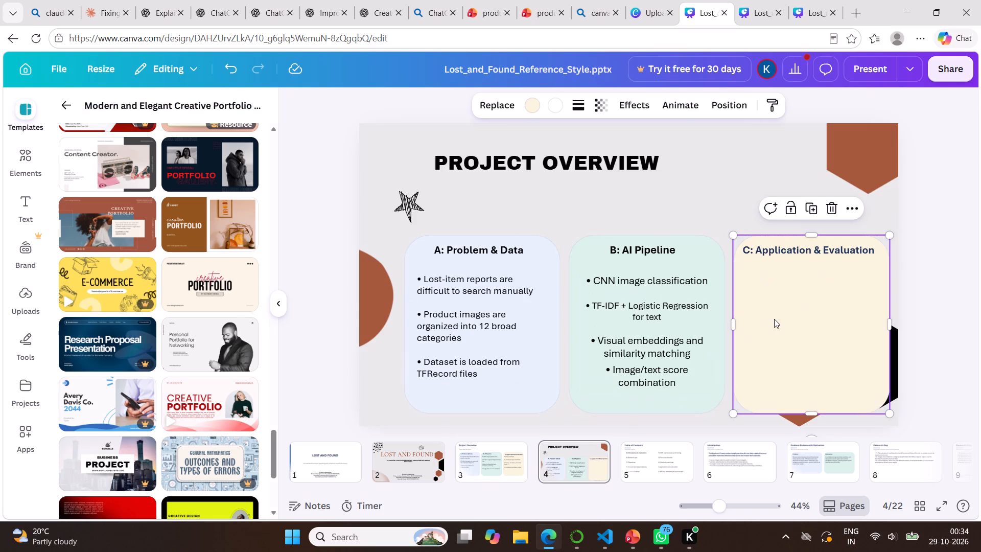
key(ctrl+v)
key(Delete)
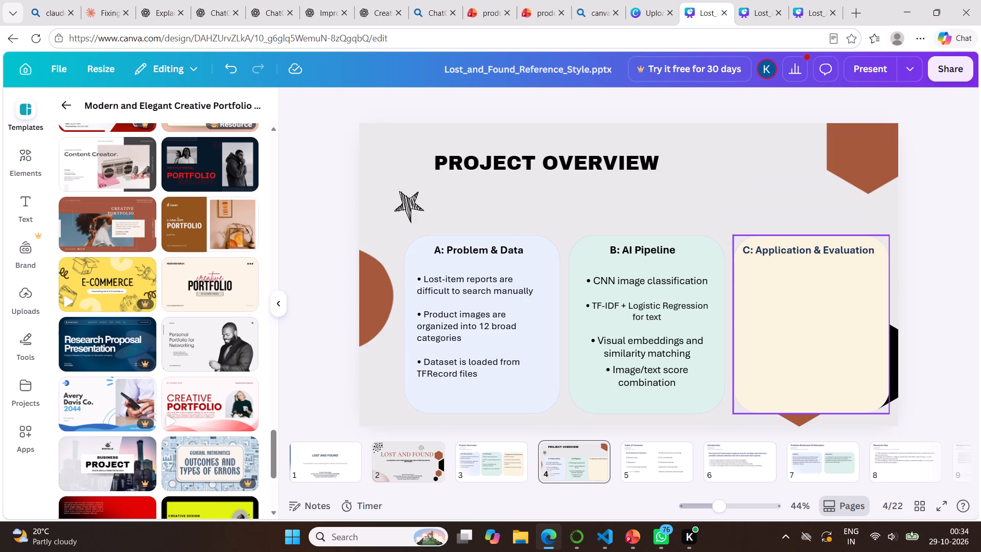
Copy the Application & Evaluation bullet text, from "Gradio interface" to "Limitations and future scope", from page 3 onto page 4.
click(521, 455)
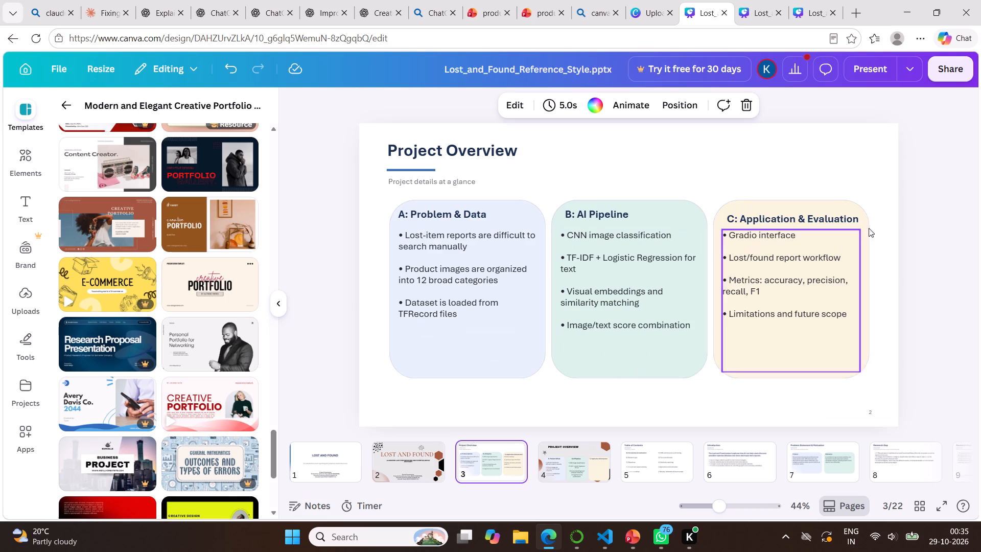
double_click(751, 247)
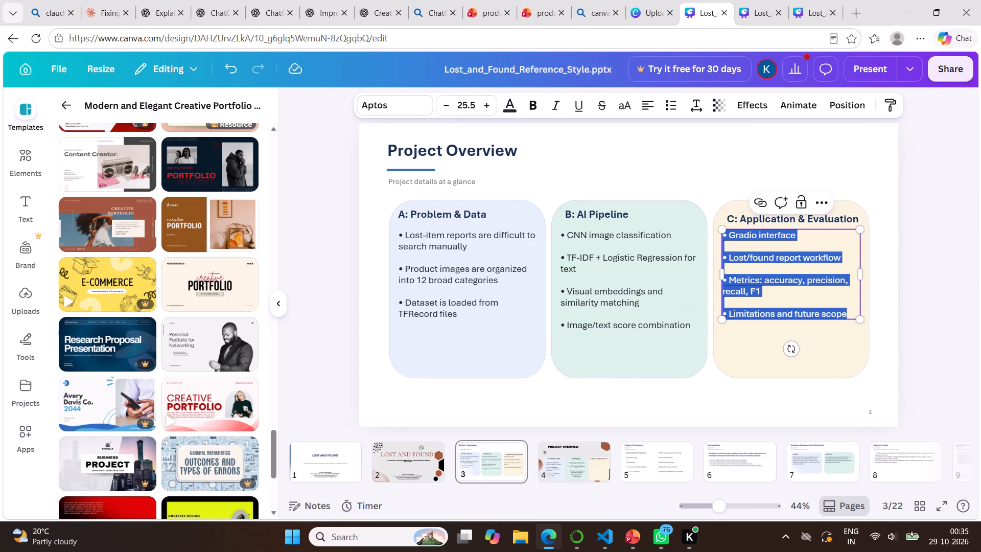
key(ctrl+c)
click(578, 465)
click(786, 306)
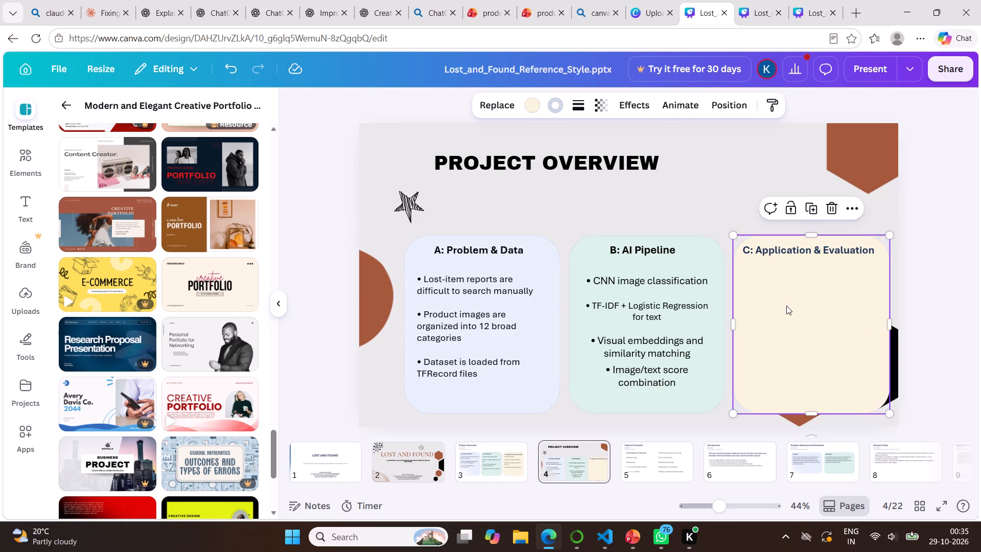
key(ctrl+v)
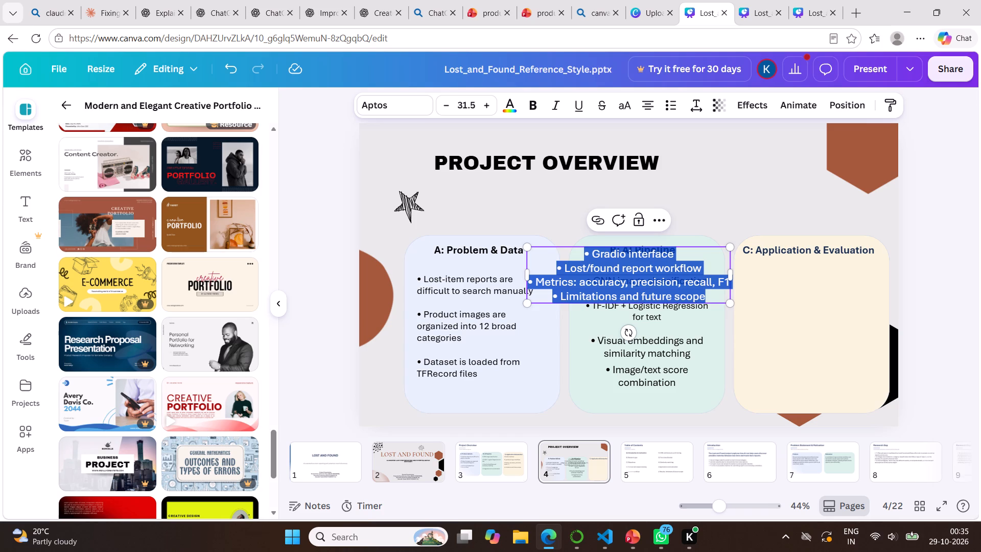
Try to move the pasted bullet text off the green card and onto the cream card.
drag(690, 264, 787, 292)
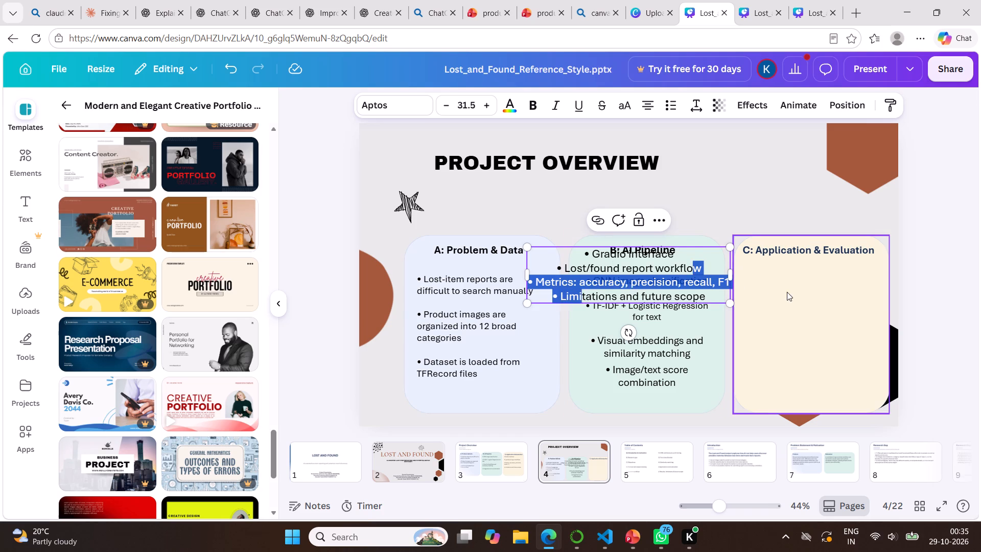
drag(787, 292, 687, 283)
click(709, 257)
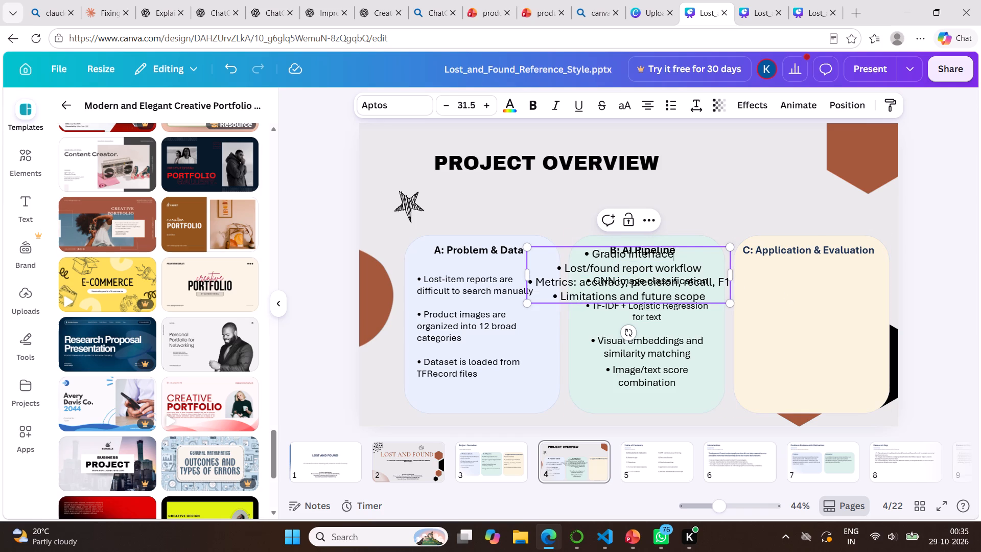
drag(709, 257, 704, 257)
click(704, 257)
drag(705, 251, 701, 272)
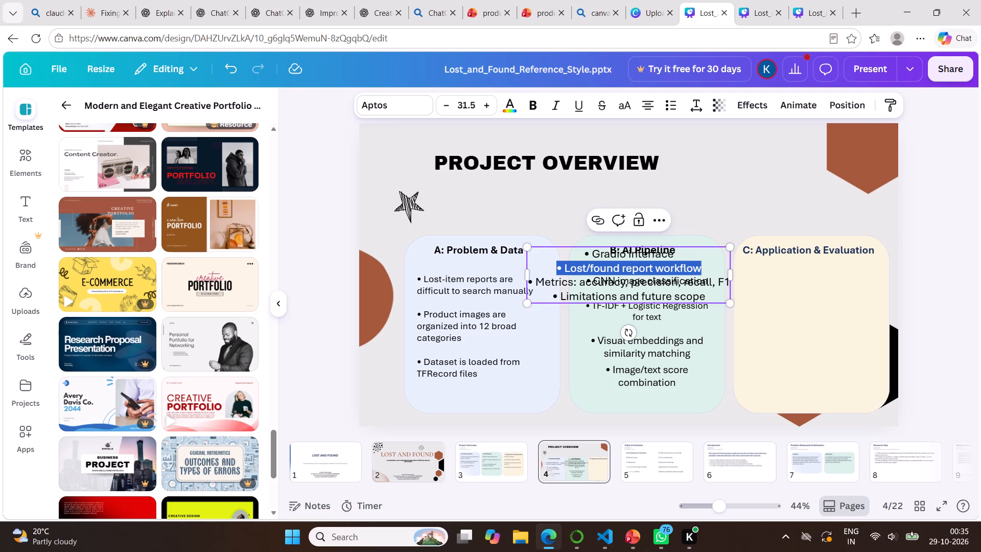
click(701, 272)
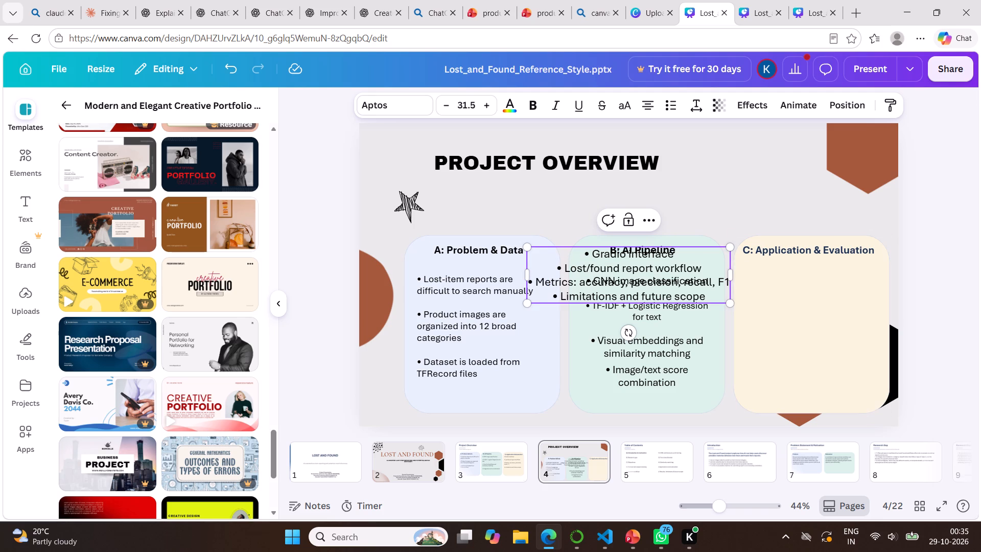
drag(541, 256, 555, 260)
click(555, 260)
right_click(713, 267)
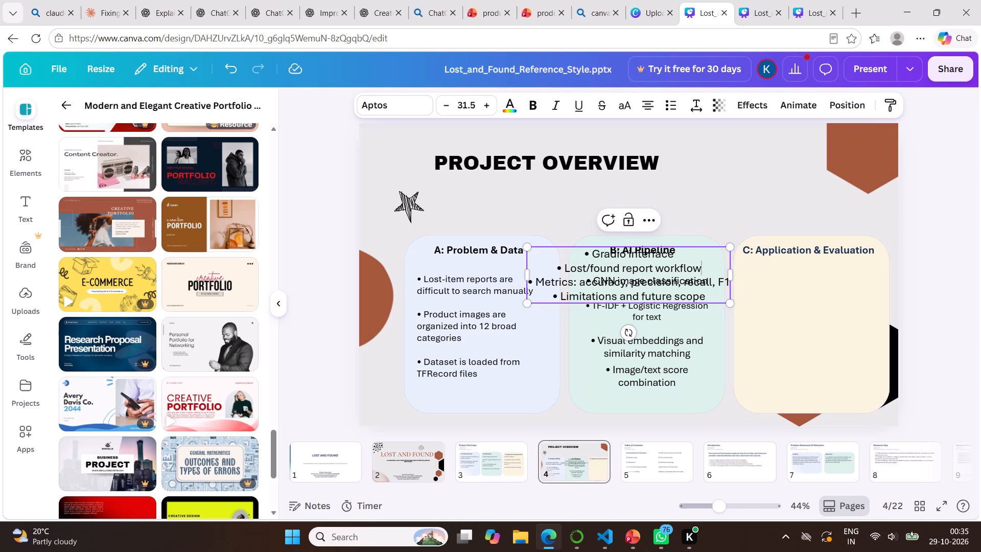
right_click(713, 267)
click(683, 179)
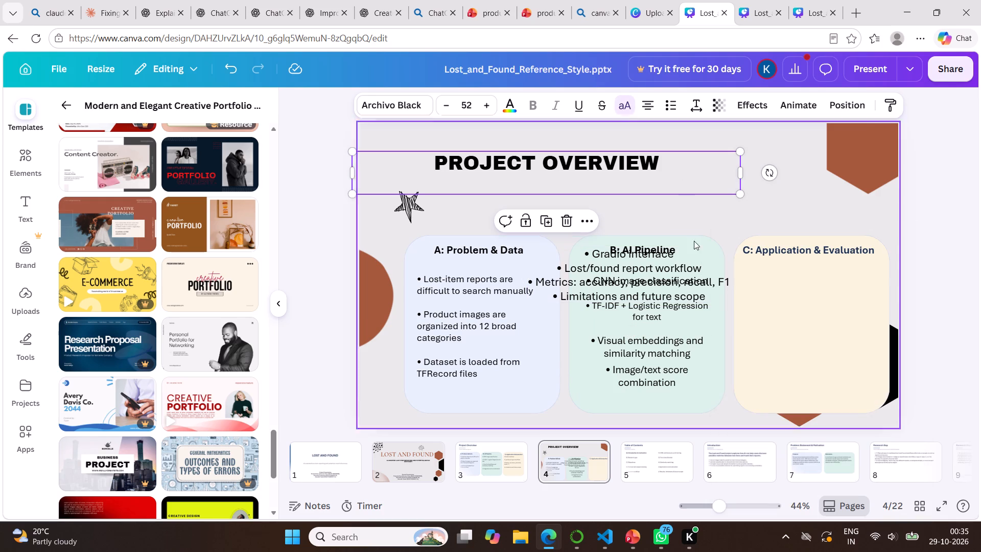
Resize the pasted bullet text box from both sides so it wraps within the cream card's width.
click(710, 269)
drag(732, 275, 785, 275)
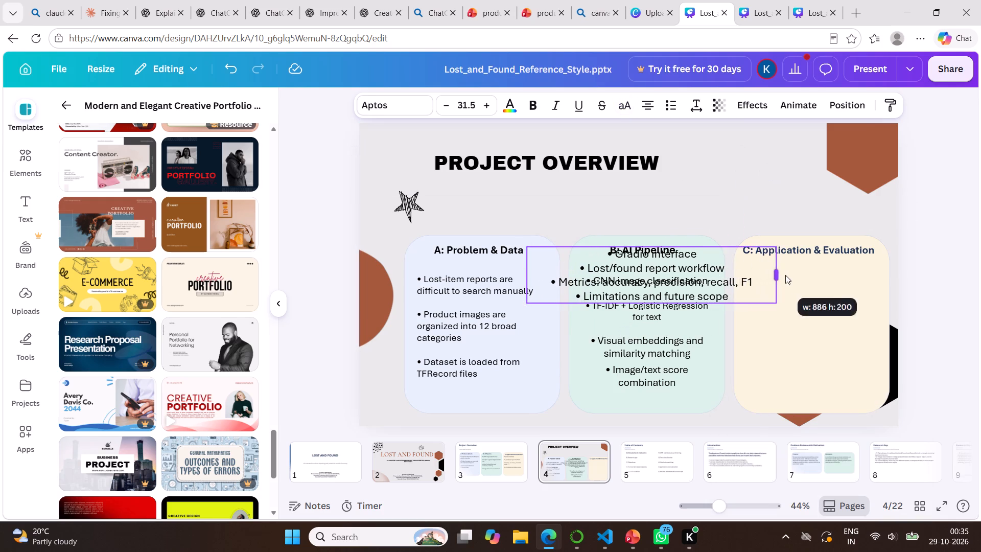
drag(785, 275, 841, 276)
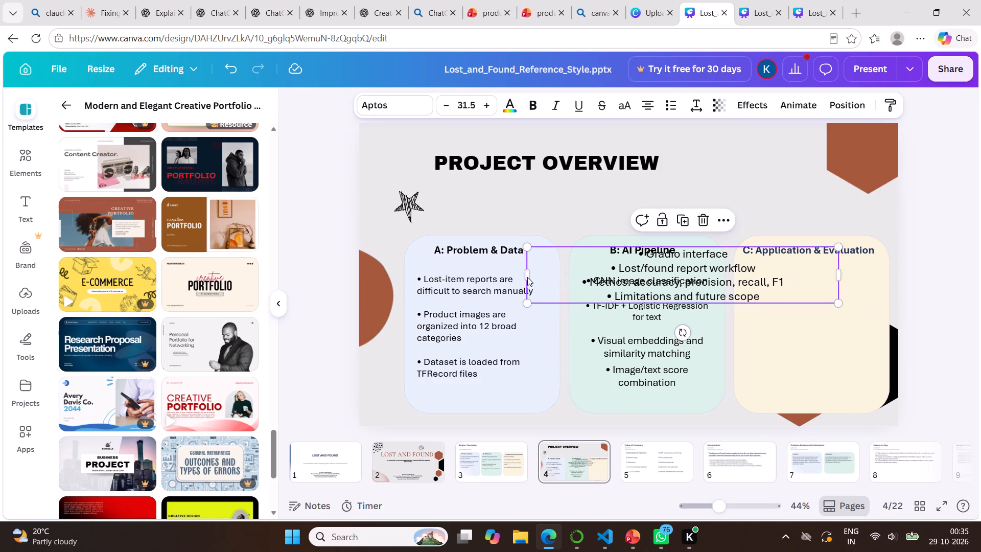
drag(527, 277, 527, 276)
drag(527, 276, 524, 269)
drag(524, 269, 526, 271)
drag(526, 271, 752, 282)
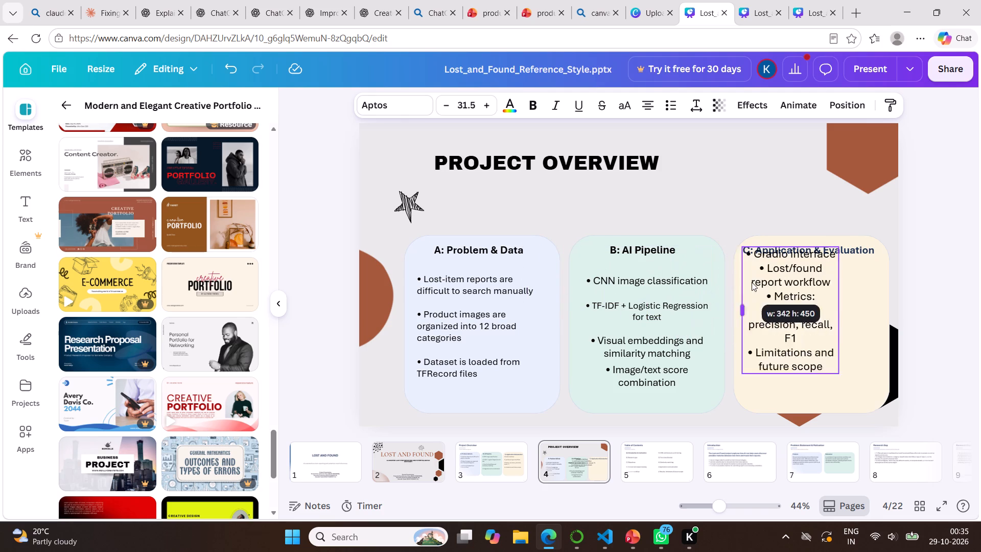
drag(752, 282, 738, 292)
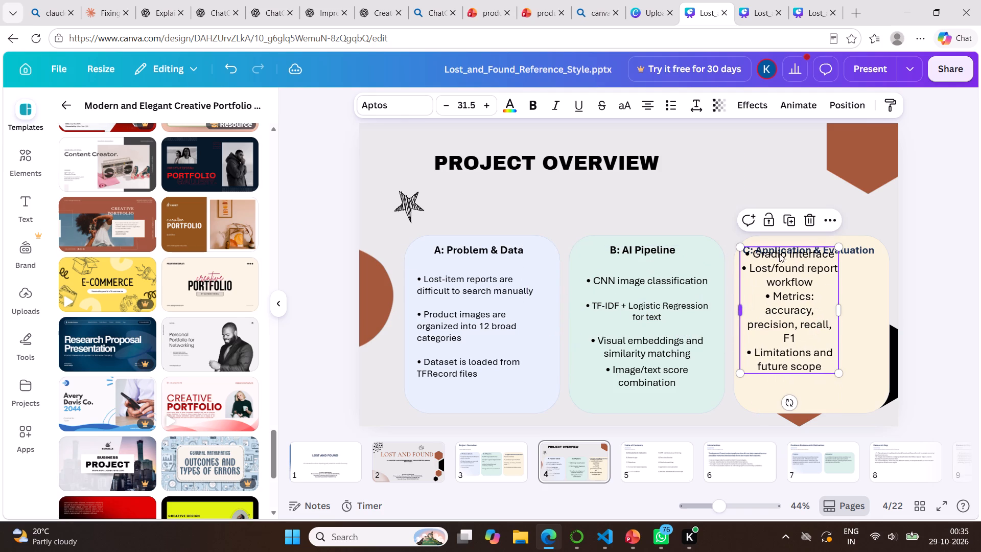
Move the bullet text box down below the "C: Application & Evaluation" heading inside the cream card.
drag(827, 292, 837, 307)
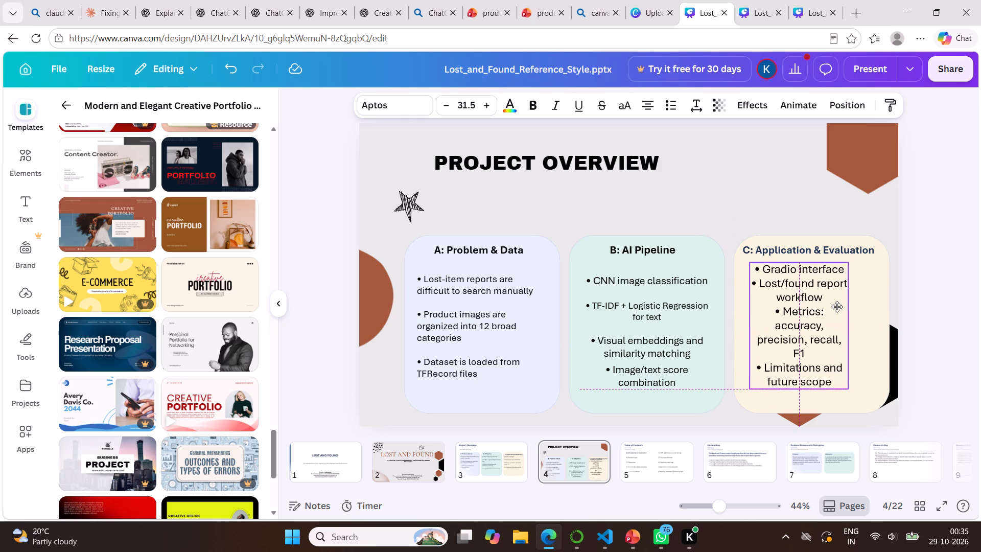
drag(837, 307, 845, 310)
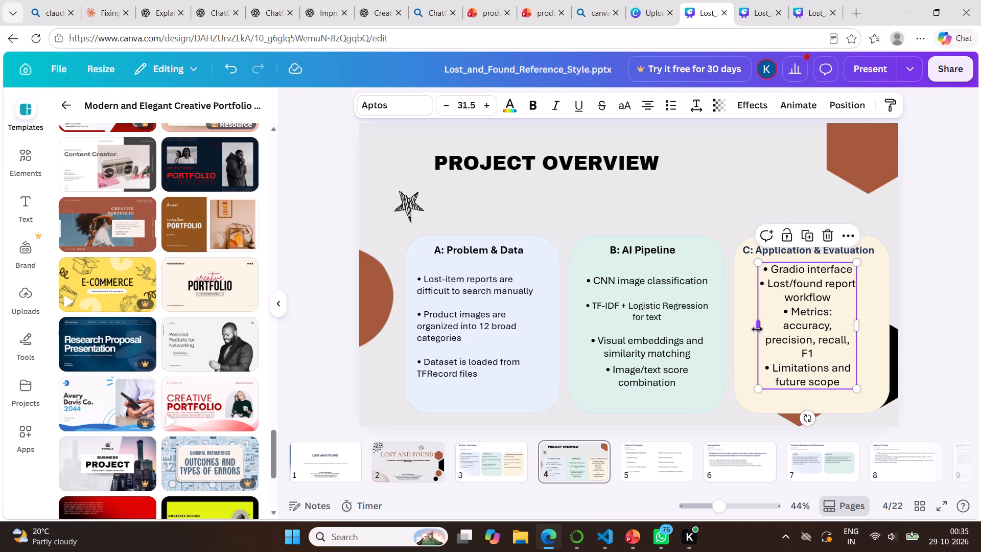
Widen the Application & Evaluation bullet text box to fit the cream card and reduce its font size to 27.9.
drag(757, 327, 744, 333)
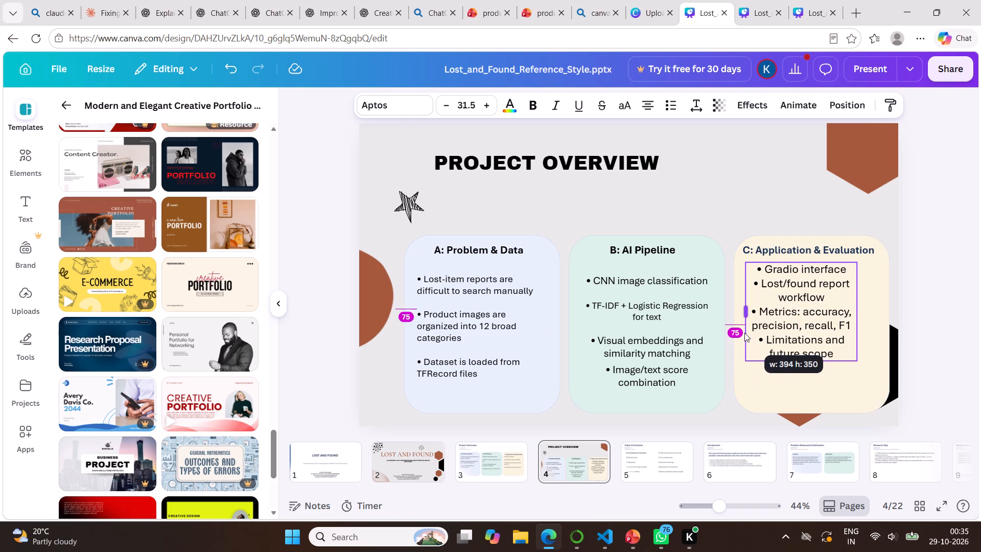
drag(744, 333, 737, 340)
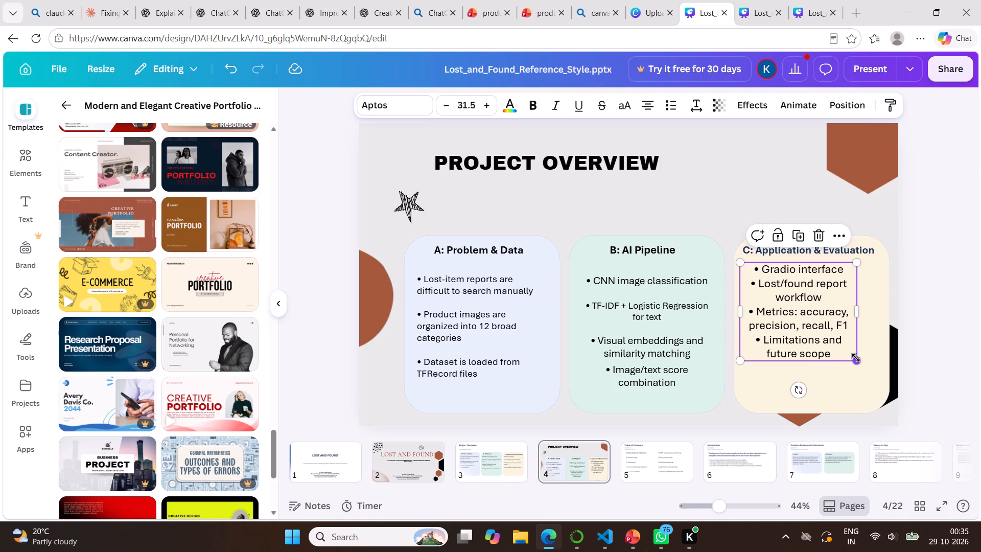
drag(856, 358, 886, 420)
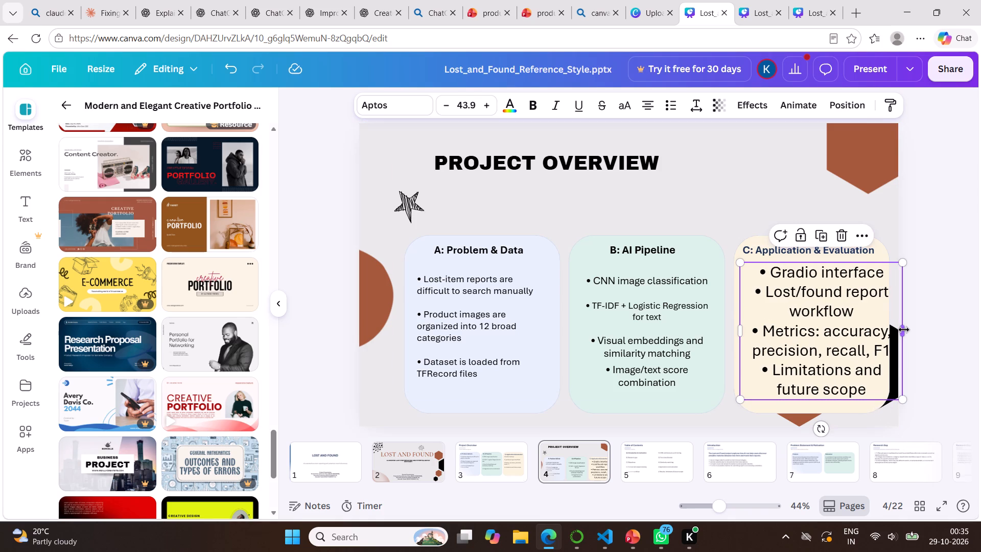
drag(904, 330, 873, 341)
triple_click(446, 108)
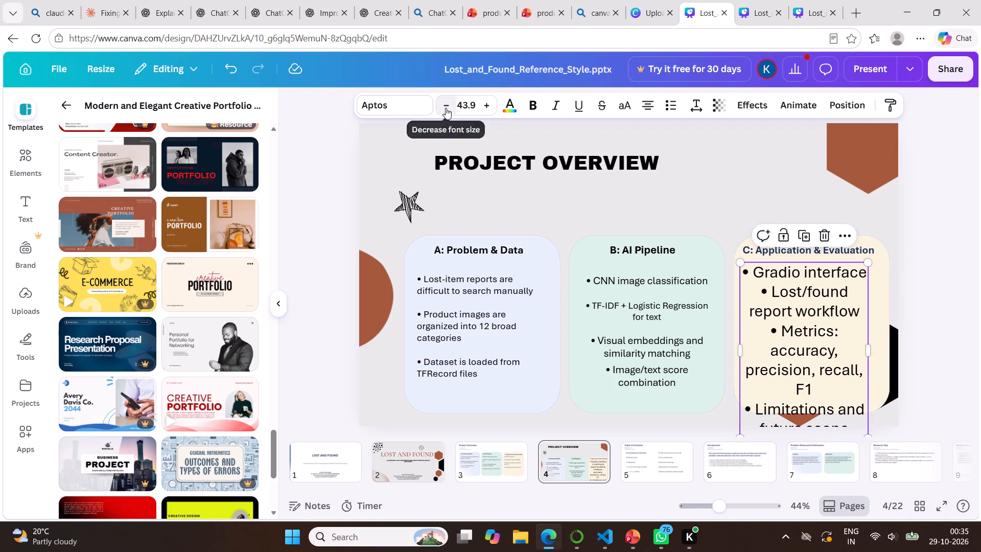
triple_click(446, 108)
triple_click(446, 108)
triple_click(446, 108)
triple_click(446, 108)
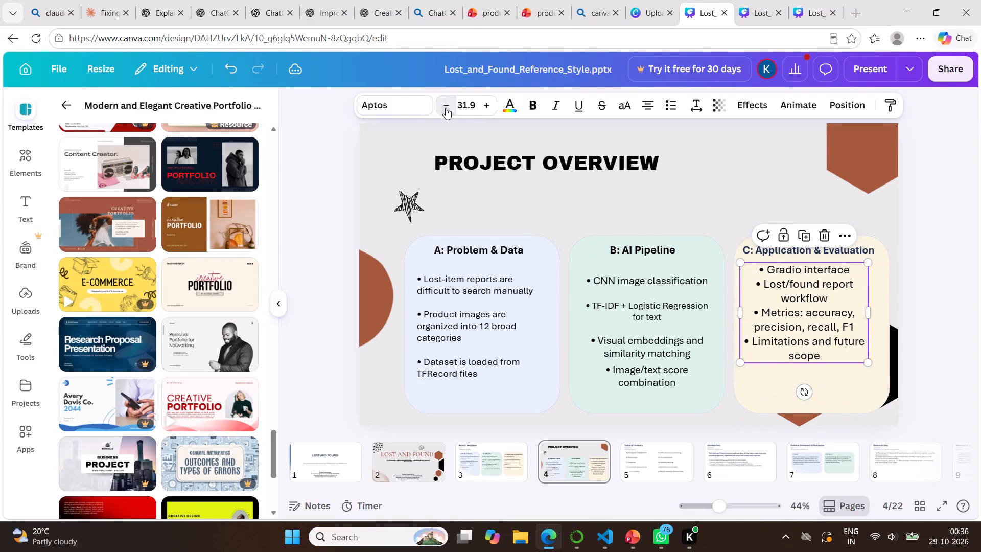
click(446, 108)
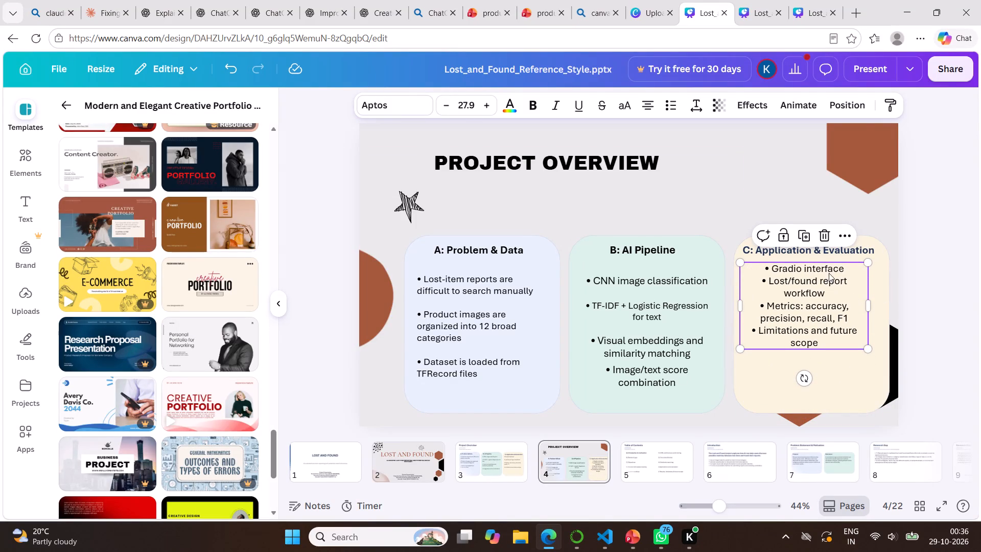
Separate the four Application & Evaluation bullets with blank lines and scale the text box down slightly below the heading.
click(848, 267)
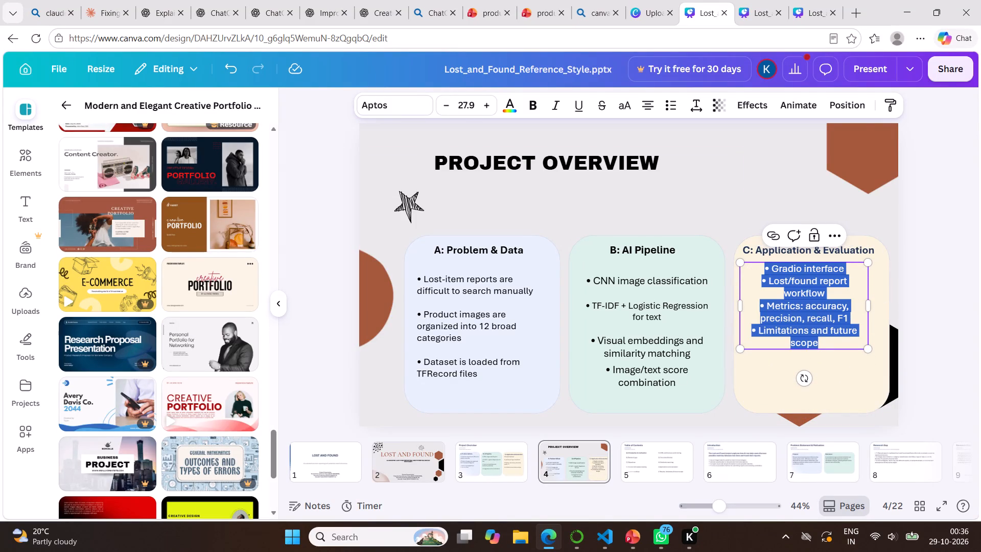
click(848, 267)
key(Return)
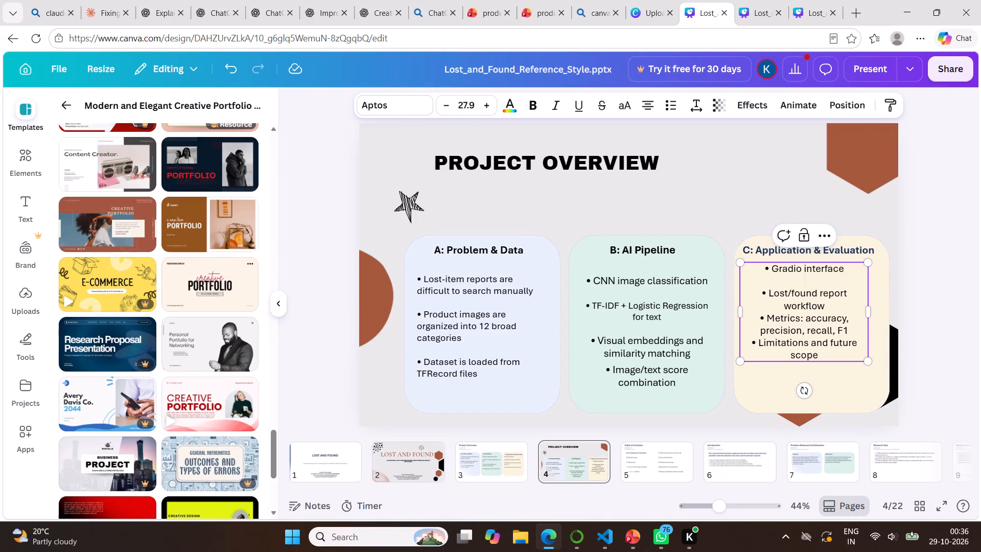
click(832, 306)
key(Return)
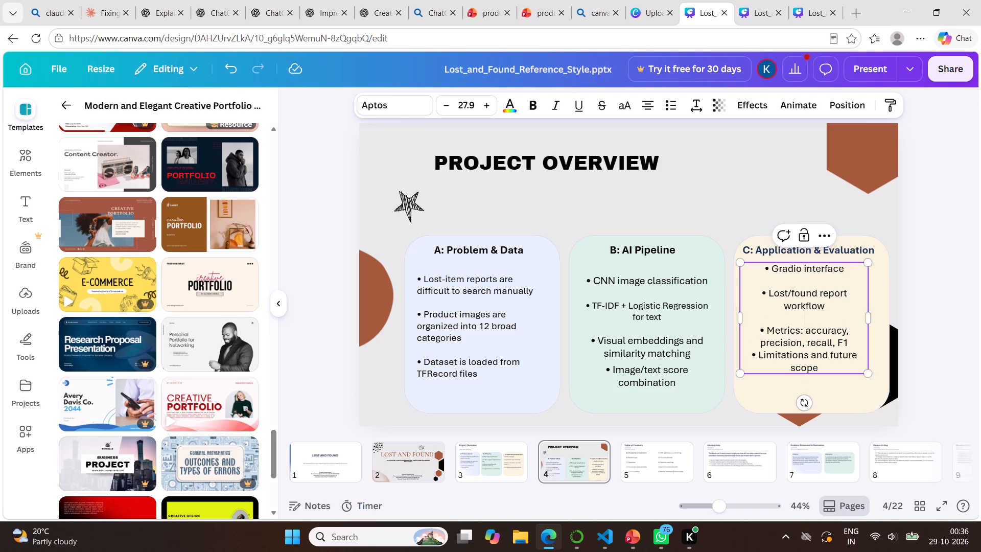
click(855, 341)
key(Return)
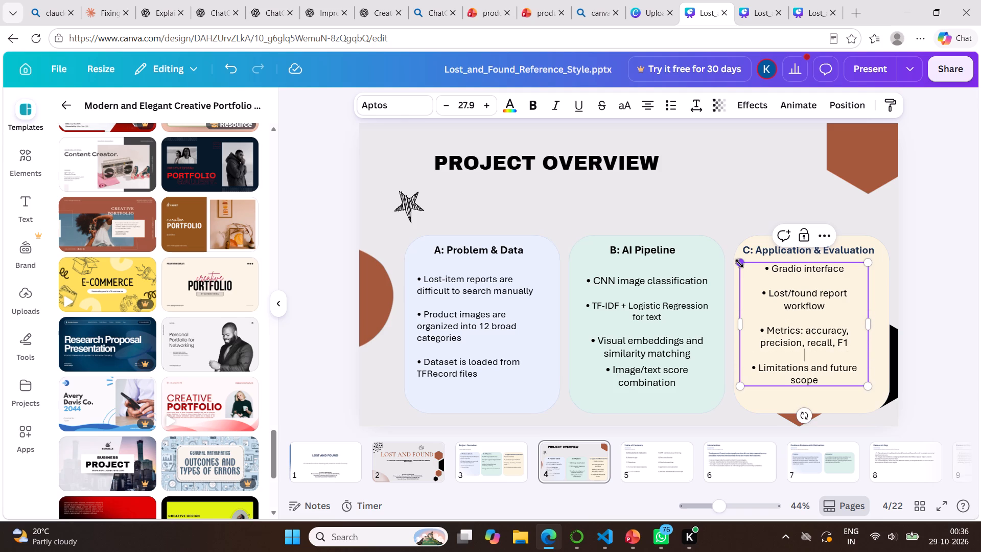
drag(739, 263, 742, 281)
click(665, 318)
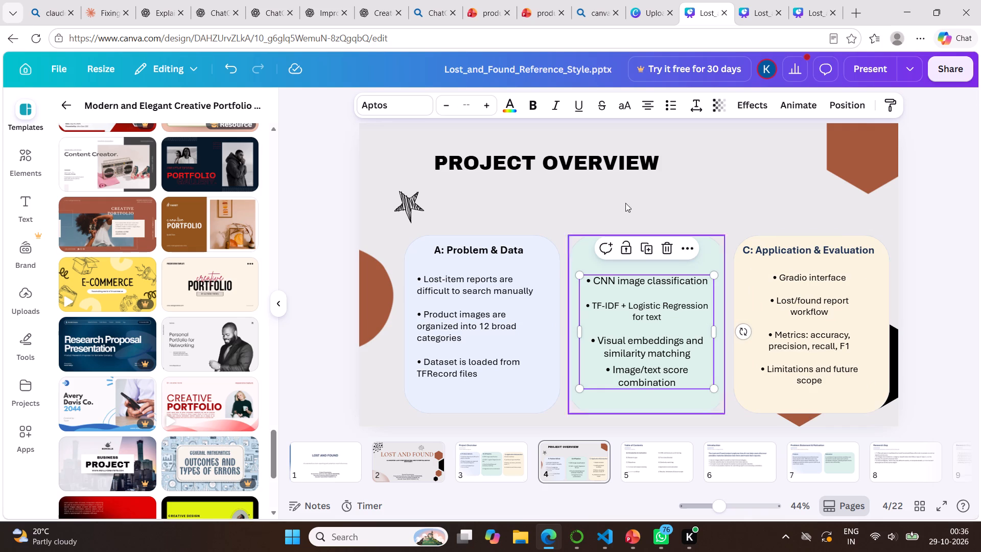
click(647, 103)
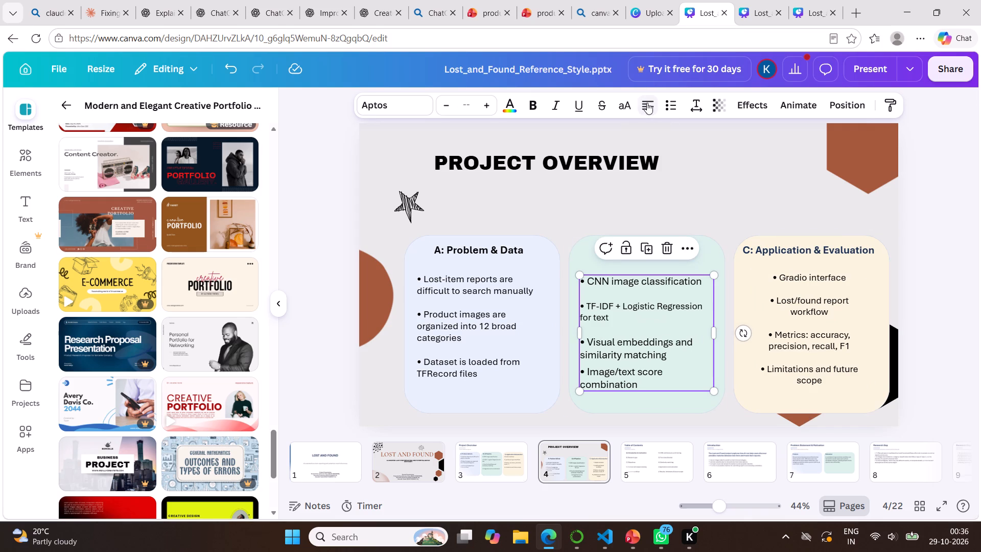
click(817, 312)
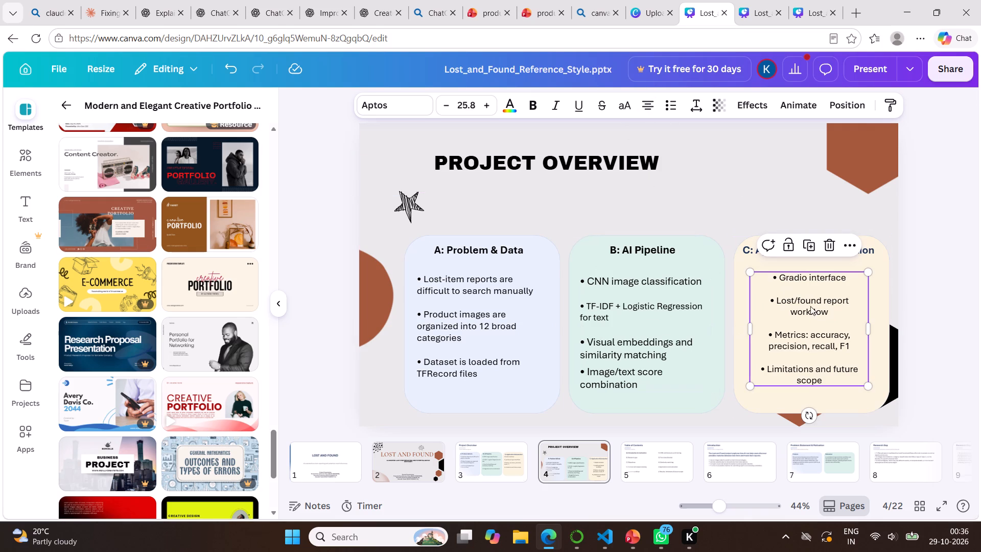
click(654, 106)
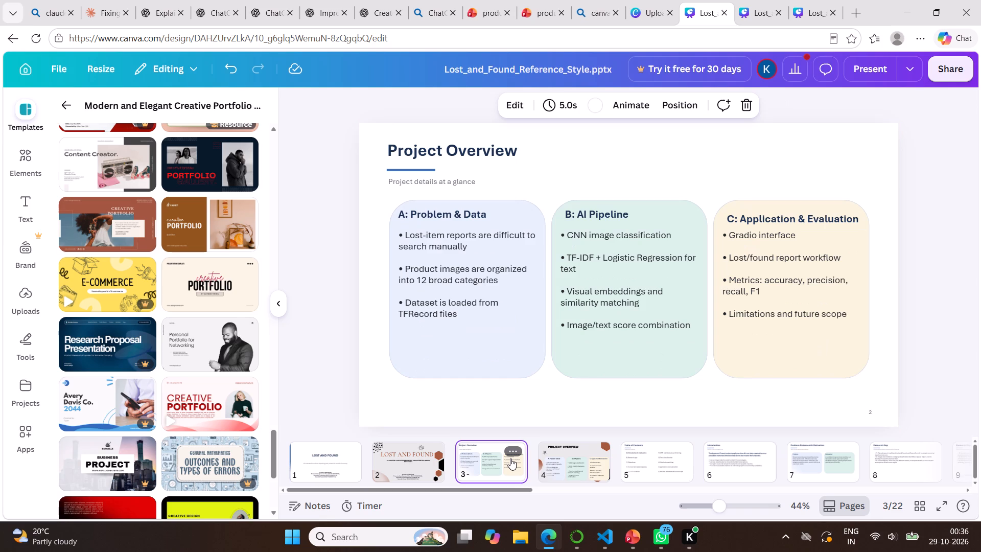
click(741, 104)
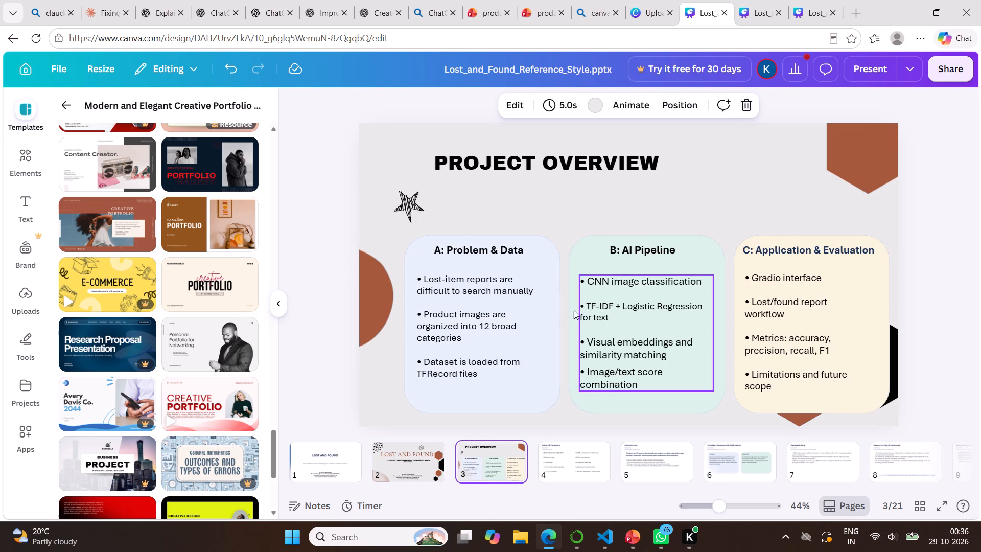
click(332, 466)
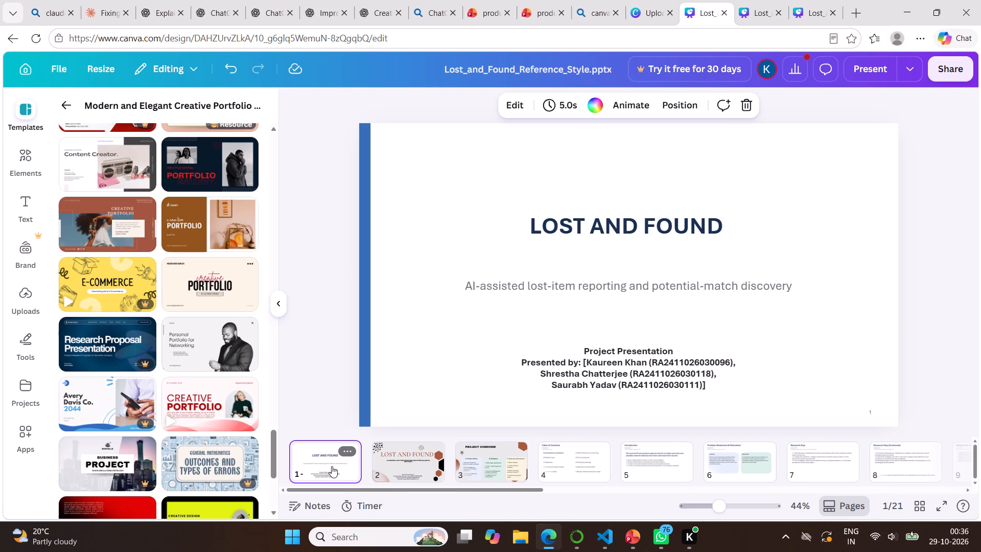
click(746, 102)
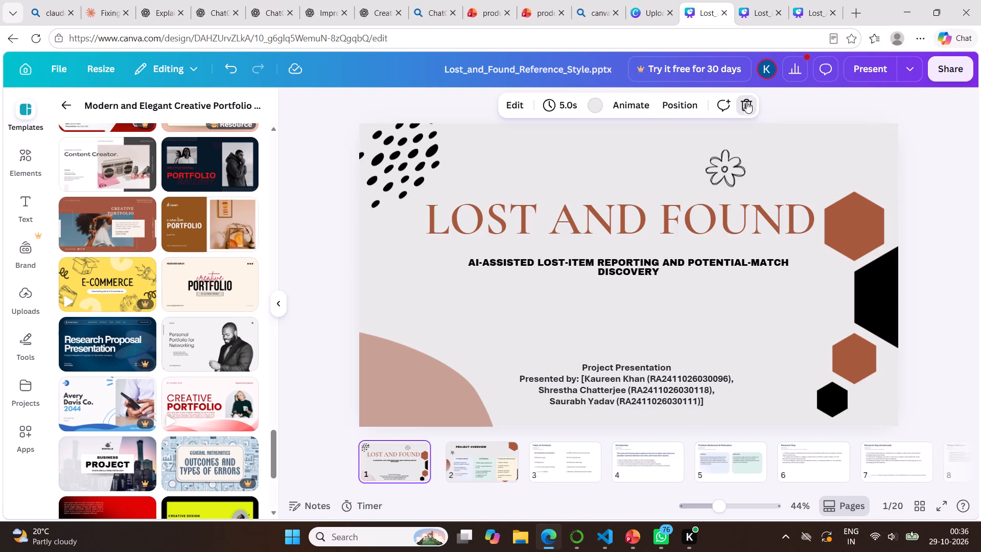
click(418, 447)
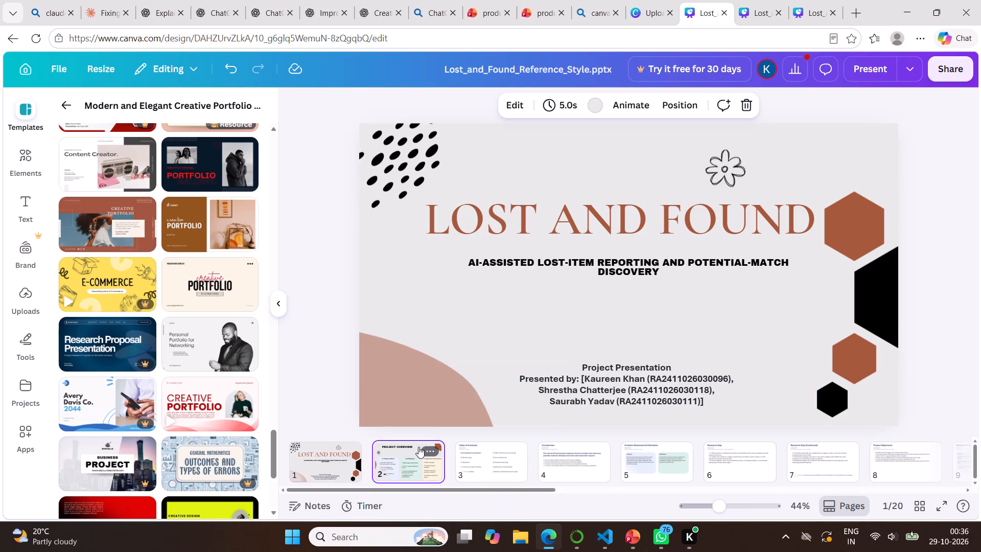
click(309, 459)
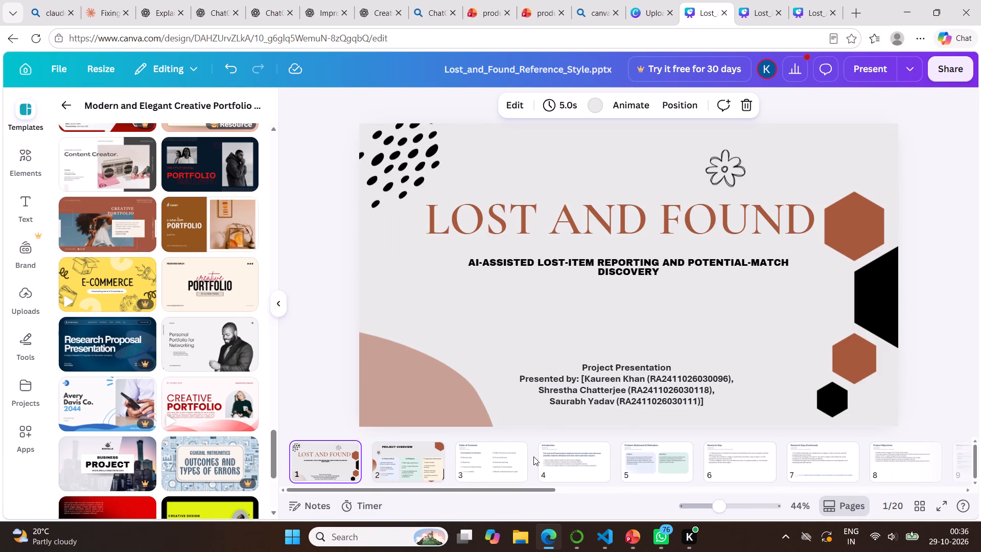
Add the portfolio template's Table of Content layout as a new page after the original Table of Contents page.
click(524, 458)
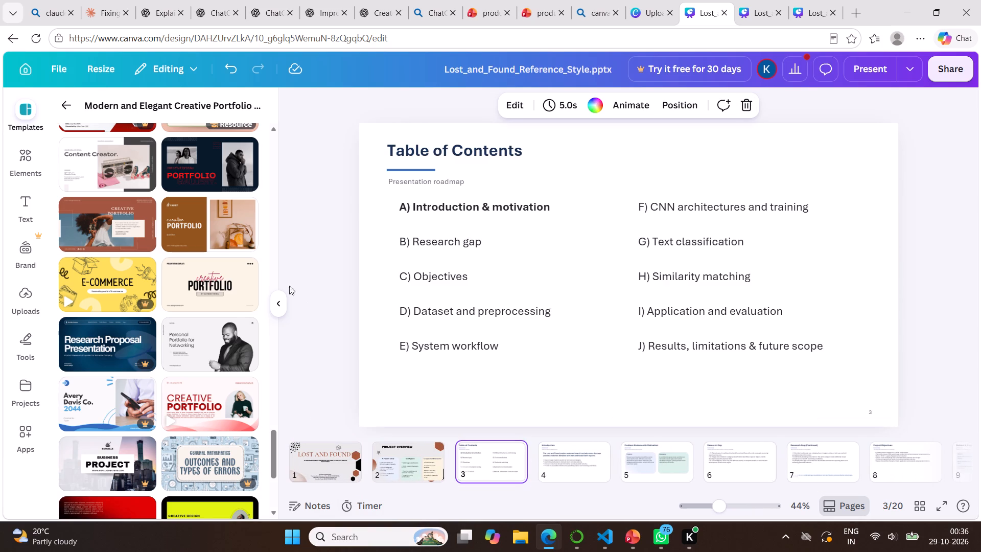
scroll(223, 299, up, 20)
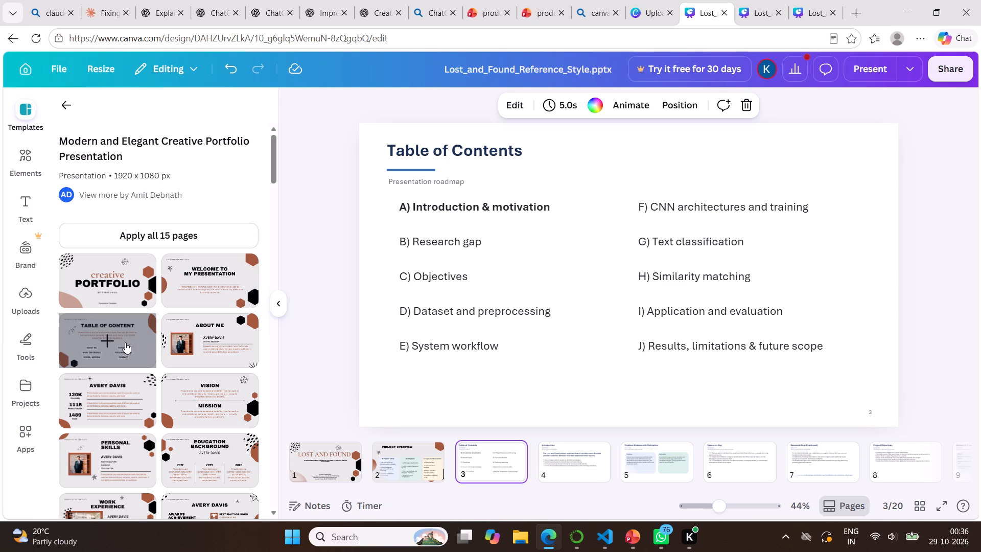
click(104, 338)
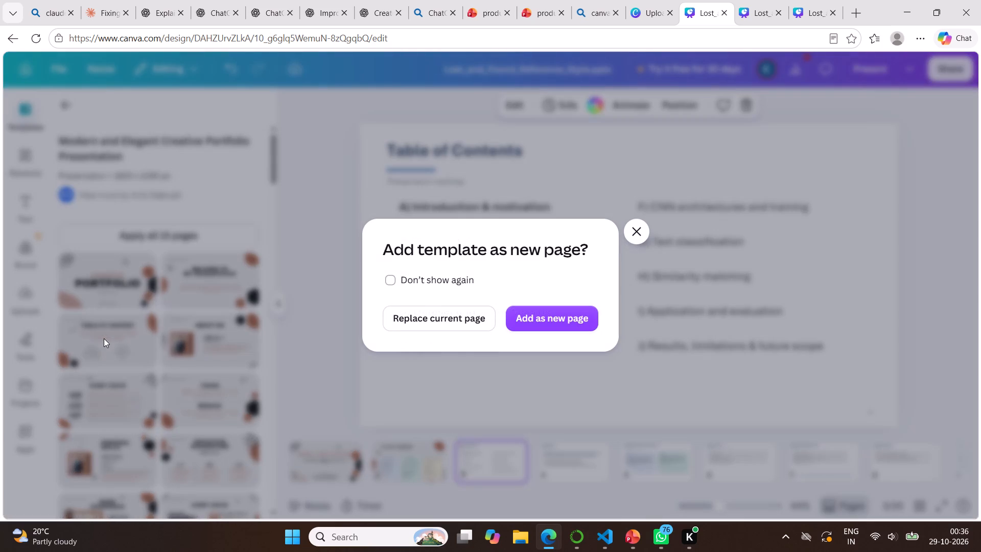
click(532, 315)
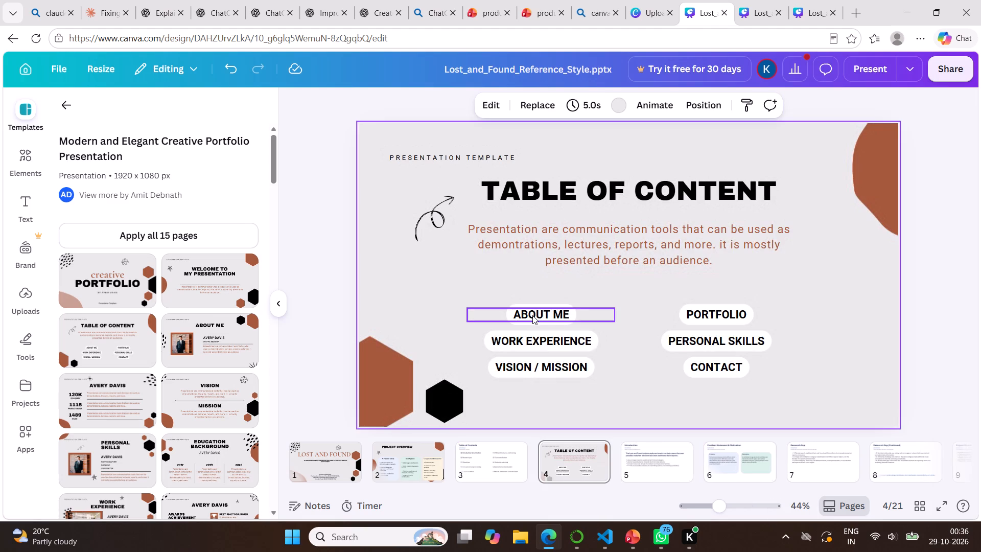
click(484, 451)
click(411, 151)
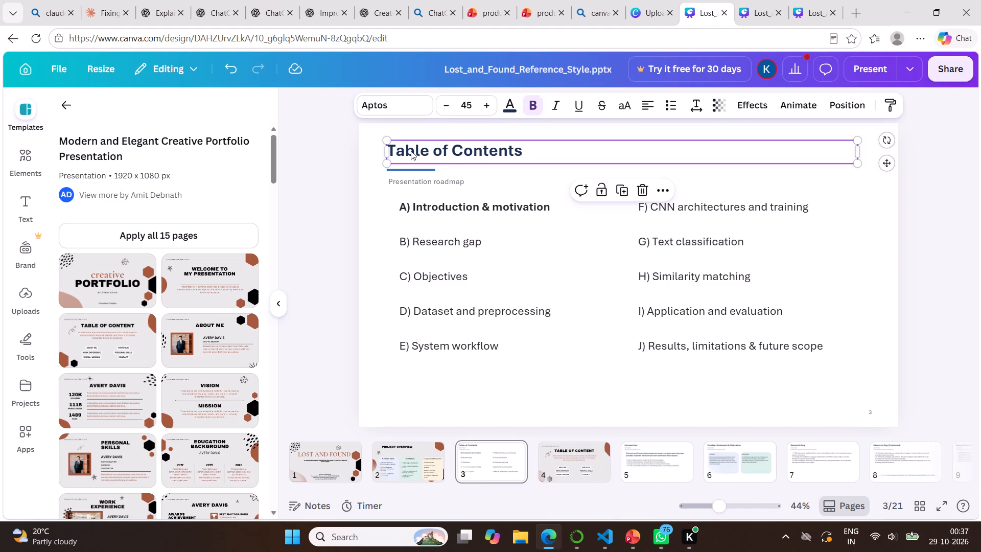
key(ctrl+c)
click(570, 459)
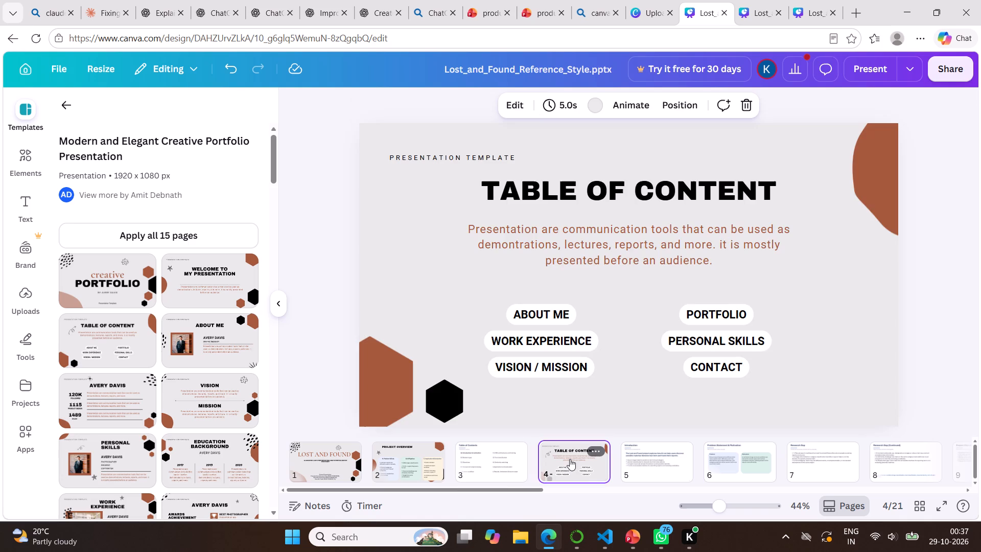
Copy the "A) Introduction & motivation" entry from the original Table of Contents page.
click(476, 458)
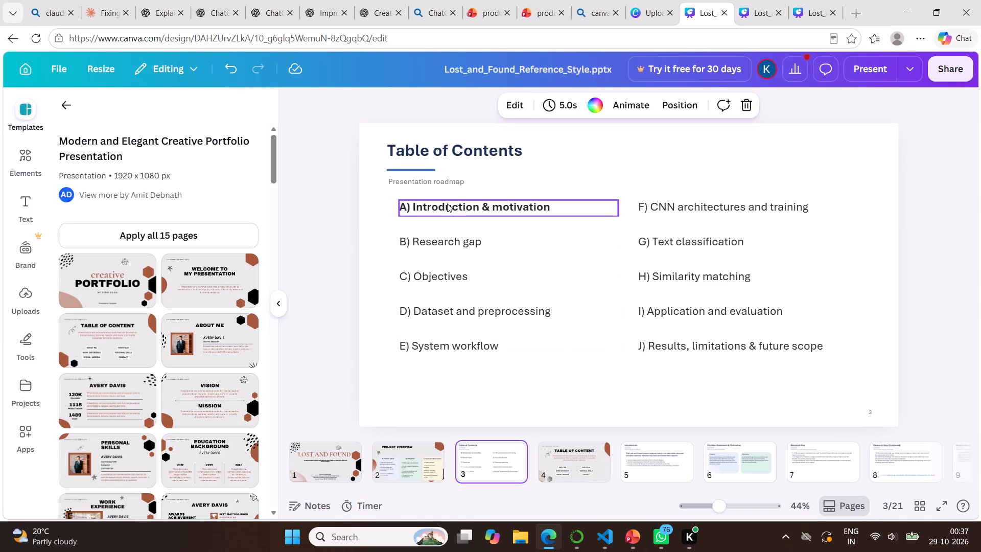
click(447, 203)
key(ctrl+c)
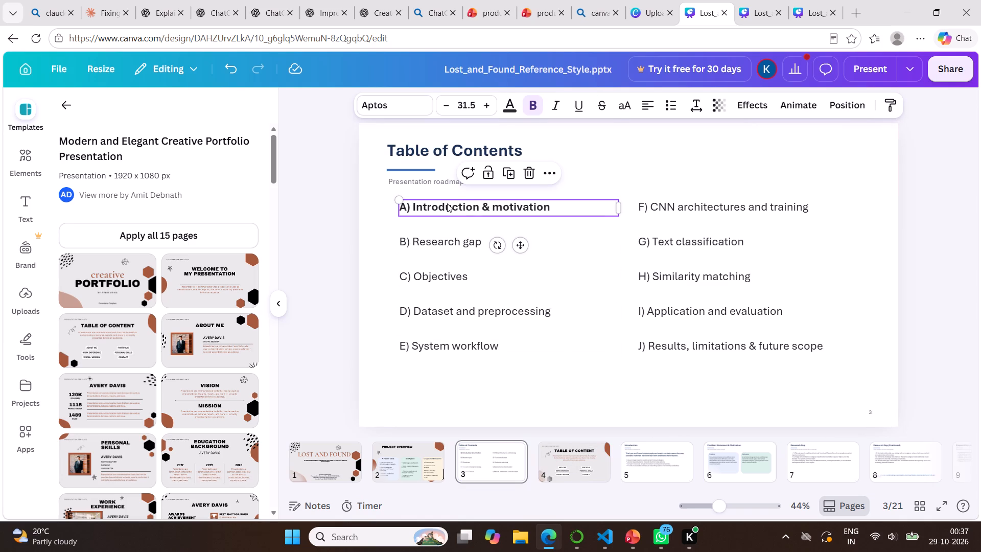
Delete the placeholder description paragraph beneath the TABLE OF CONTENT heading on page 4.
click(579, 467)
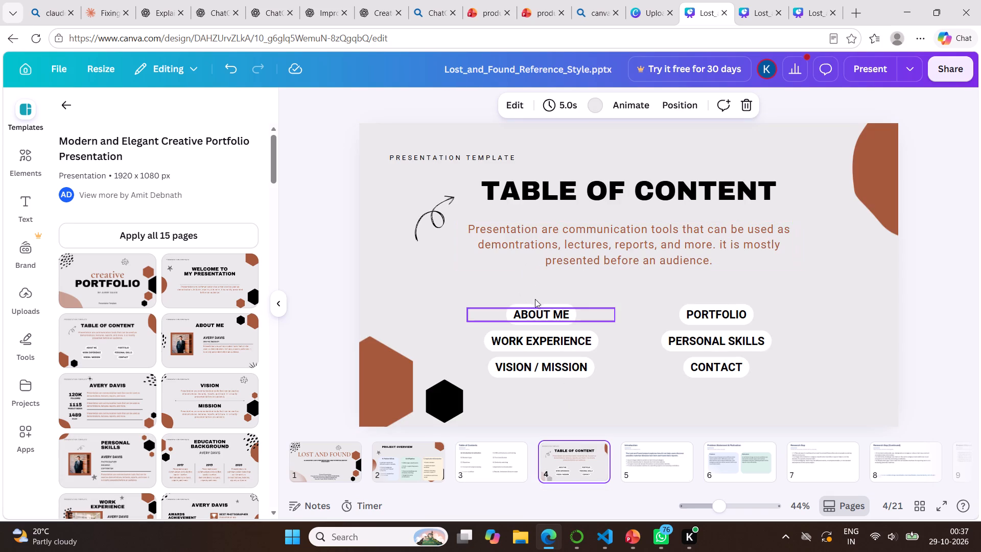
click(518, 232)
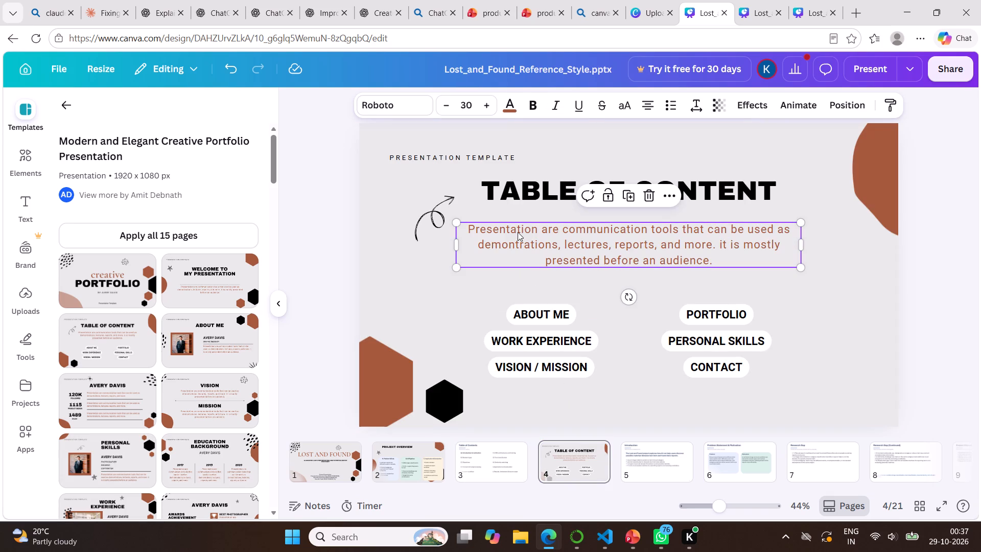
key(Delete)
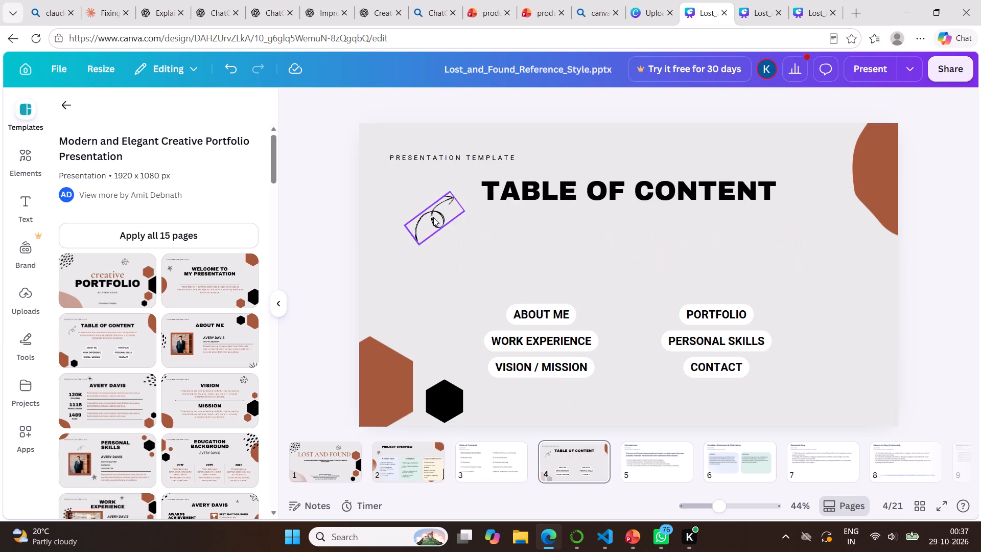
click(492, 235)
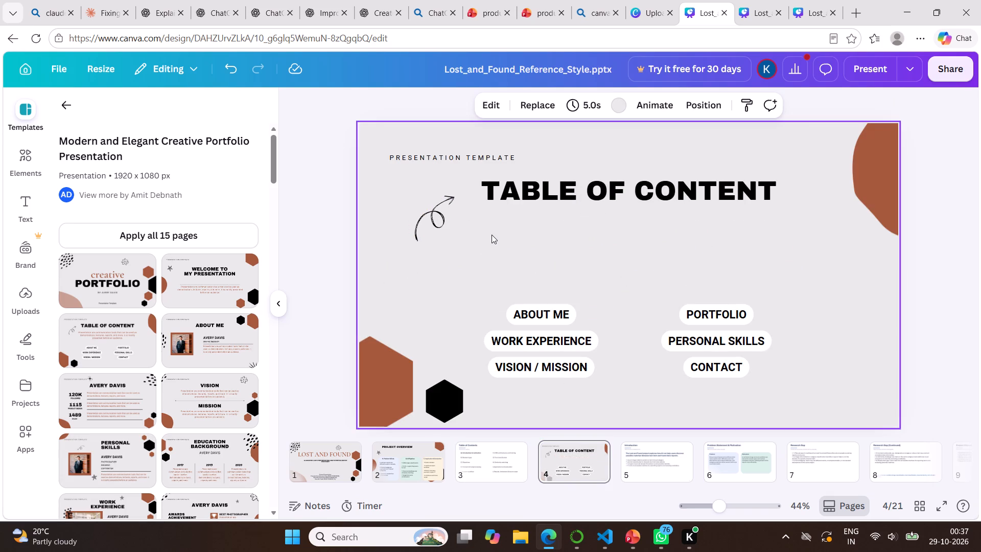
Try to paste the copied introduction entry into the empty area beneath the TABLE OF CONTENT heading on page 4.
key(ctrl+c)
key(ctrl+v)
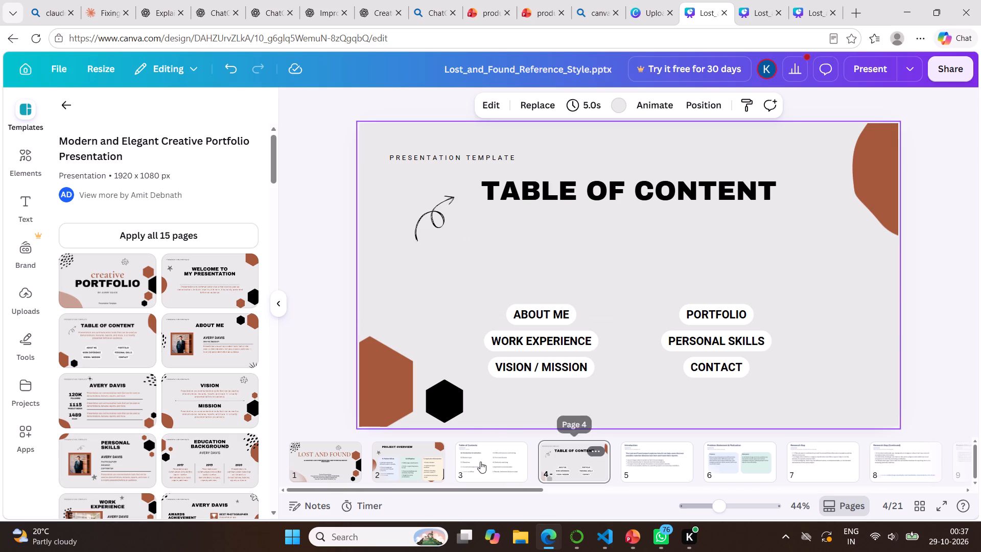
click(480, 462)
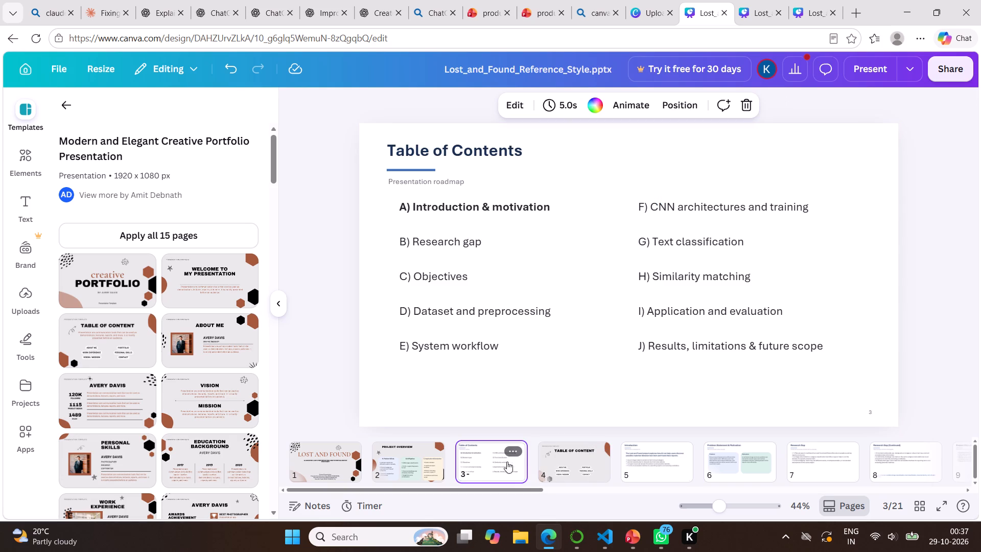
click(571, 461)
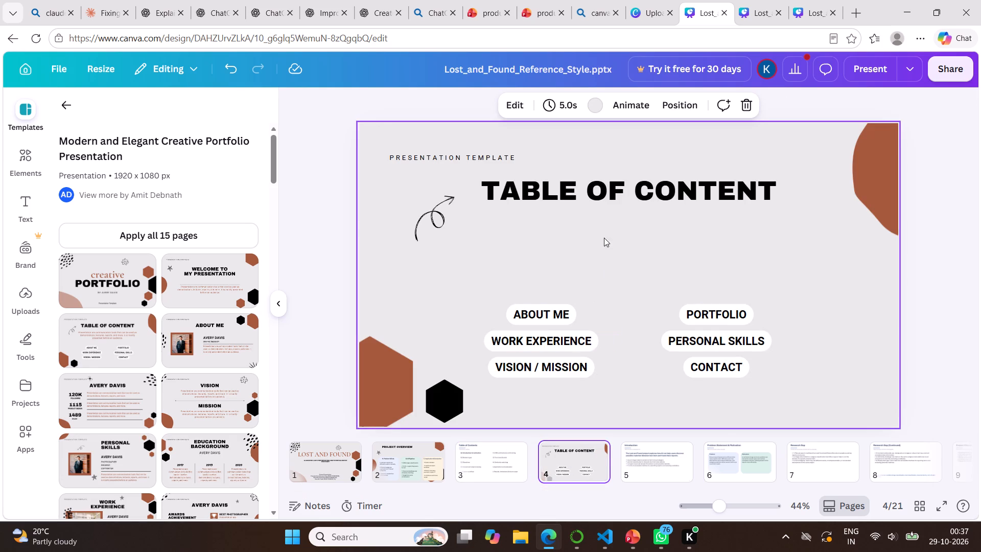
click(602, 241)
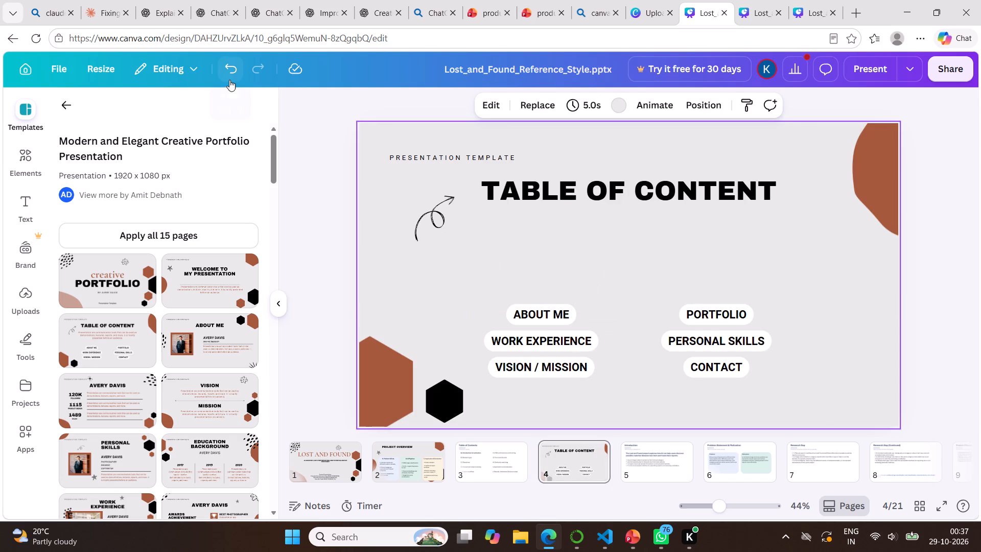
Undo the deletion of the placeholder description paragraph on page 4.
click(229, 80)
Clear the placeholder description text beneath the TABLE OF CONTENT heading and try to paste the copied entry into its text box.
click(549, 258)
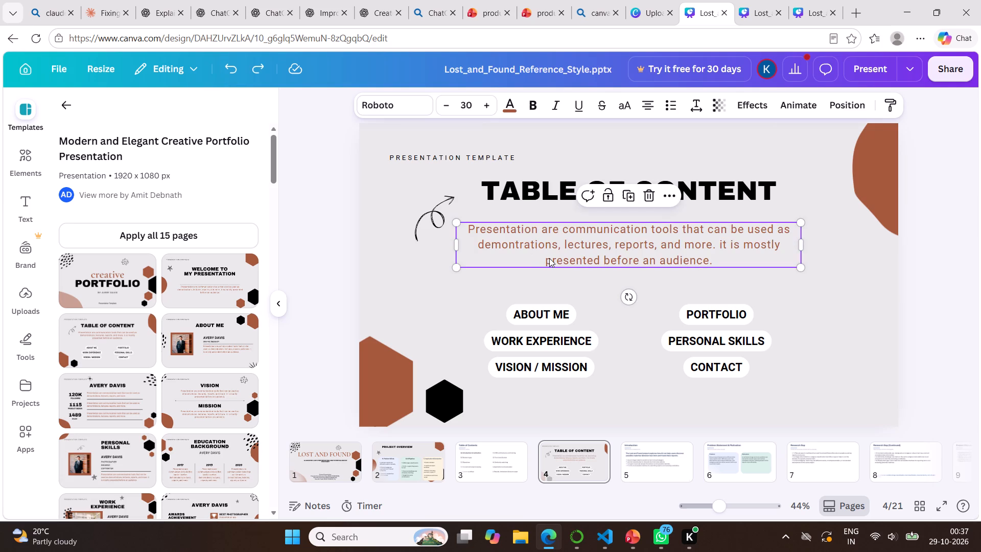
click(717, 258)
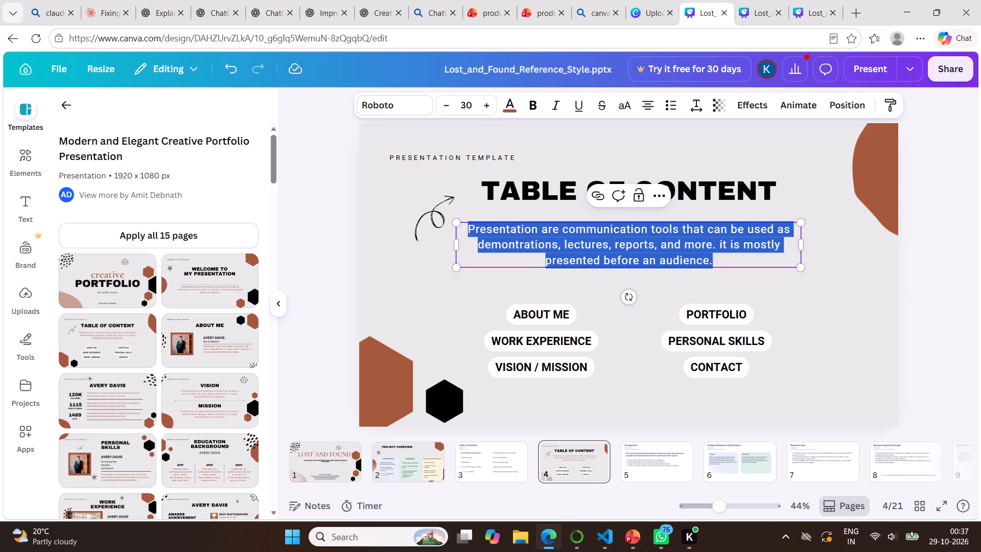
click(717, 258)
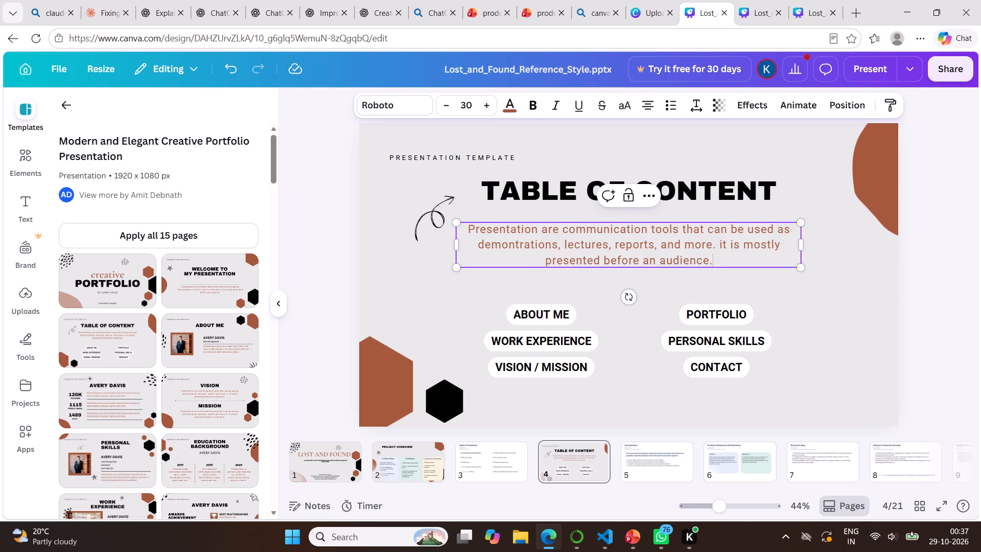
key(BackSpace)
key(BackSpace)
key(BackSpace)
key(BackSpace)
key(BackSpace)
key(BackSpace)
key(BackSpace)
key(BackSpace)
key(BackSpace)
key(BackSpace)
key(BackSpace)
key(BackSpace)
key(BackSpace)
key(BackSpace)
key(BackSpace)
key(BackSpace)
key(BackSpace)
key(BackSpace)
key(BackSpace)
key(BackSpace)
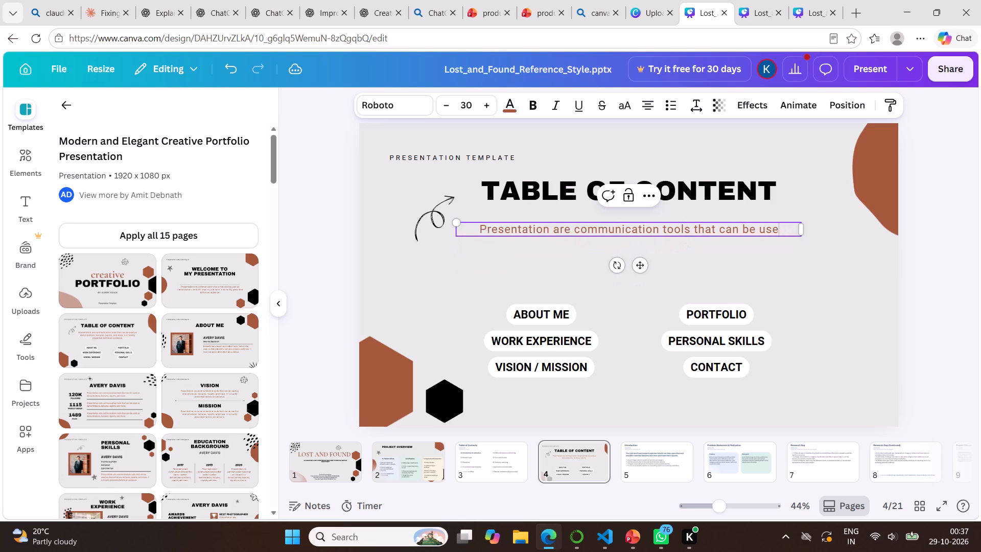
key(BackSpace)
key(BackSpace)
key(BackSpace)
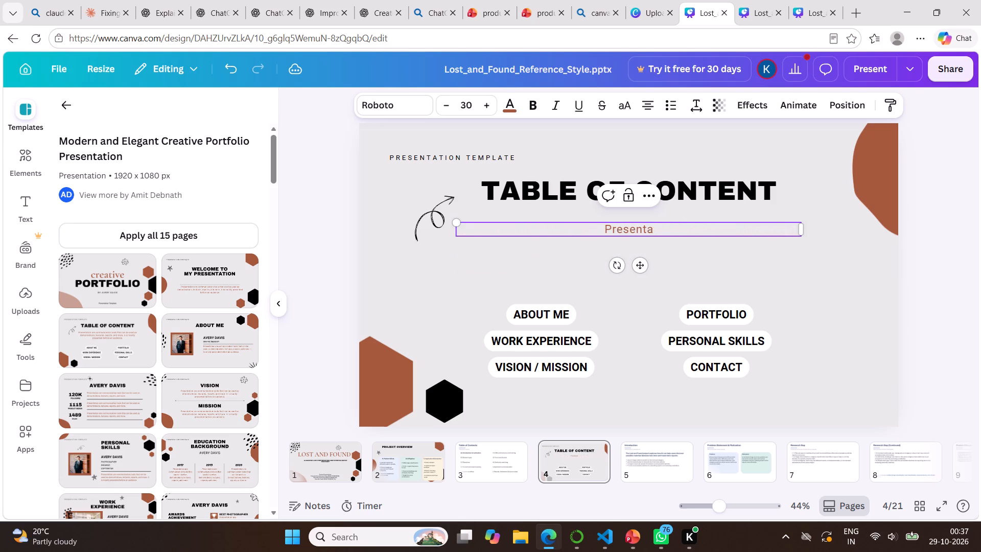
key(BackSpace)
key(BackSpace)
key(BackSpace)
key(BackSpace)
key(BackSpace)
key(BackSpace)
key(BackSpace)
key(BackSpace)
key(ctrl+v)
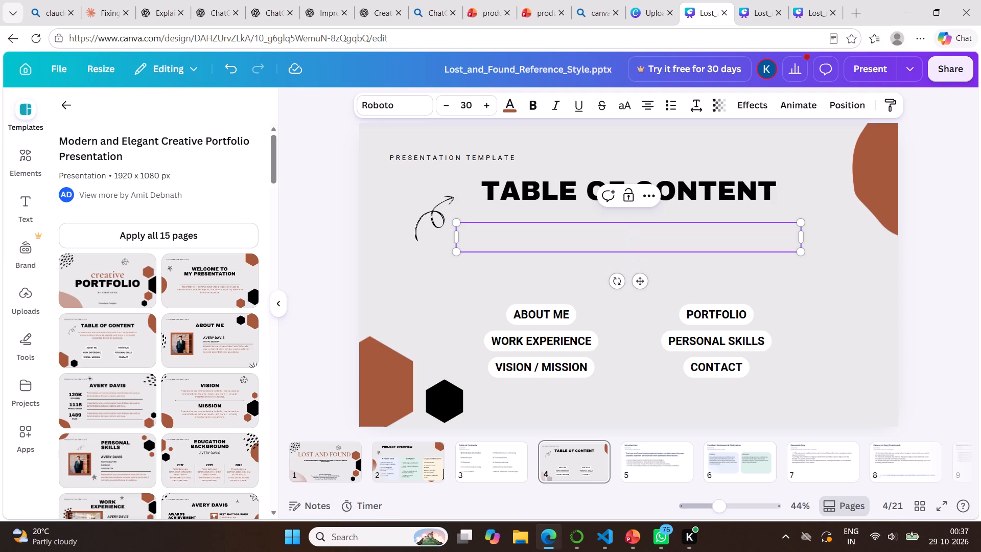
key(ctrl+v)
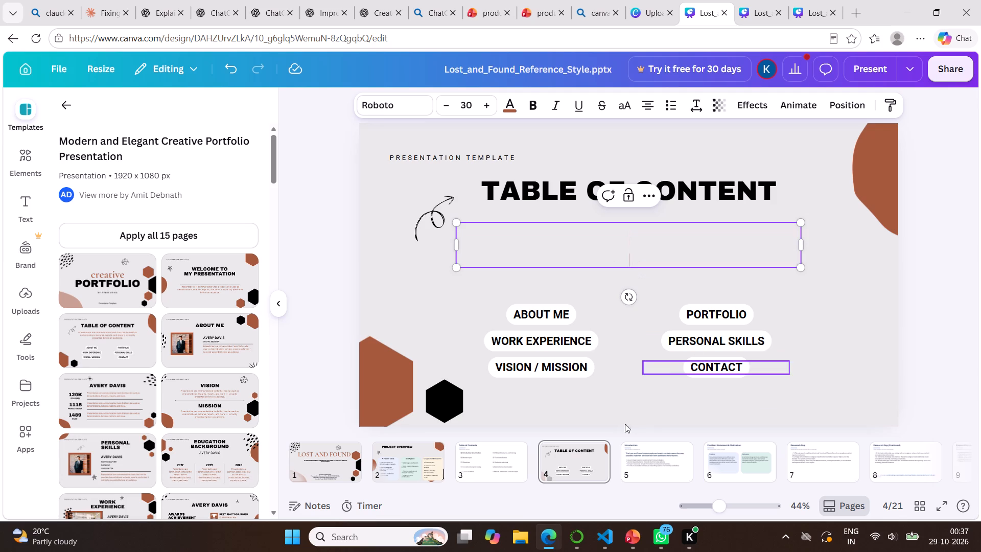
Copy the "A) Introduction & motivation" text from the original Table of Contents page and paste it onto page 4.
click(506, 450)
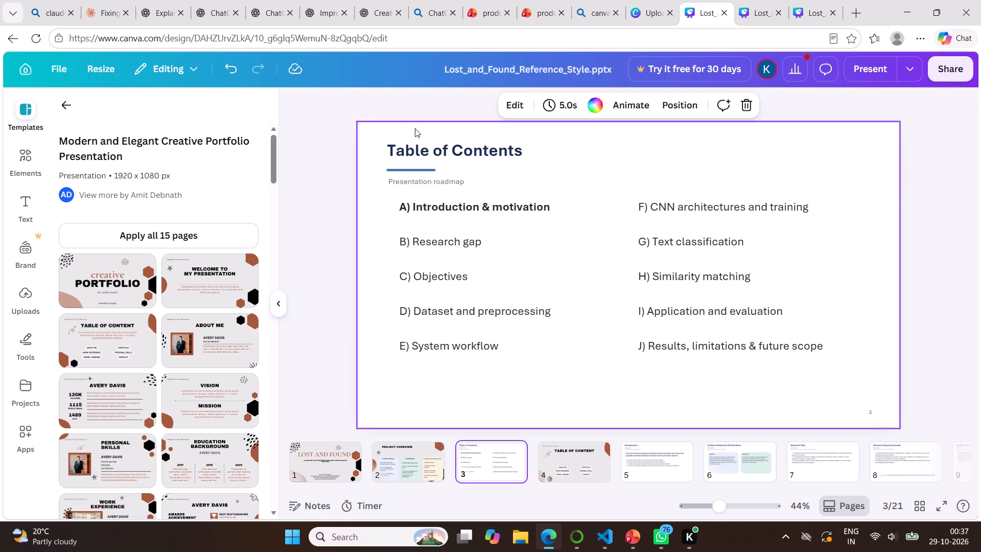
click(413, 210)
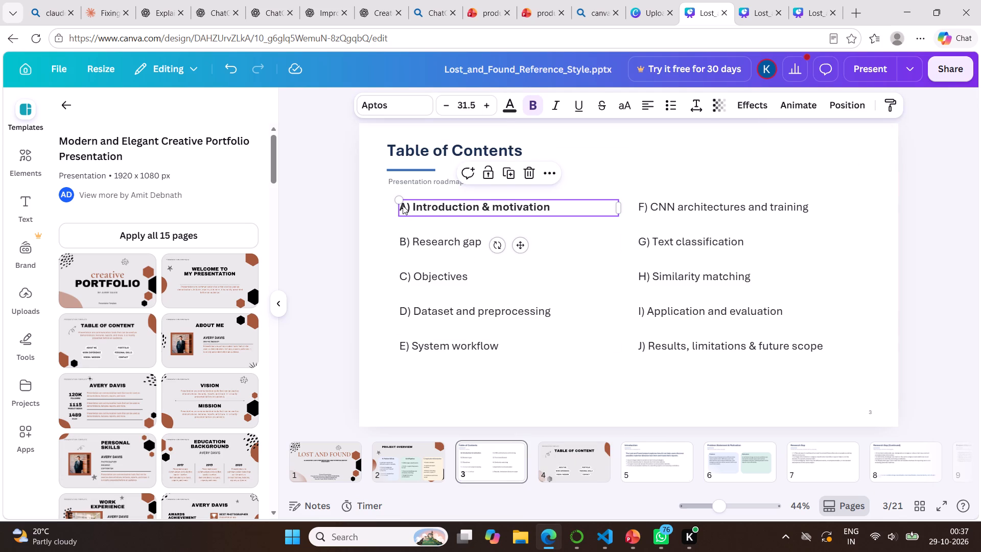
double_click(403, 205)
key(ctrl+c)
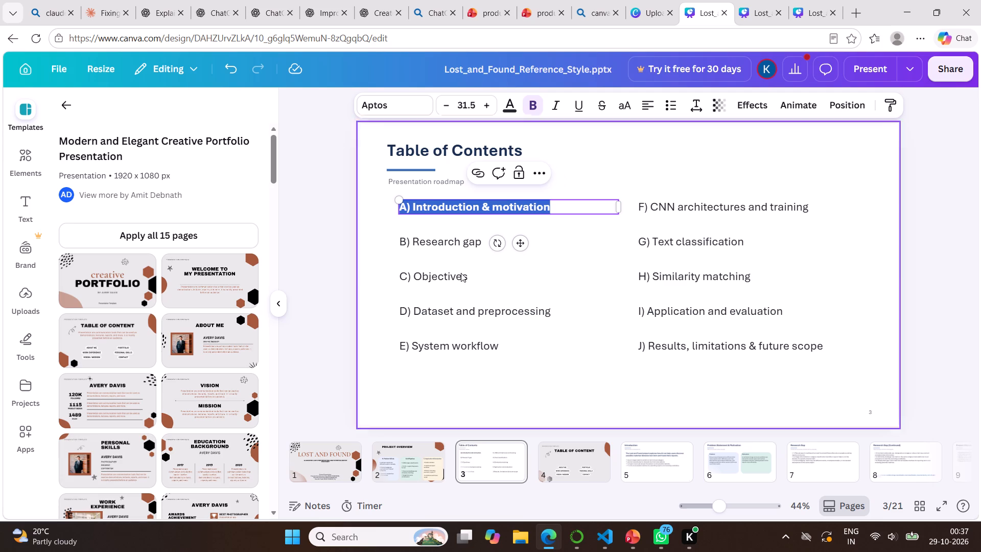
click(551, 445)
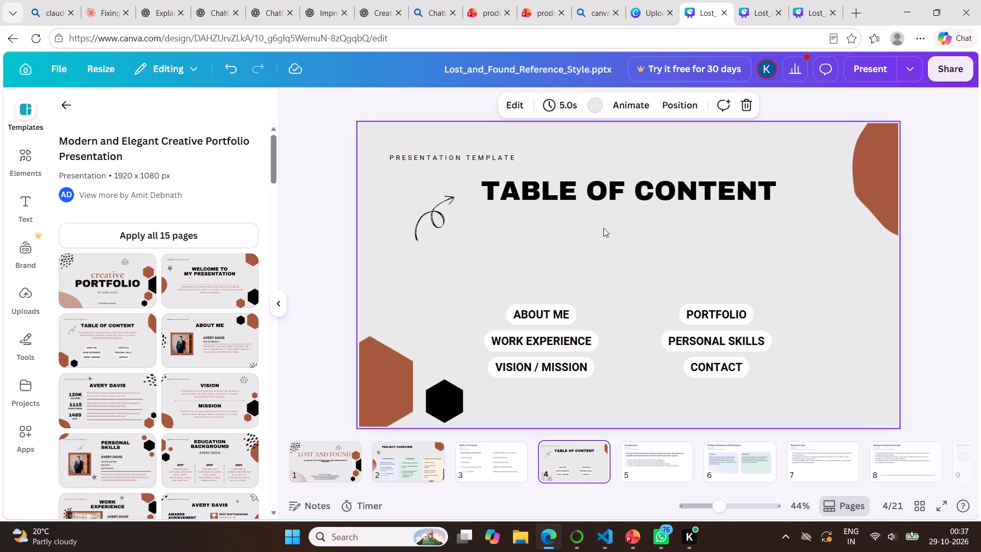
click(603, 228)
key(ctrl+v)
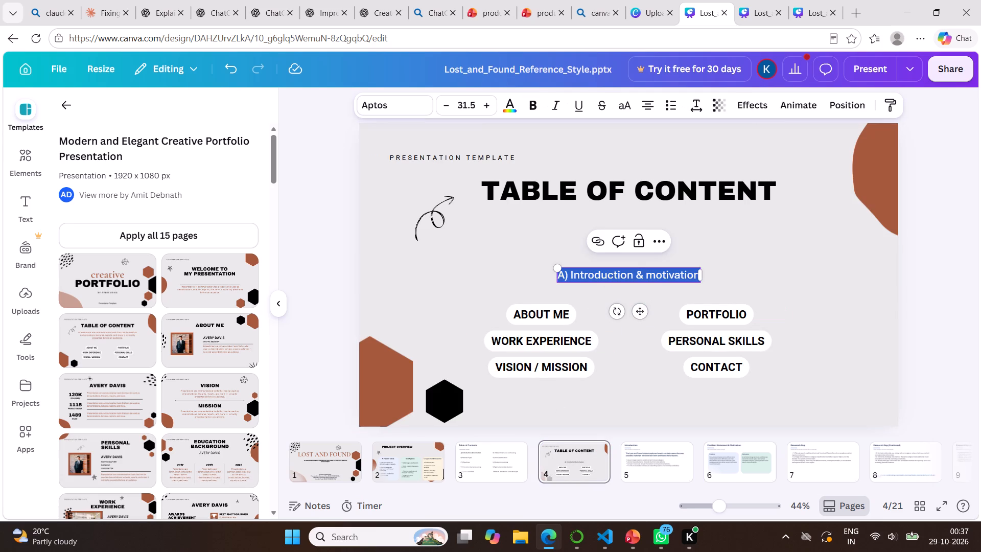
Position the "A) Introduction & motivation" entry beneath the TABLE OF CONTENT heading, just below the curly arrow, and widen its text box slightly.
drag(637, 317, 625, 303)
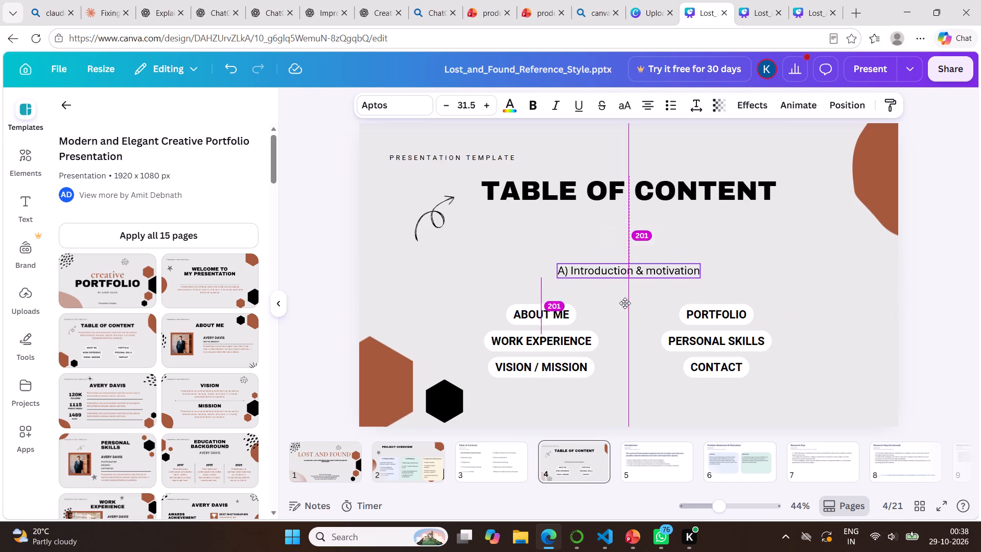
drag(625, 303, 531, 269)
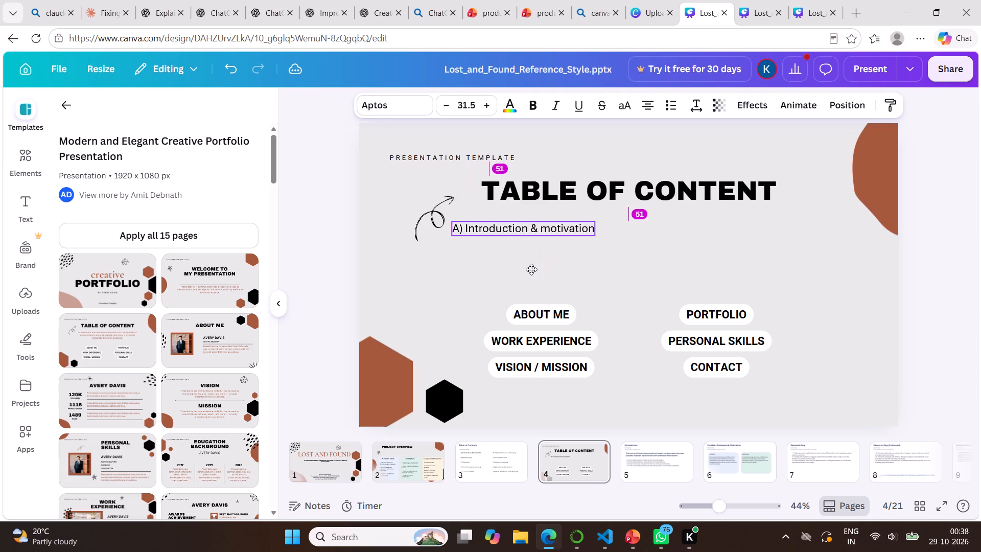
drag(531, 269, 531, 269)
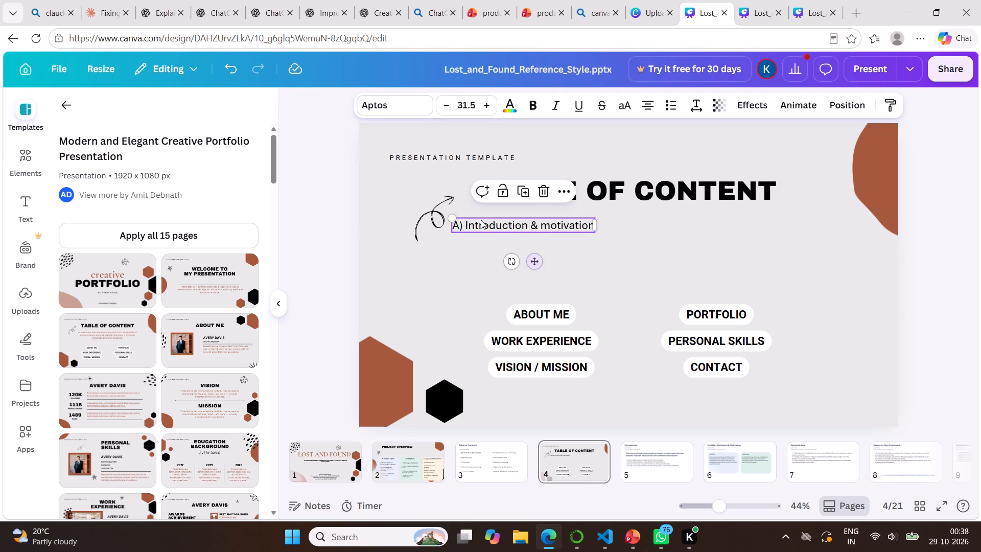
drag(596, 228, 608, 228)
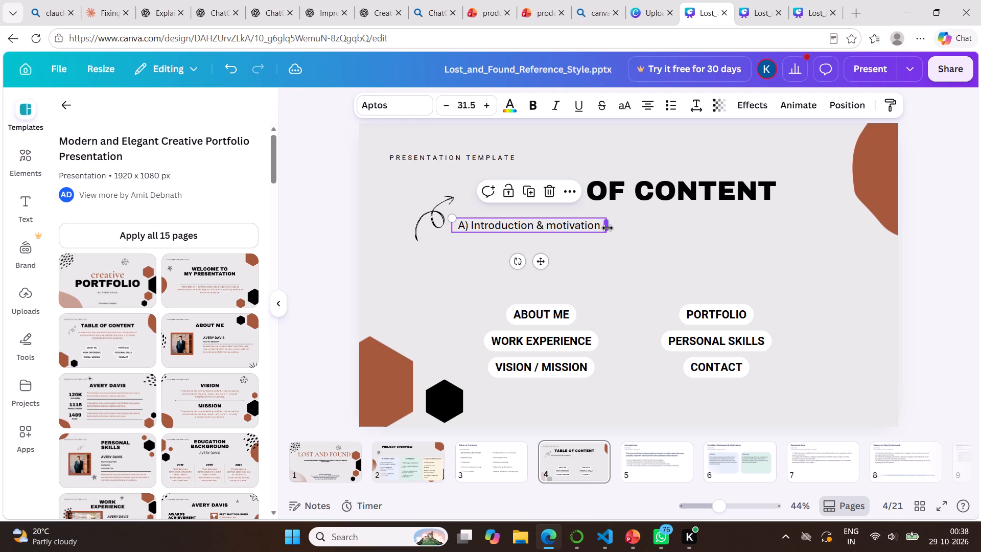
click(497, 459)
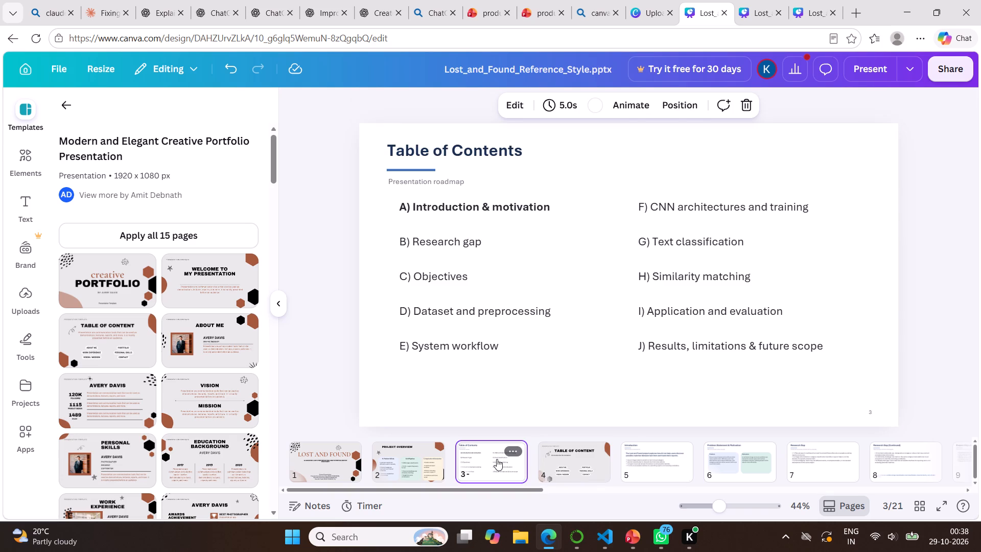
click(585, 464)
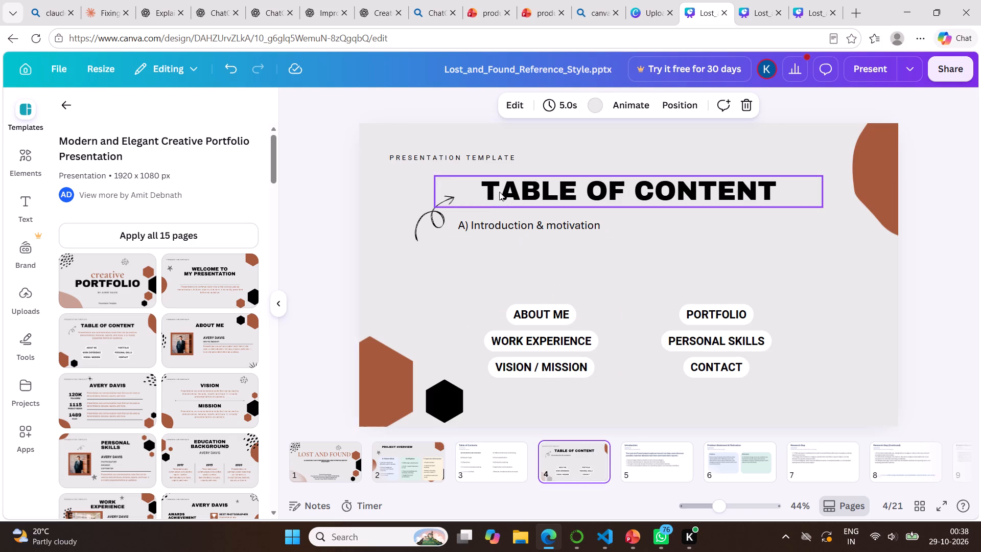
drag(486, 227, 452, 239)
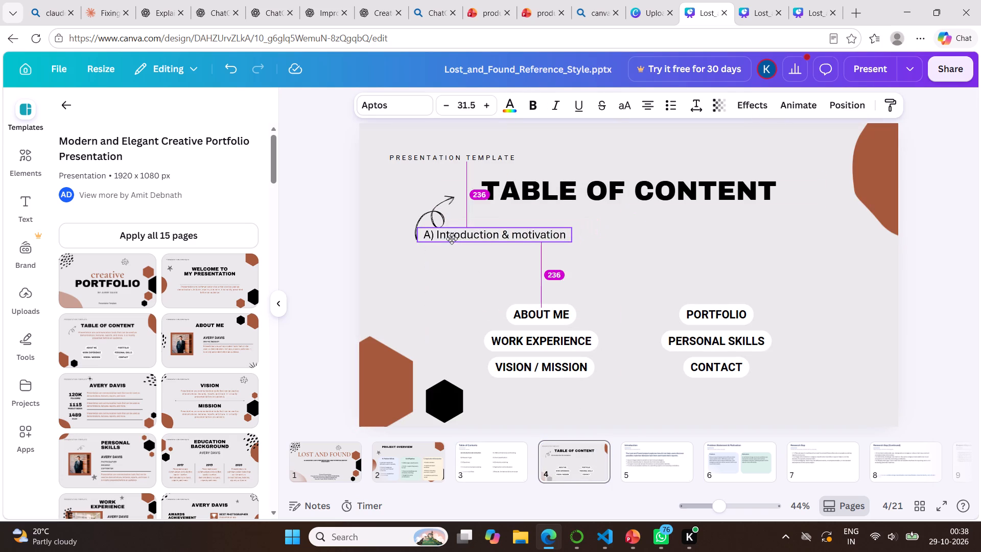
drag(452, 239, 453, 241)
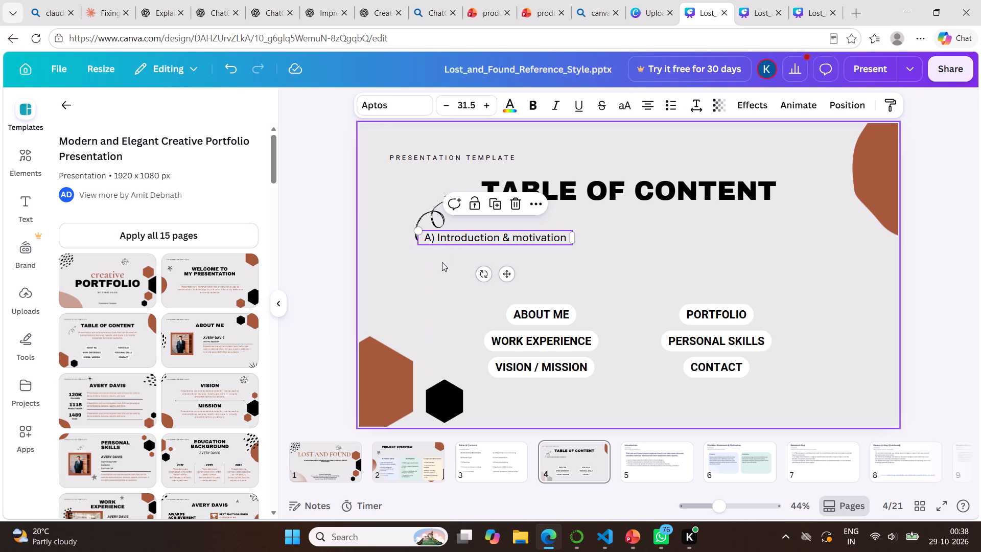
click(442, 262)
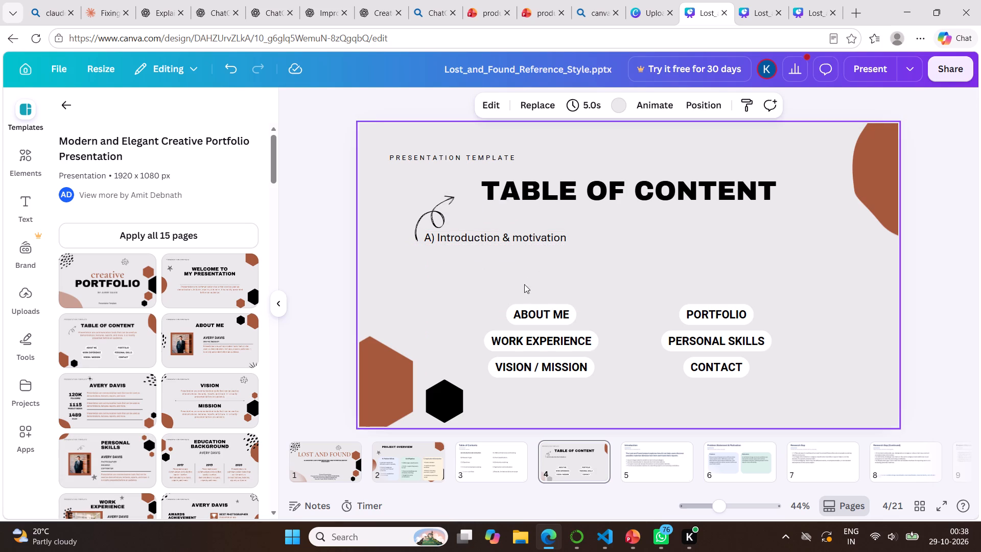
drag(484, 240, 488, 240)
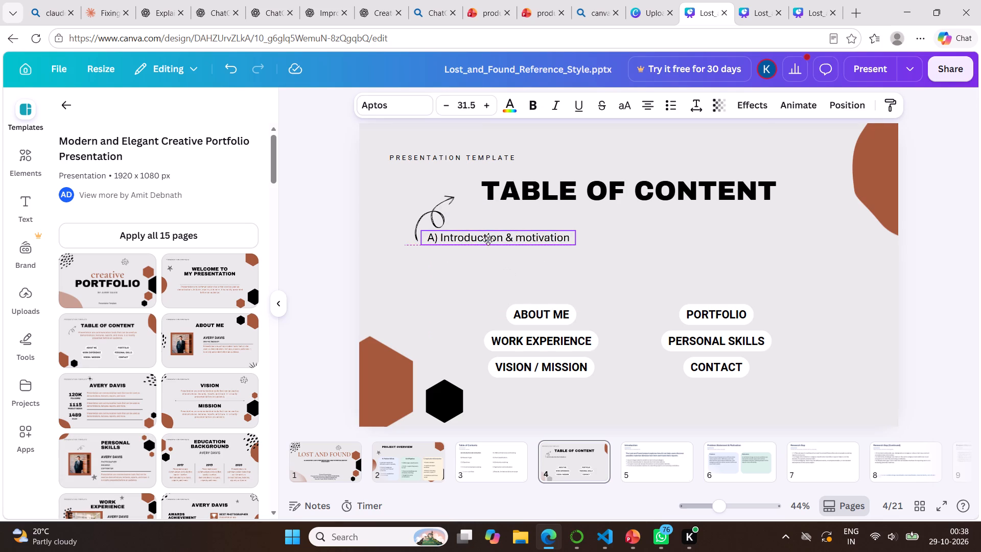
drag(488, 240, 484, 246)
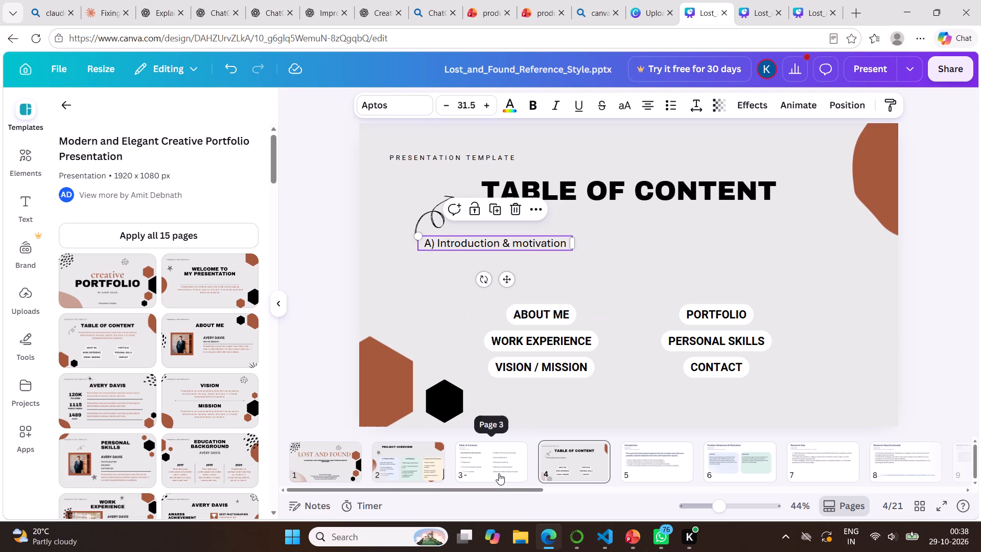
Copy the "B) Research gap" entry from page 3 and paste it below "A) Introduction & motivation" in the page 4 text box.
click(499, 473)
click(453, 247)
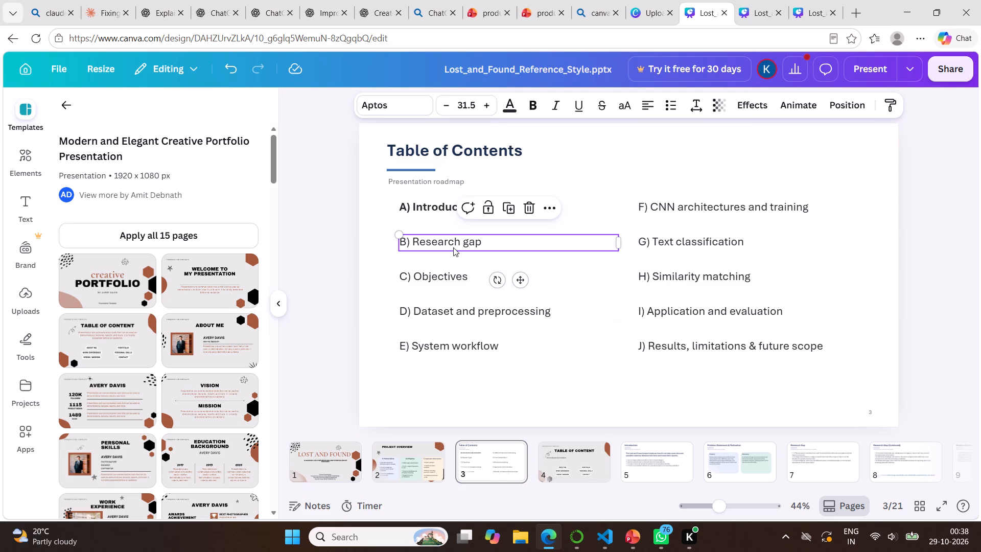
key(ctrl+c)
click(566, 454)
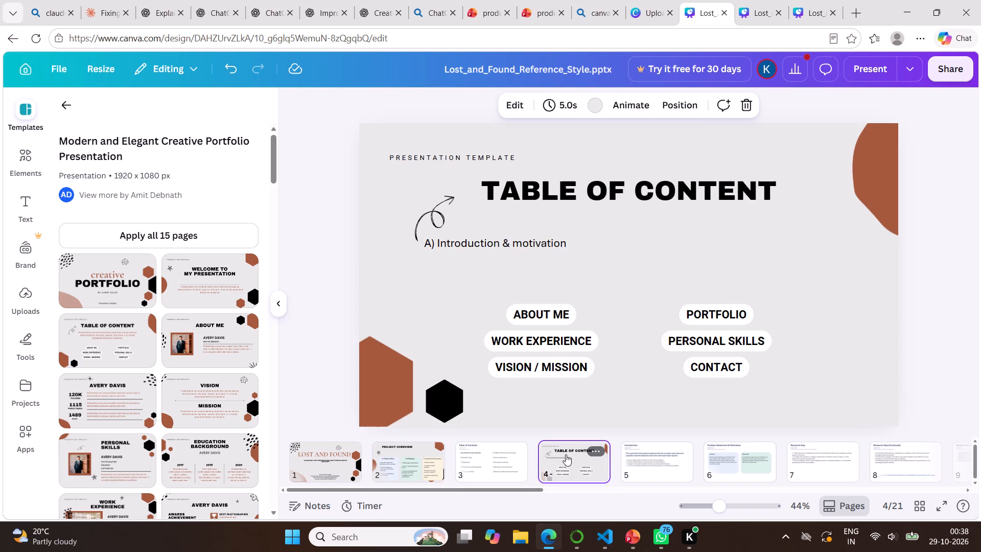
click(567, 235)
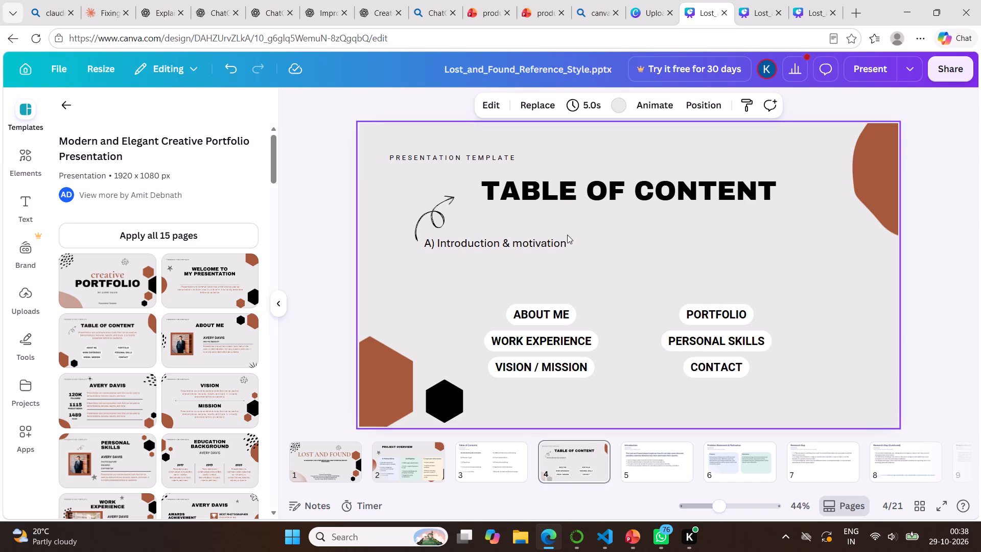
click(567, 243)
click(564, 241)
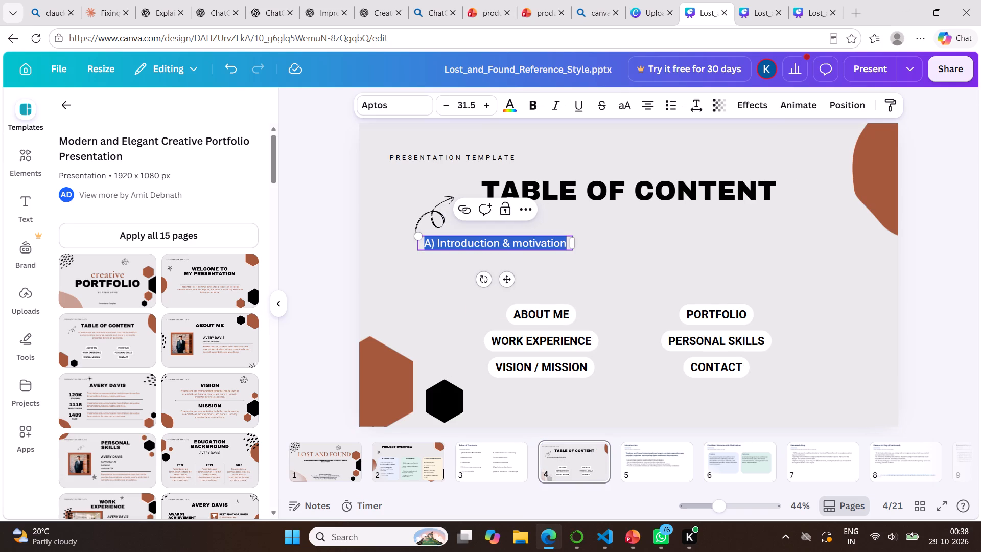
click(568, 244)
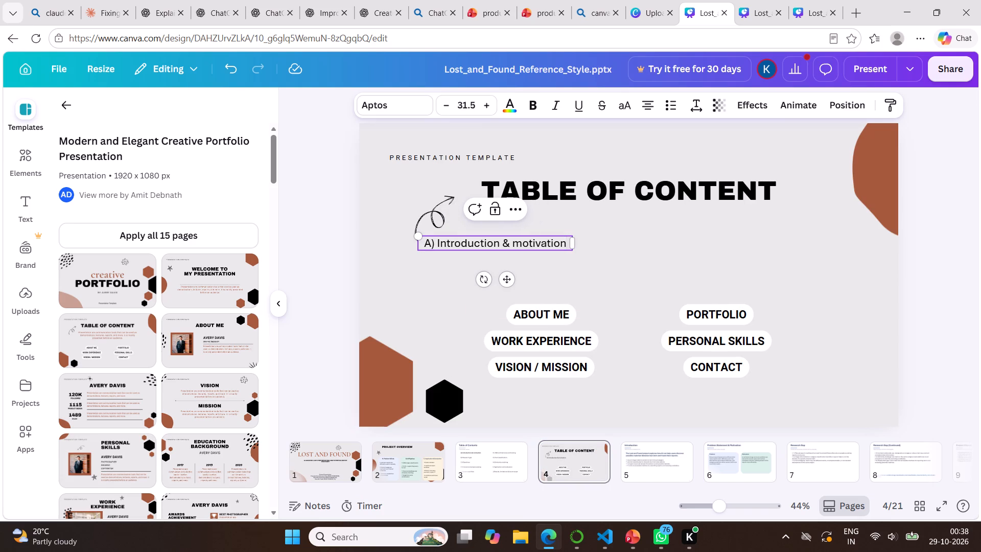
key(Return)
key(Return)
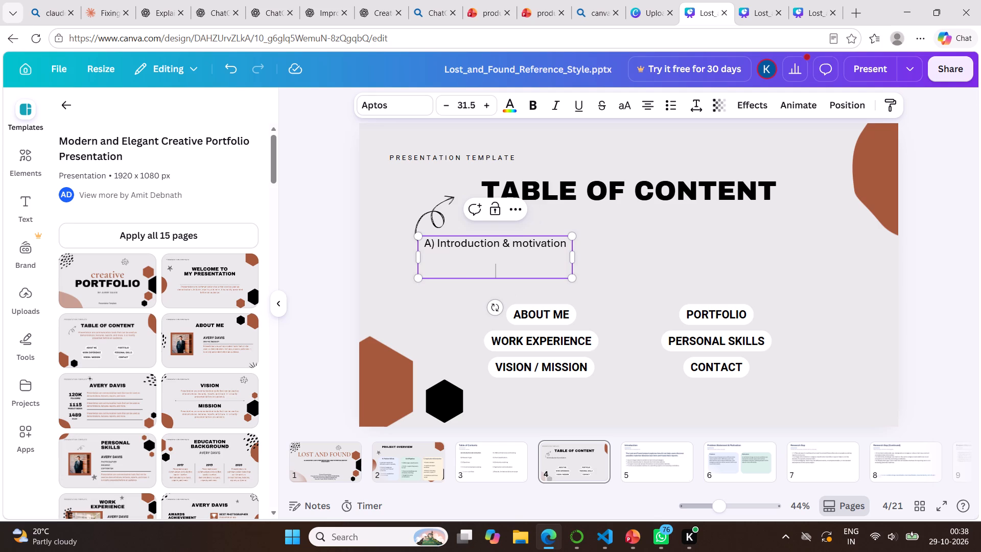
key(ctrl+v)
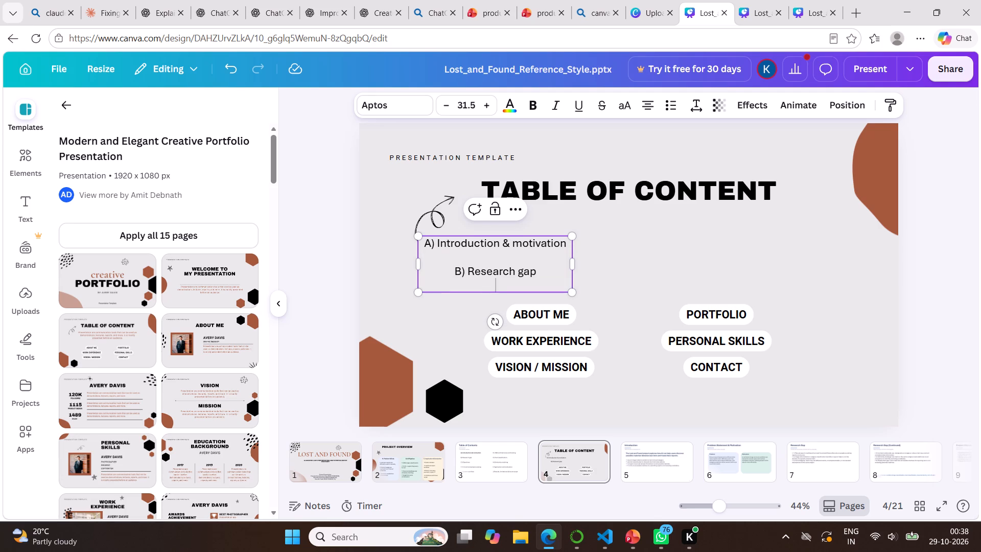
Left-align the "B) Research gap" line and keep one blank line between it and the "A) Introduction & motivation" entry.
click(451, 272)
key(BackSpace)
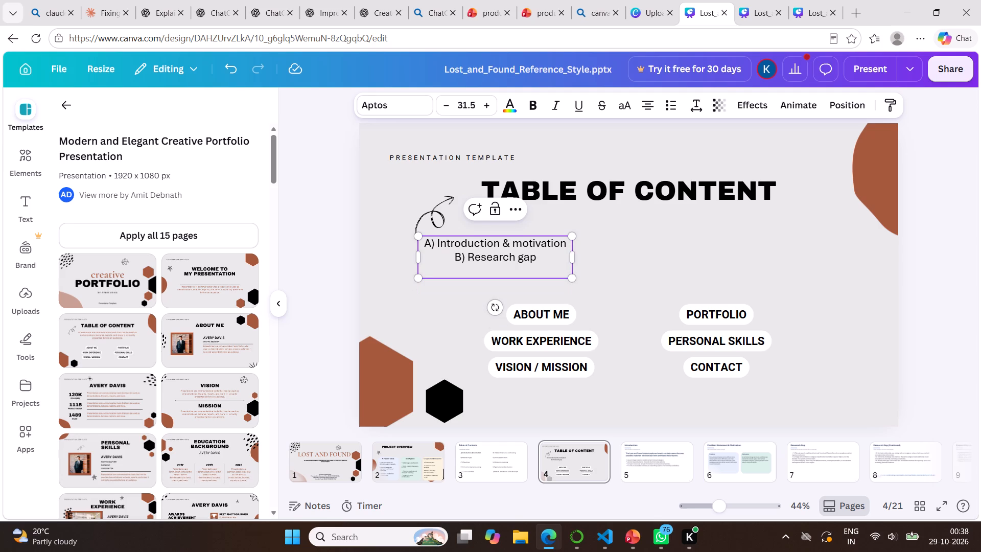
click(650, 104)
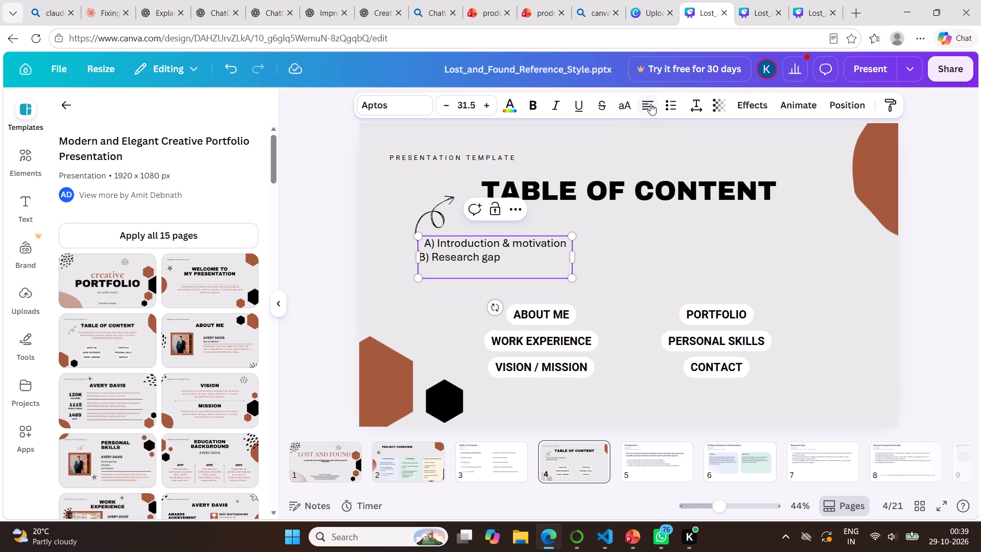
click(570, 244)
key(Return)
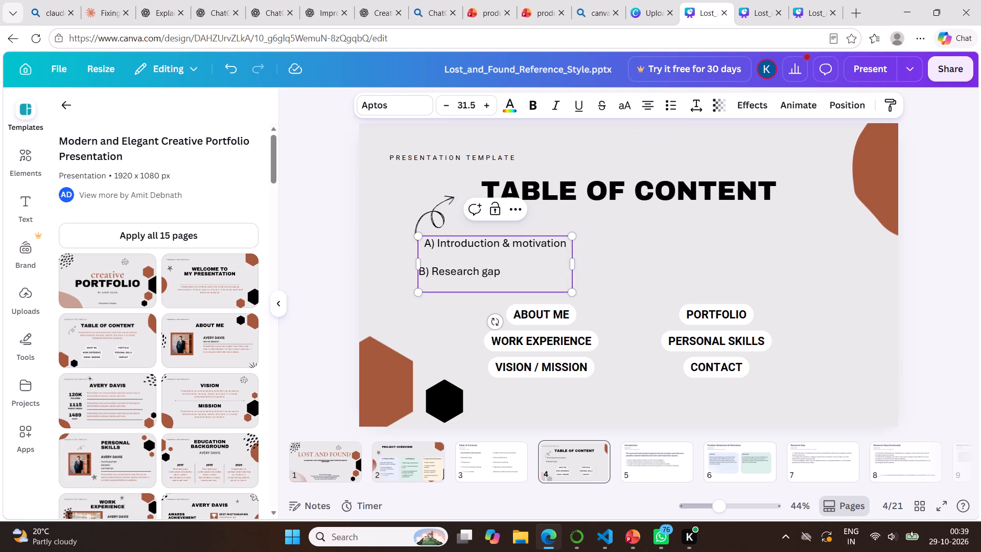
click(513, 278)
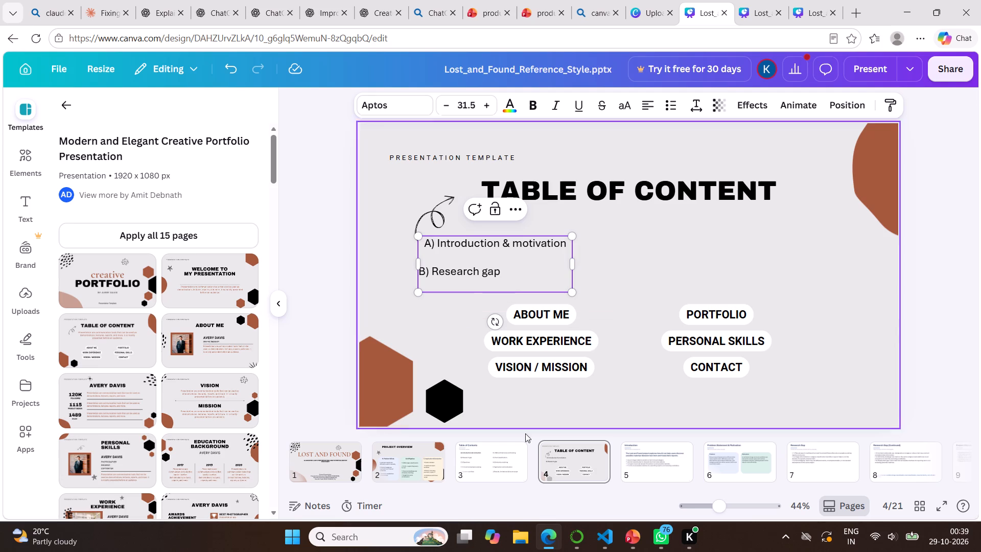
Copy "C) Objectives" from page 3 and paste it below "B) Research gap" on page 4, separated by a blank line.
click(492, 461)
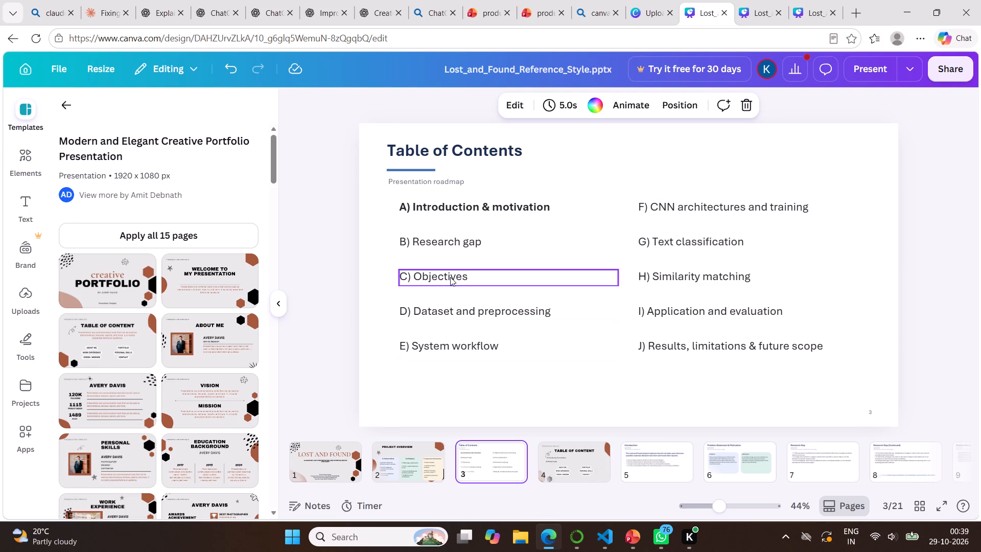
click(450, 277)
key(ctrl+c)
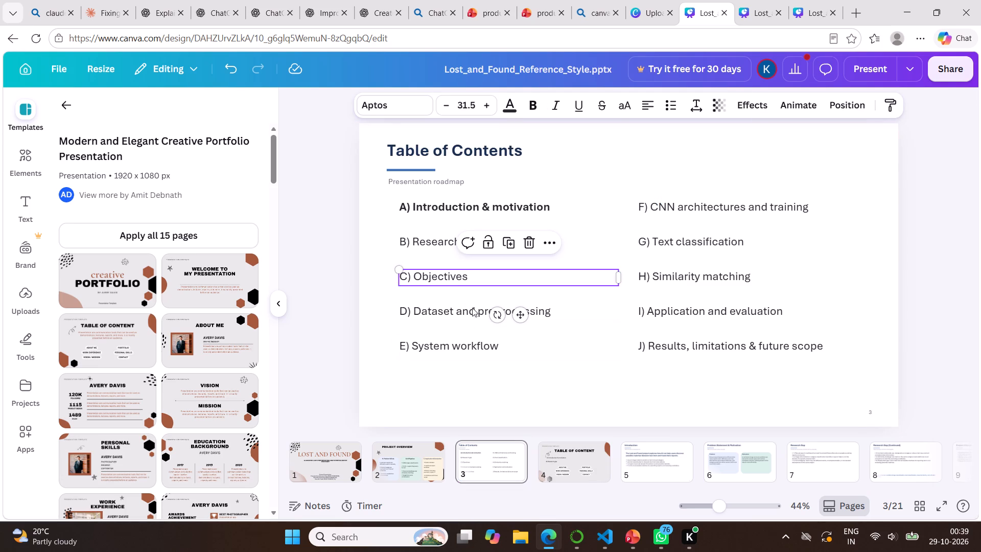
click(549, 454)
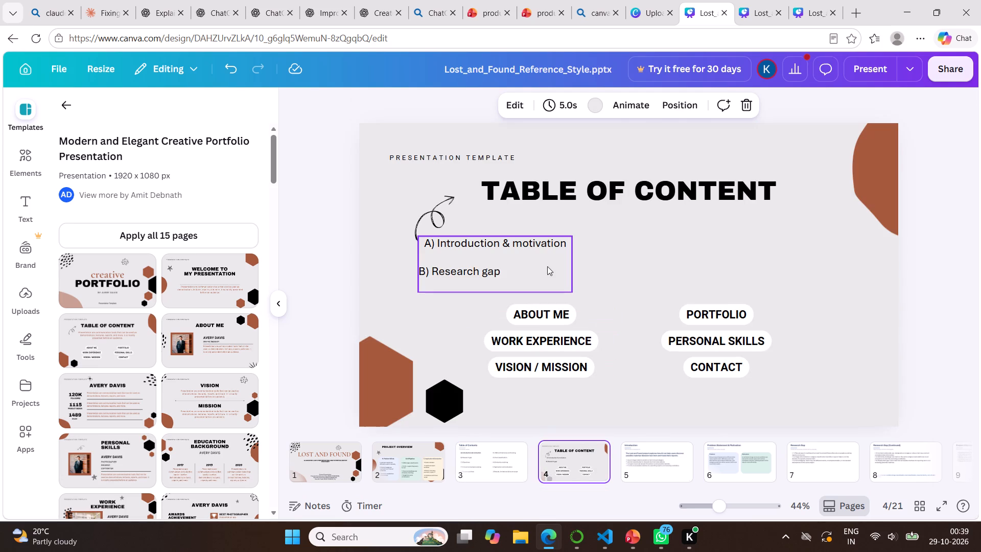
click(500, 268)
click(505, 271)
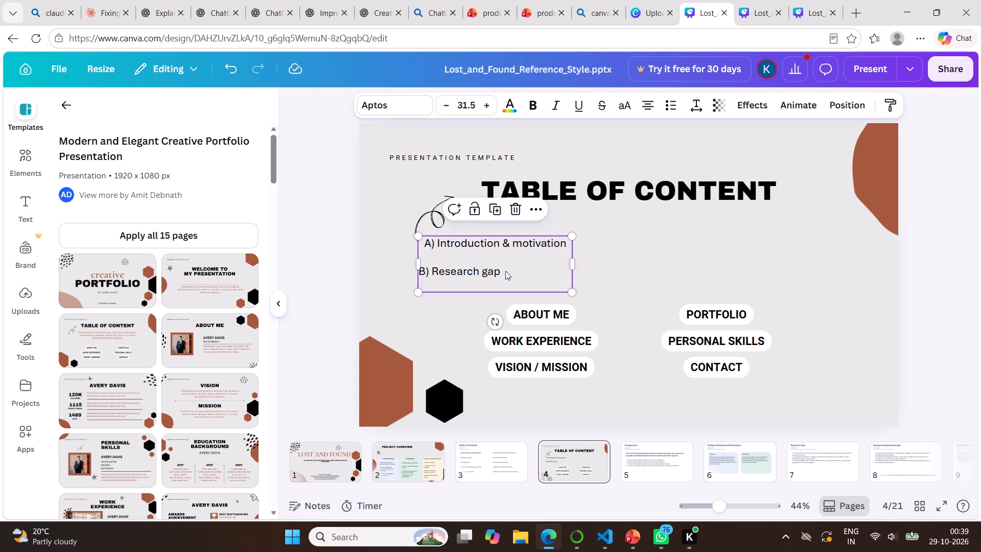
key(Return)
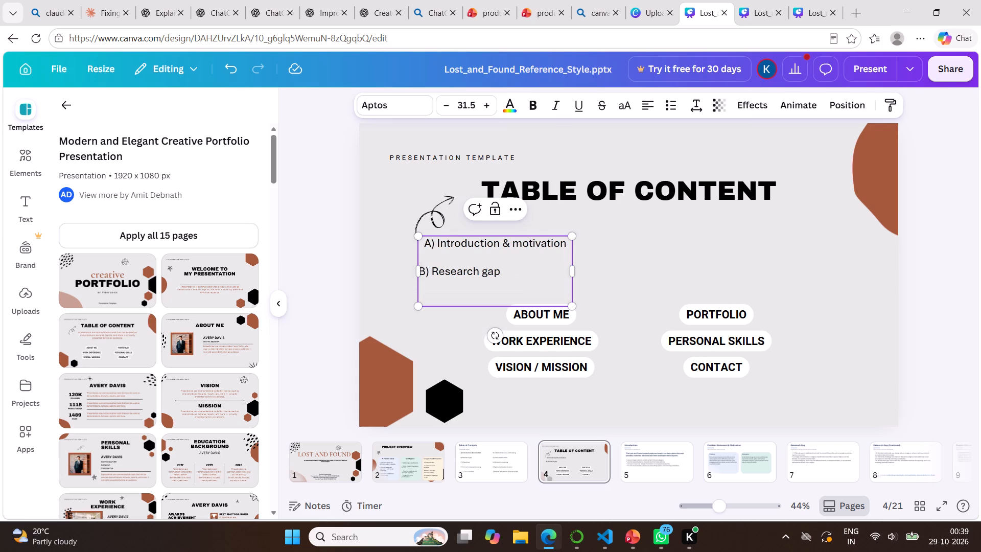
key(ctrl+v)
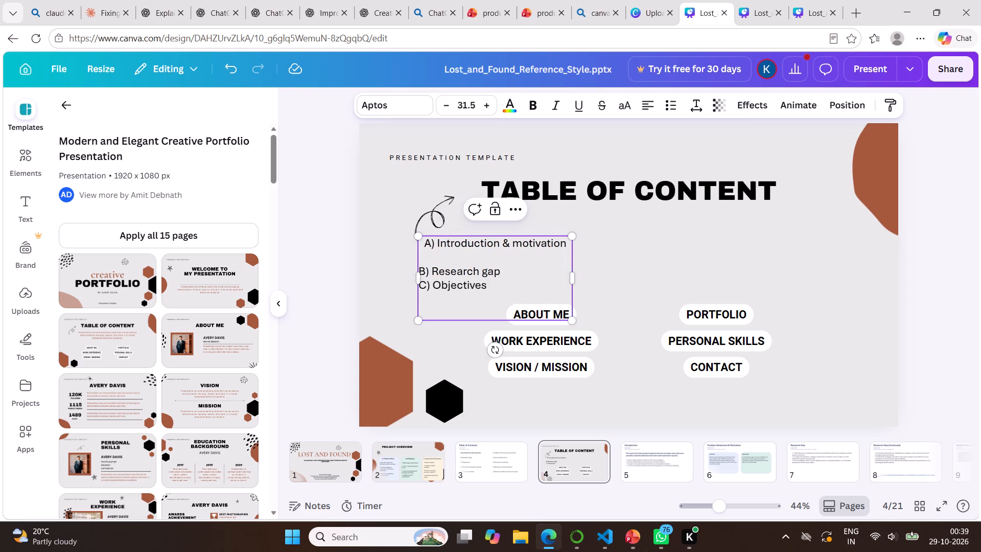
click(513, 267)
key(Return)
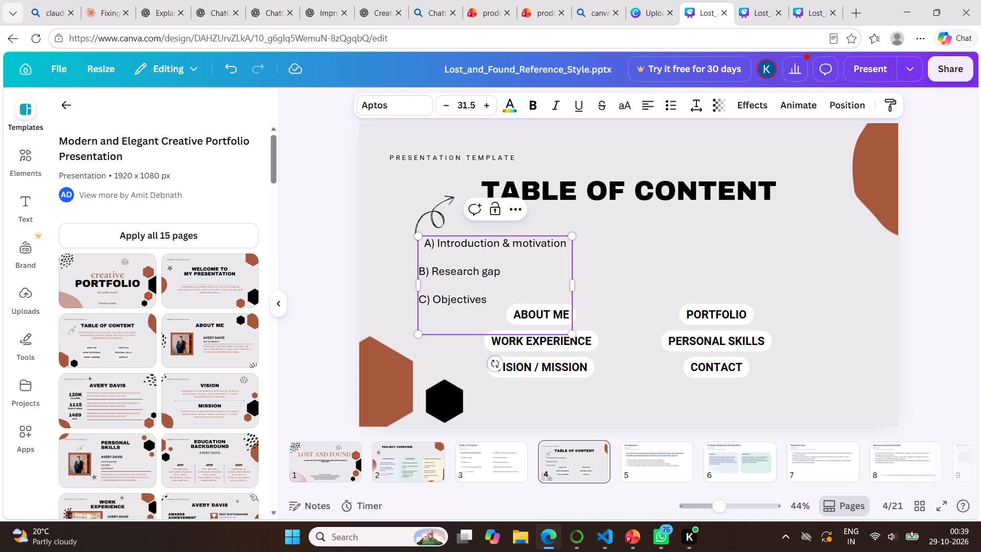
Copy "D) Dataset and preprocessing" from page 3 and paste it below "C) Objectives" on page 4, separated by a blank line.
click(488, 454)
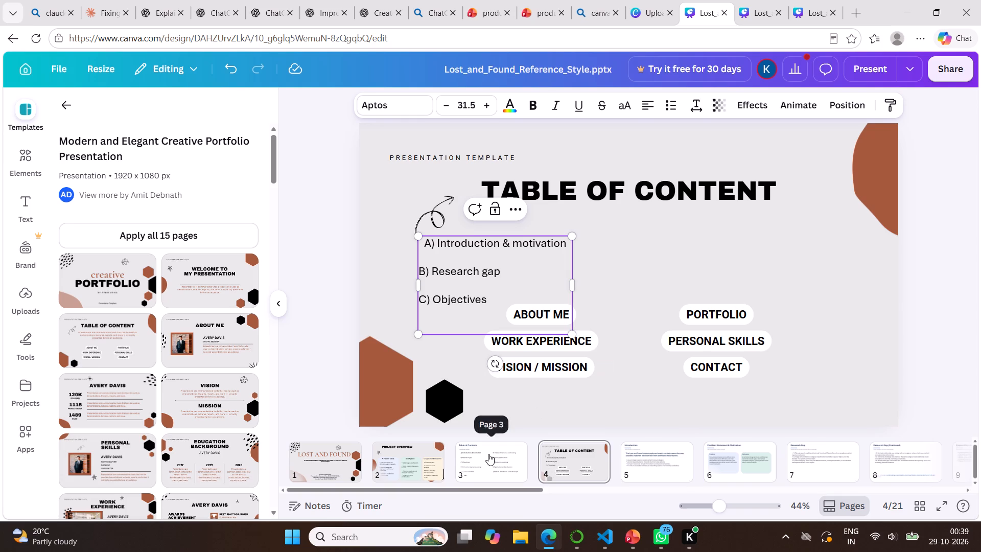
click(457, 316)
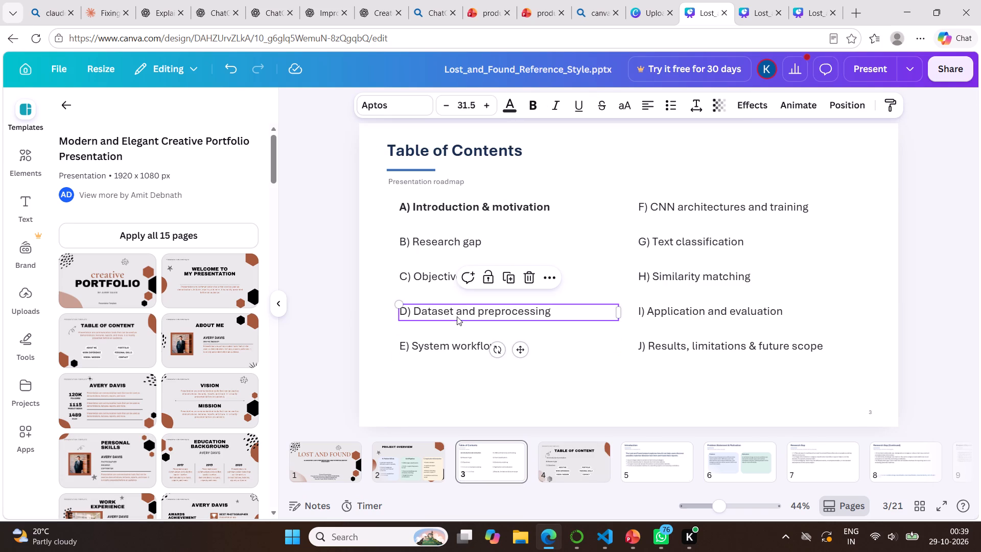
double_click(457, 316)
key(ctrl+c)
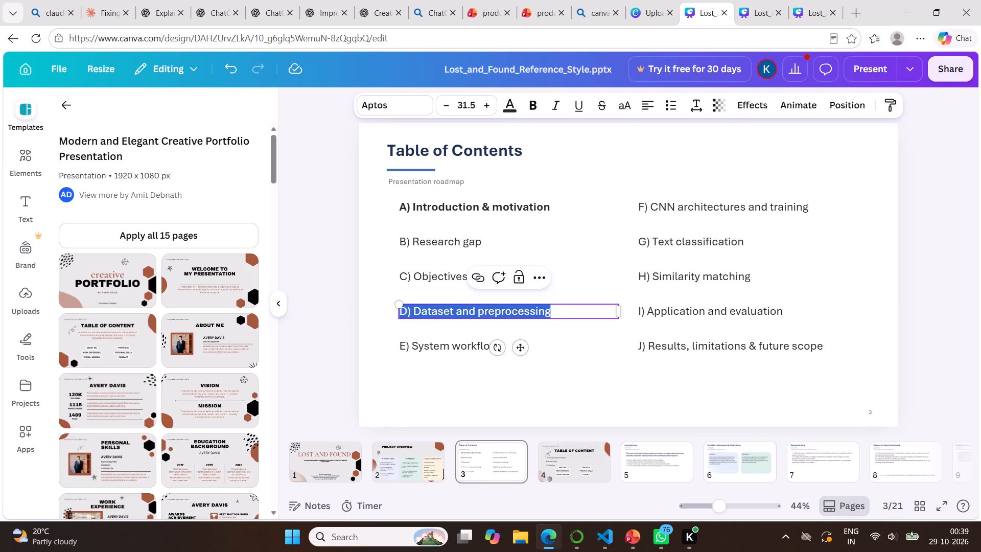
click(579, 465)
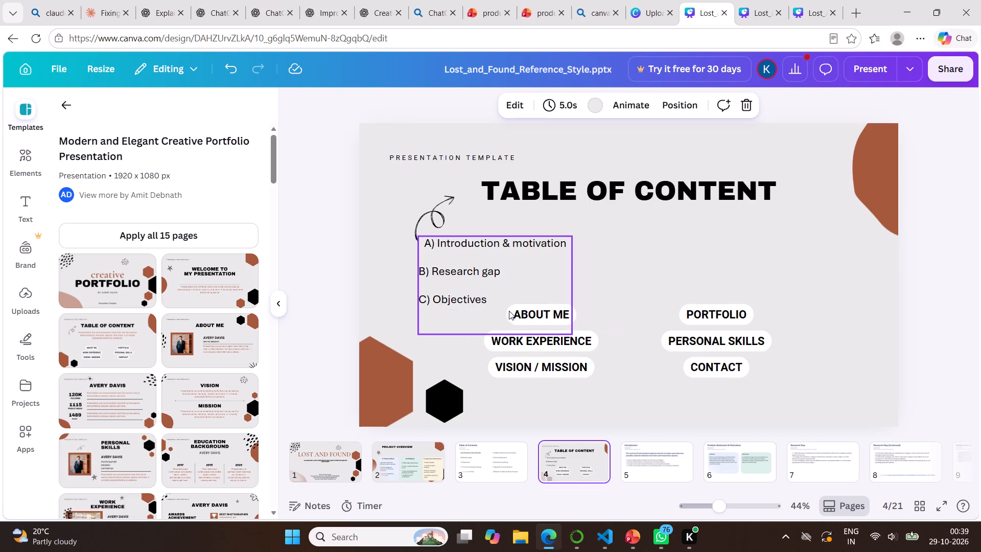
click(496, 304)
click(496, 304)
click(496, 304)
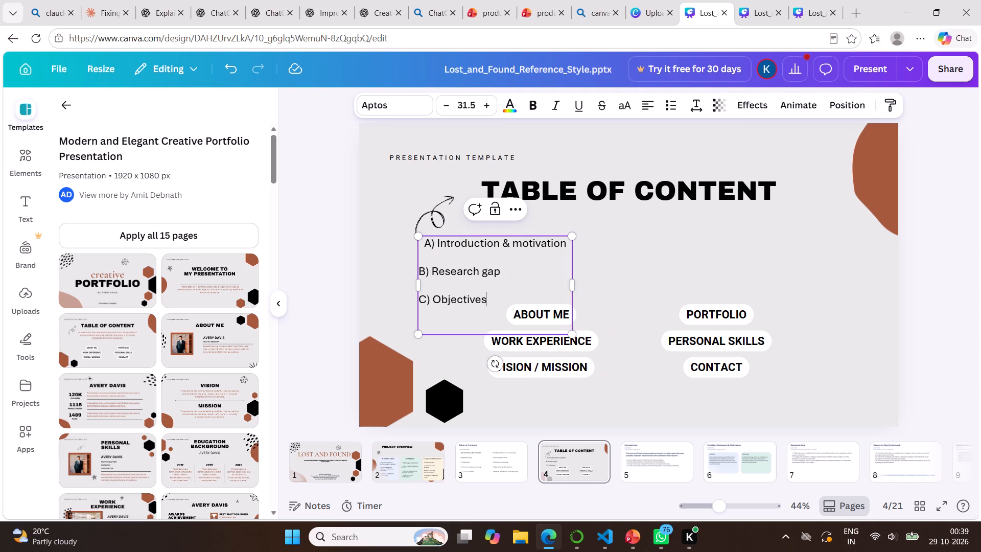
key(Return)
key(ctrl+v)
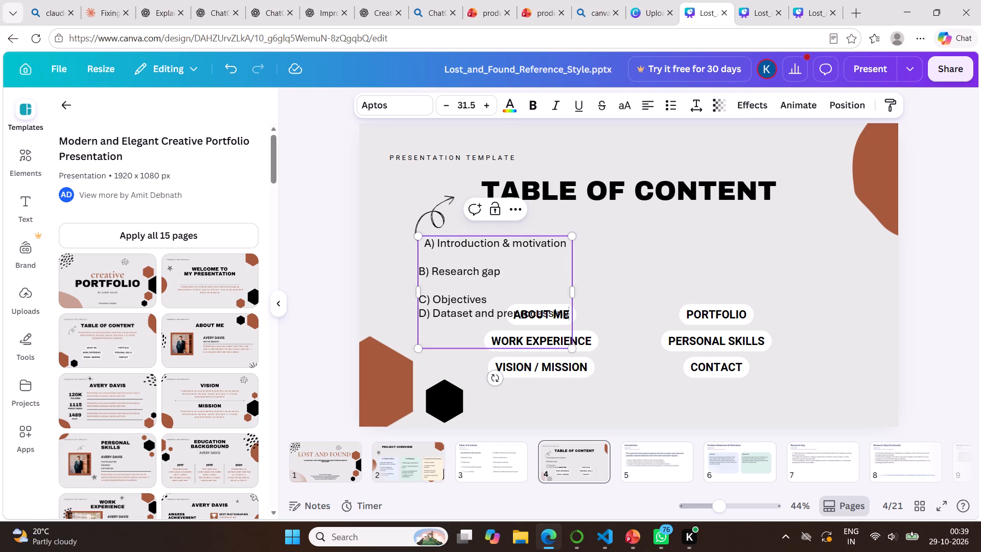
click(488, 295)
key(Return)
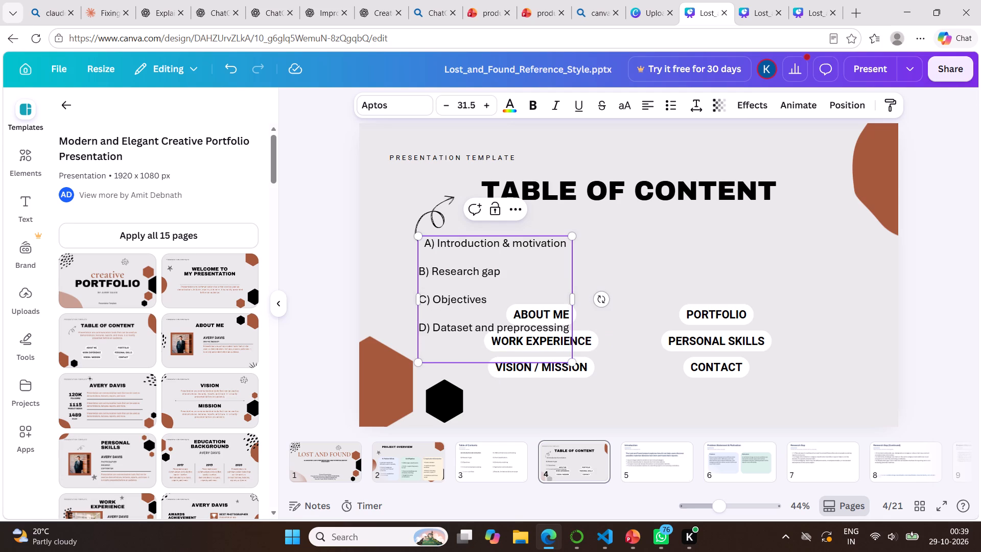
click(618, 249)
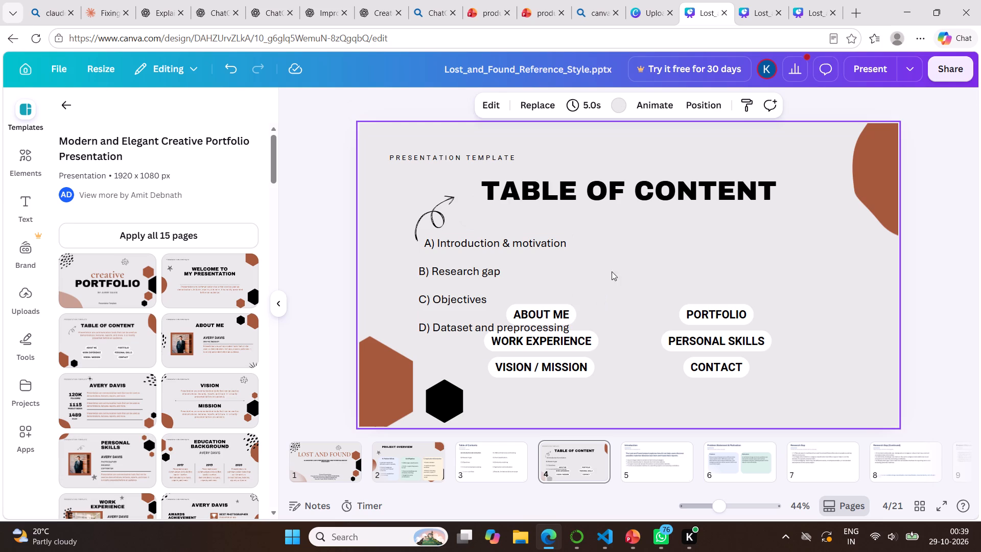
Clear the "VISION / MISSION" placeholder text on page 4.
double_click(574, 377)
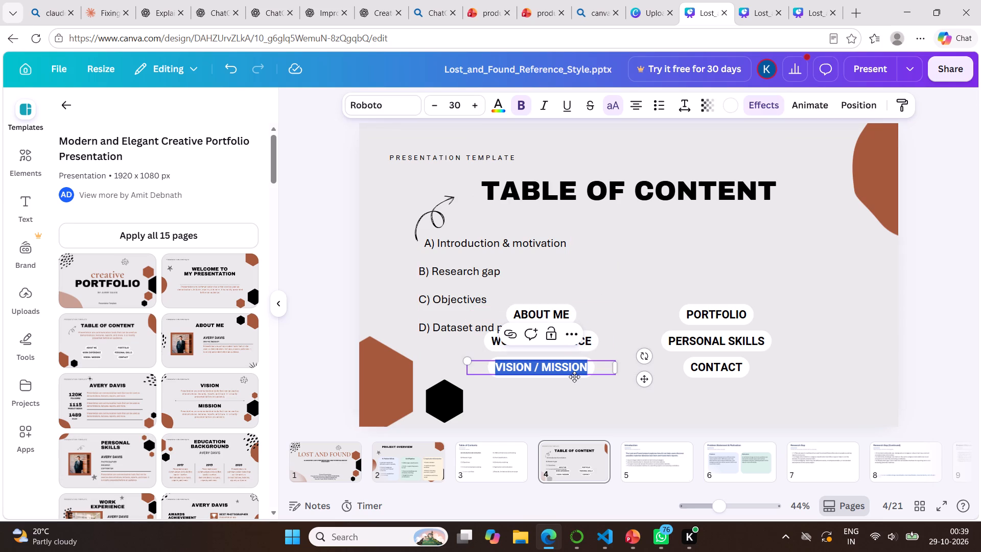
click(603, 373)
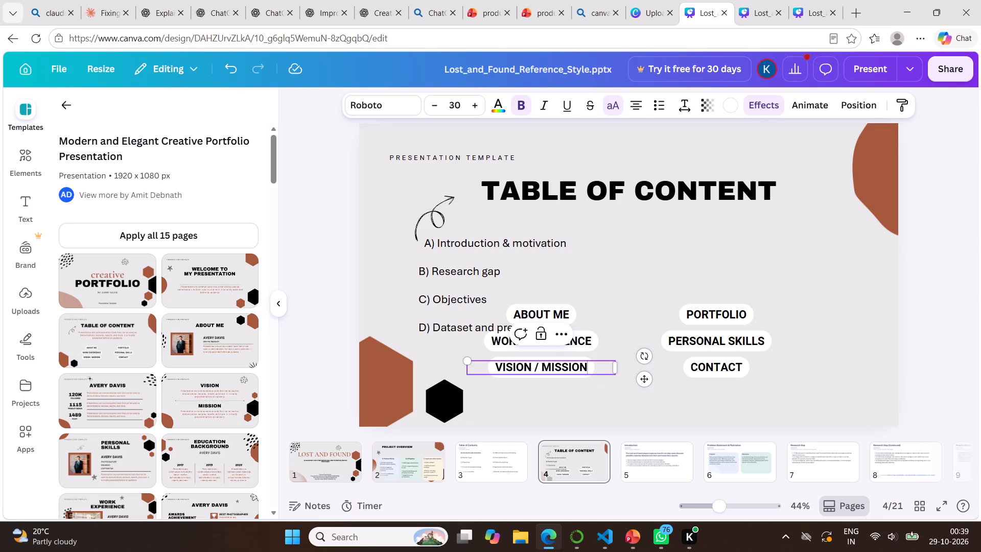
key(Delete)
click(583, 367)
key(Delete)
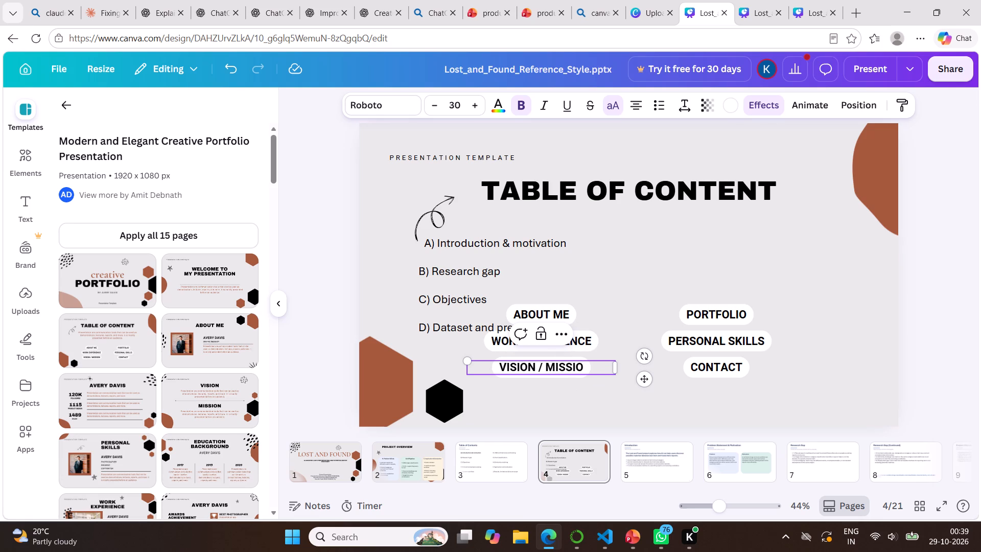
key(Delete)
key(Delete)
key(Delete)
key(Delete)
key(Delete)
key(Delete)
key(Delete)
key(Delete)
key(Delete)
key(Delete)
key(Delete)
key(Delete)
key(Delete)
key(Delete)
key(Delete)
key(Delete)
key(Delete)
key(Delete)
key(Delete)
key(Delete)
key(Delete)
key(Delete)
key(Delete)
key(Delete)
key(Delete)
key(Delete)
key(Delete)
key(Delete)
key(Delete)
key(Delete)
key(Delete)
key(Delete)
key(Delete)
key(Delete)
key(Delete)
key(Delete)
key(Delete)
key(Delete)
key(Delete)
key(Delete)
key(Delete)
click(614, 363)
double_click(614, 363)
key(Delete)
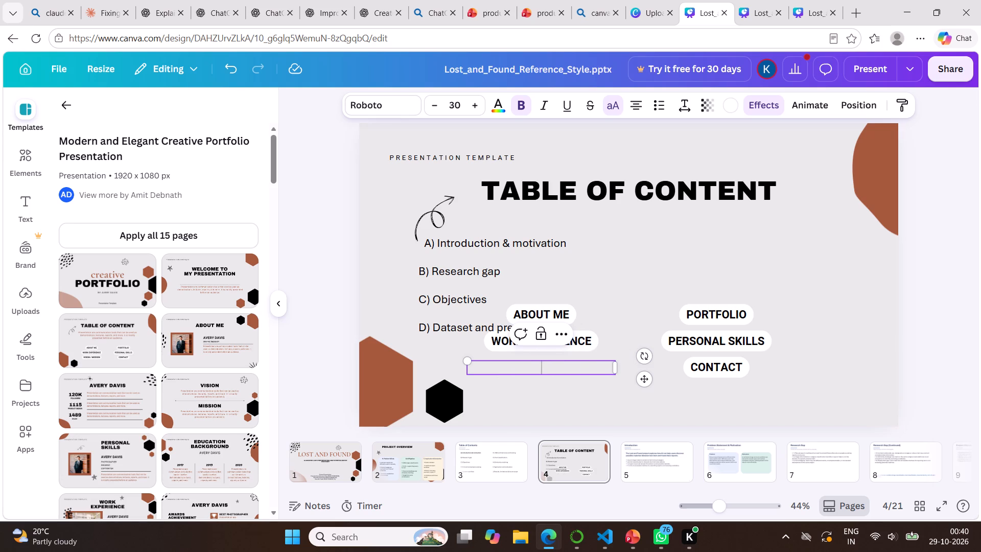
Clear the "WORK EXPERIENCE" placeholder that overlaps the contents list on page 4.
click(582, 347)
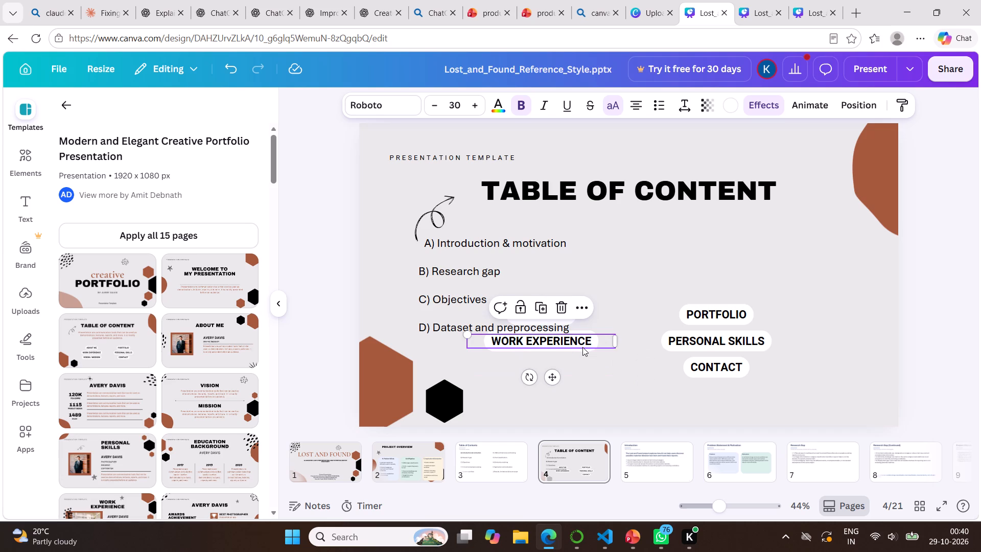
double_click(582, 347)
key(Delete)
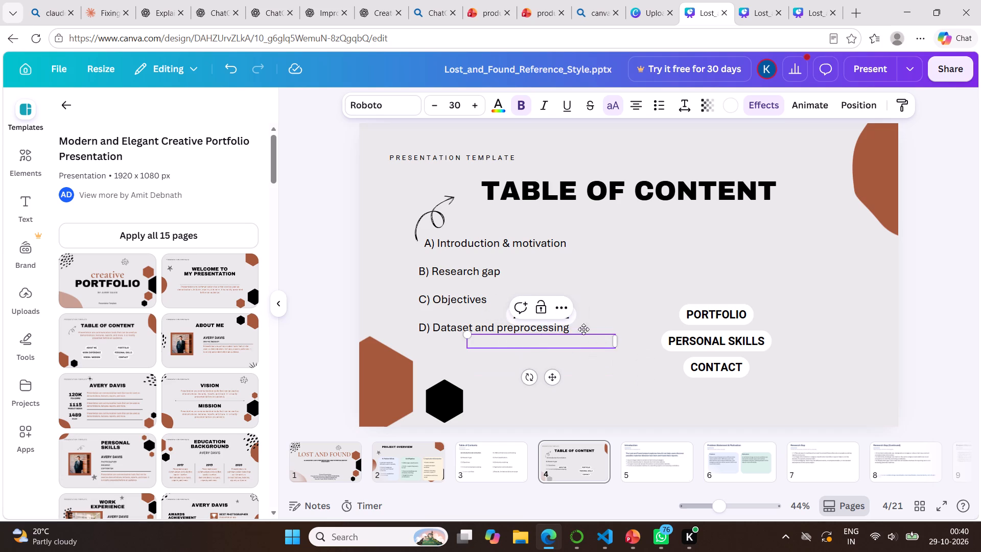
click(616, 266)
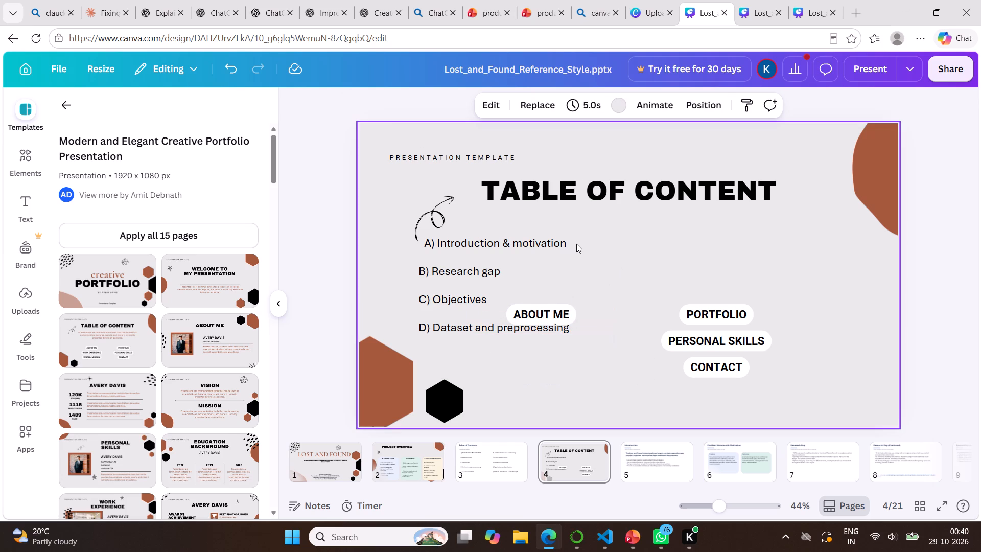
click(576, 244)
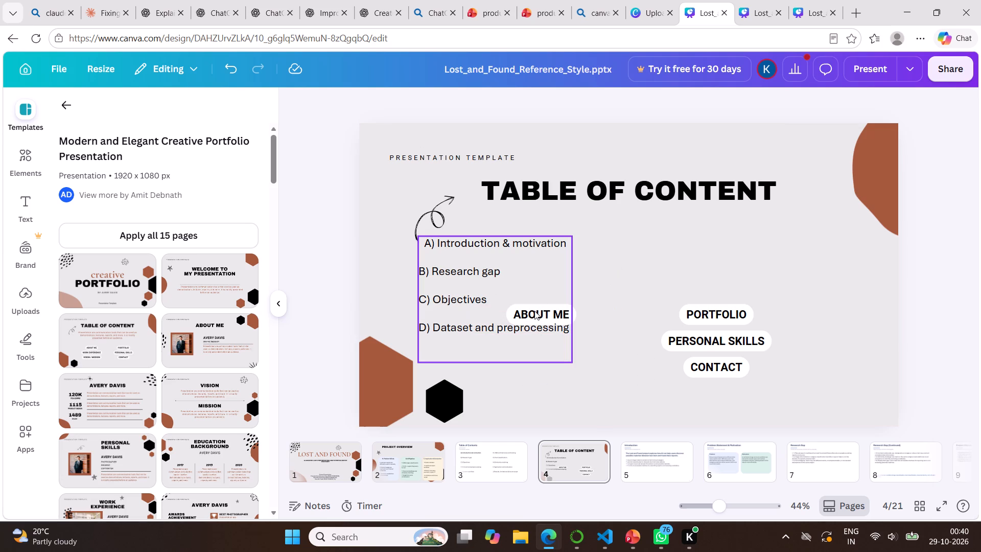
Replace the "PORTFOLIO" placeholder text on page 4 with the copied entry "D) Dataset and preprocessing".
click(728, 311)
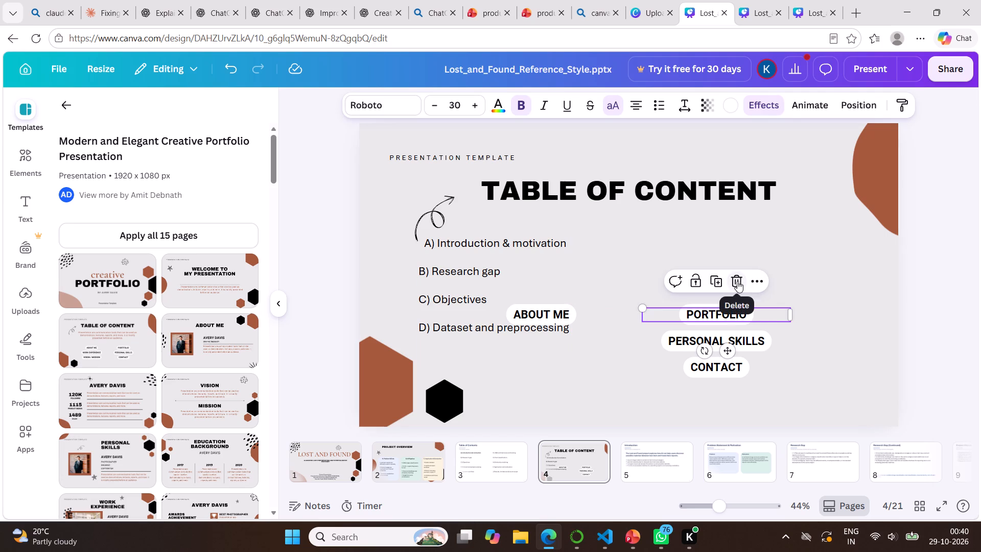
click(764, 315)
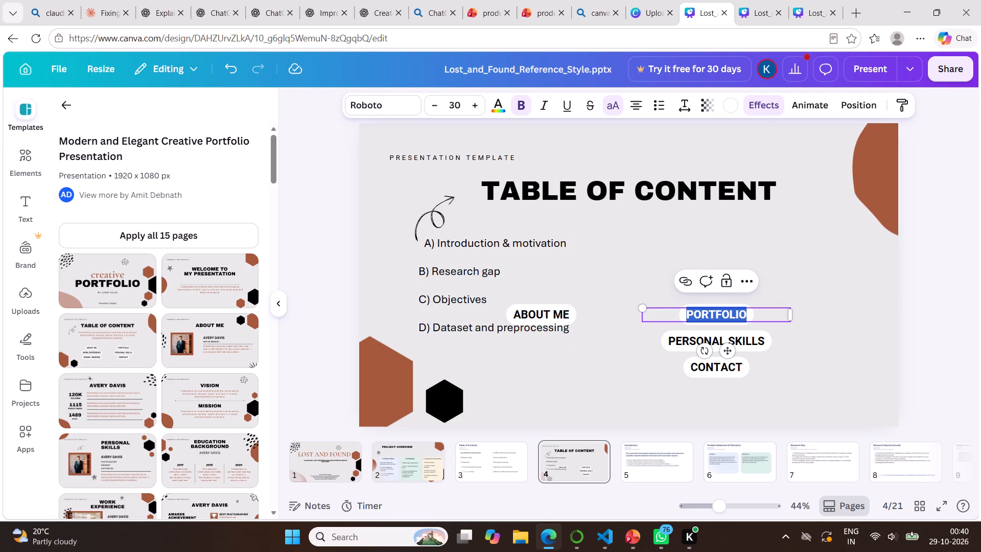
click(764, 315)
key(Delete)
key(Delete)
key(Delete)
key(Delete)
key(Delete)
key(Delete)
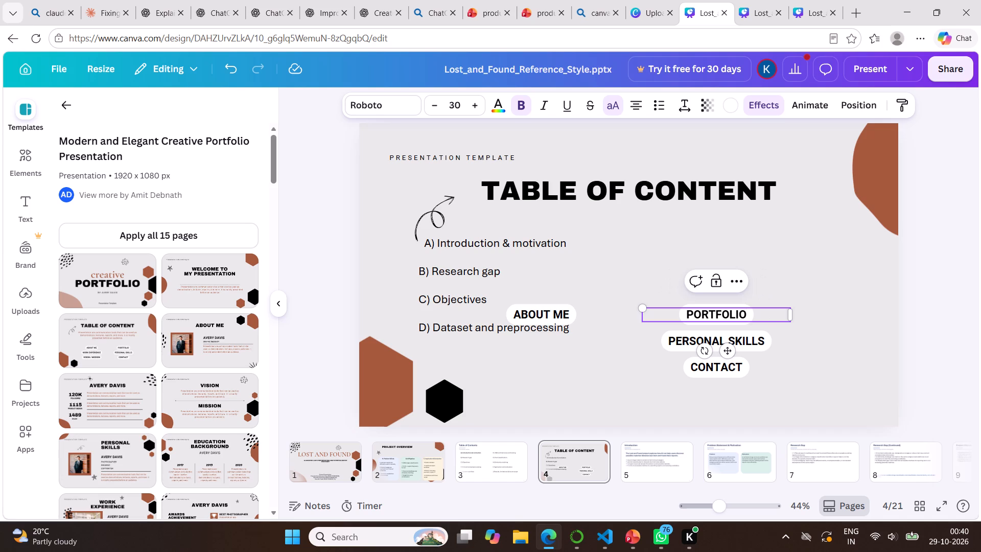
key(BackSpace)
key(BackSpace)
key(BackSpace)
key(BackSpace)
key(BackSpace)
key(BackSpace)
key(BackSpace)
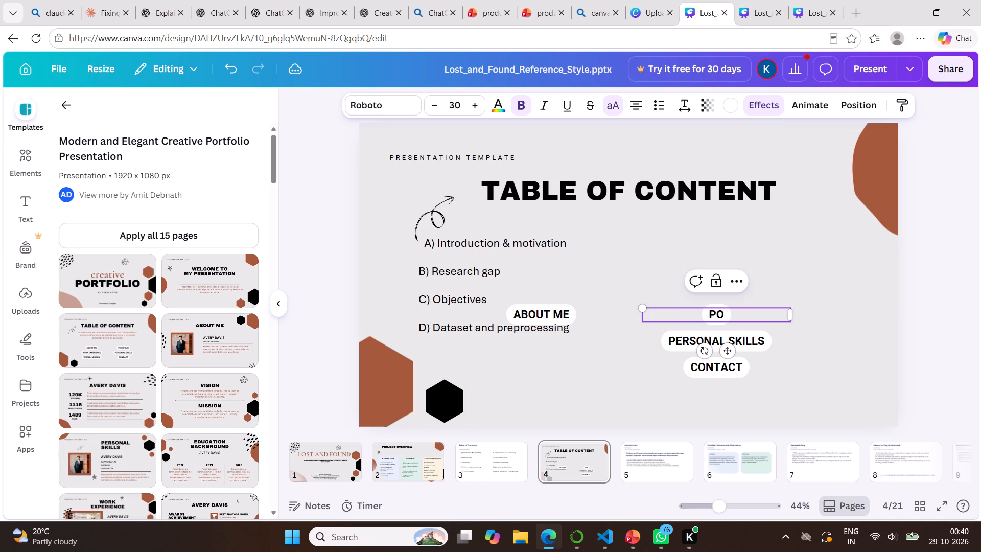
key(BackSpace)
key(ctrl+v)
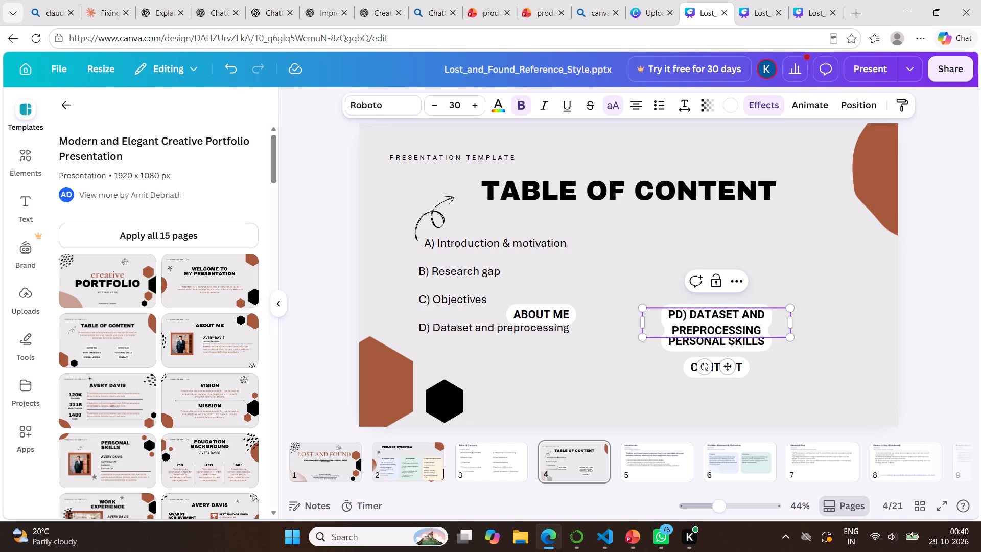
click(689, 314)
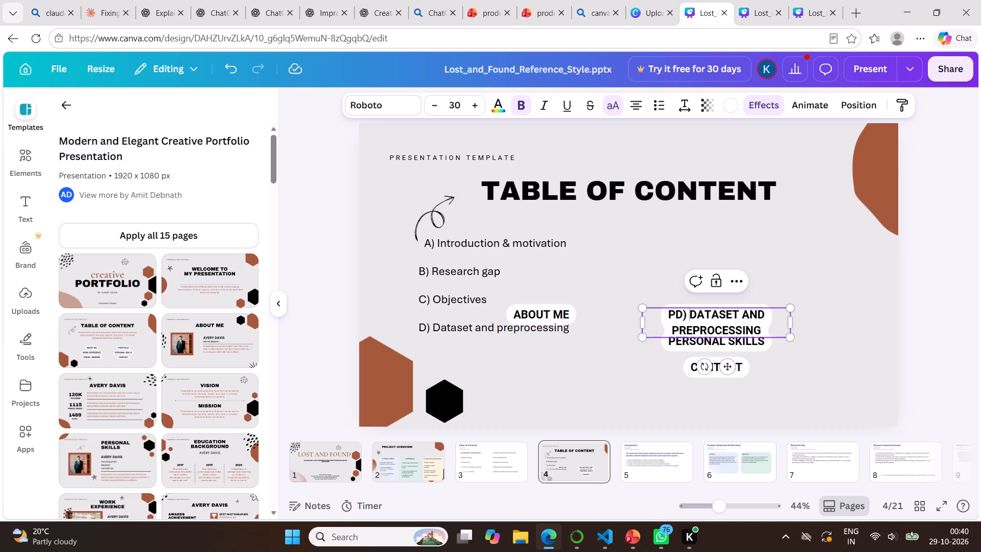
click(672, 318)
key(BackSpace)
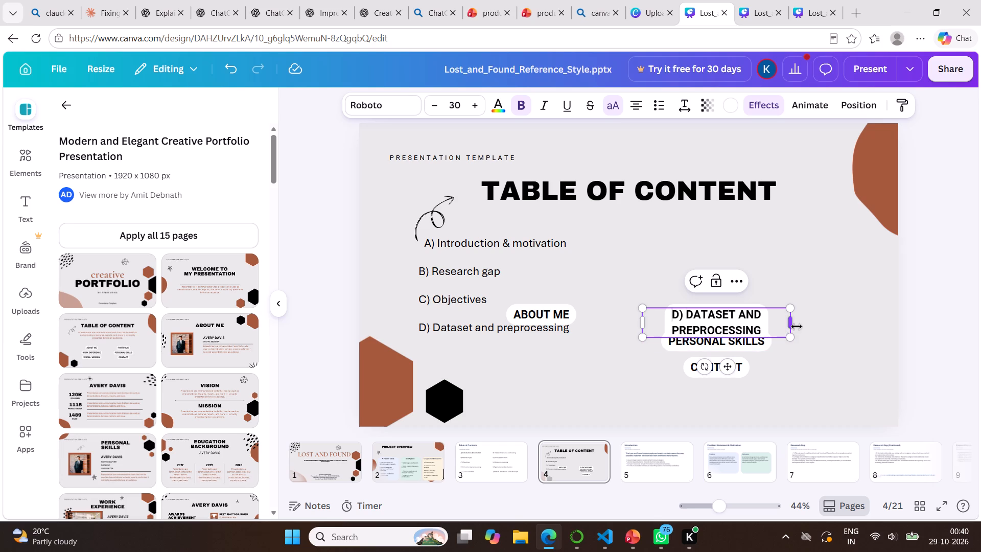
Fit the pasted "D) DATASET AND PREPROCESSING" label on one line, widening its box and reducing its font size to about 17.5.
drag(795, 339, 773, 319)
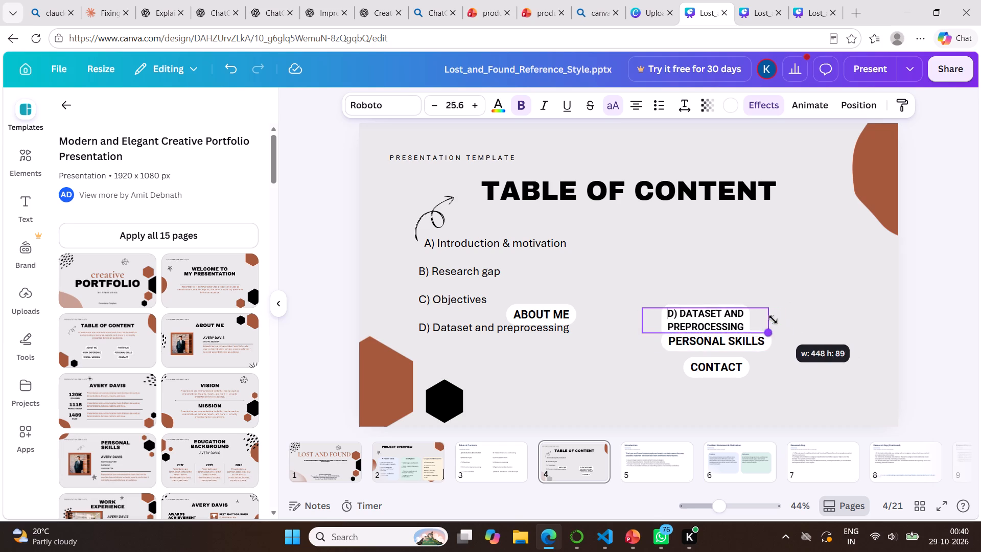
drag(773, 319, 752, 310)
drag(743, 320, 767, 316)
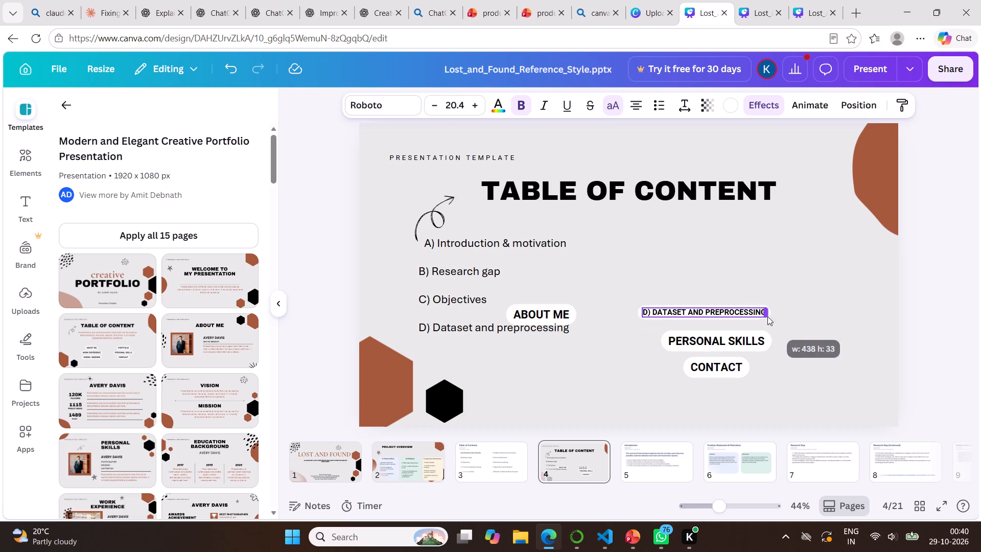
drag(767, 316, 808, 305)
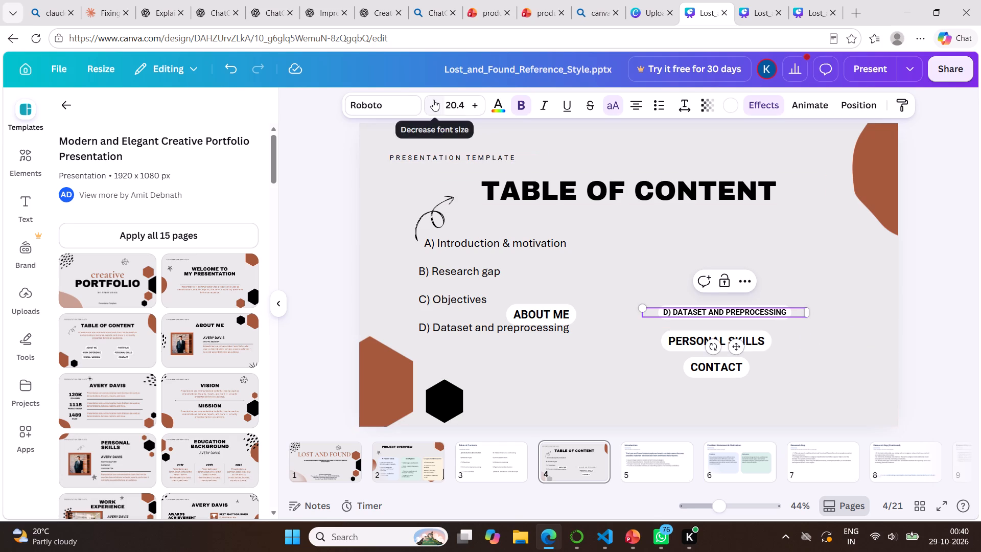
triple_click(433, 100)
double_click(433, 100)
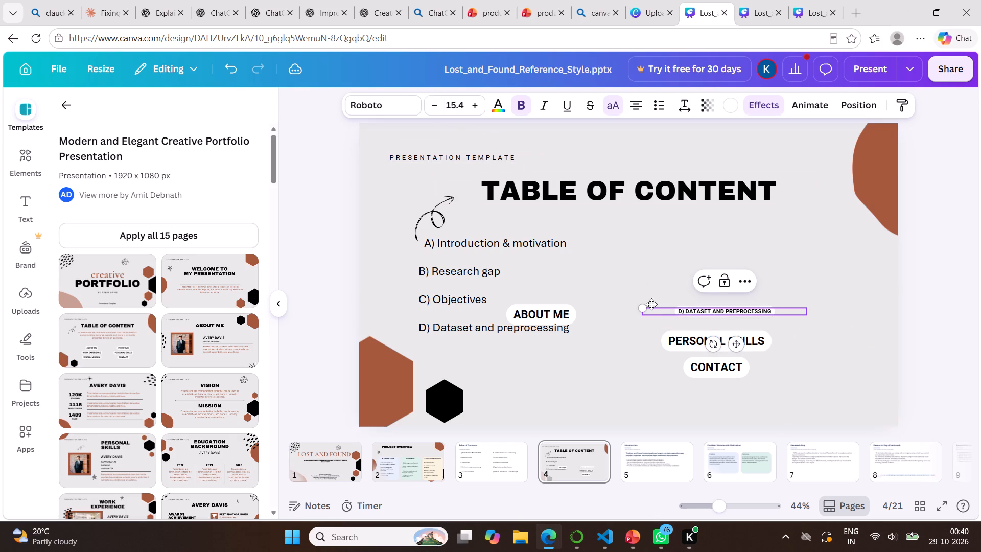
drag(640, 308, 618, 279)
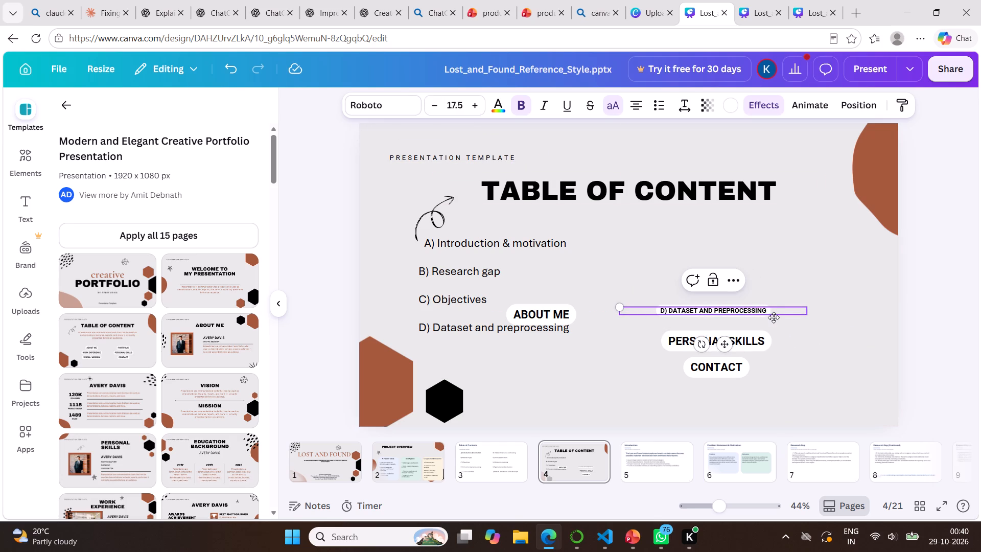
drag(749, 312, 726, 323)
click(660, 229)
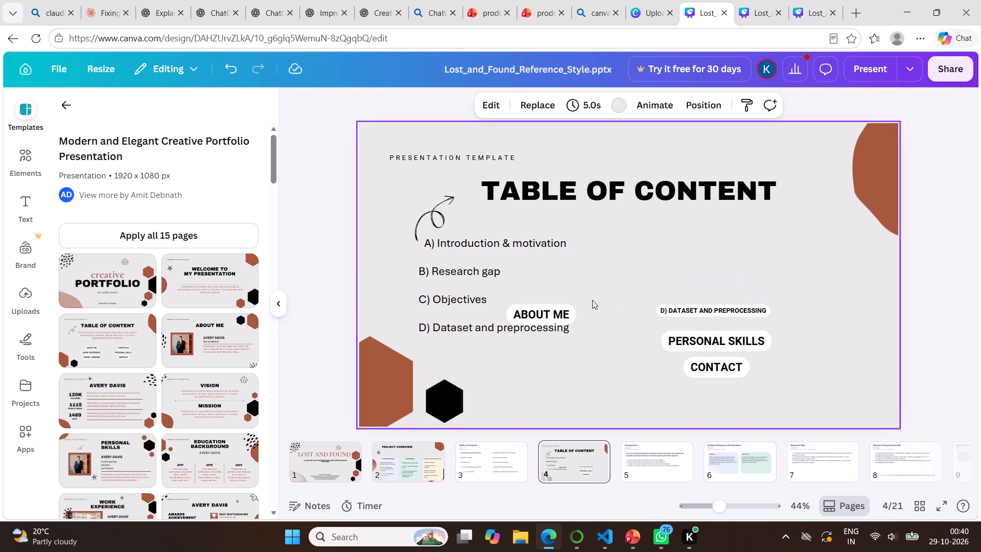
Delete the duplicate "D) DATASET AND PREPROCESSING" label and the "PERSONAL SKILLS", "CONTACT" and "ABOUT ME" placeholders from page 4.
click(707, 310)
key(Delete)
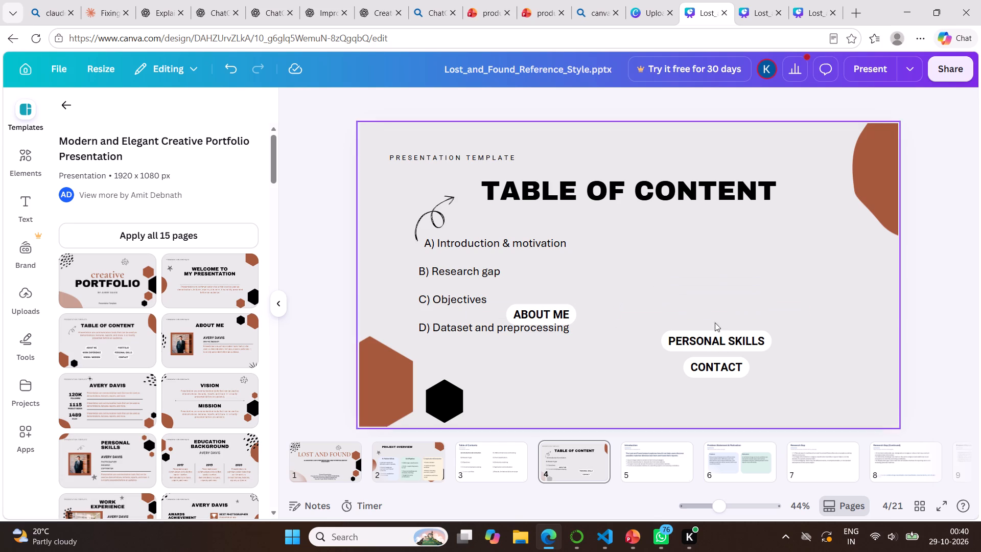
click(726, 346)
key(Delete)
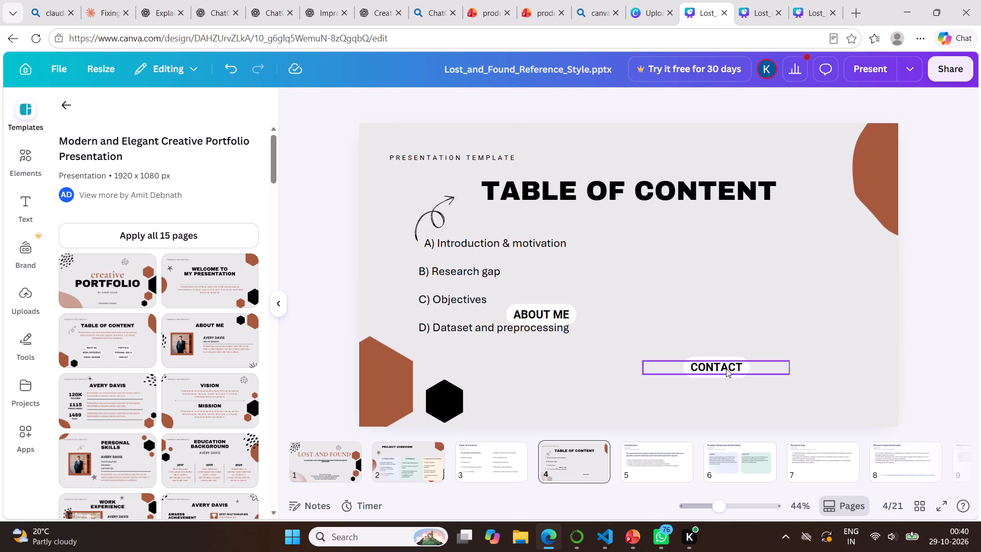
click(726, 369)
key(Delete)
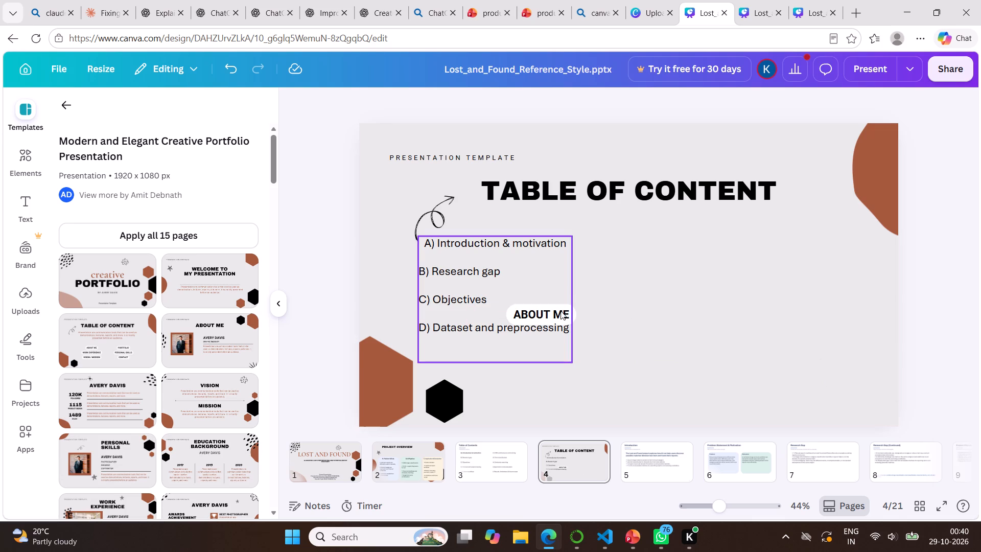
click(577, 312)
key(Delete)
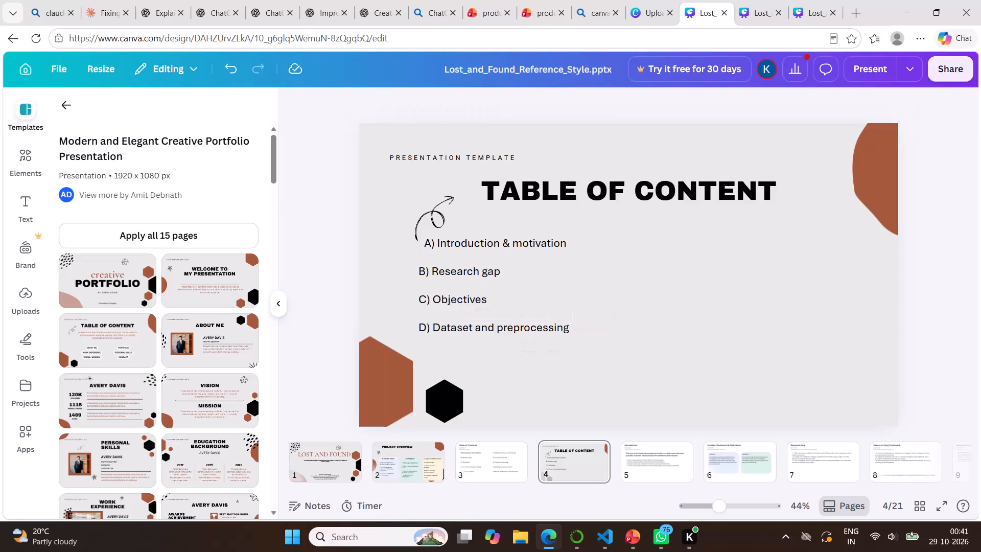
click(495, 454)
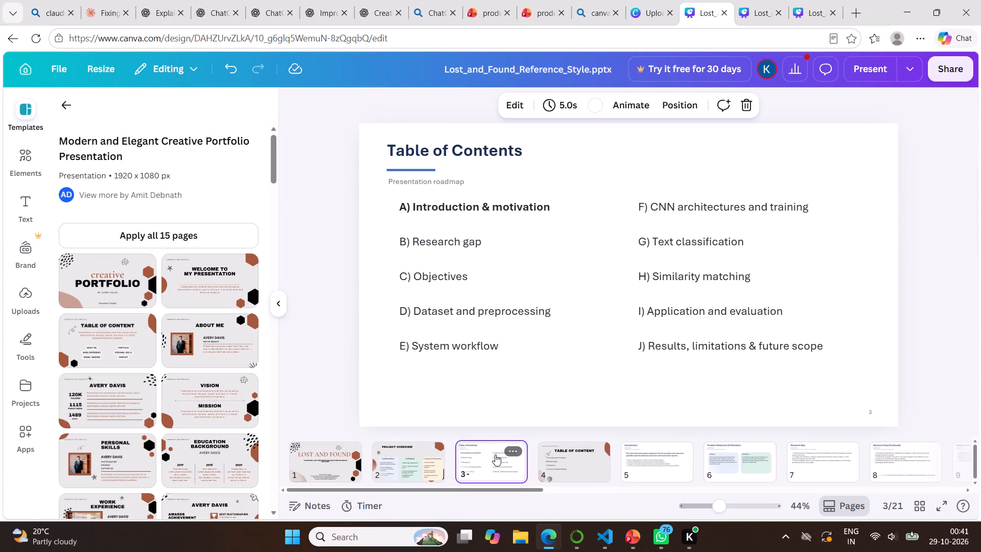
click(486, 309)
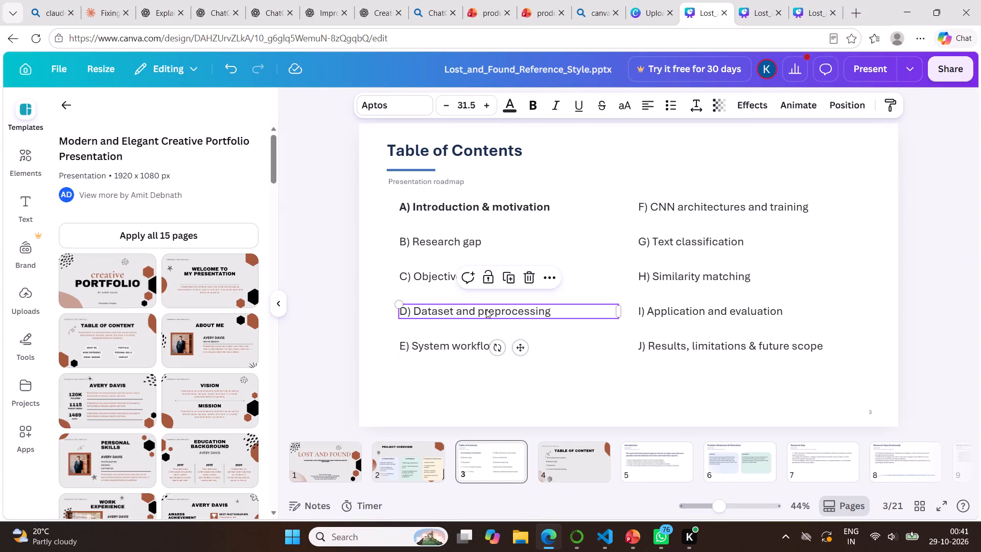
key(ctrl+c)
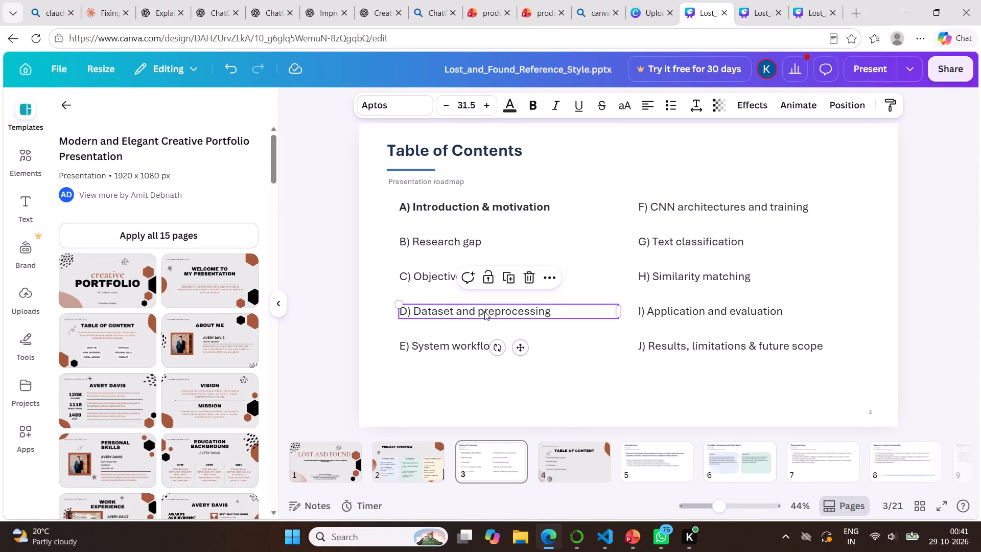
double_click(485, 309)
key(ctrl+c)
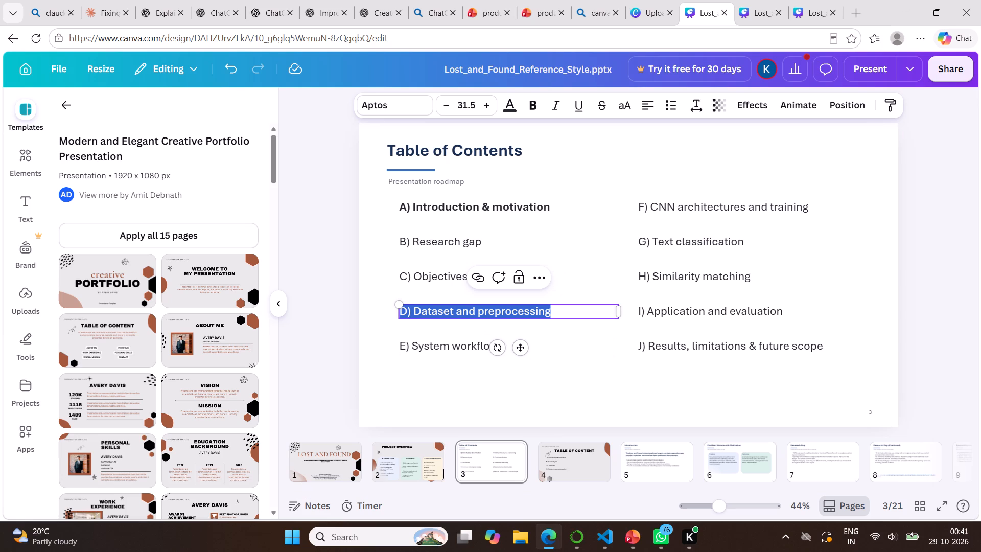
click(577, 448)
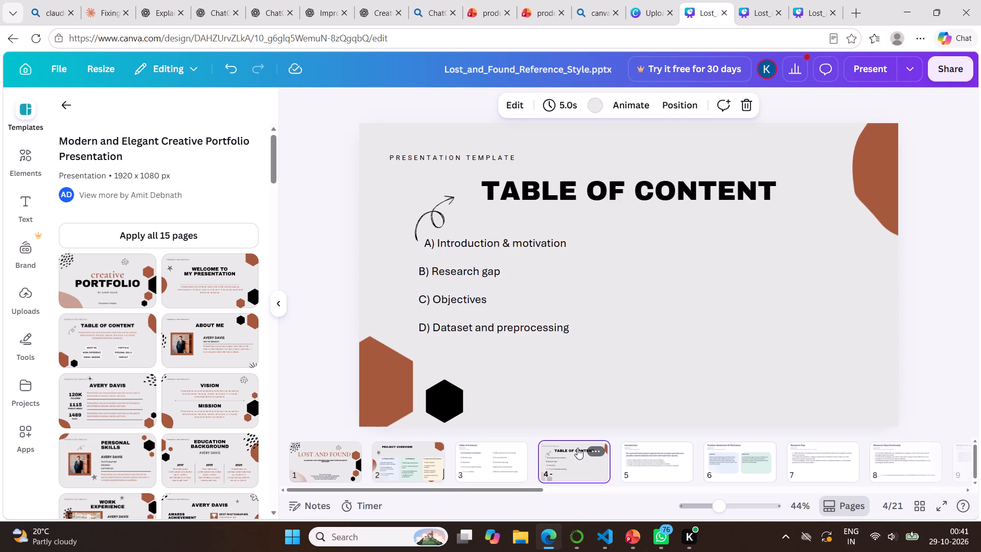
Copy the "E) System workflow" entry from page 3 into page 4's contents list, below entry D and separated by a blank line.
click(506, 466)
click(469, 346)
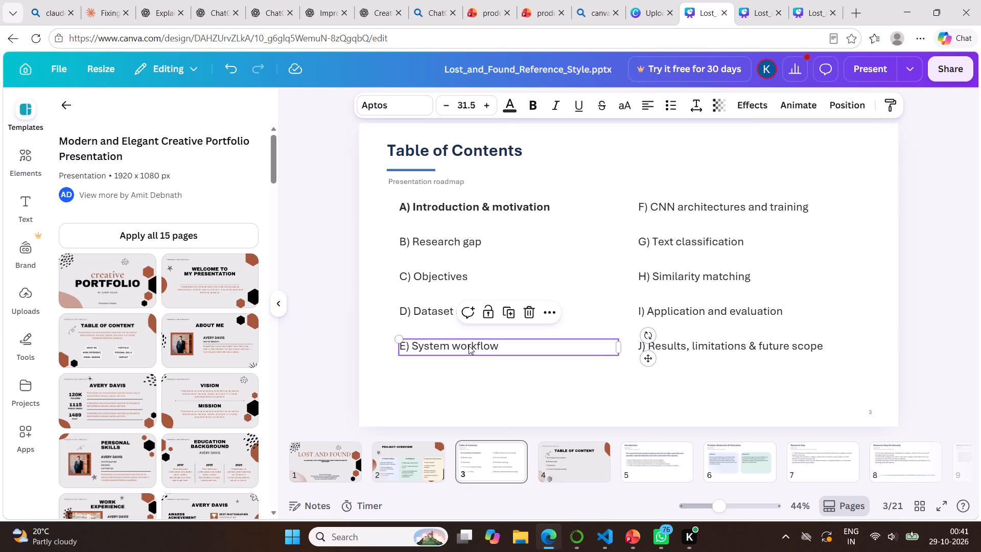
double_click(469, 346)
key(ctrl+c)
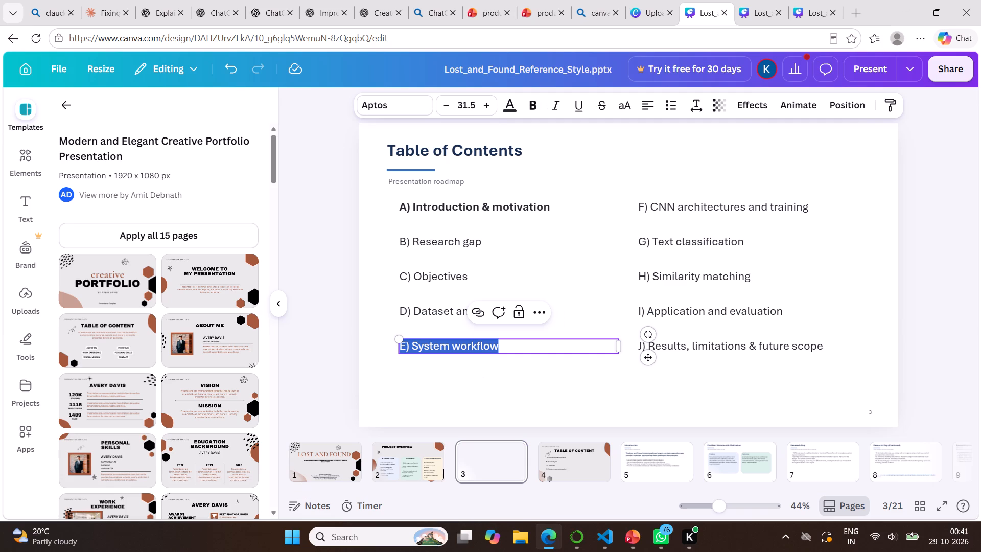
click(556, 452)
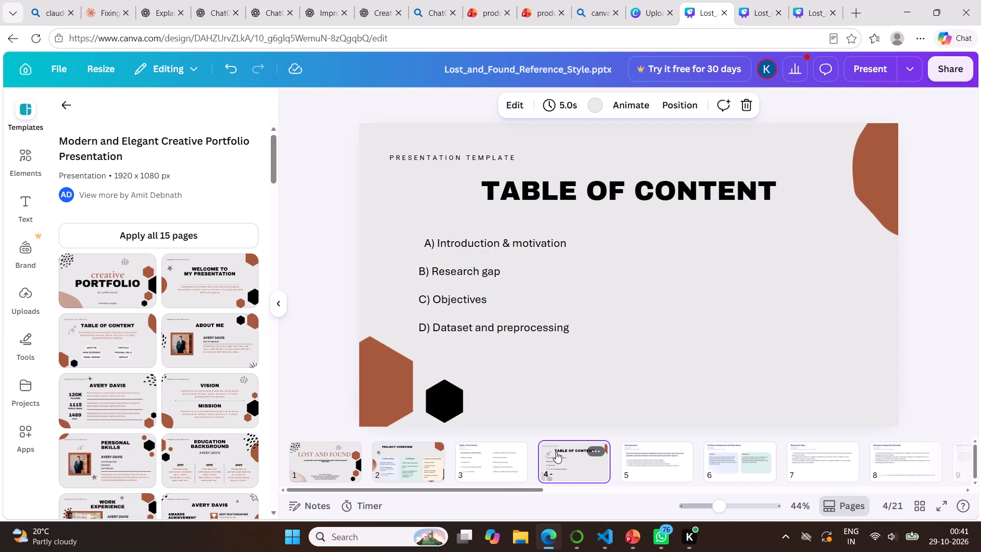
click(578, 324)
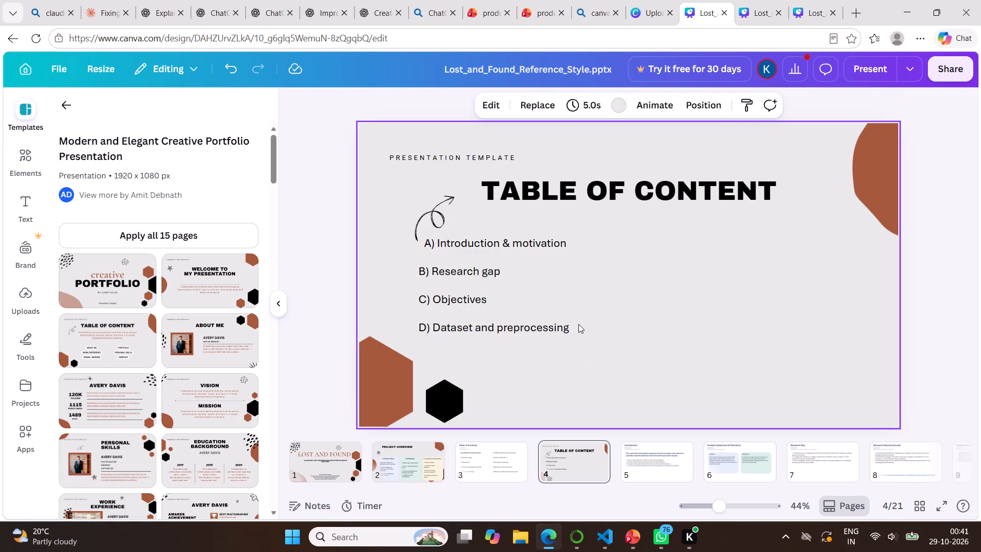
click(551, 253)
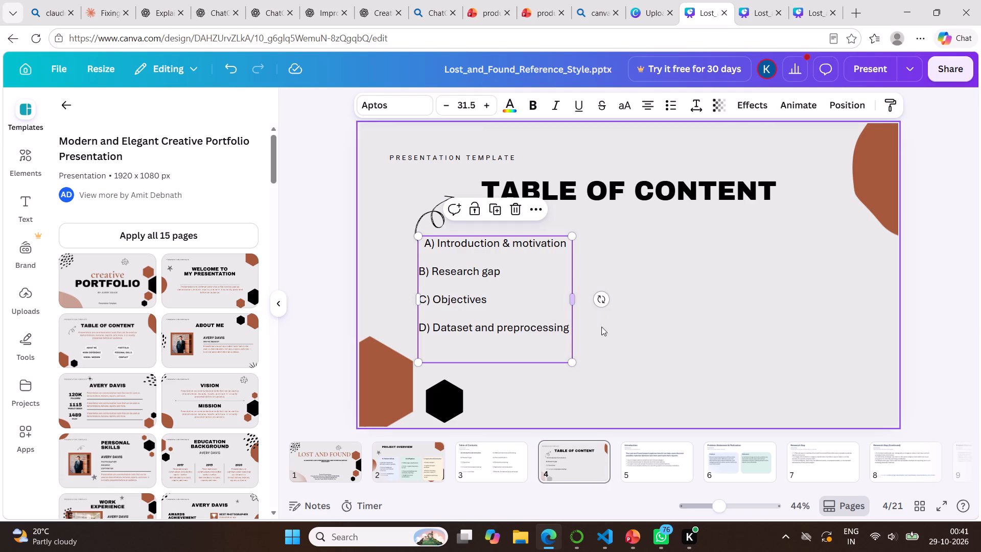
click(564, 328)
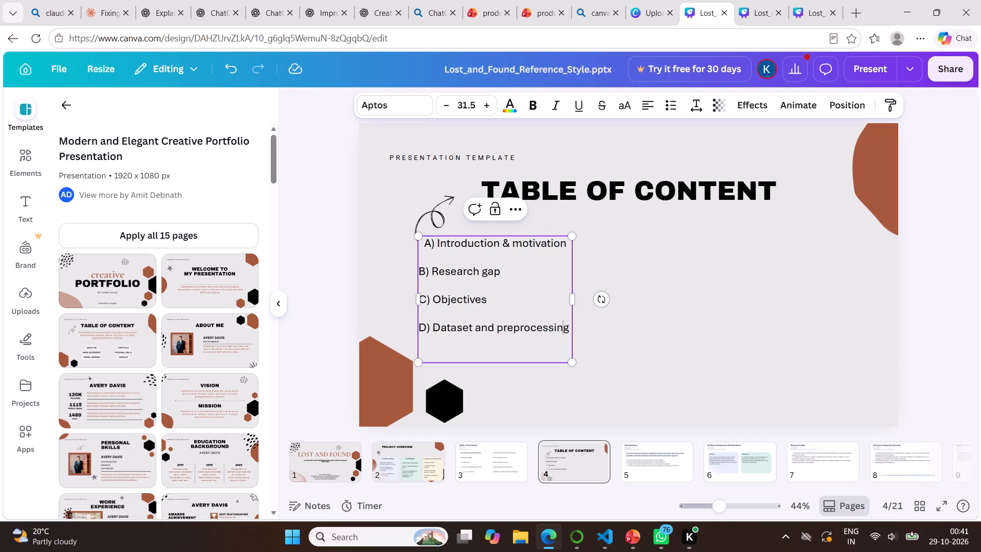
click(567, 328)
key(Return)
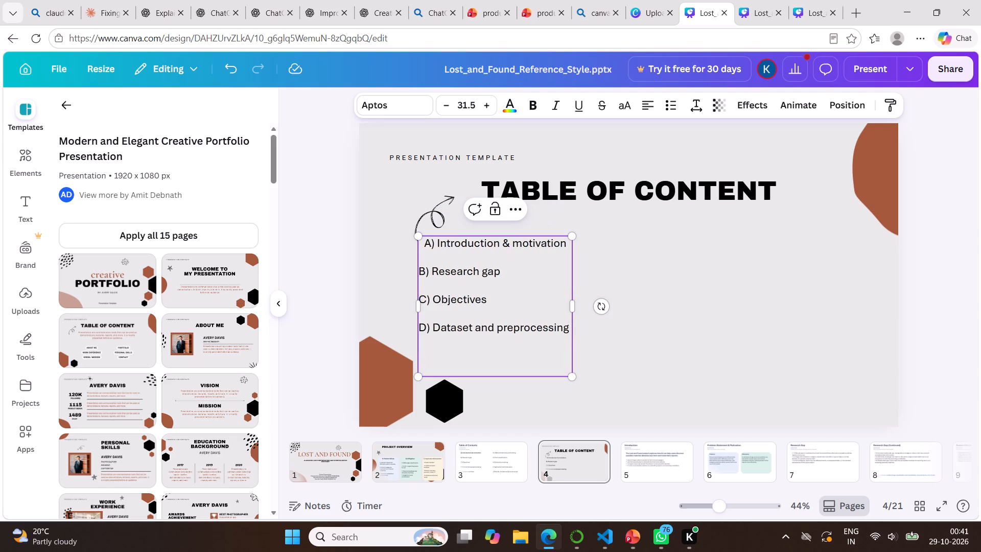
key(ctrl+v)
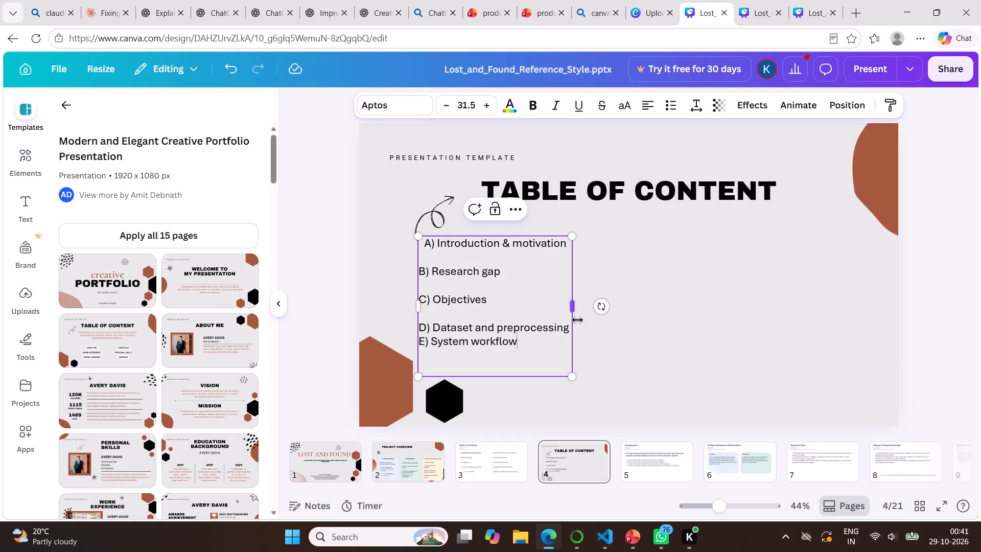
click(568, 331)
key(Return)
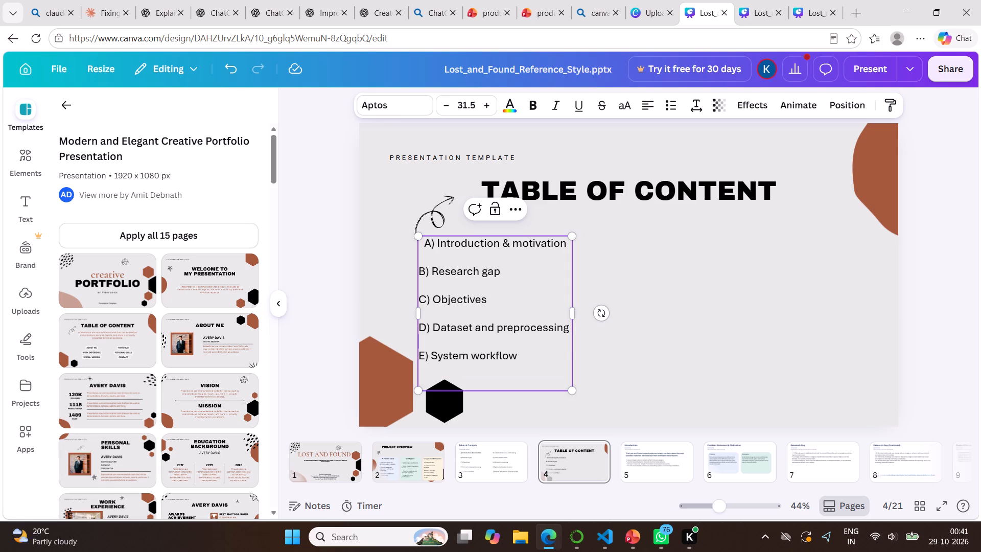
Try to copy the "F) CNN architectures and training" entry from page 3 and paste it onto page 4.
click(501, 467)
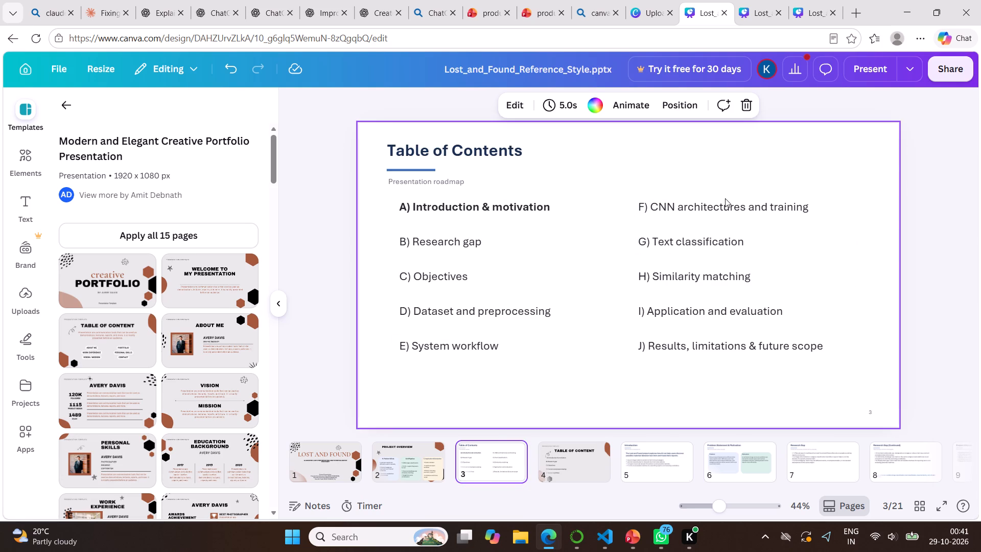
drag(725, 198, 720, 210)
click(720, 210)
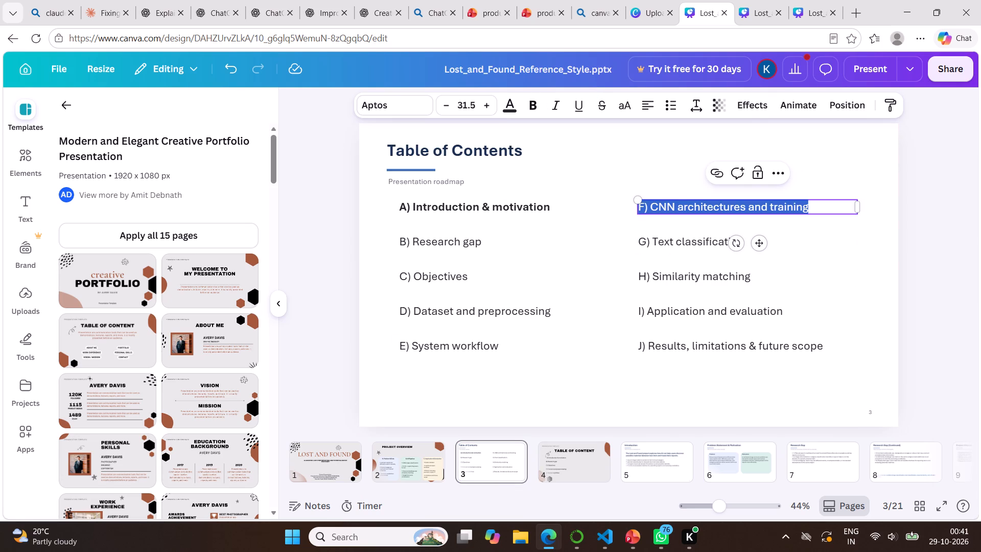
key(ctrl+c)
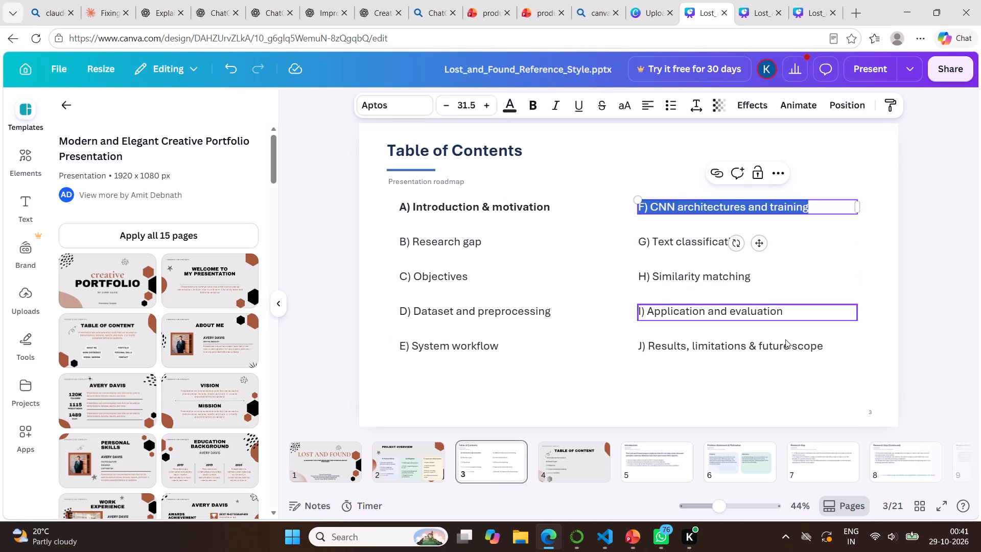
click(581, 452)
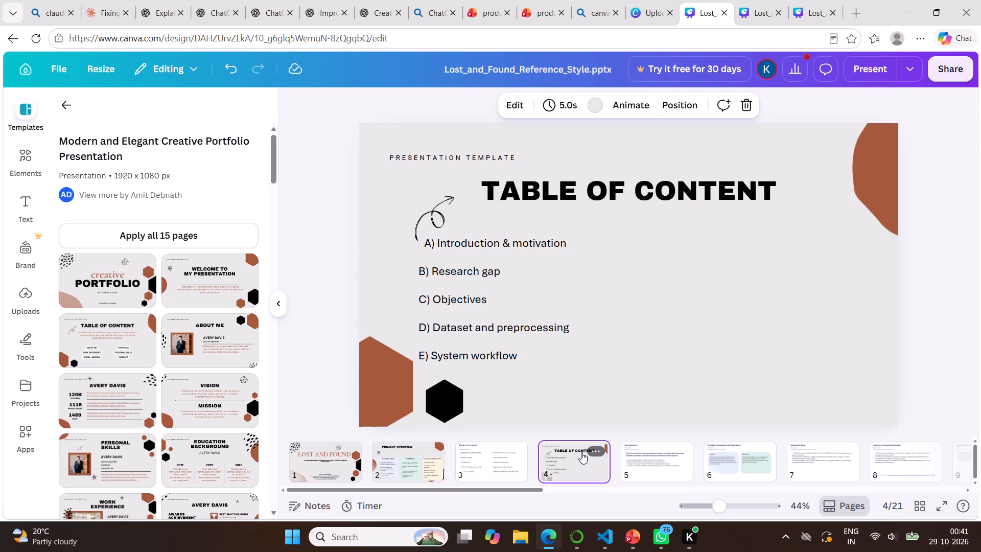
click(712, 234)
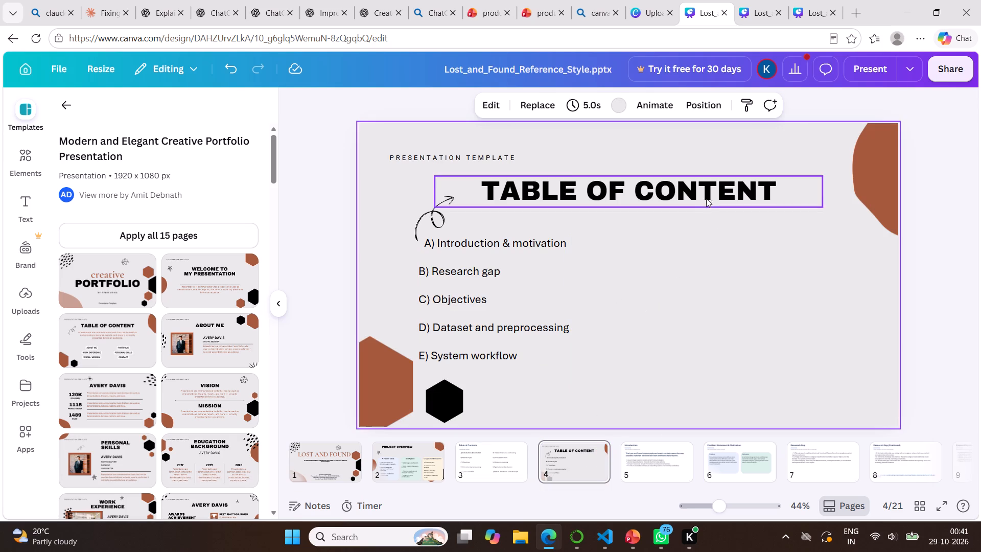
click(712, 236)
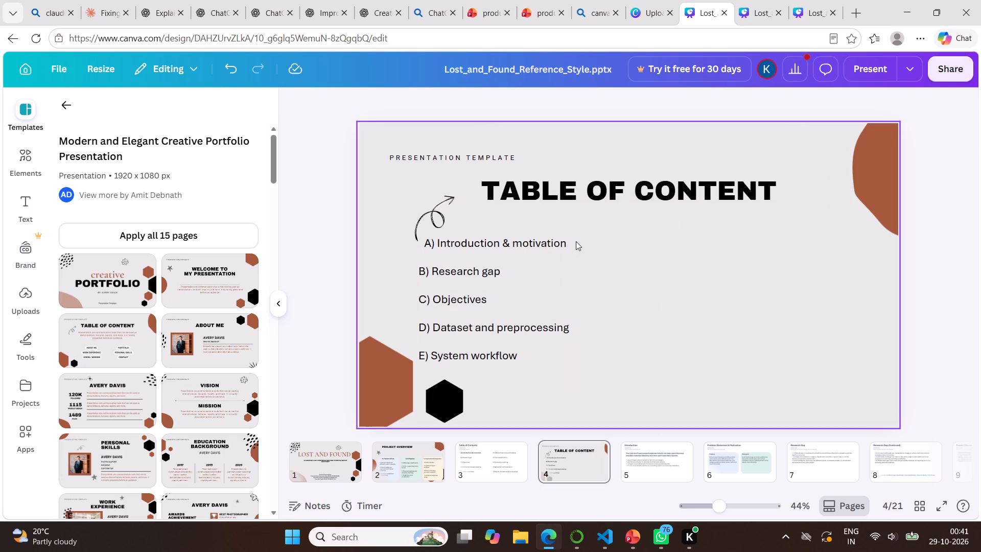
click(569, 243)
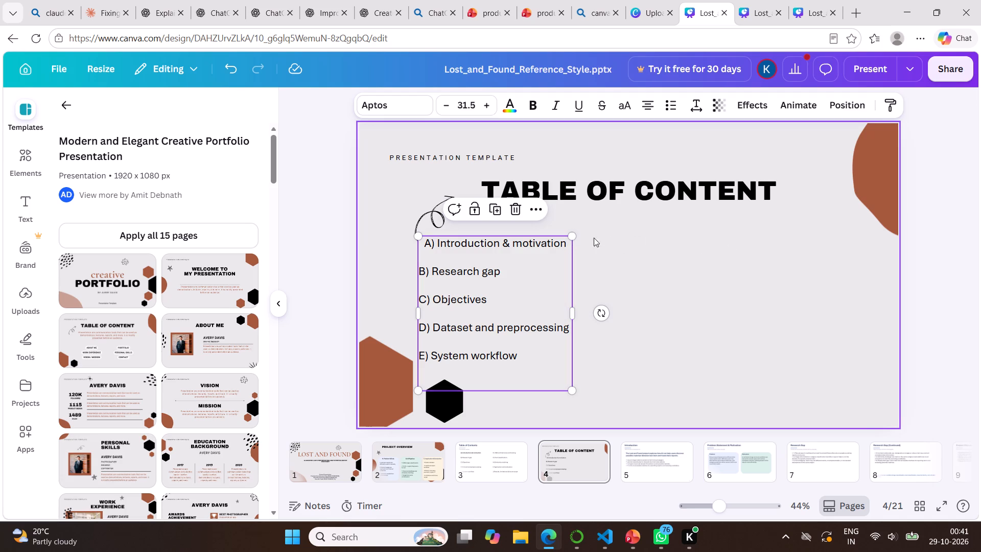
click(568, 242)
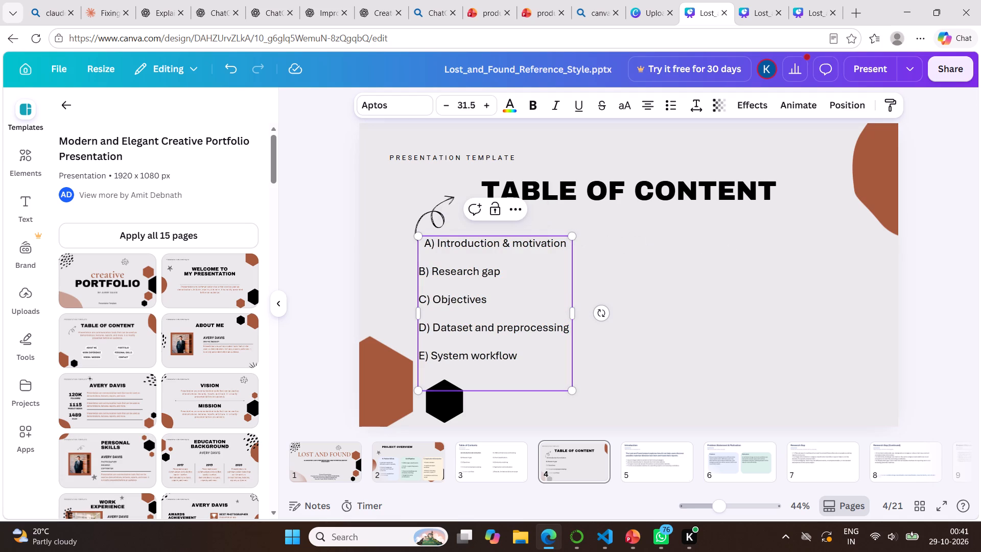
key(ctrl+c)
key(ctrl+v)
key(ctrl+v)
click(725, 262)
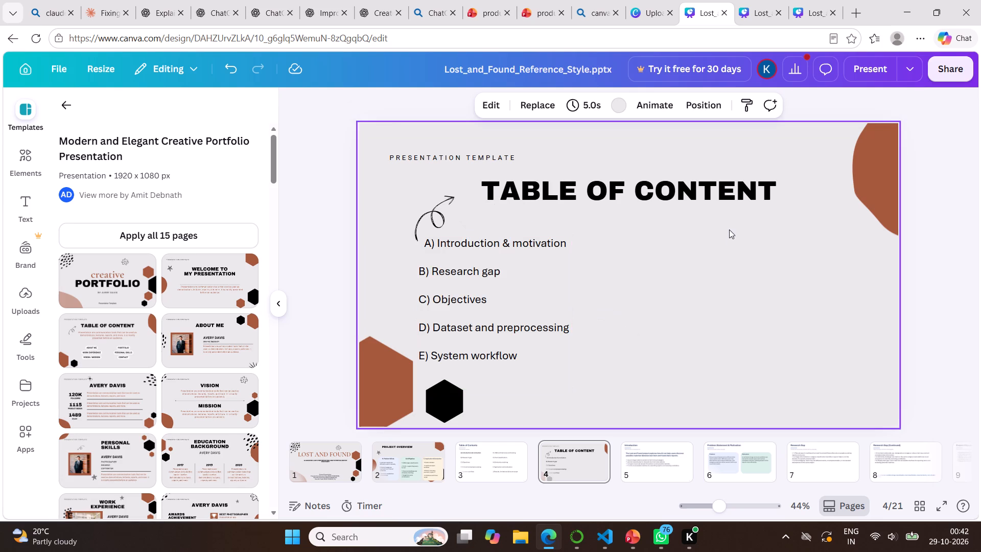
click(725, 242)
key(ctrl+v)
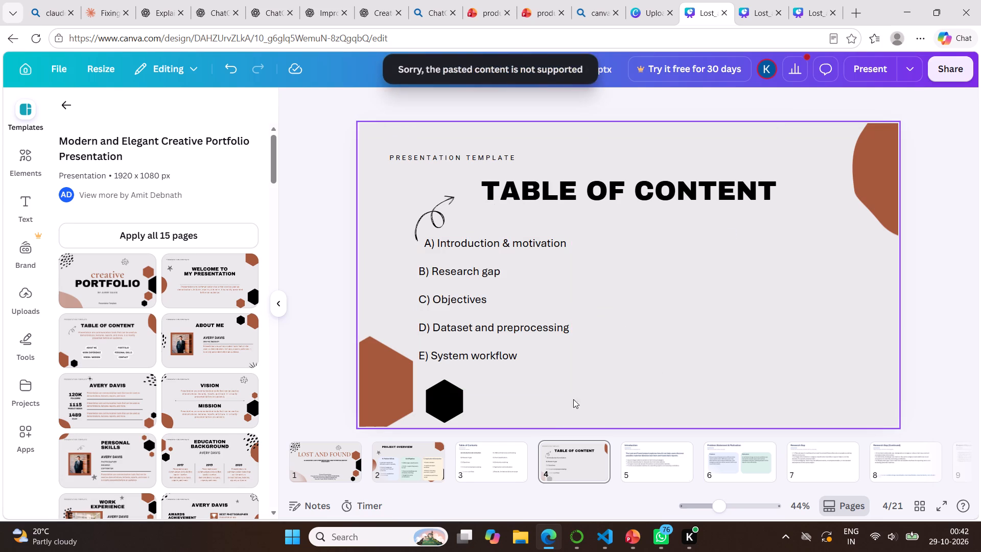
Copy "F) CNN architectures and training" from page 3 and paste it after "A) Introduction & motivation" in page 4's contents list, separated by a space.
click(510, 467)
double_click(730, 199)
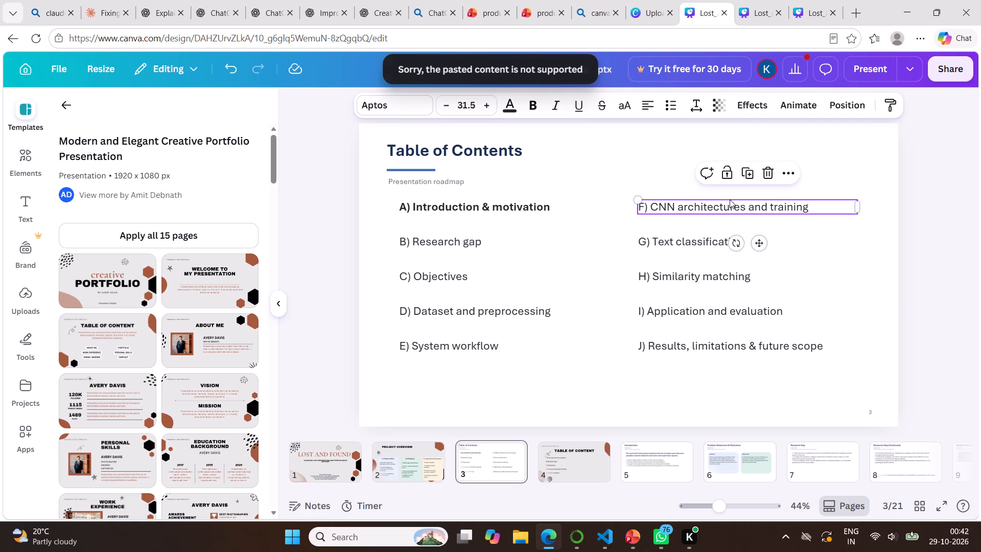
key(ctrl+c)
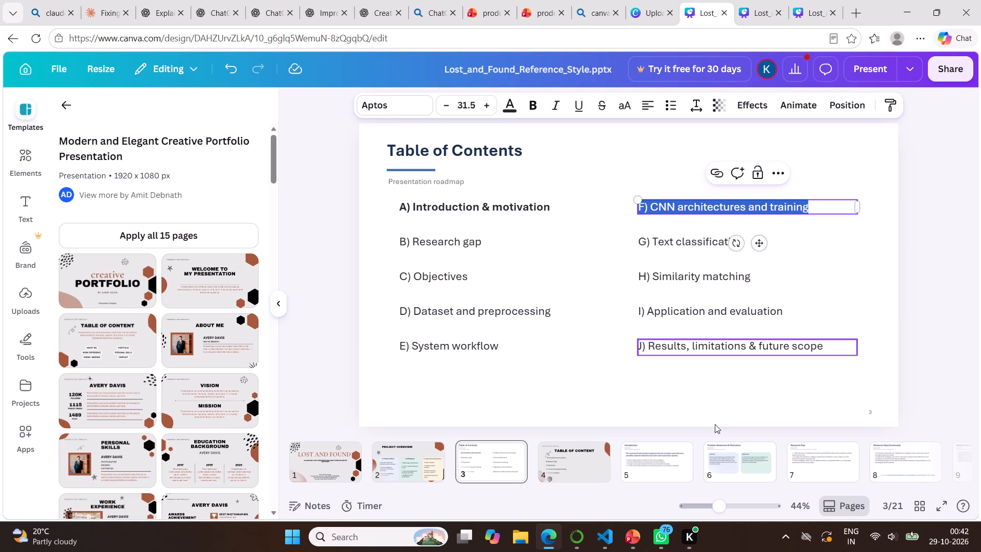
click(591, 460)
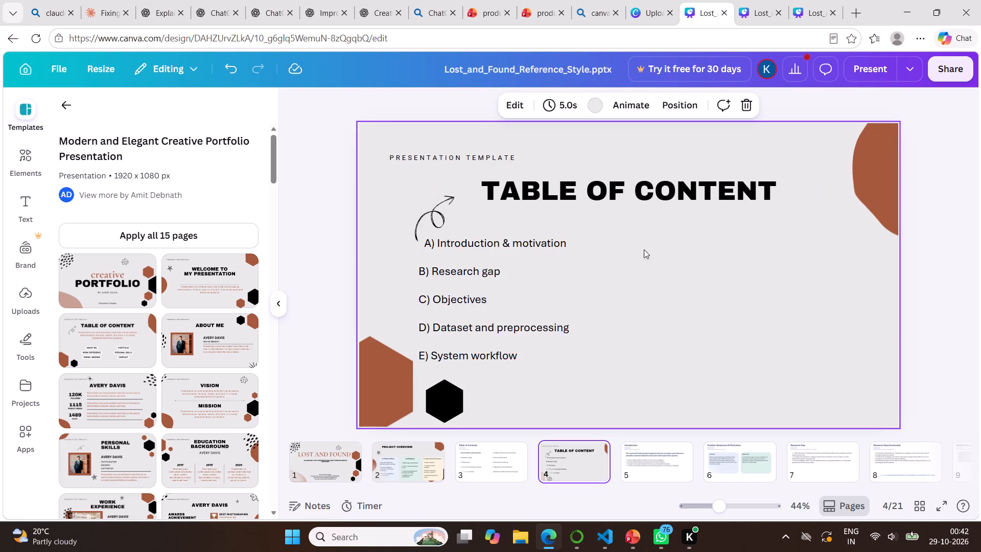
click(571, 244)
double_click(571, 244)
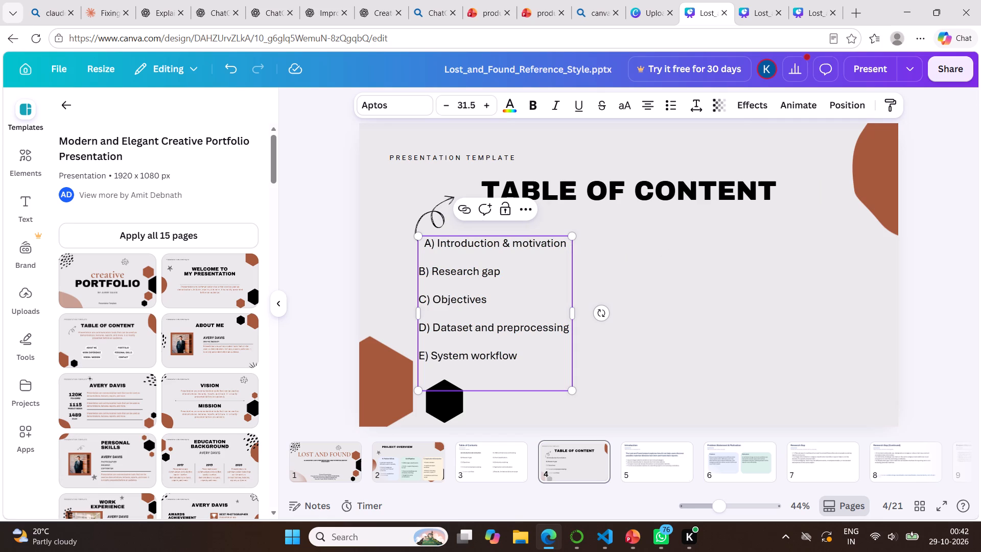
click(569, 242)
key(space)
key(ctrl+v)
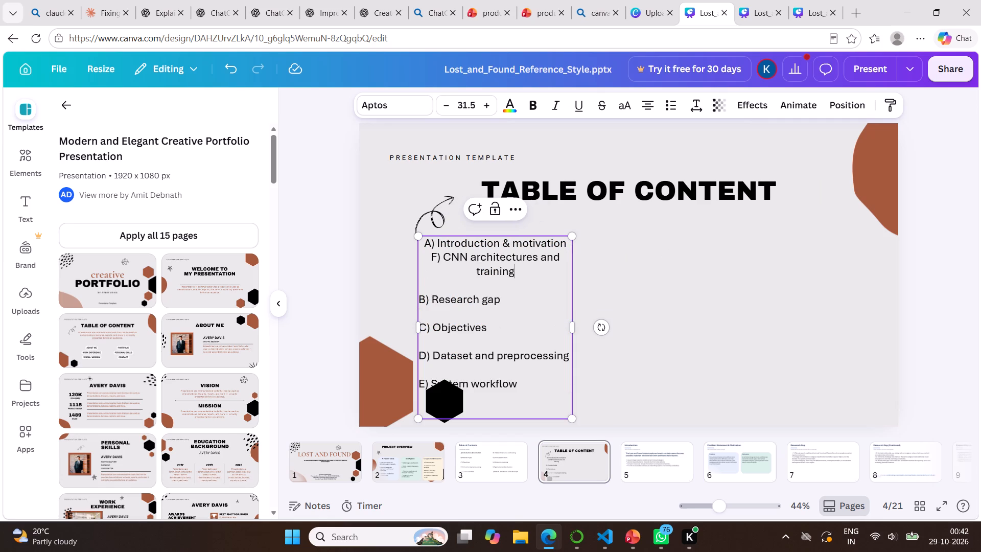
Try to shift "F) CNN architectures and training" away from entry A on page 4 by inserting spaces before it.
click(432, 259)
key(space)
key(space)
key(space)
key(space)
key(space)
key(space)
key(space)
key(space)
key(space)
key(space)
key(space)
Delete the "F) CNN architectures and training" text from page 4's contents list.
drag(517, 272, 426, 257)
key(Delete)
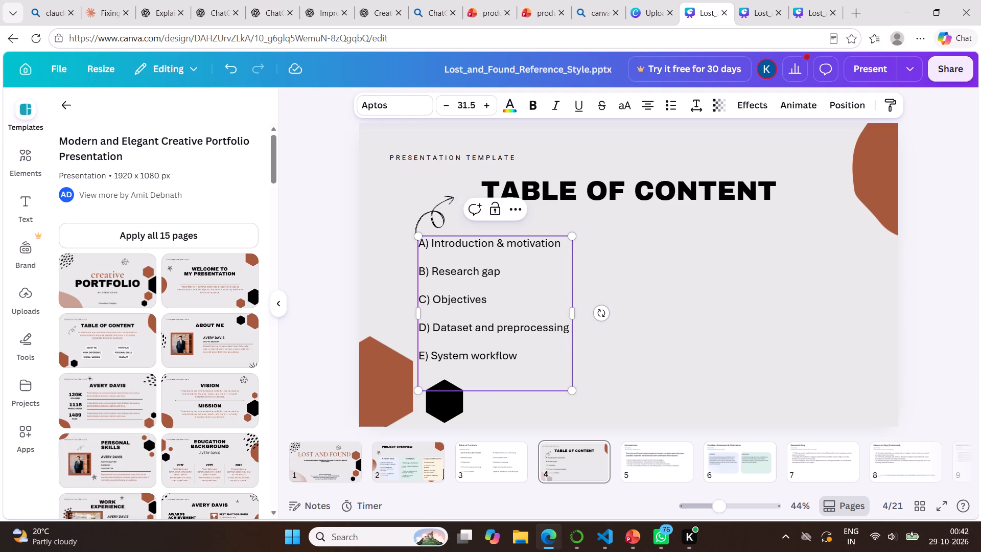
Widen the contents list text box on page 4 to a width of about 600, keeping entries A to E on single lines.
drag(574, 315, 588, 316)
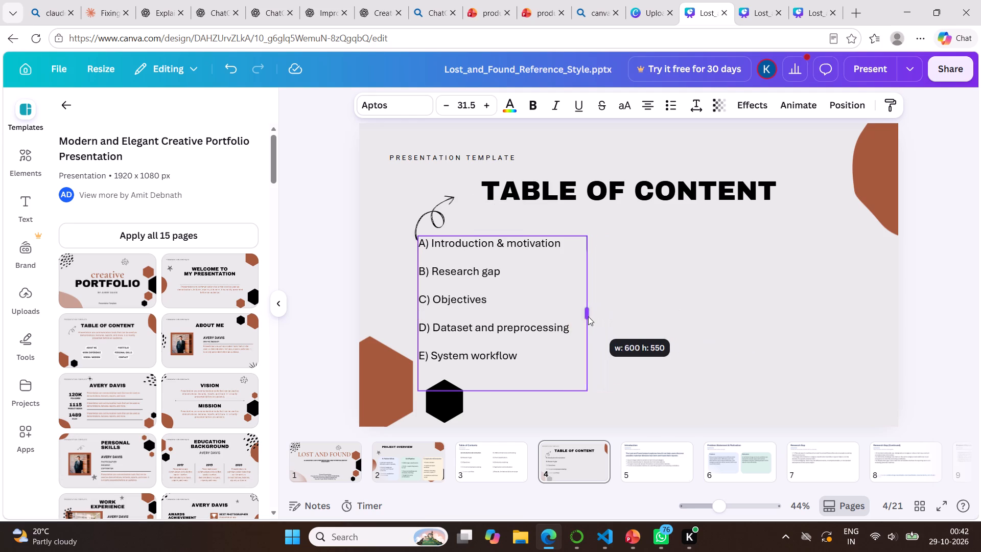
drag(588, 316, 592, 318)
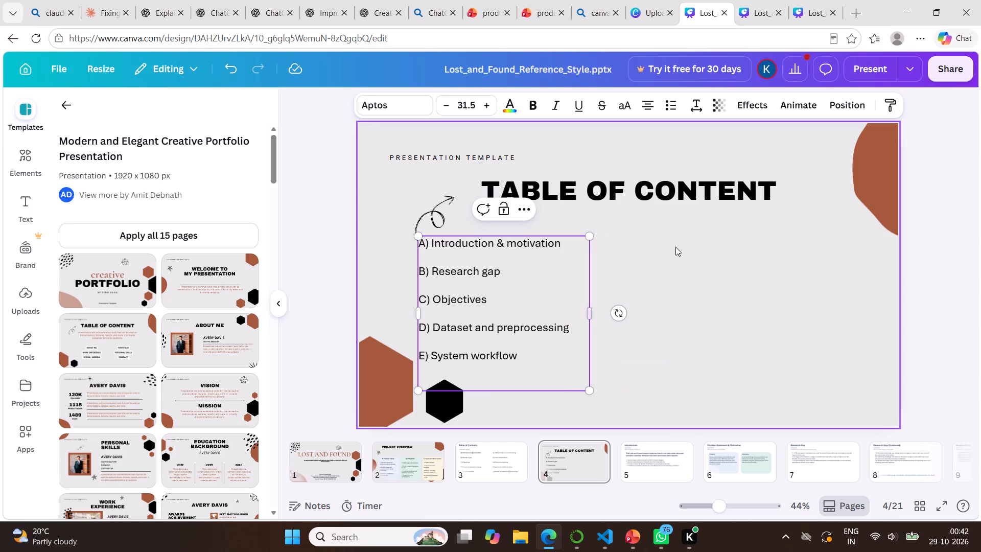
click(677, 247)
click(687, 249)
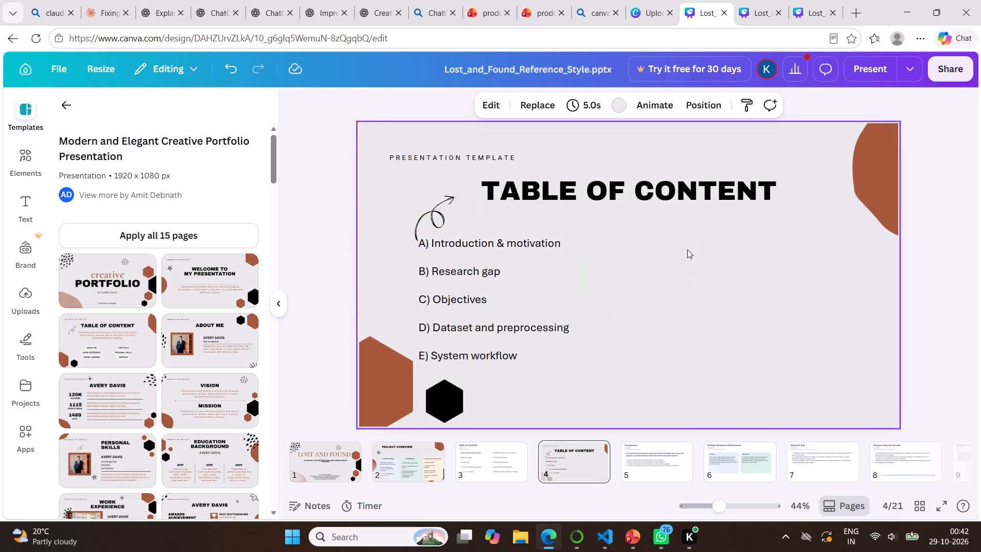
Open page 4's contents list for text editing at the "E) System workflow" entry.
click(530, 359)
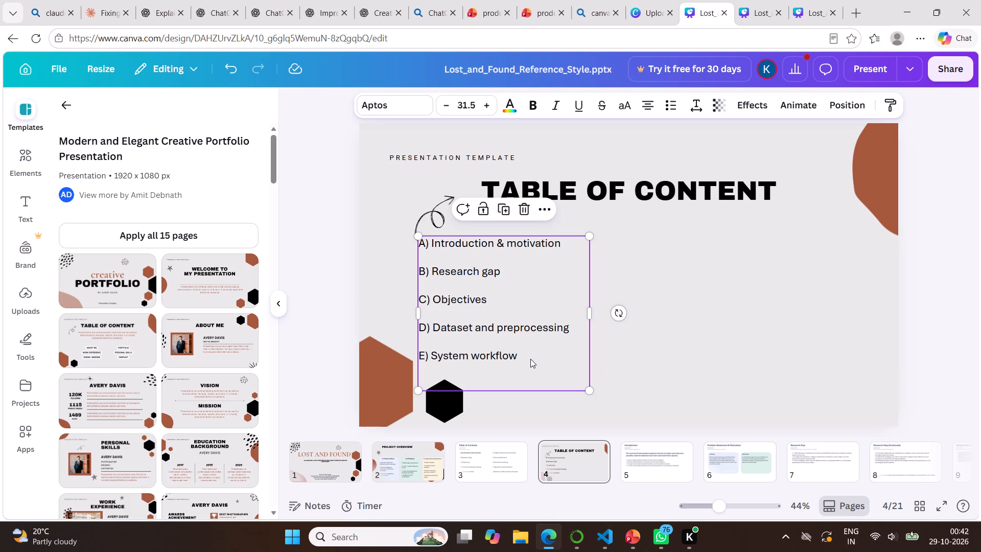
click(513, 356)
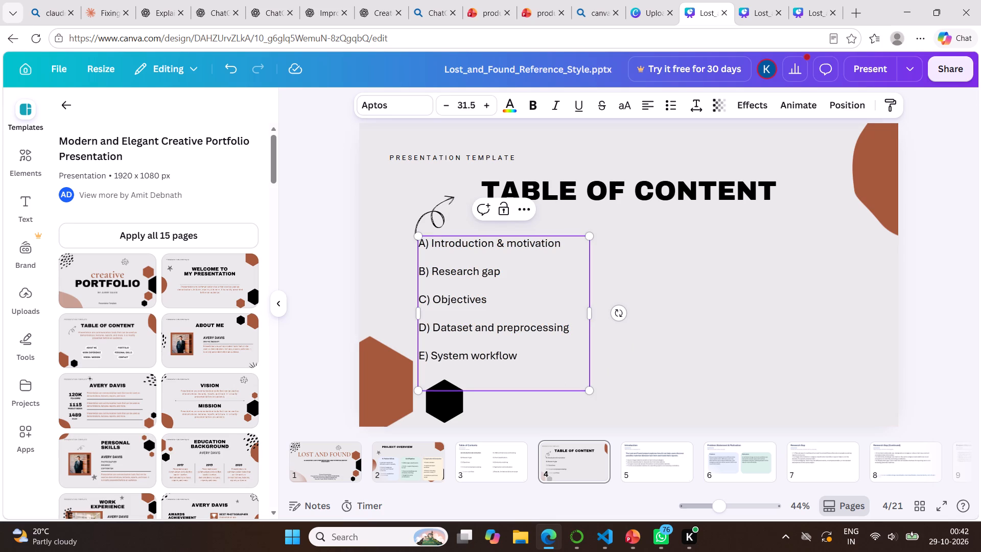
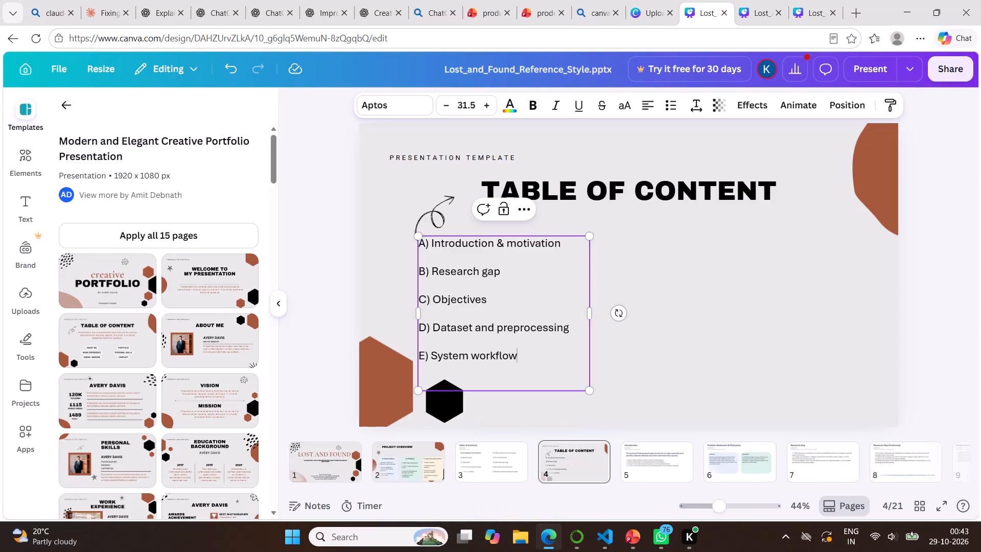
Add a new empty line below the "E) System workflow" entry in page 4's contents list.
click(525, 363)
key(Return)
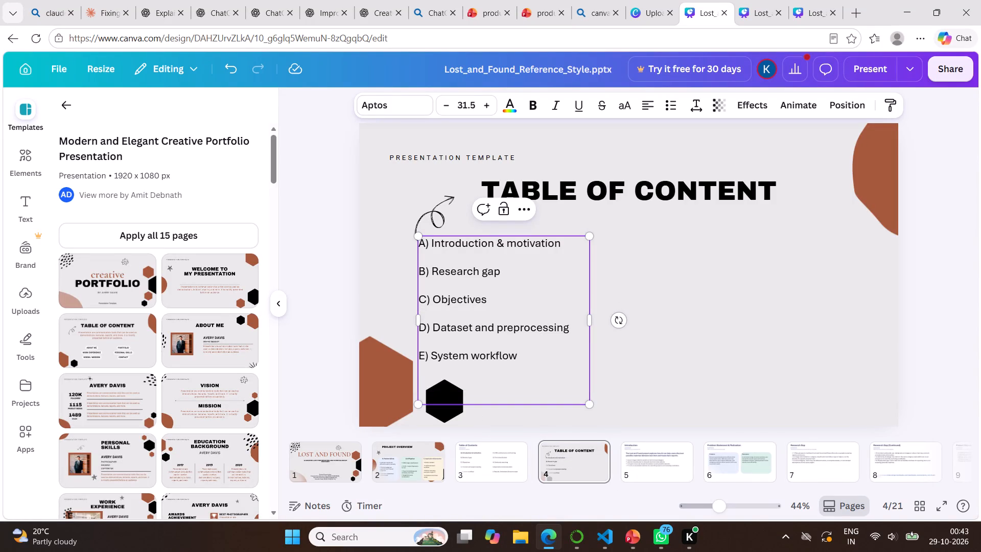
key(ctrl+c)
key(ctrl+v)
Copy the "F) CNN architectures and training" text from the Table of Contents on page 3.
click(476, 455)
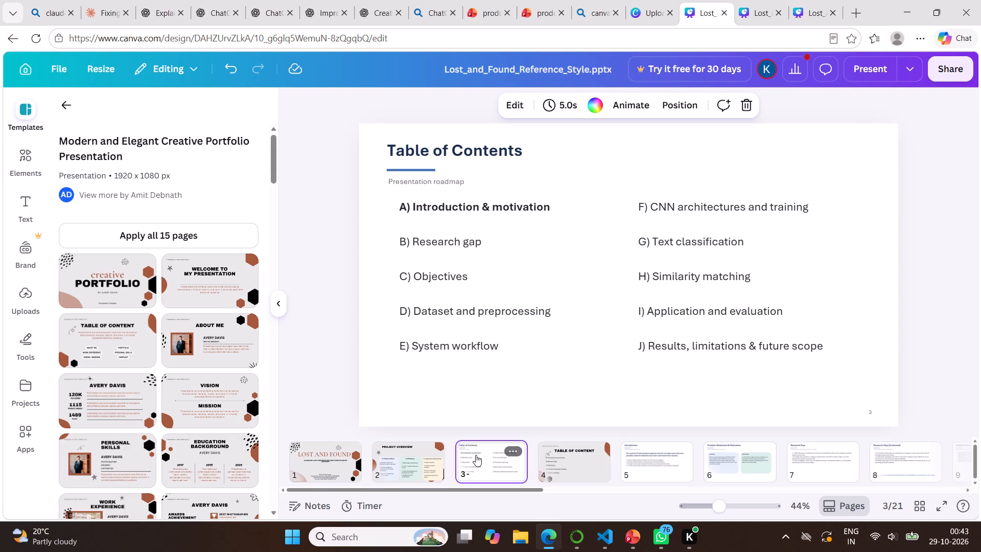
double_click(646, 237)
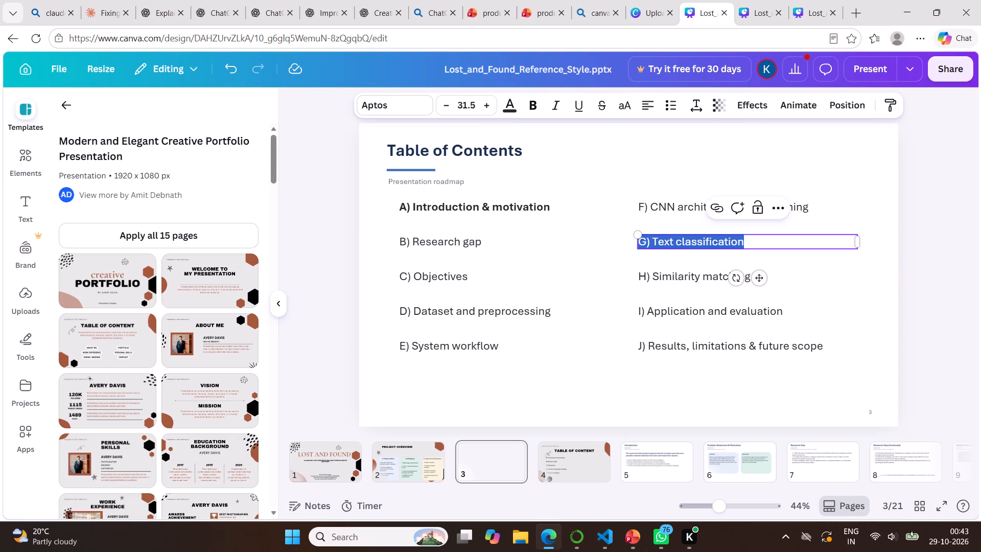
click(659, 212)
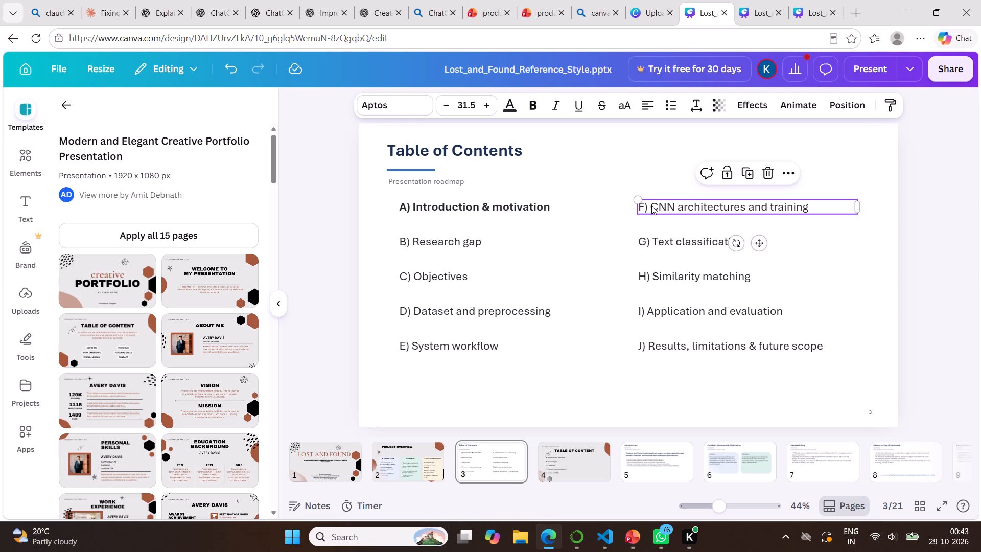
double_click(804, 203)
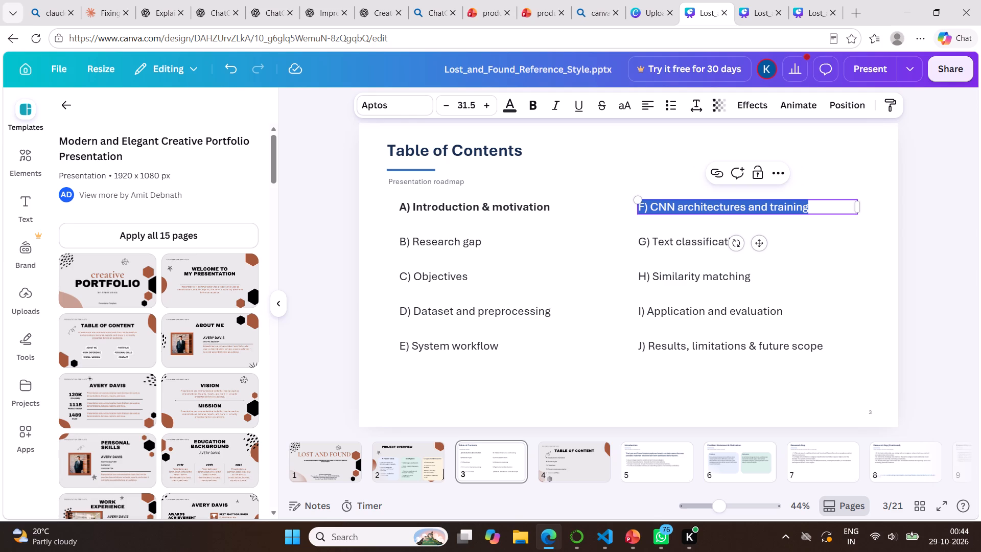
key(ctrl+c)
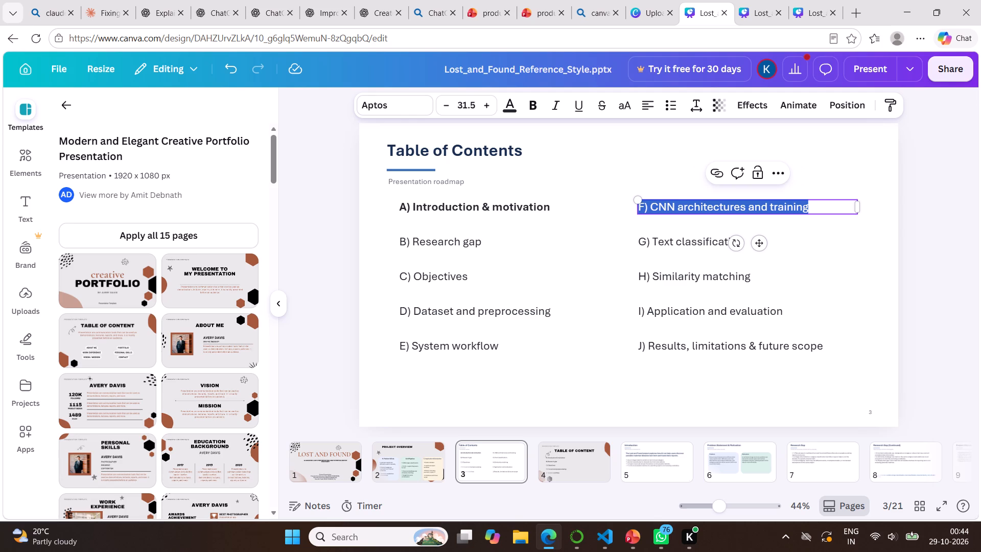
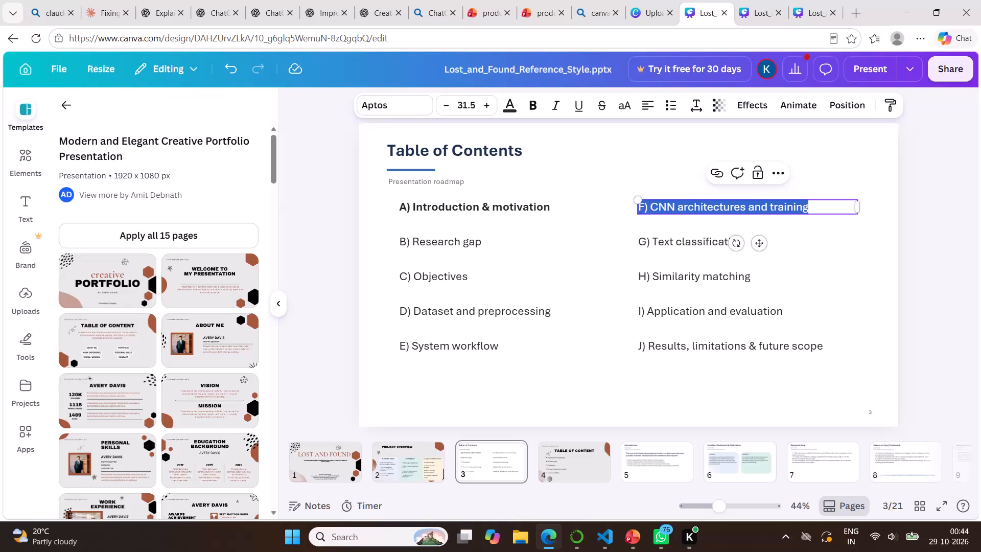
Paste "F) CNN architectures and training" below "E) System workflow" in page 4's contents list, with a blank line between them.
click(576, 444)
click(509, 359)
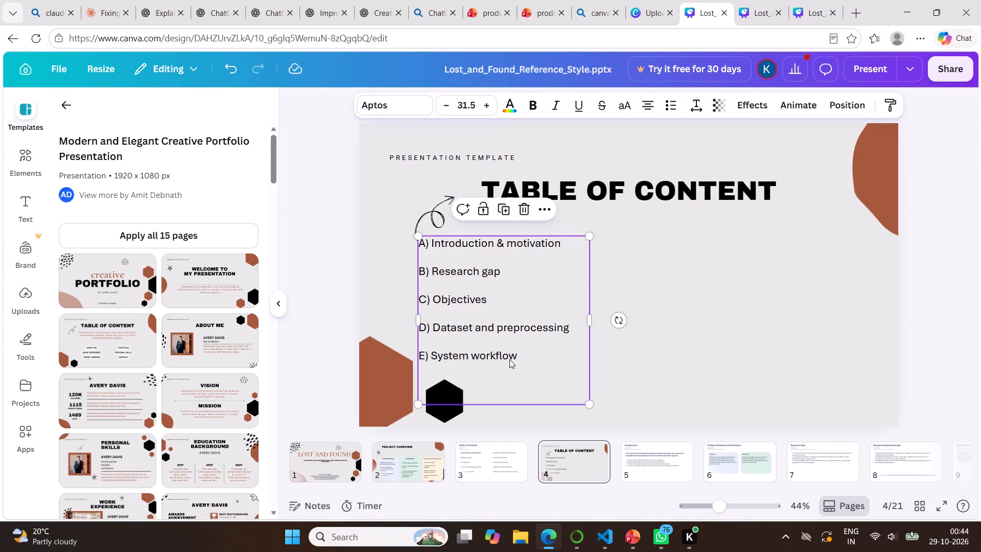
click(522, 354)
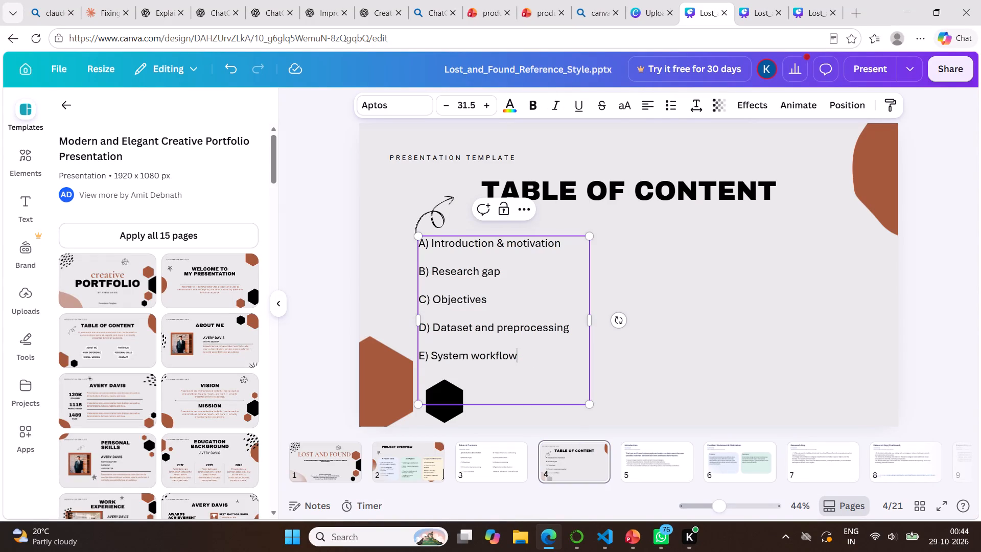
key(Return)
key(ctrl+v)
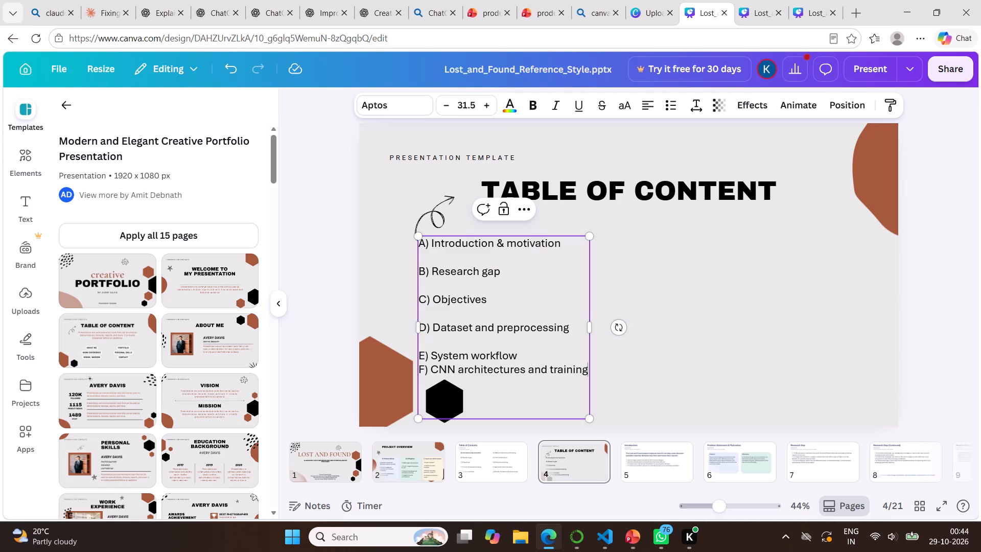
click(520, 357)
key(Return)
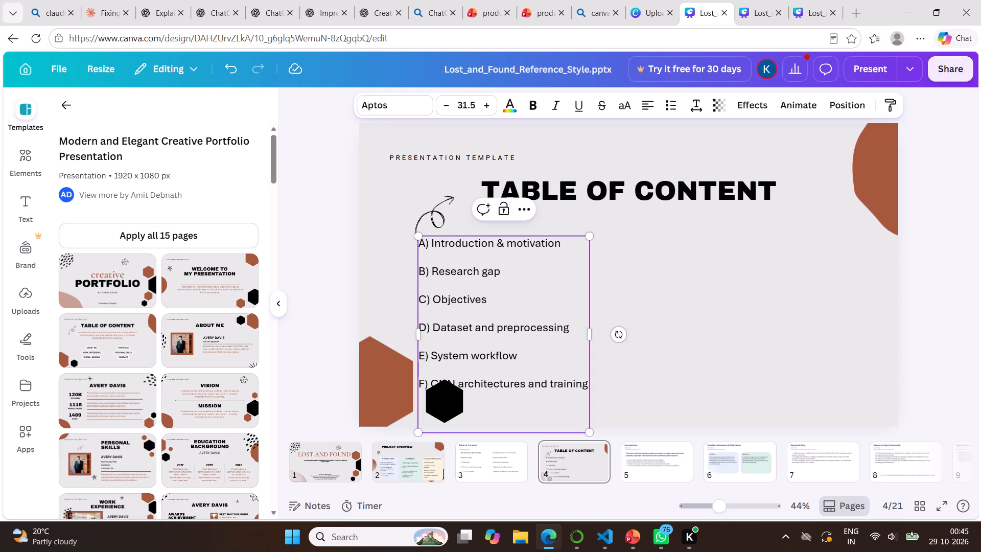
Copy the "F) CNN architectures and training" line in page 4's contents list and delete it from the list.
click(501, 397)
drag(501, 397, 626, 249)
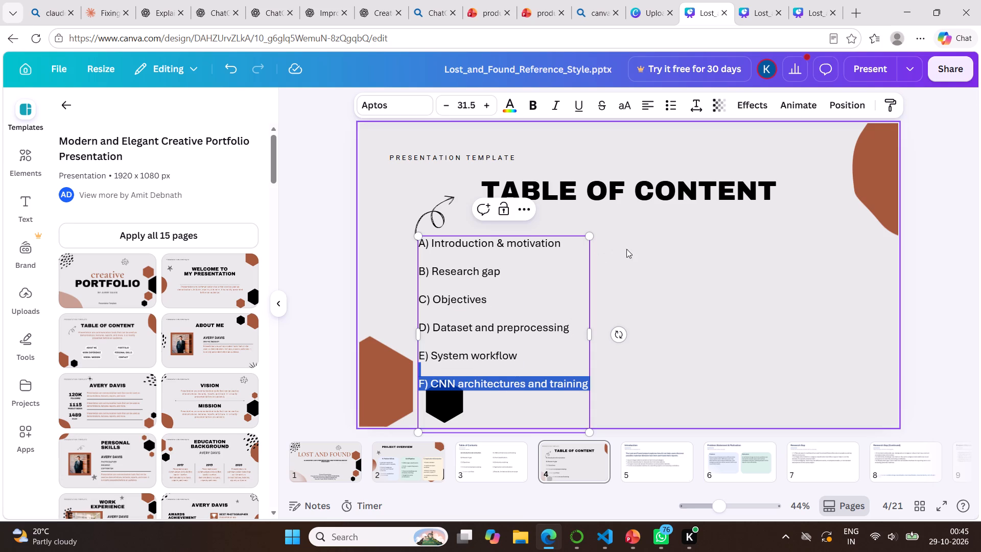
drag(626, 249, 533, 299)
click(533, 299)
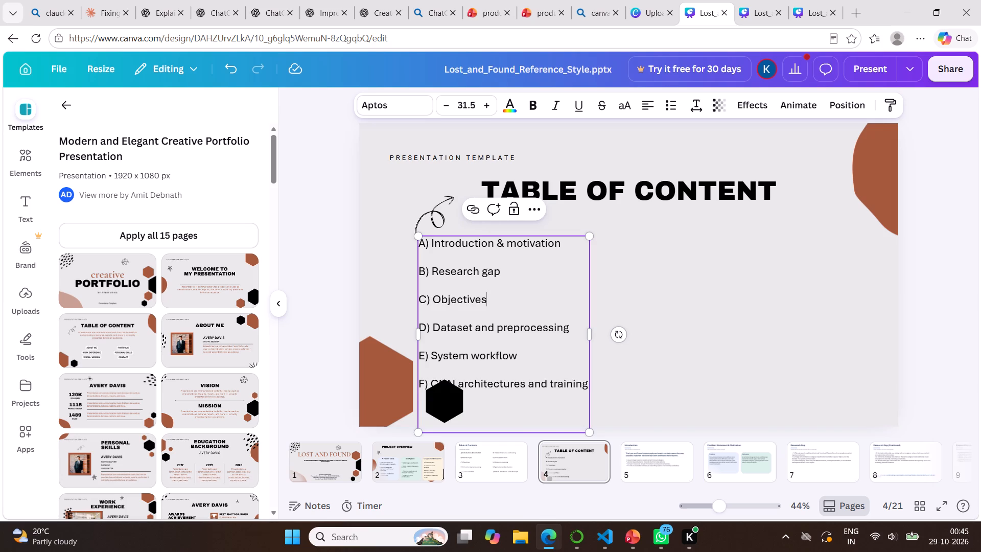
right_click(533, 299)
scroll(533, 299, right, 1)
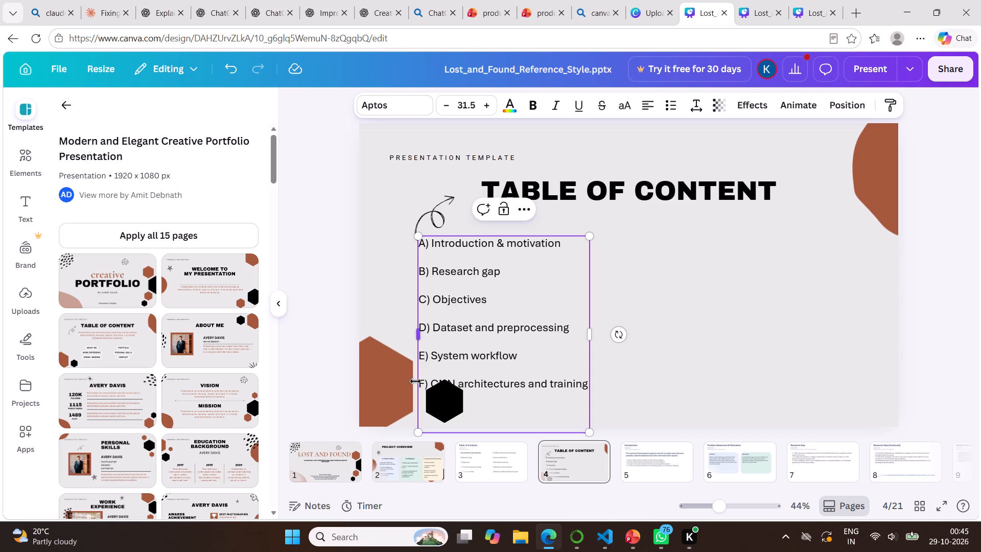
drag(422, 381, 545, 397)
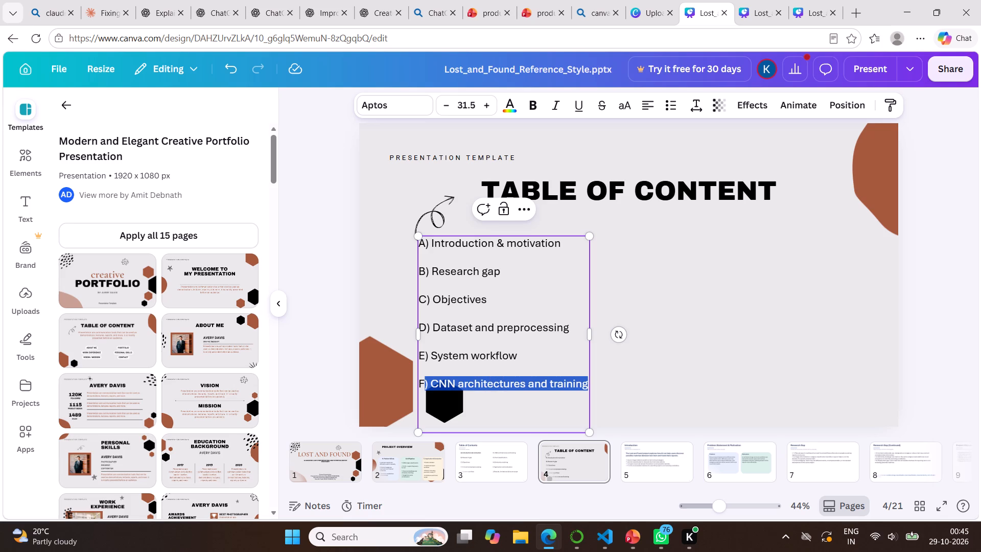
drag(545, 397, 420, 390)
drag(420, 390, 405, 393)
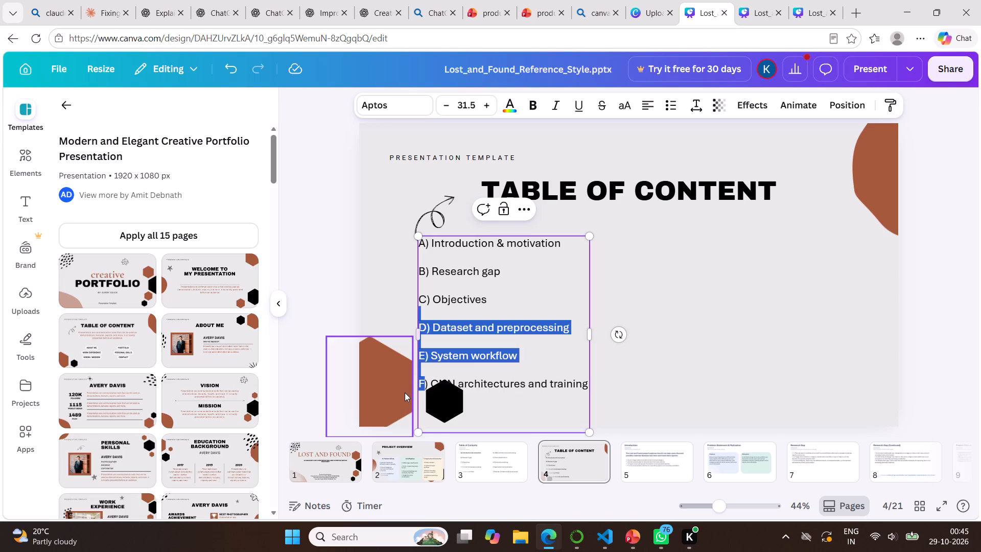
drag(405, 393, 560, 386)
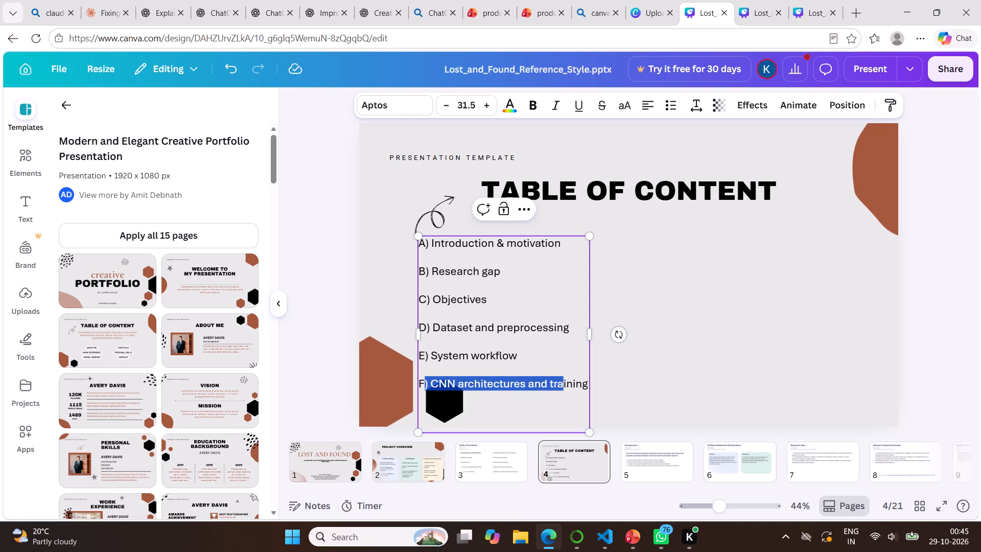
drag(560, 386, 586, 395)
click(646, 372)
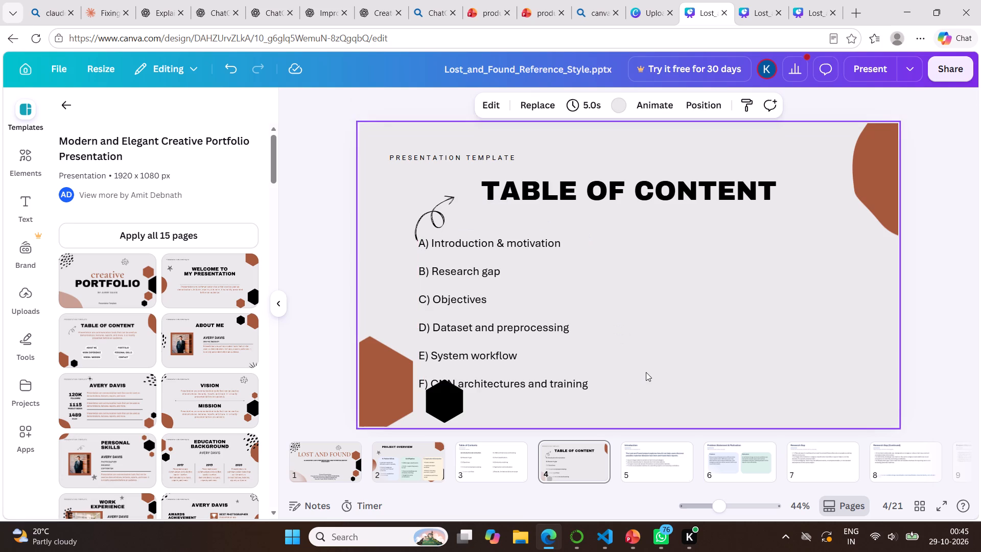
triple_click(417, 383)
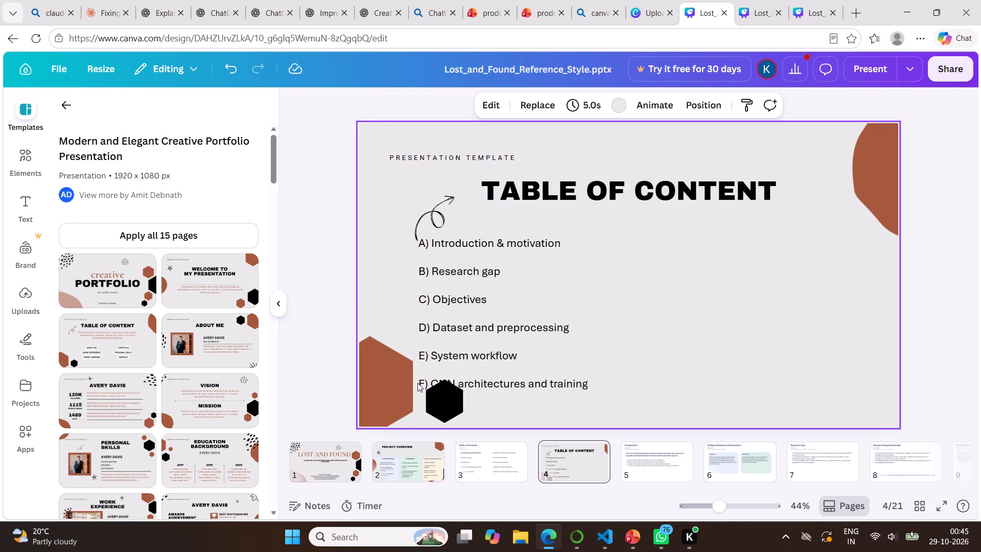
triple_click(417, 383)
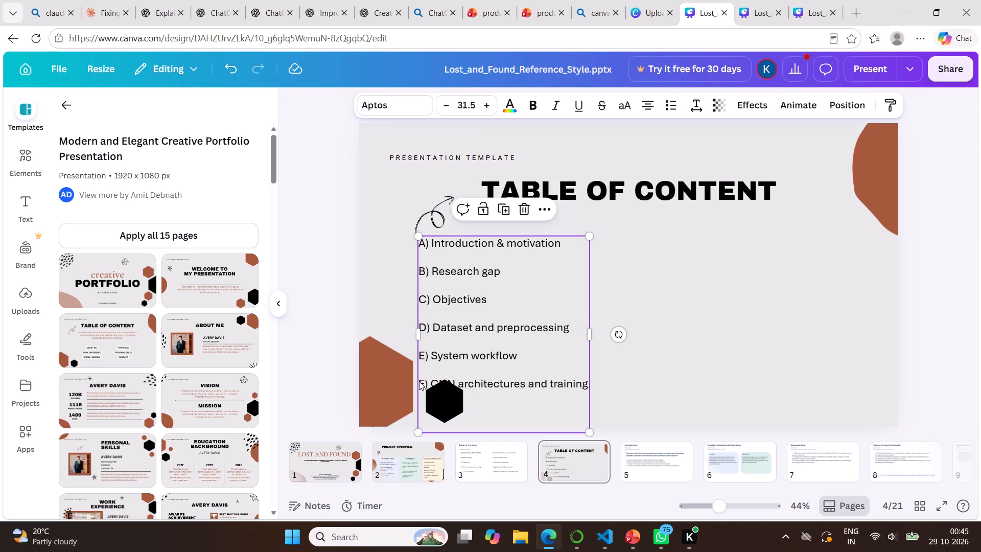
triple_click(419, 381)
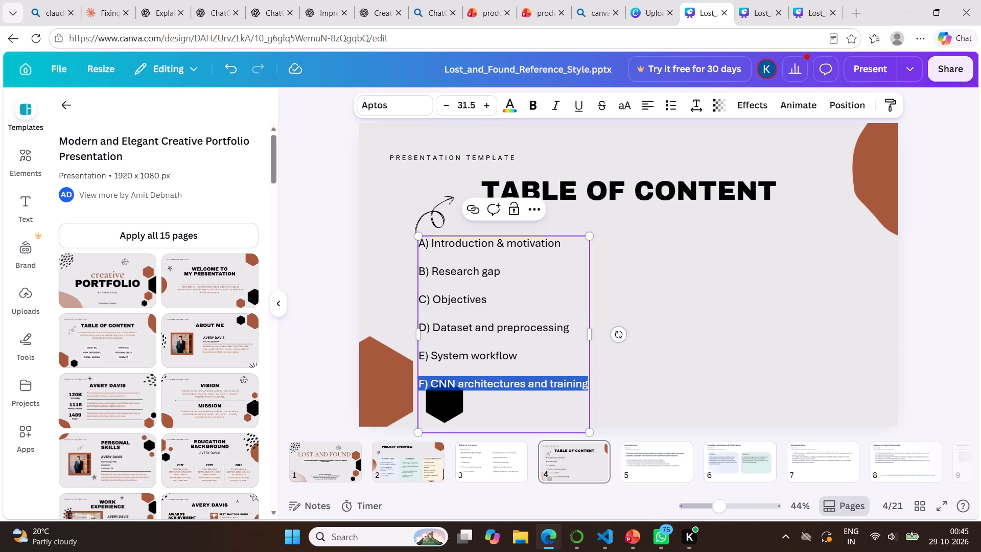
key(ctrl+c)
key(Delete)
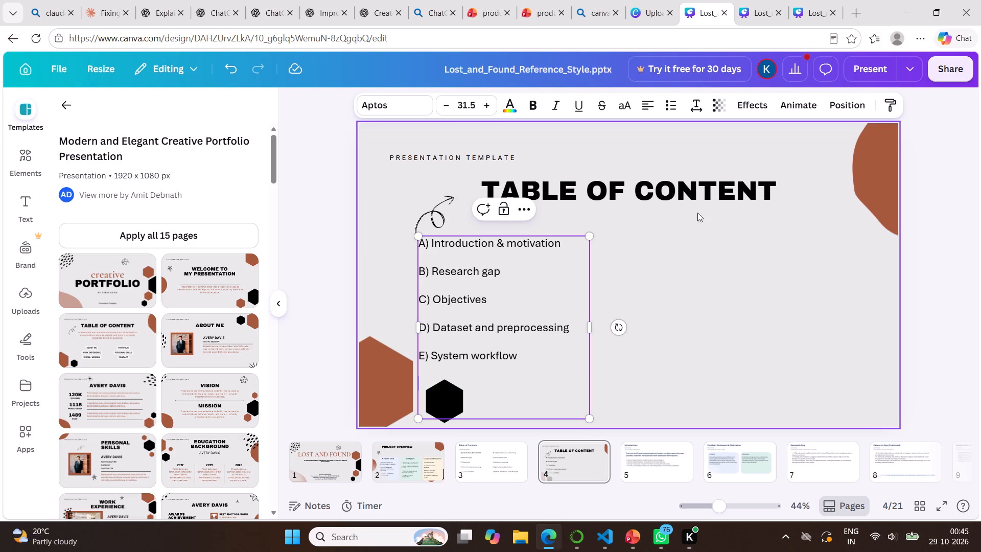
Paste "F) CNN architectures and training" as a separate text box on page 4 and align it to the right of entry A.
click(644, 237)
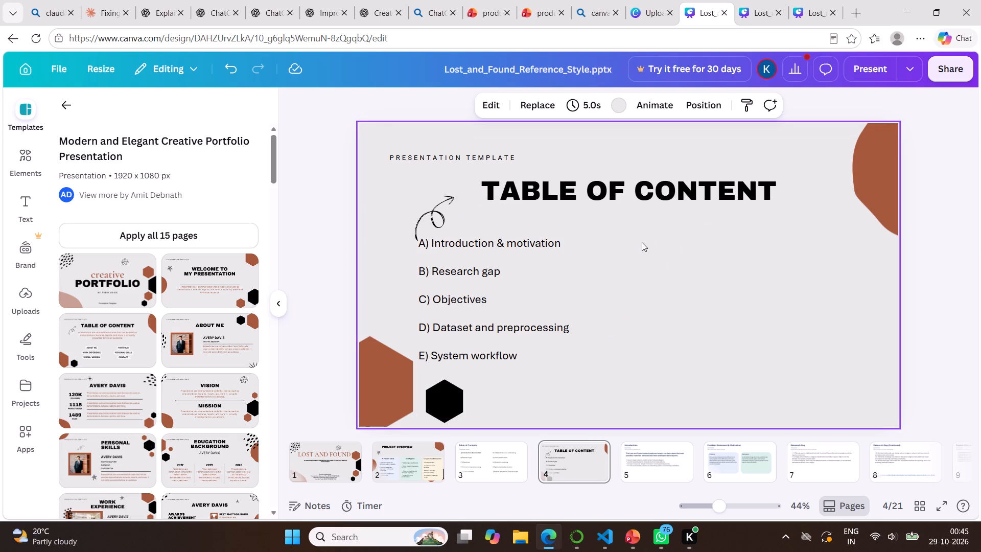
double_click(642, 242)
key(ctrl+v)
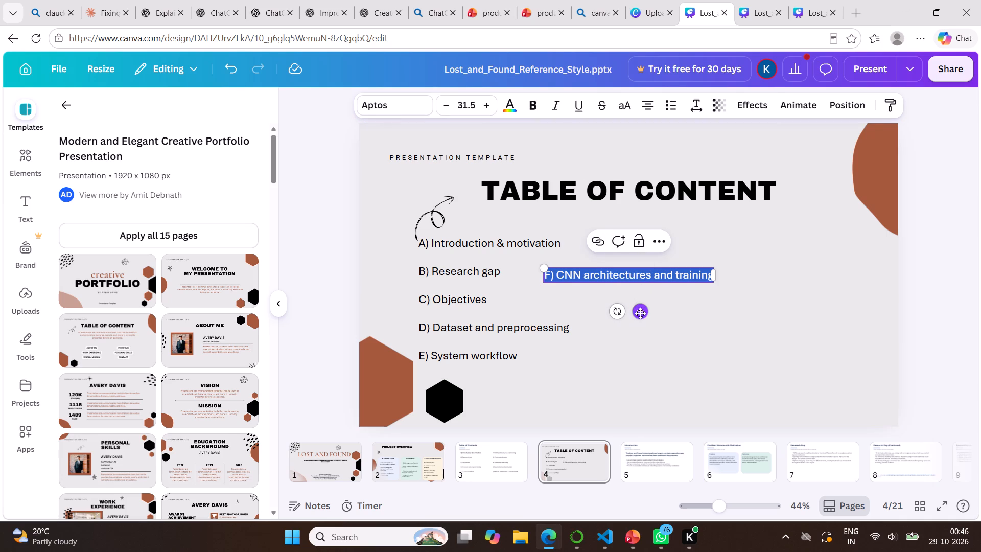
drag(643, 310, 693, 286)
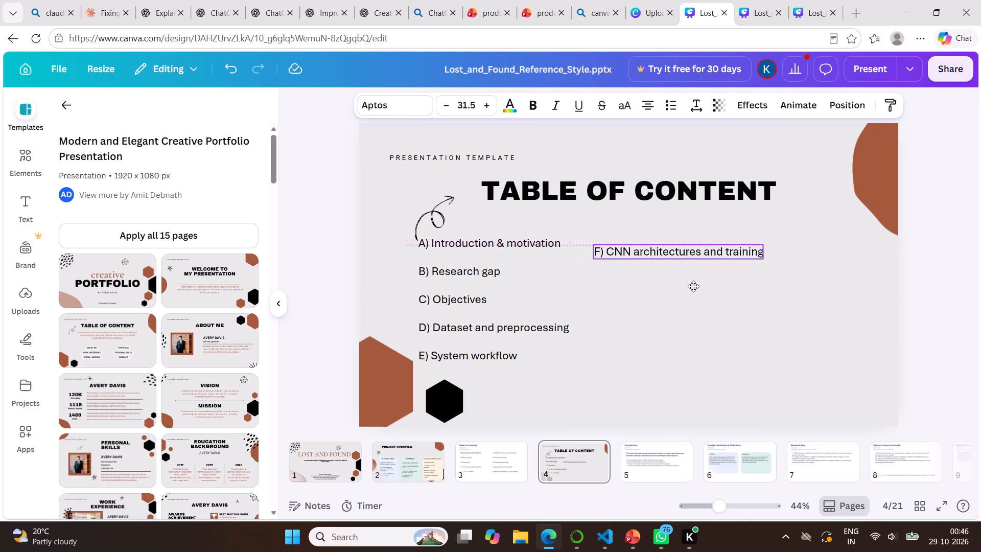
drag(693, 286, 695, 281)
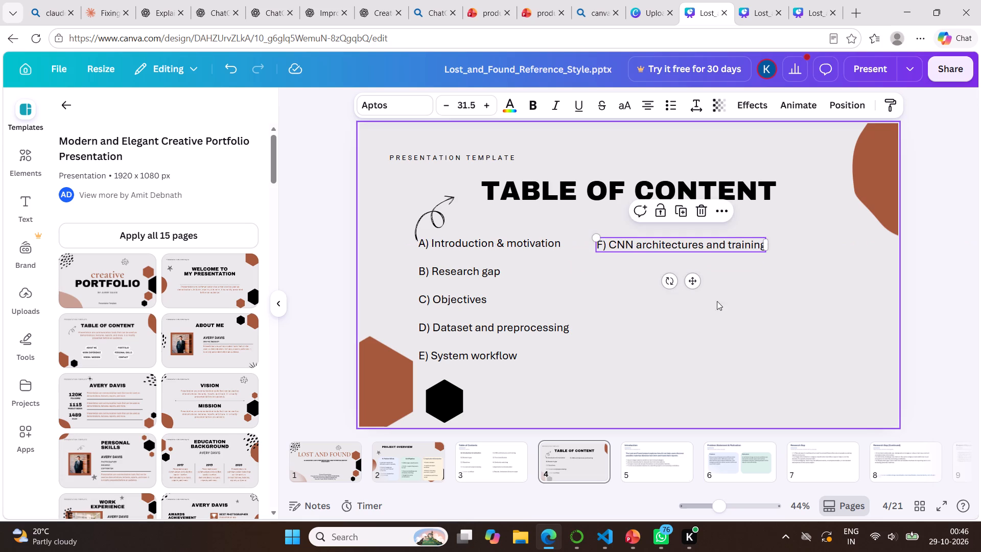
click(729, 317)
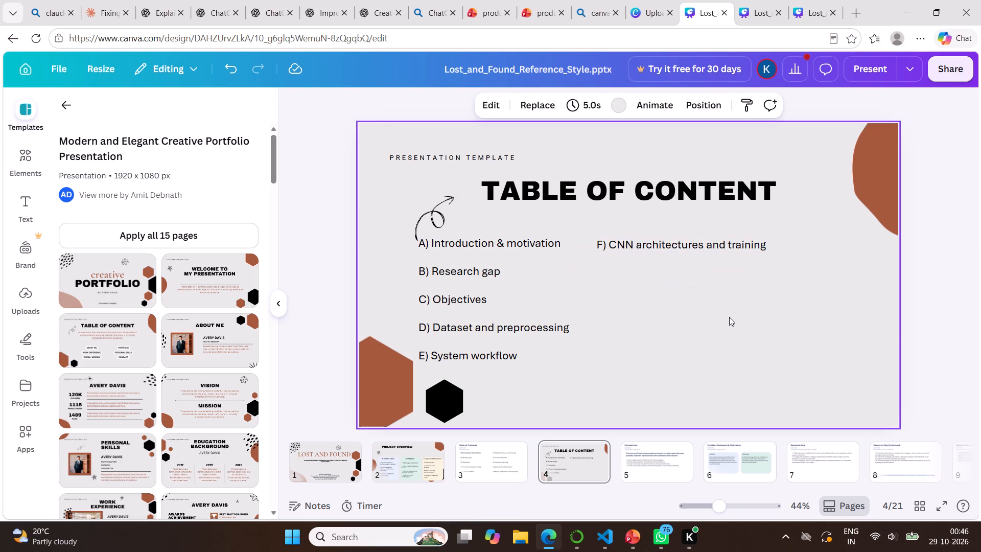
drag(613, 248, 615, 247)
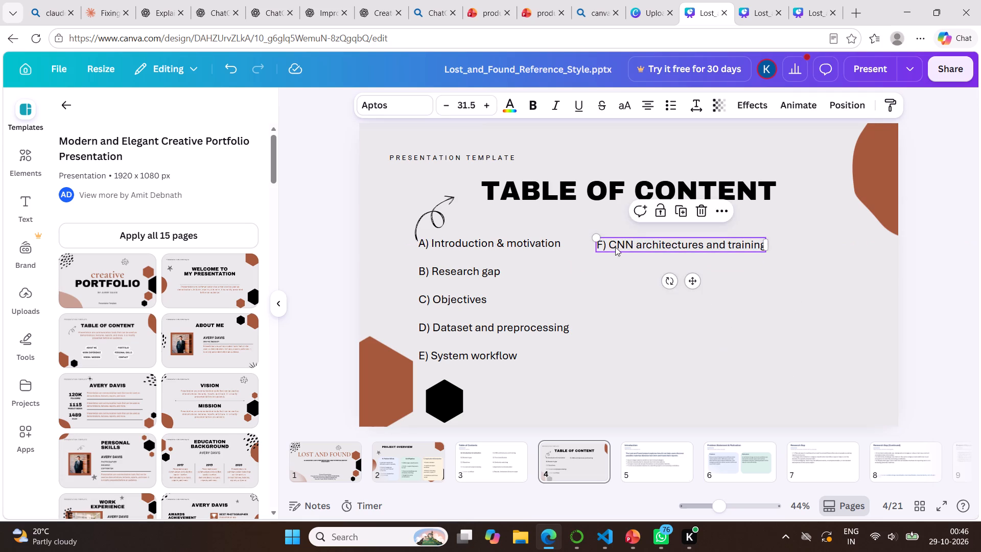
drag(615, 247, 649, 246)
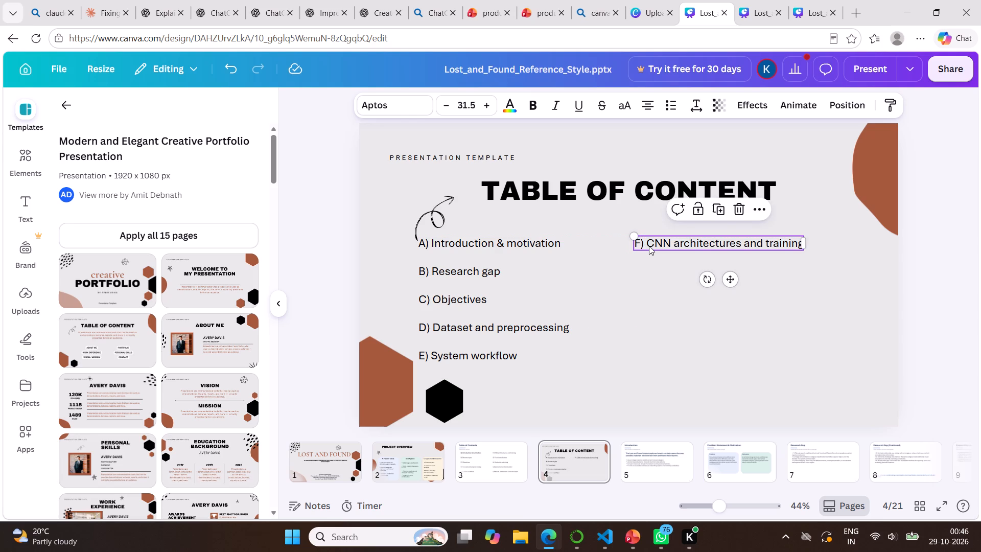
Copy the "G) Text classification" text from the Table of Contents on page 3.
click(790, 243)
click(783, 243)
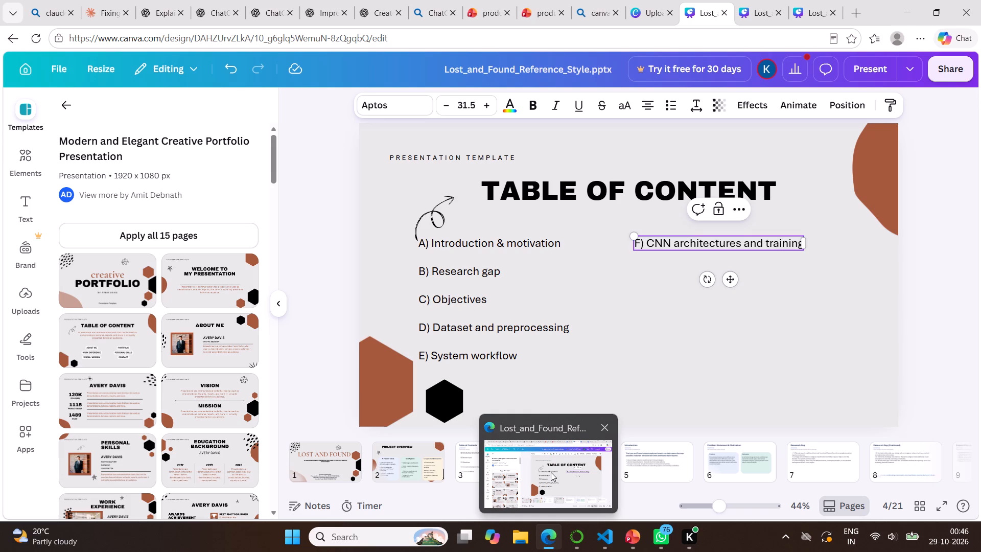
click(551, 472)
click(472, 454)
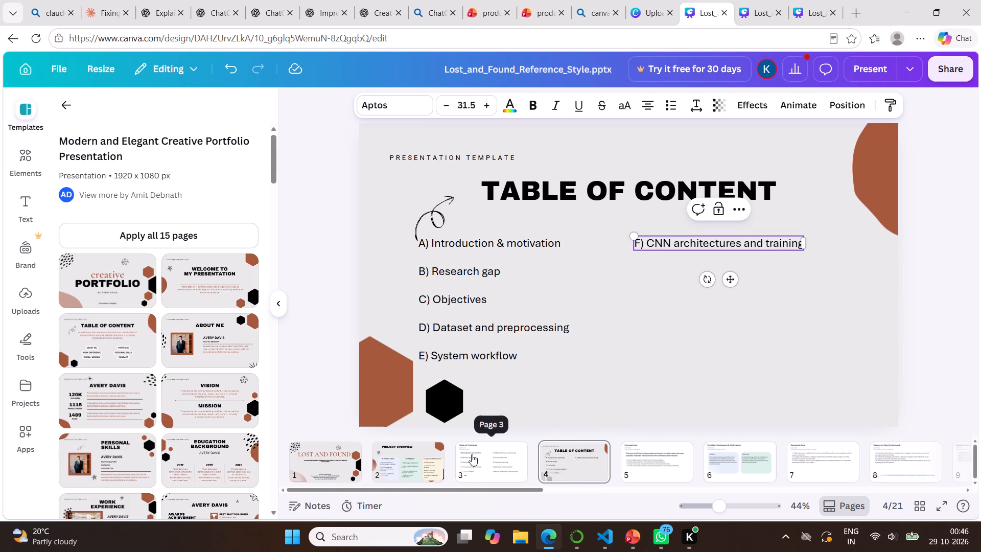
click(664, 240)
double_click(664, 240)
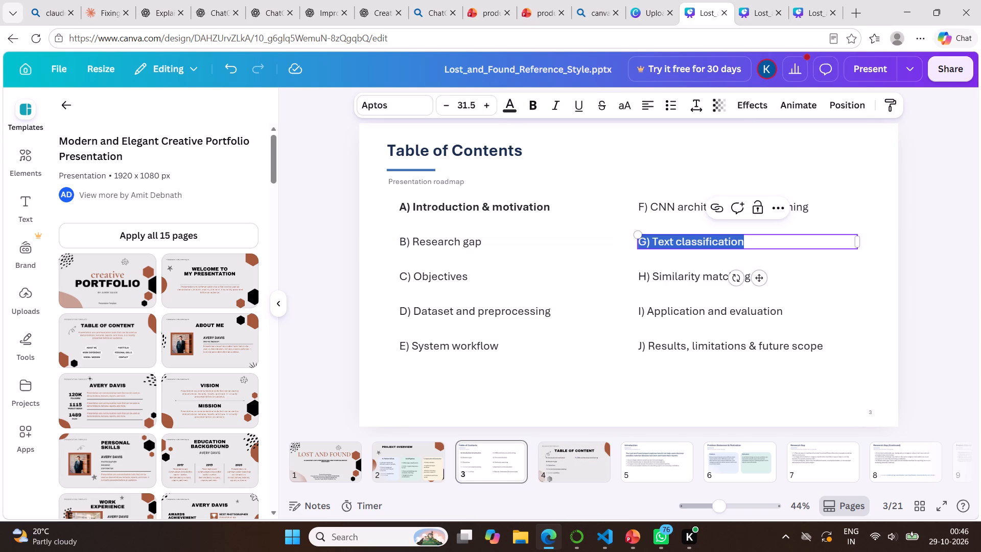
key(ctrl+c)
Paste "G) Text classification" on a new line below entry F in page 4's second text box.
click(594, 453)
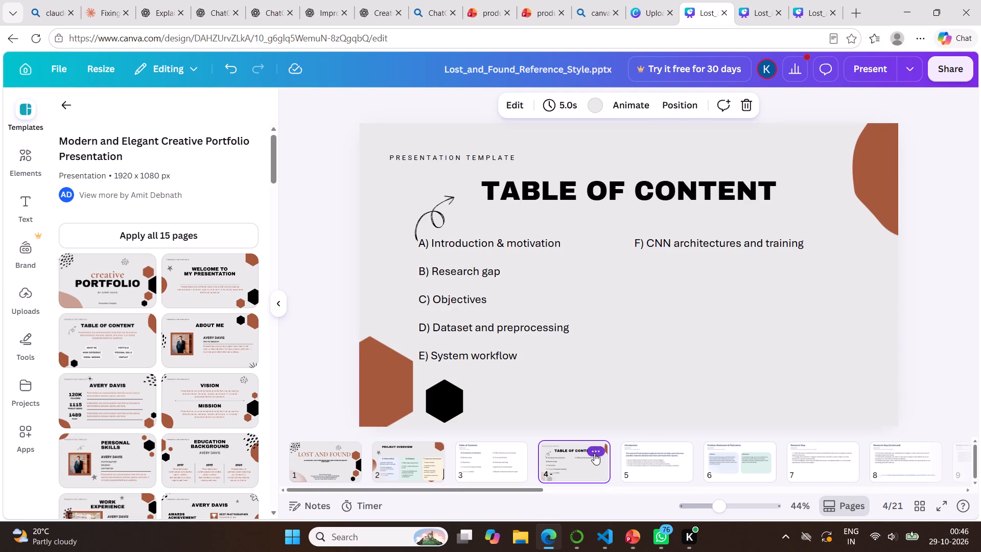
click(791, 241)
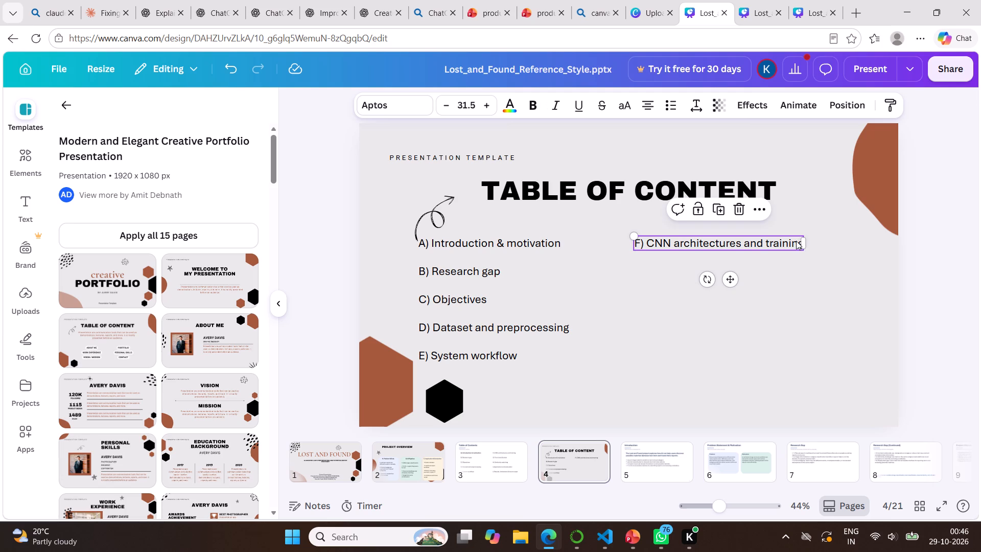
click(792, 240)
click(793, 240)
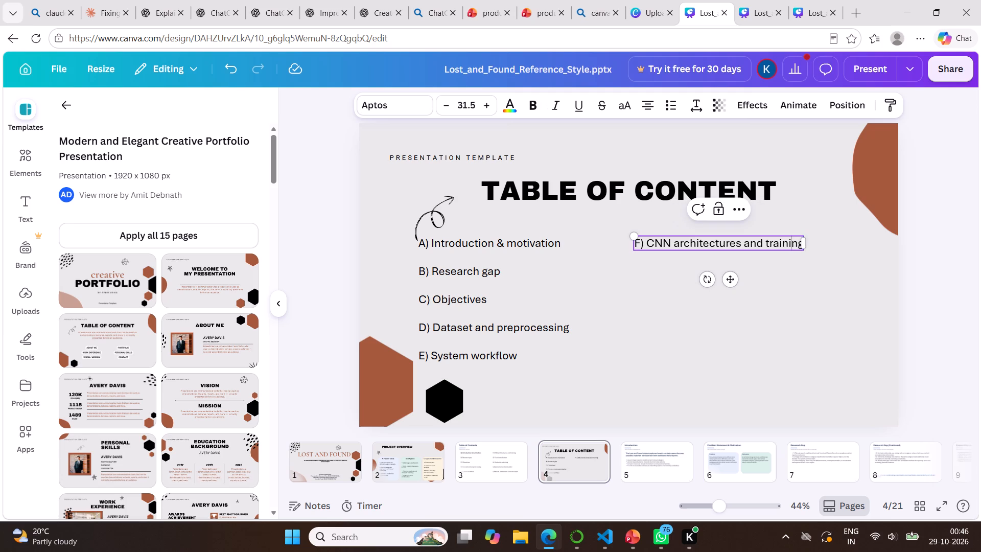
key(Right)
key(Right)
key(Right)
key(Return)
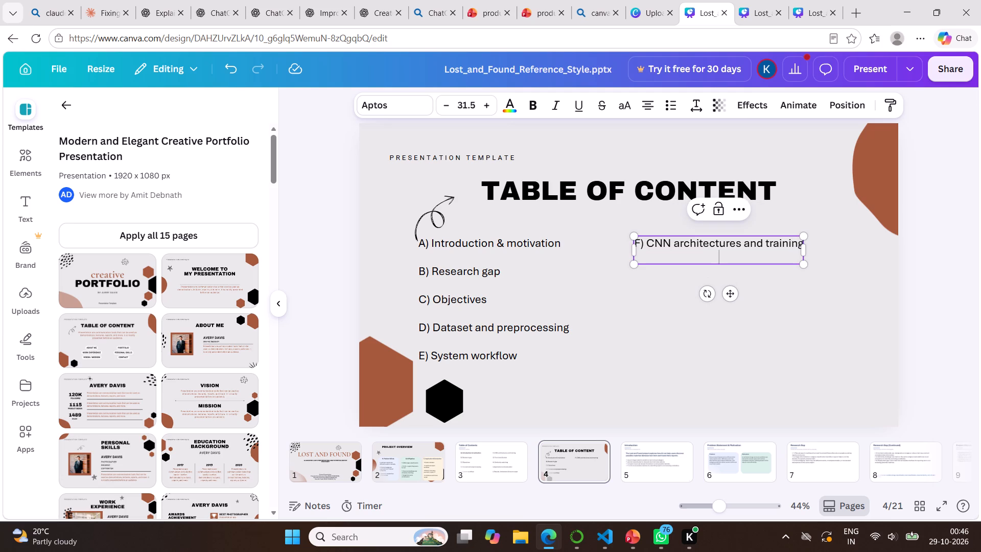
key(ctrl+v)
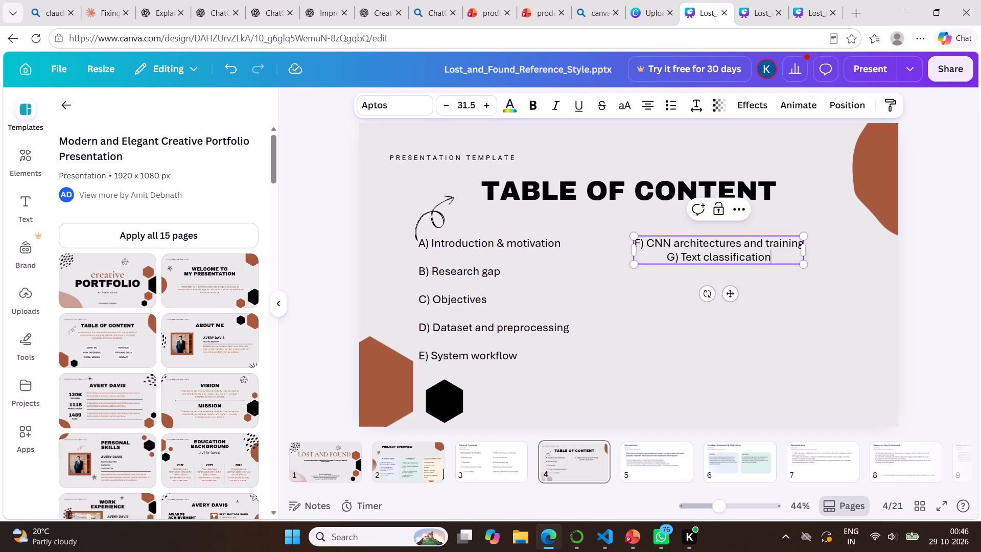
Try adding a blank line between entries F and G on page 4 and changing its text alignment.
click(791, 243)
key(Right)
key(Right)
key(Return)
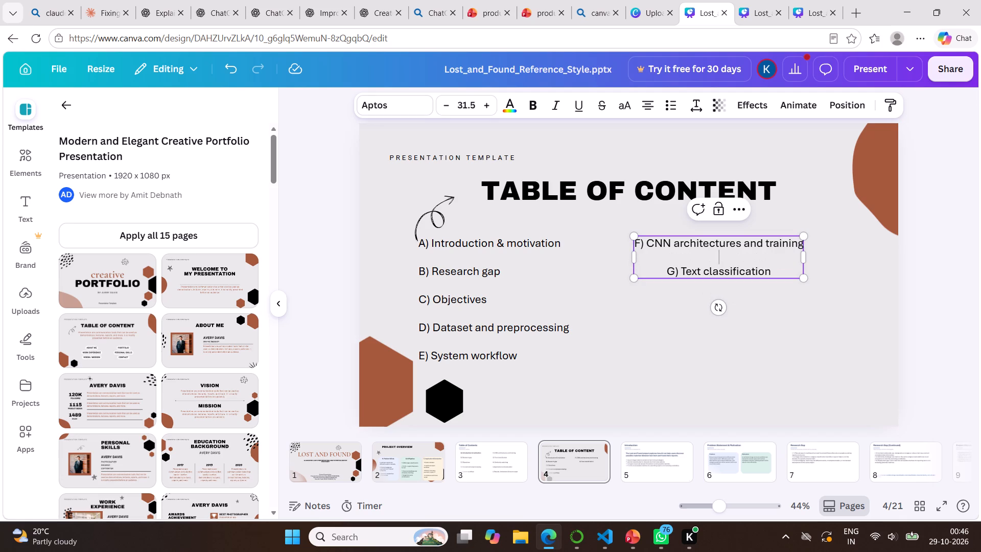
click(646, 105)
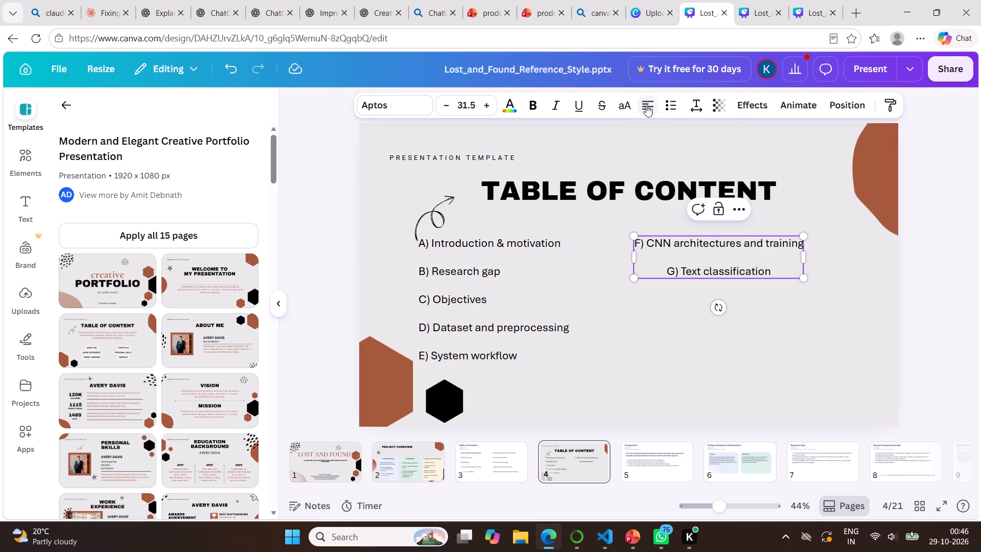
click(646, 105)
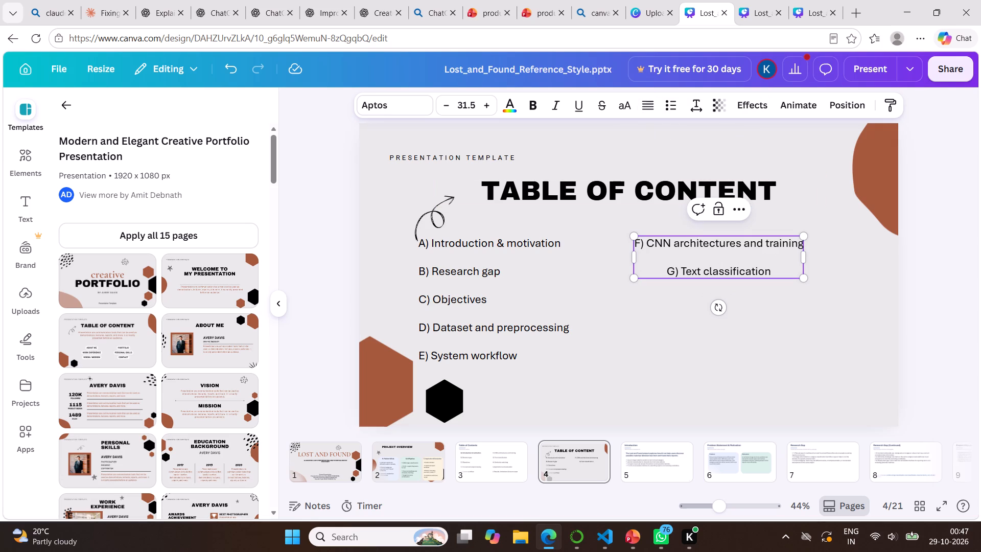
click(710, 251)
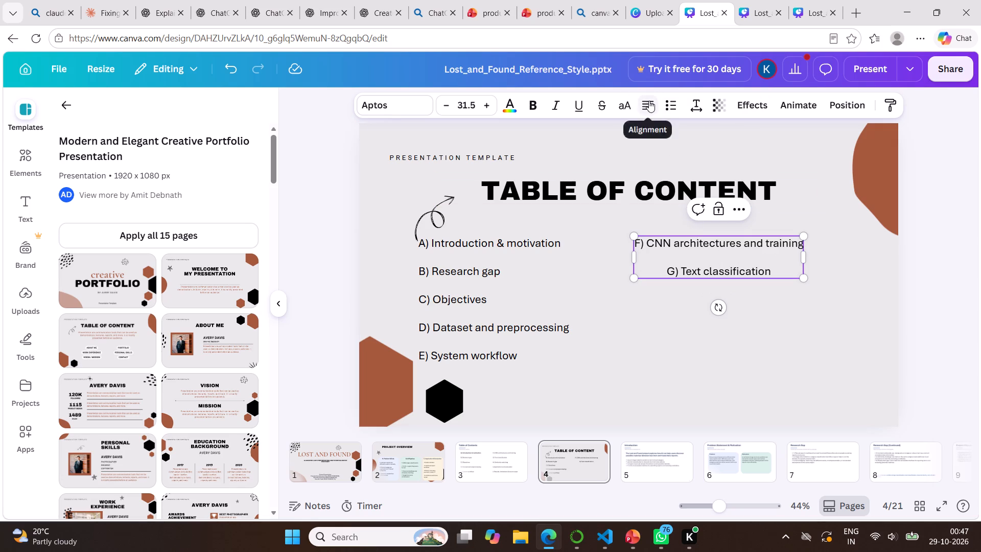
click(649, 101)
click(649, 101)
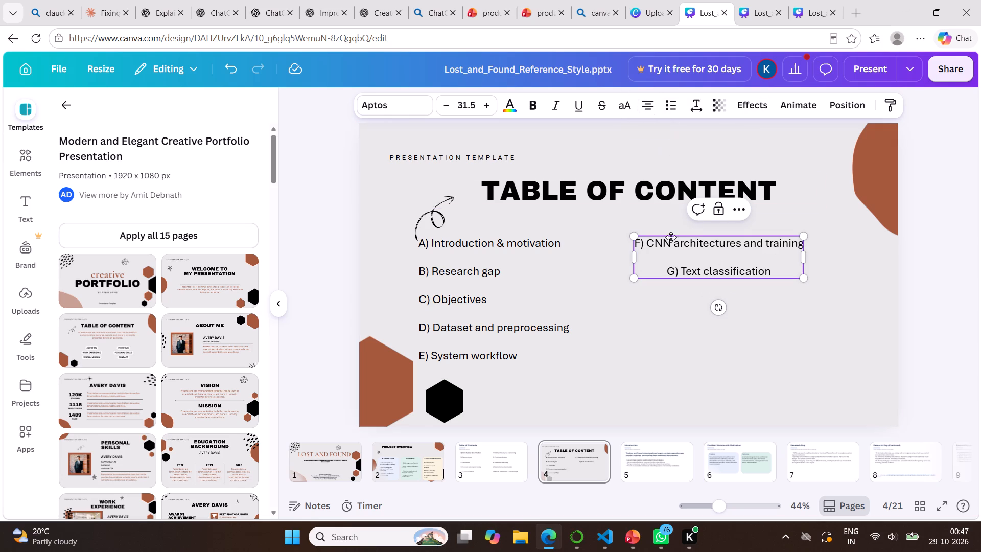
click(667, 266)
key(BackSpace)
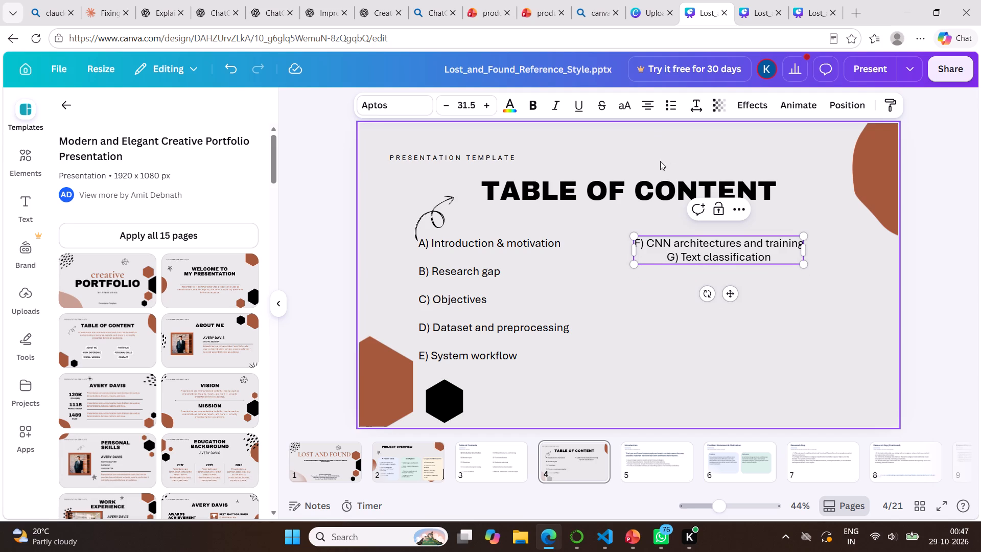
Left-align the "G) Text classification" line in page 4's second text box.
click(644, 103)
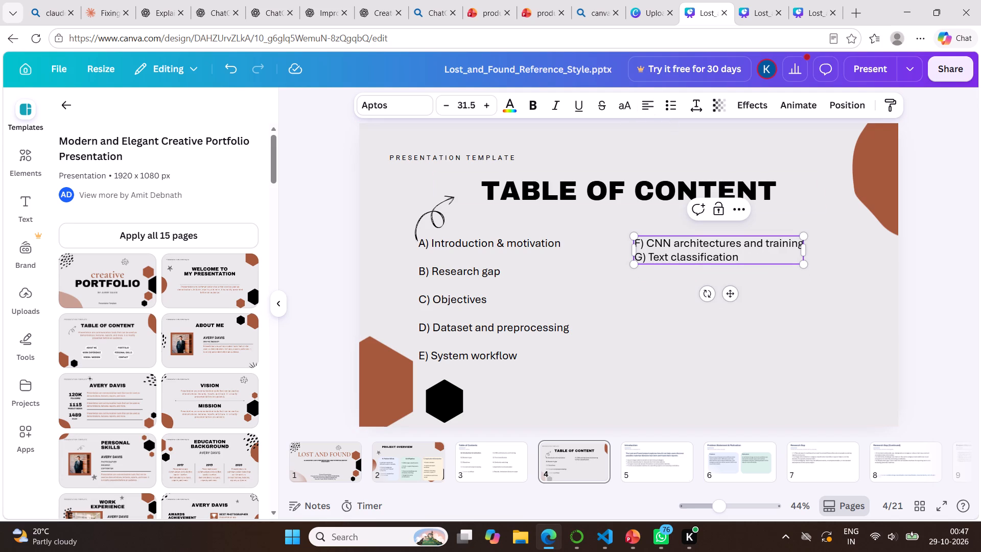
Add an empty line below entry G and a blank line between entries F and G on page 4.
click(742, 263)
key(Return)
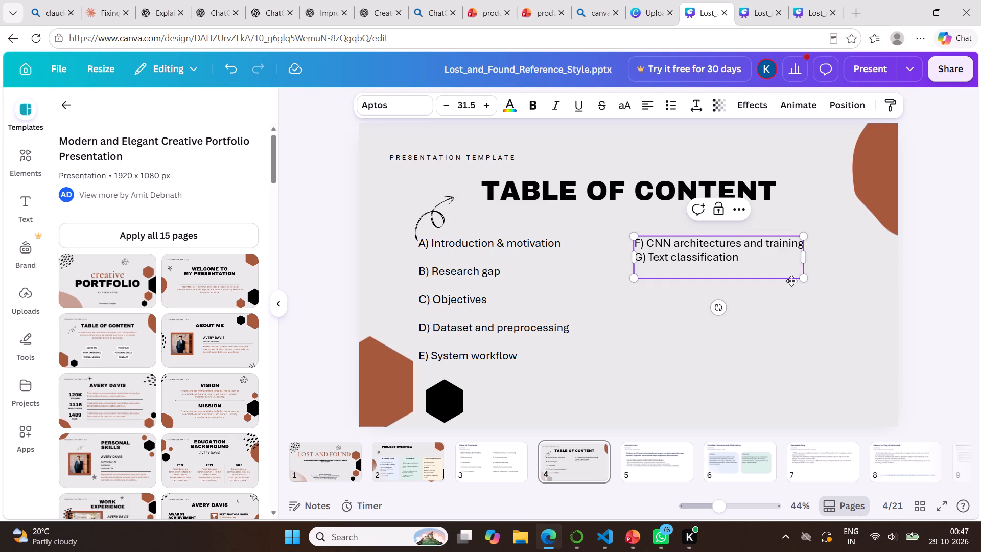
click(789, 244)
key(Right)
key(Right)
key(Right)
key(Return)
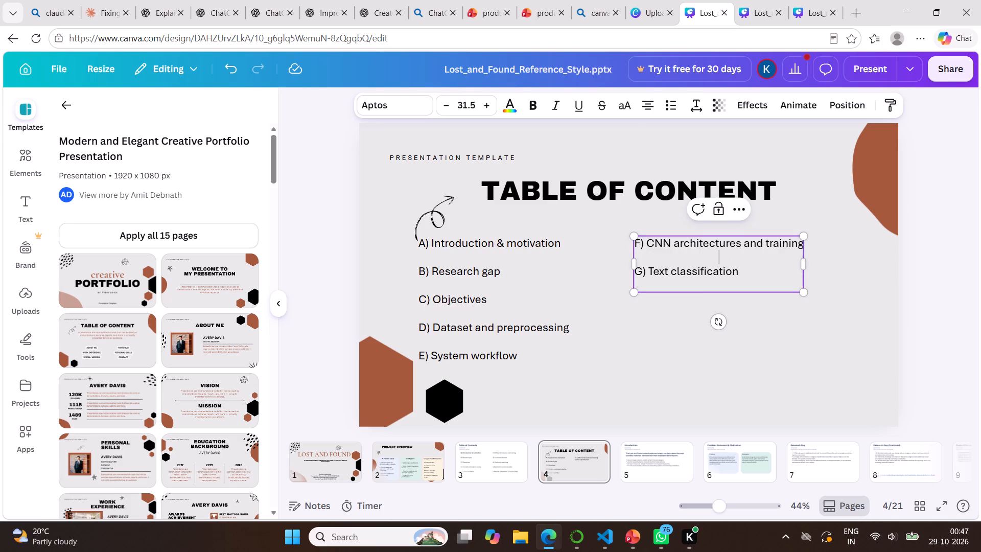
click(742, 272)
Copy "H) Similarity matching" from page 3 into page 4's second text box below entry G, separated by a blank line.
click(488, 464)
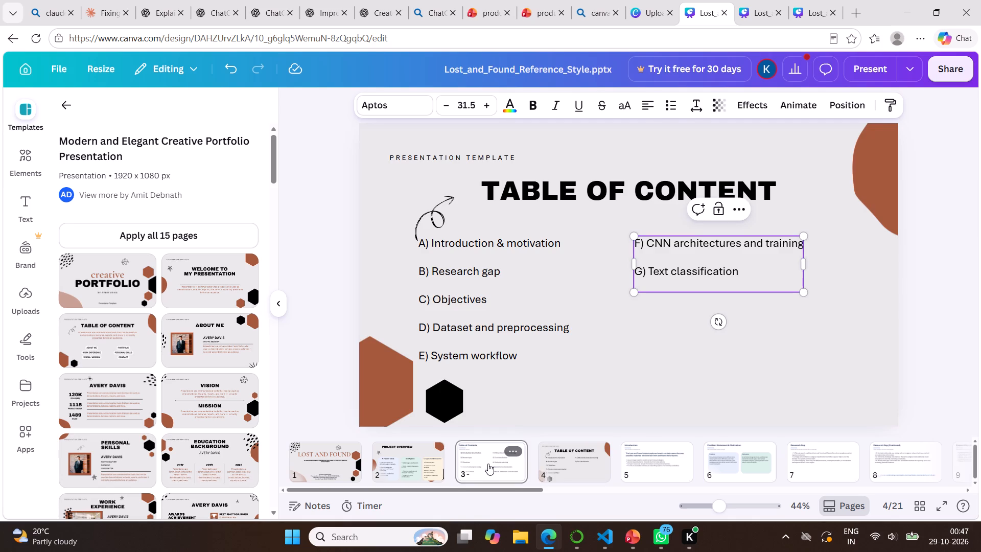
double_click(641, 273)
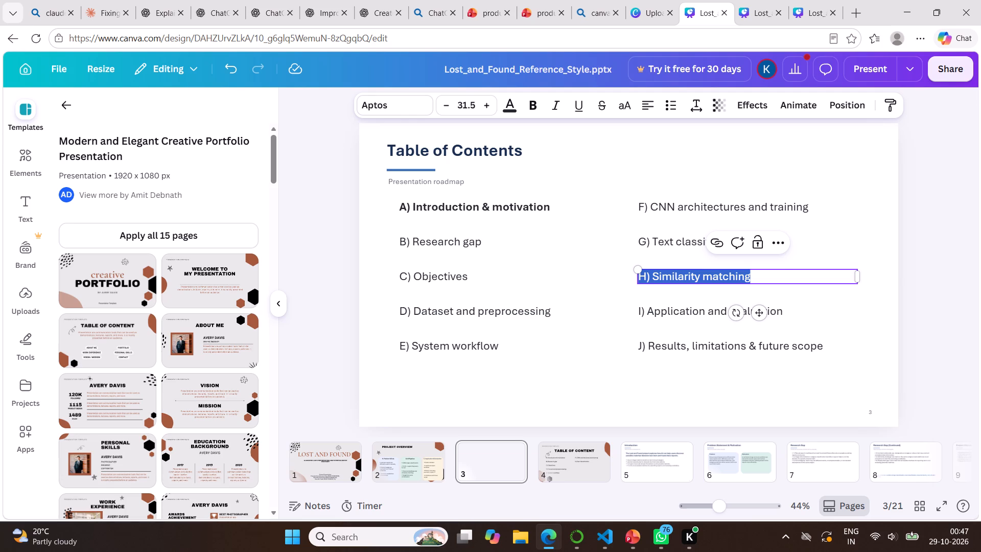
key(ctrl+c)
click(569, 456)
click(747, 266)
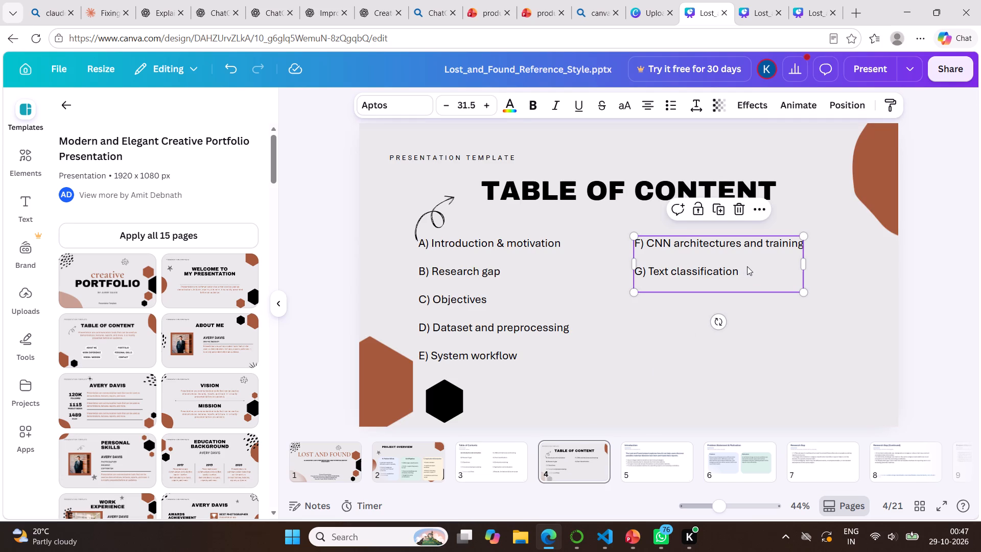
click(743, 270)
key(Return)
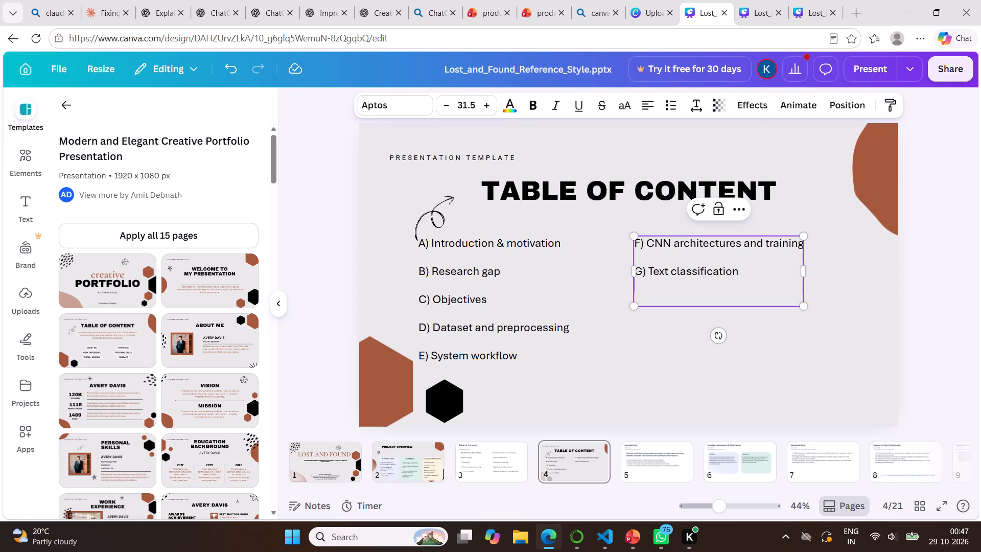
key(ctrl+v)
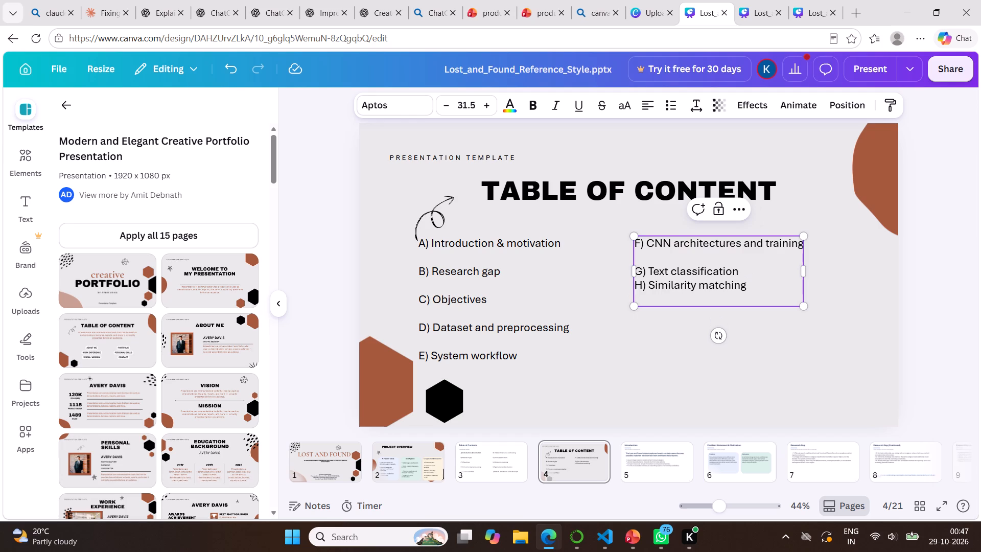
click(736, 270)
key(Return)
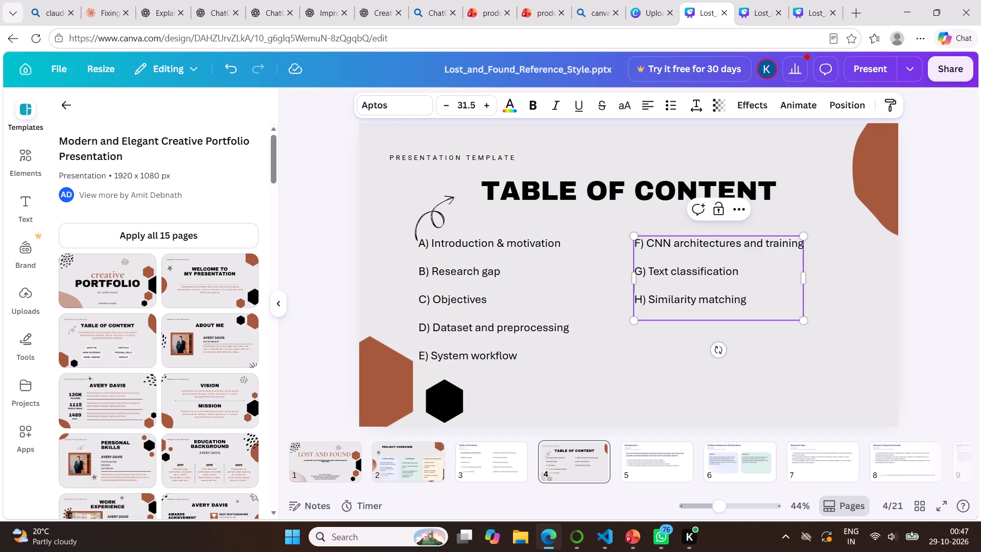
click(750, 300)
Copy "I) Application and evaluation" from page 3 into page 4's second text box below entry H, separated by a blank line.
click(510, 467)
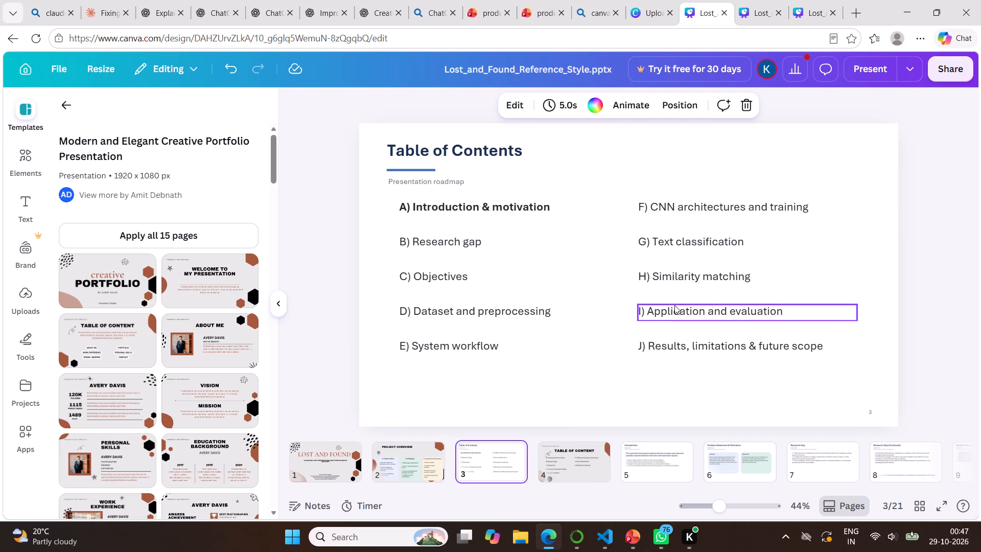
double_click(674, 305)
key(ctrl+c)
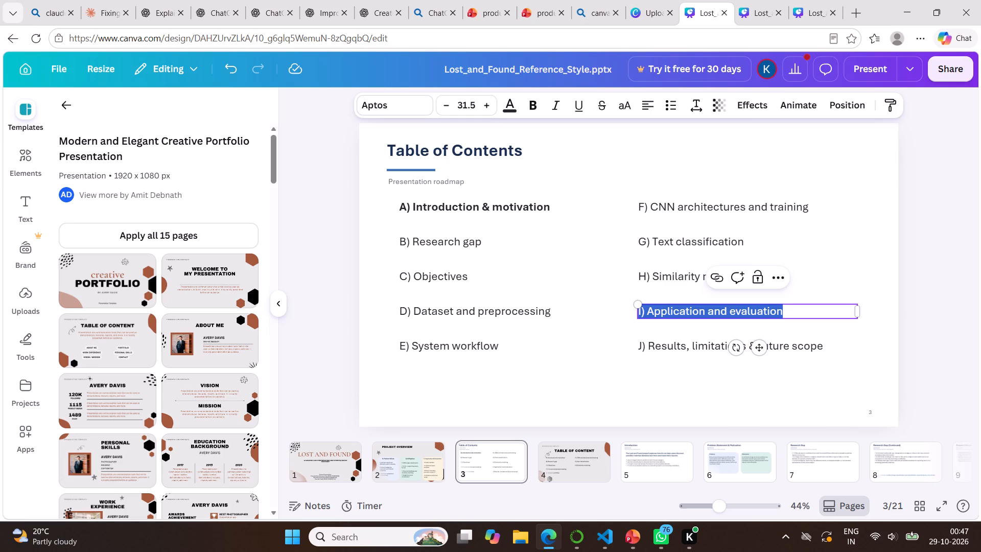
click(588, 473)
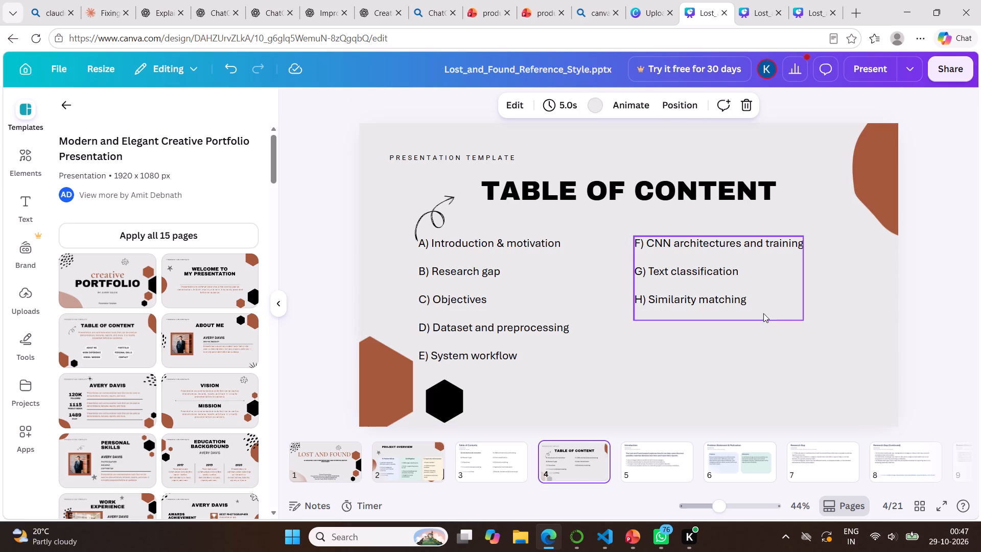
click(756, 300)
click(753, 299)
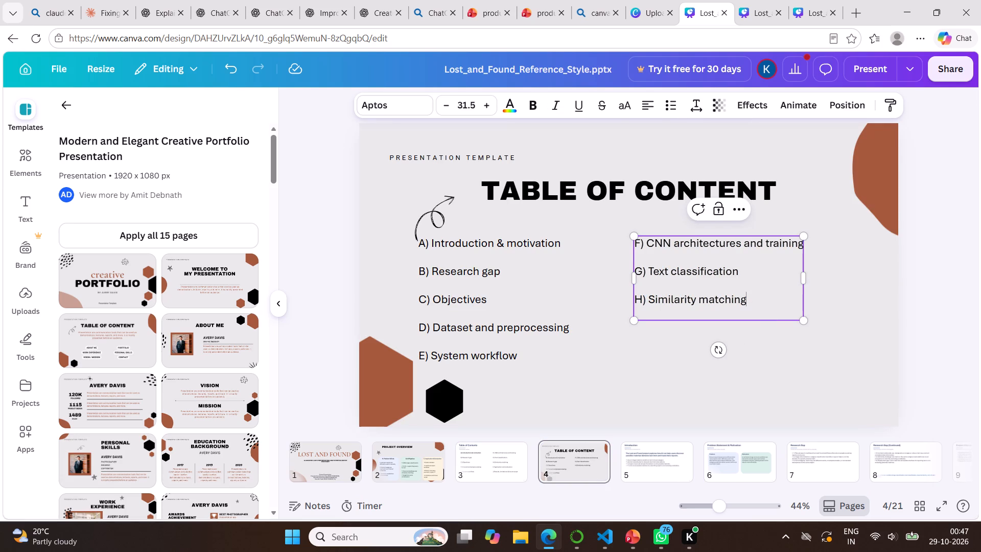
key(Return)
key(Return)
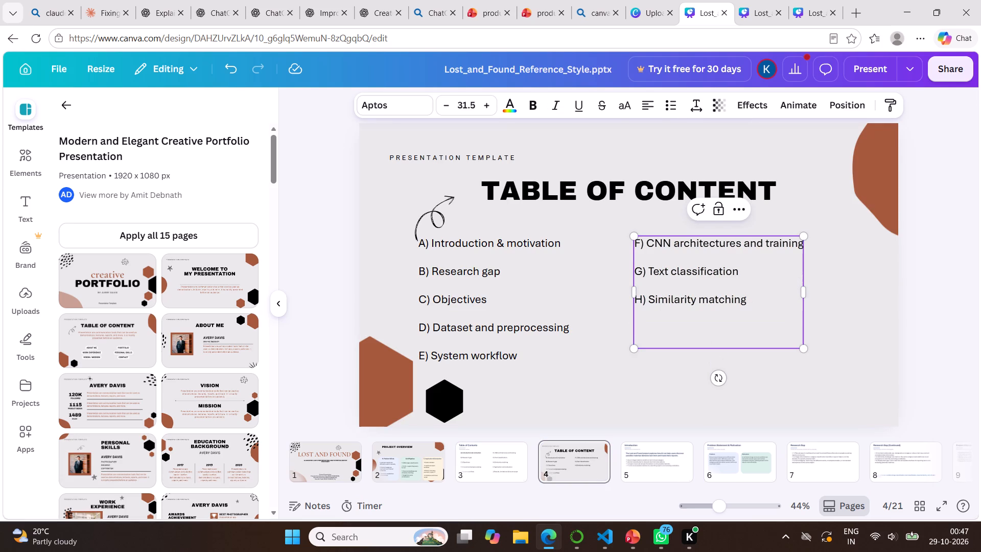
key(ctrl+v)
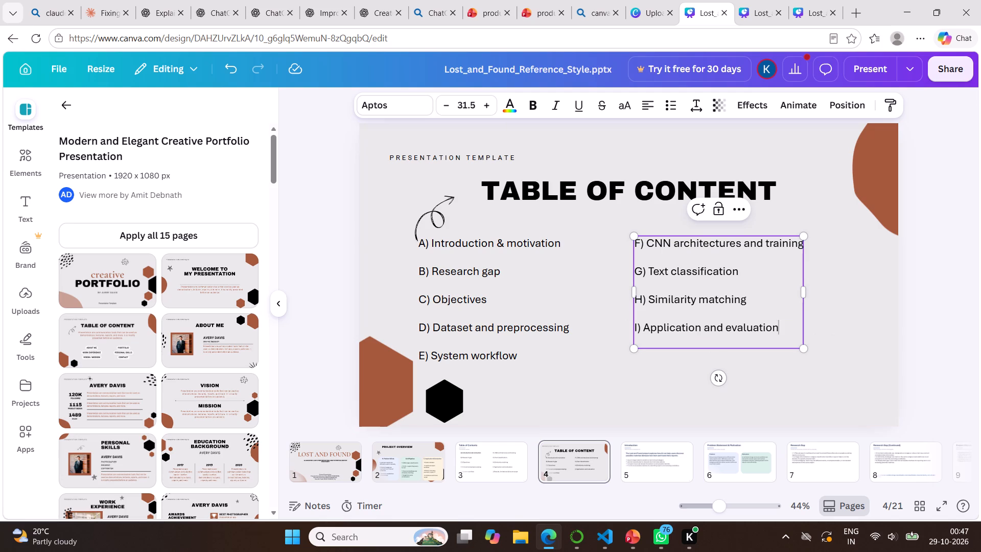
Copy "J) Results, limitations & future scope" from page 3 into page 4's second text box below entry I, separated by a blank line.
click(515, 463)
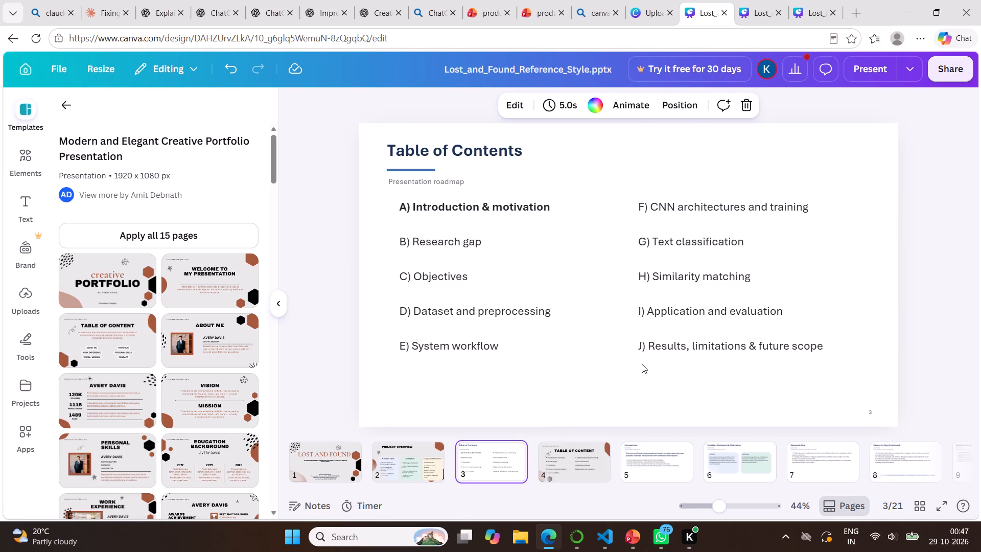
double_click(669, 346)
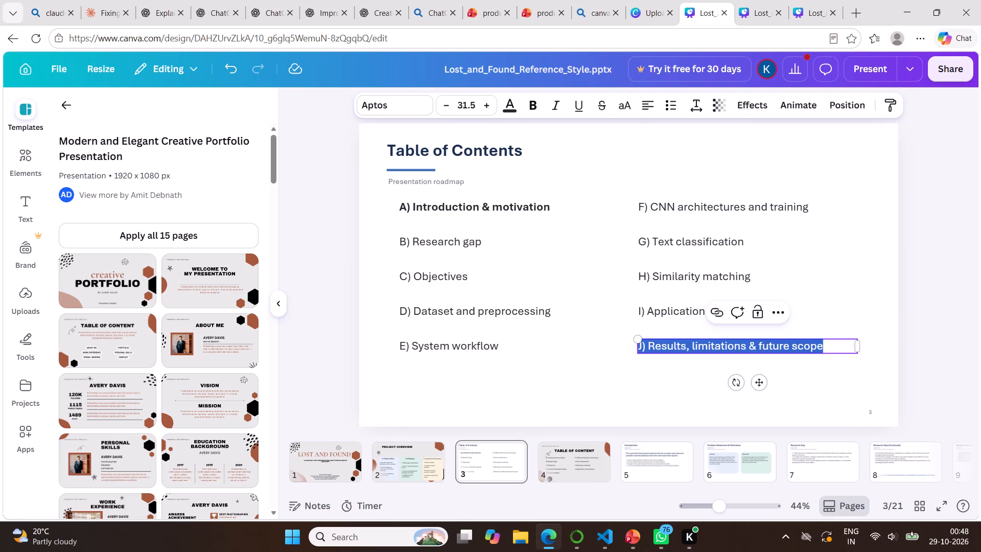
key(ctrl+c)
click(581, 466)
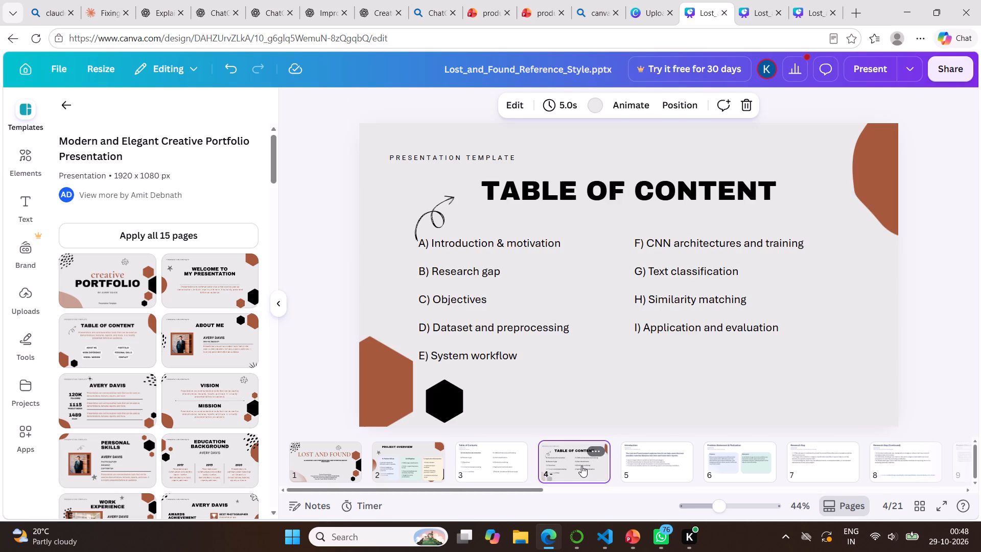
click(784, 323)
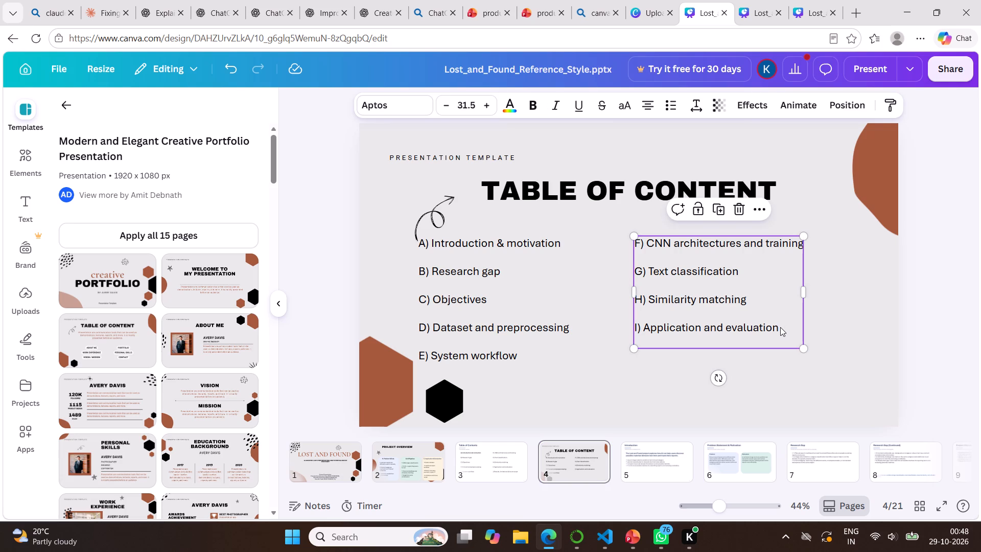
click(780, 327)
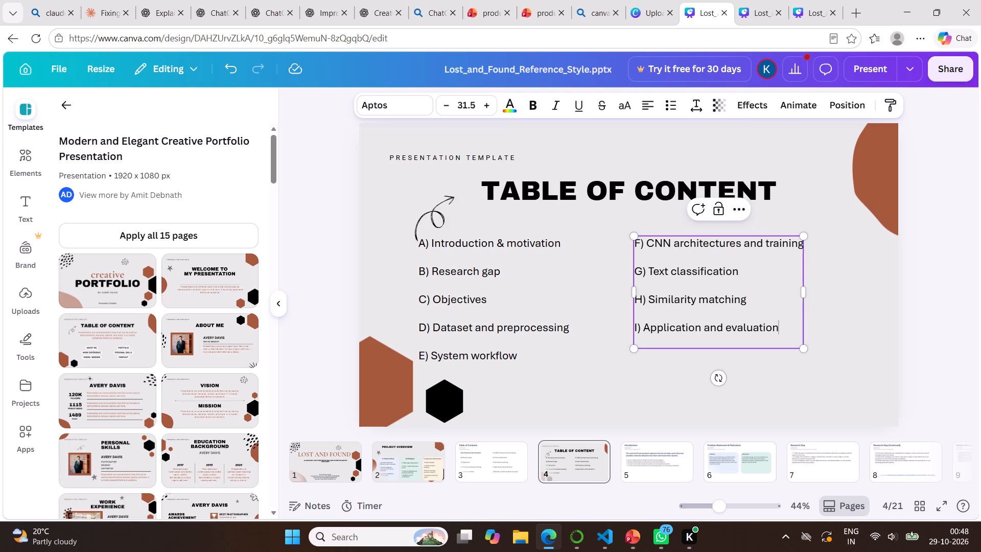
key(Return)
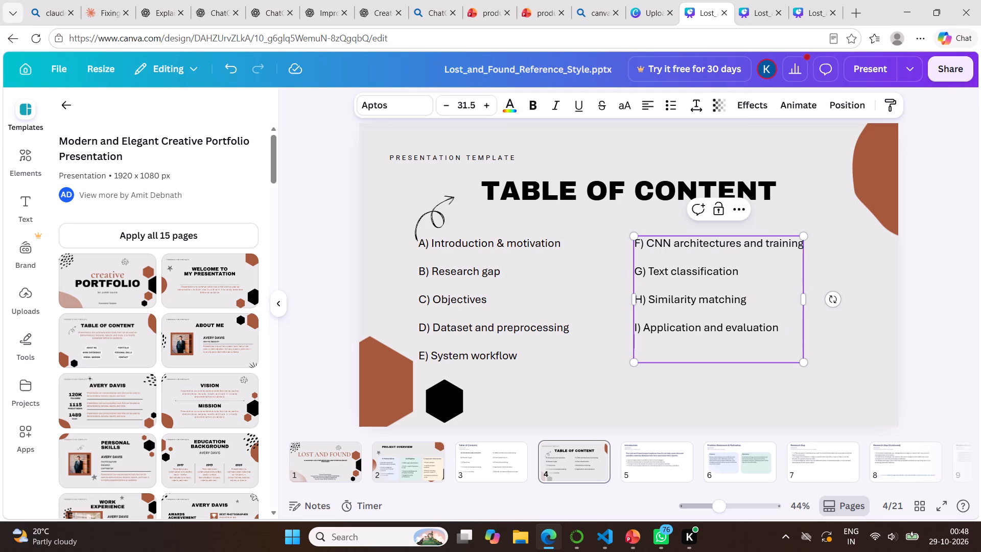
key(Return)
key(ctrl+v)
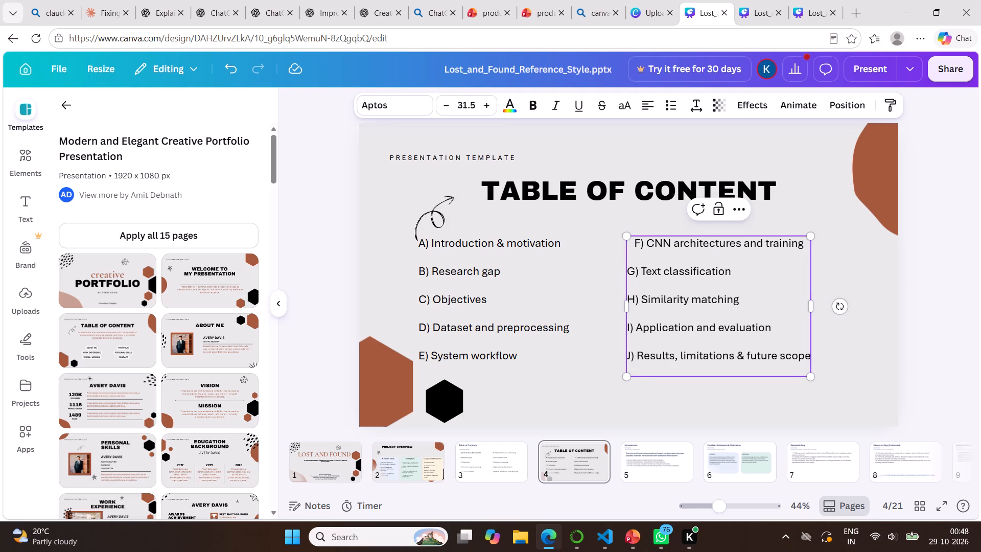
Compare the restyled contents page with the original "Table of Contents" on page 3 and delete the original page.
click(610, 389)
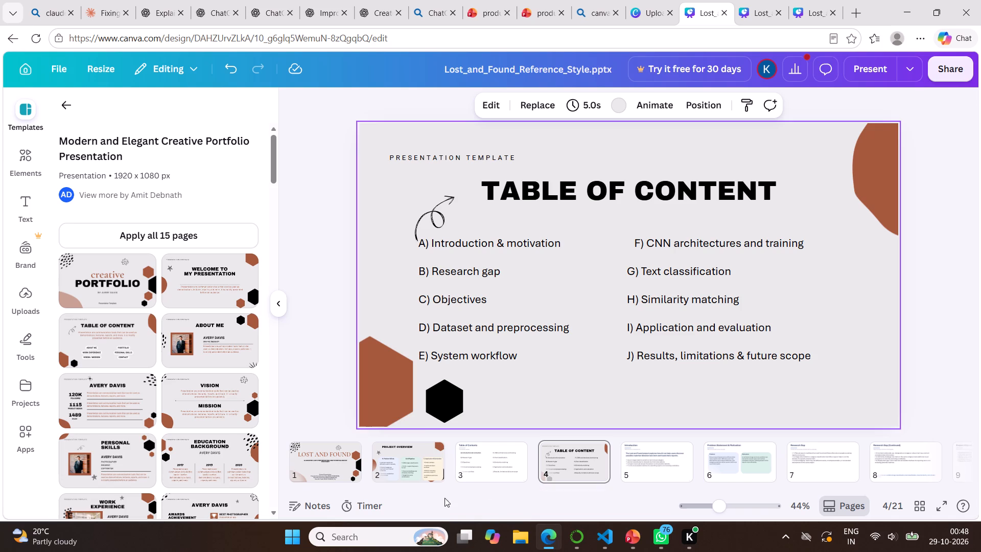
click(476, 448)
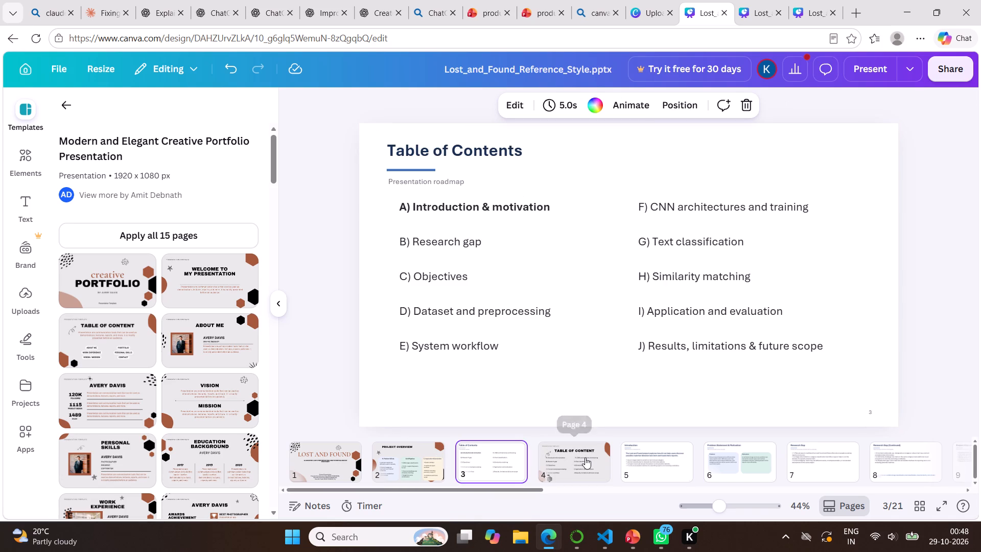
click(589, 458)
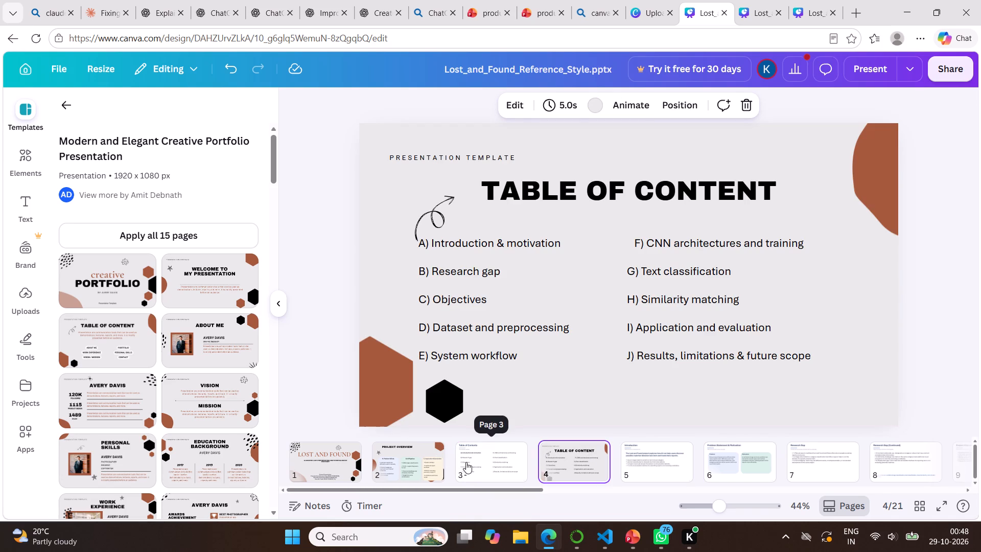
click(466, 462)
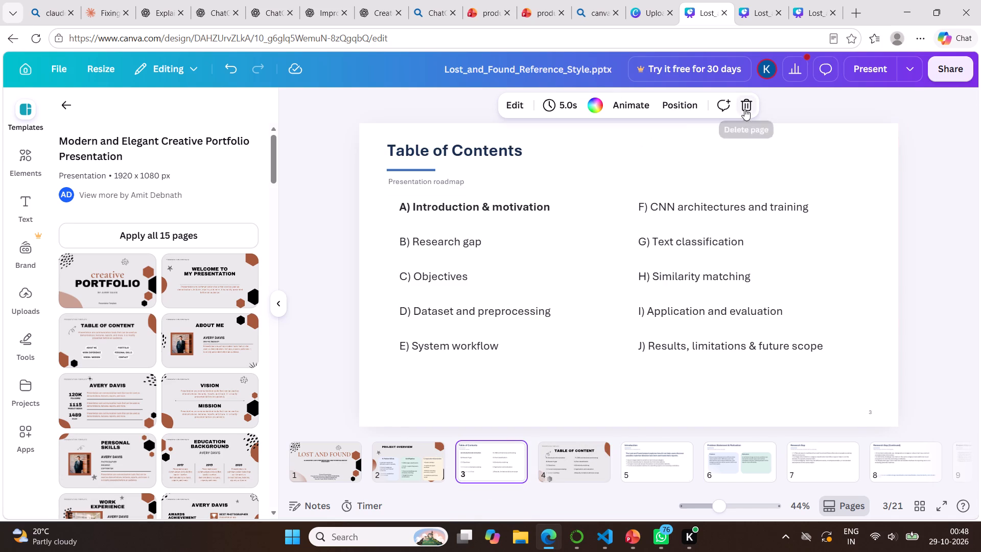
click(744, 108)
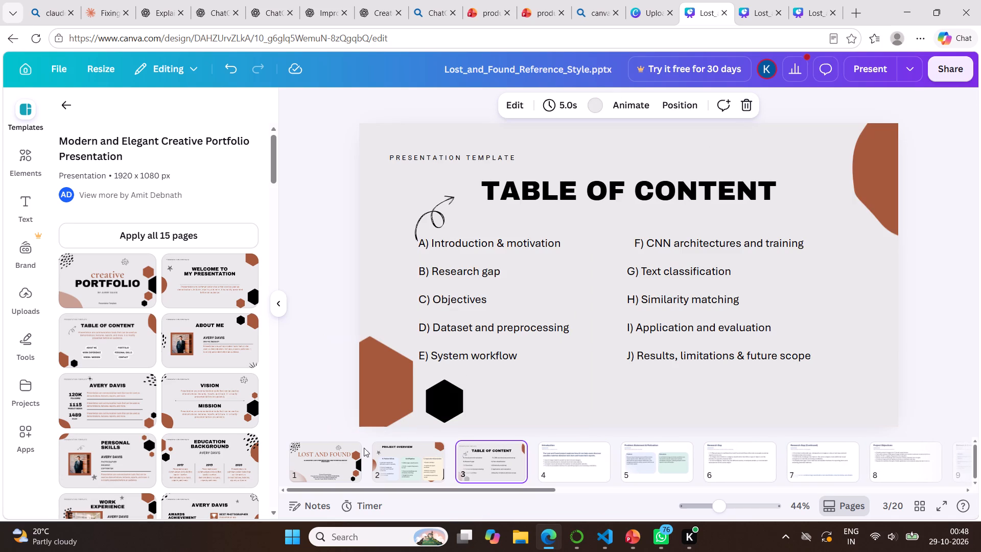
Try fill colours on page 2's "A: Problem & Data" card: orange #a5593c, slate grey, white, lilac #e2a9f1 and grey #737373.
click(351, 455)
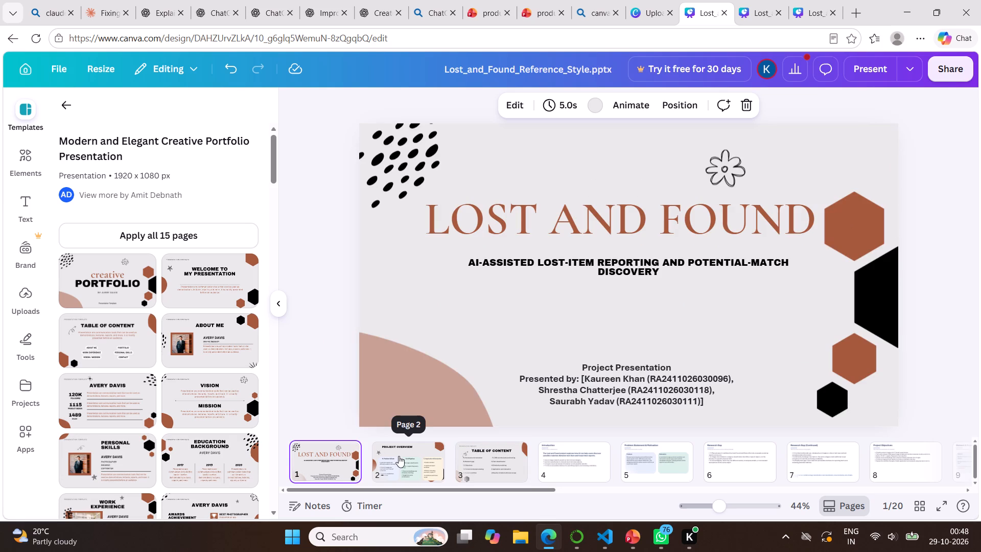
click(399, 456)
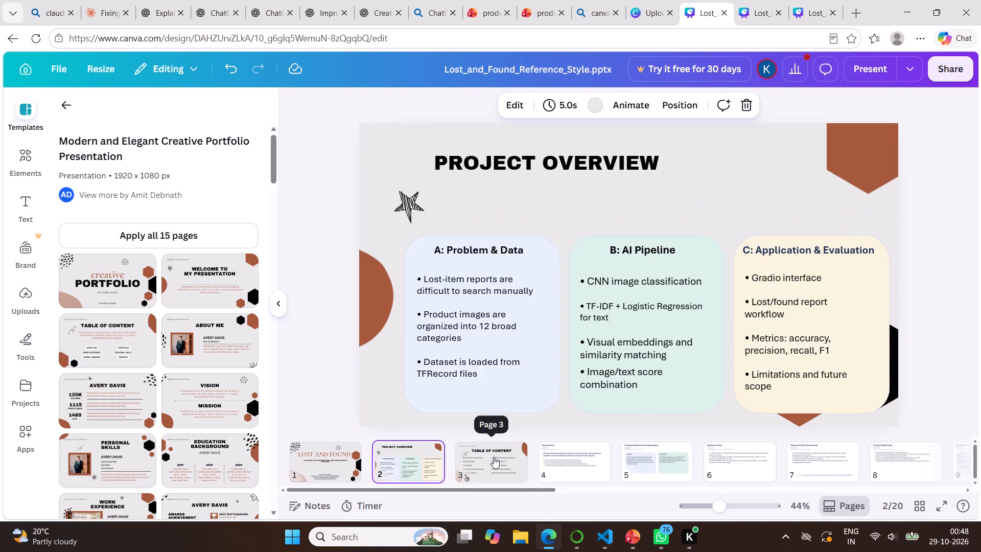
click(494, 457)
click(398, 471)
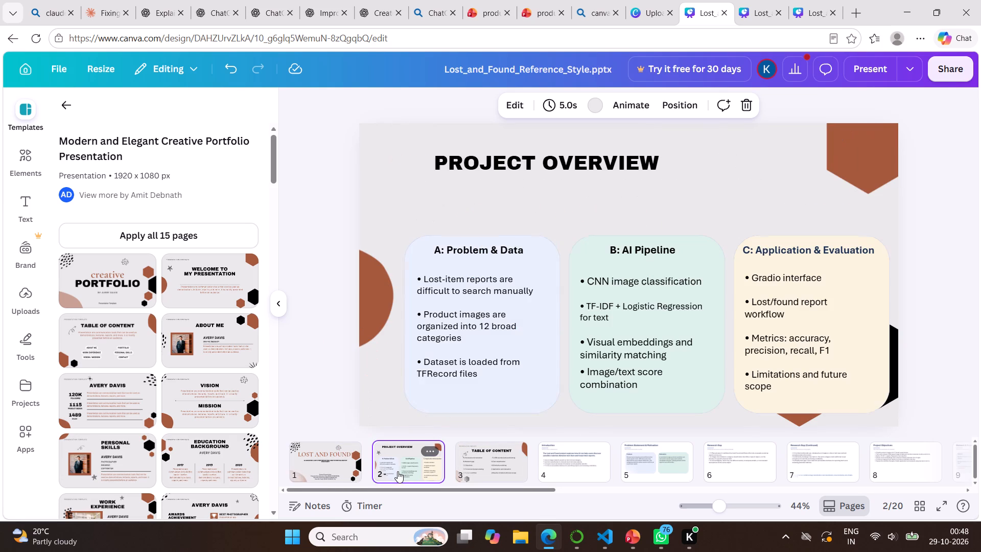
click(546, 248)
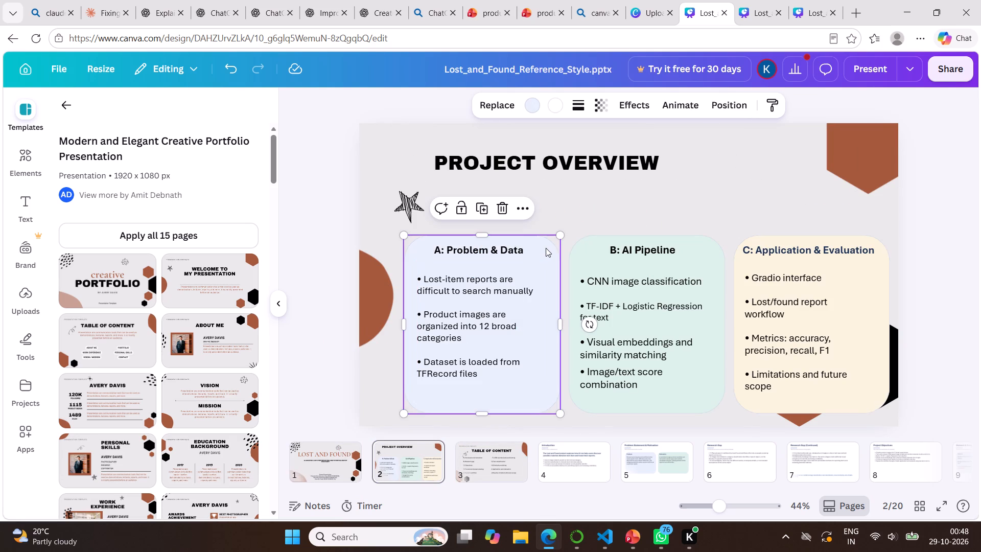
click(532, 103)
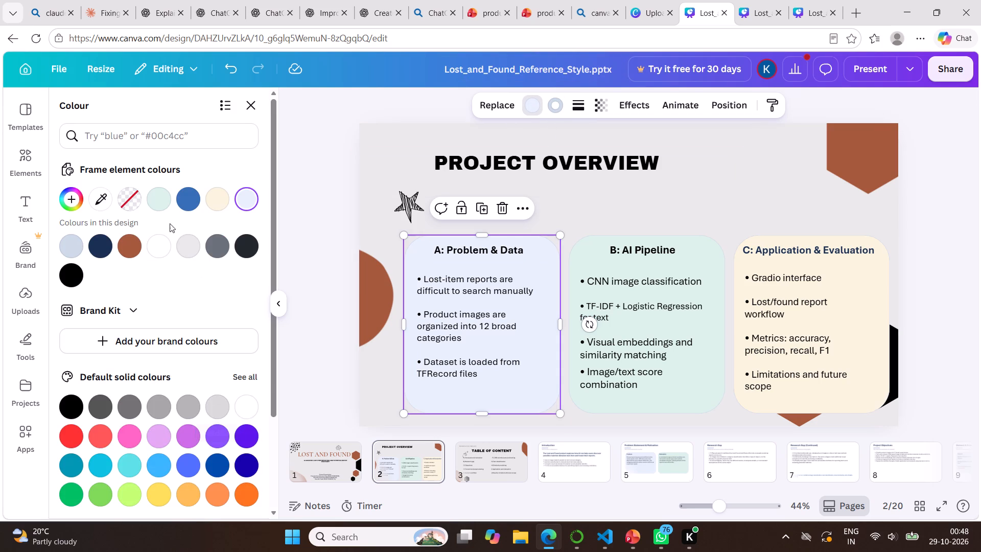
click(122, 240)
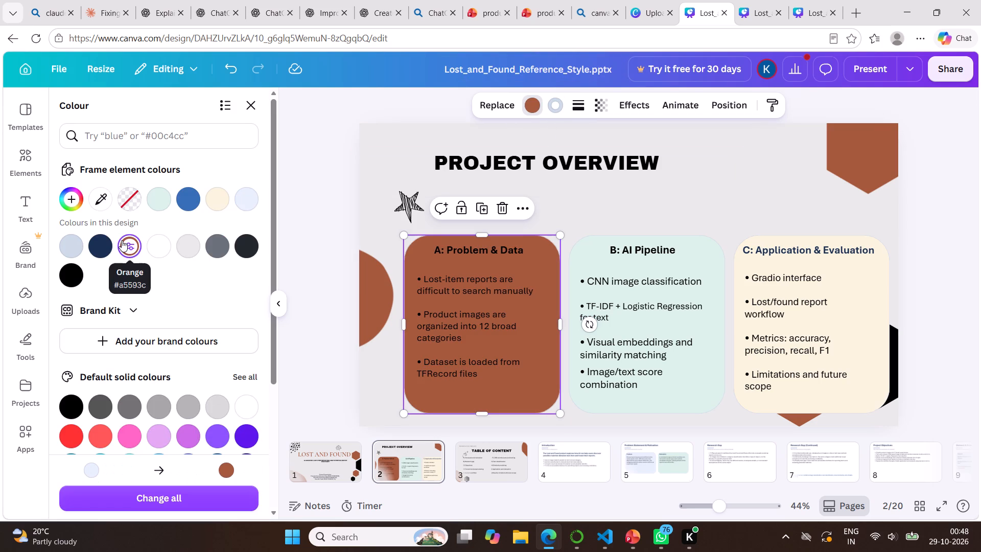
click(213, 247)
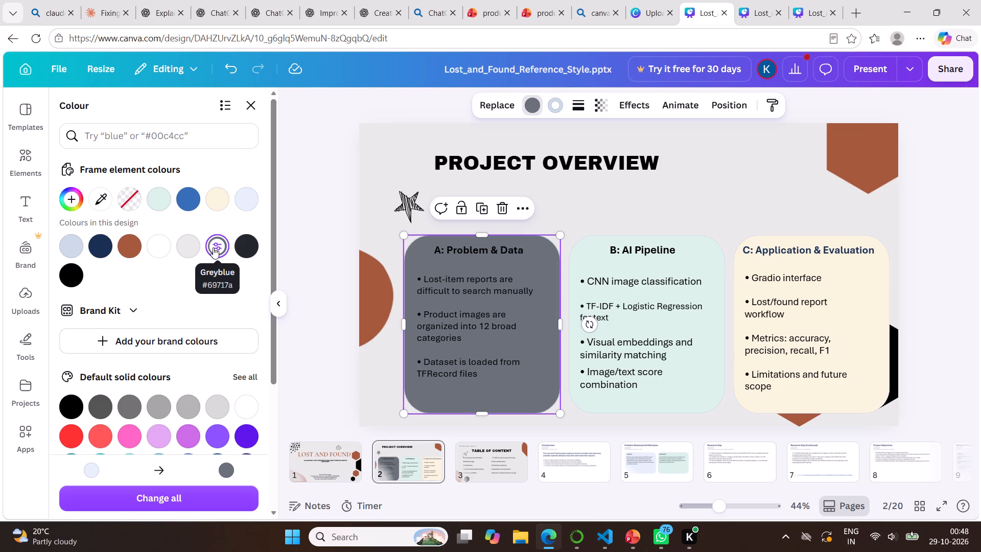
click(164, 249)
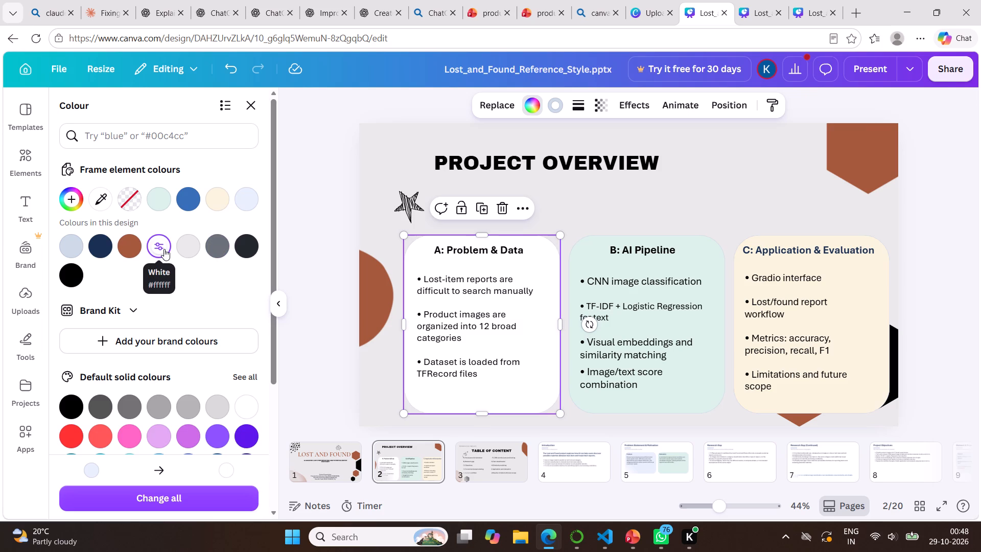
click(165, 434)
click(135, 437)
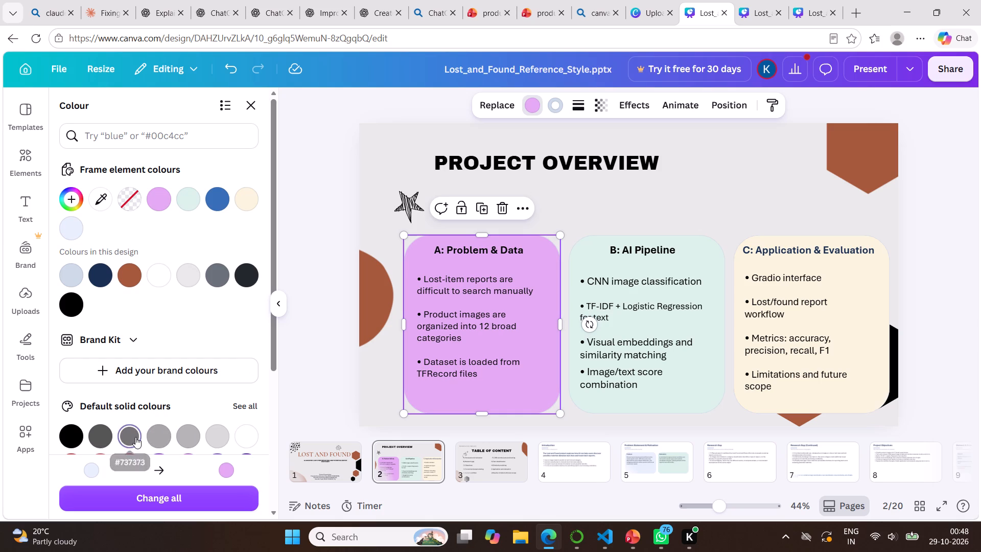
scroll(135, 437, down, 2)
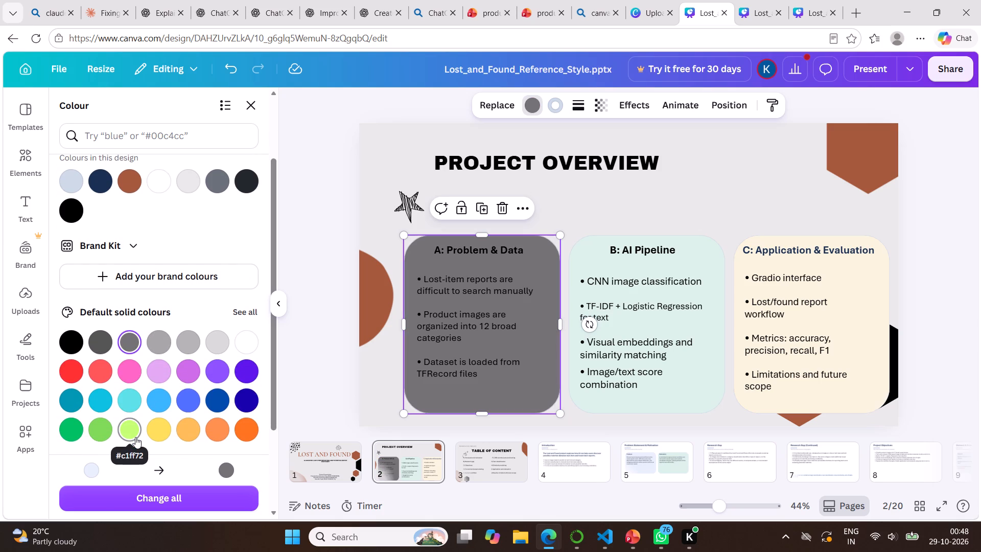
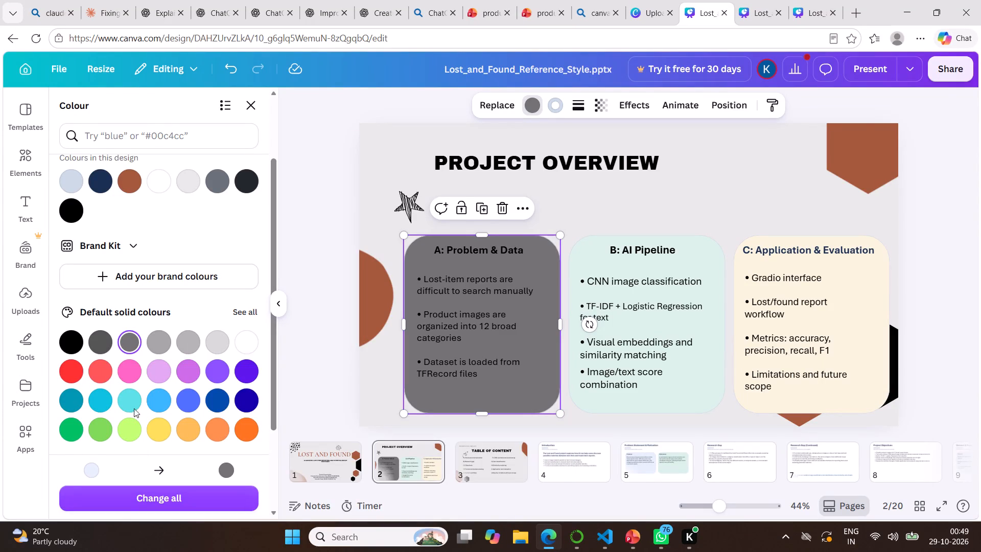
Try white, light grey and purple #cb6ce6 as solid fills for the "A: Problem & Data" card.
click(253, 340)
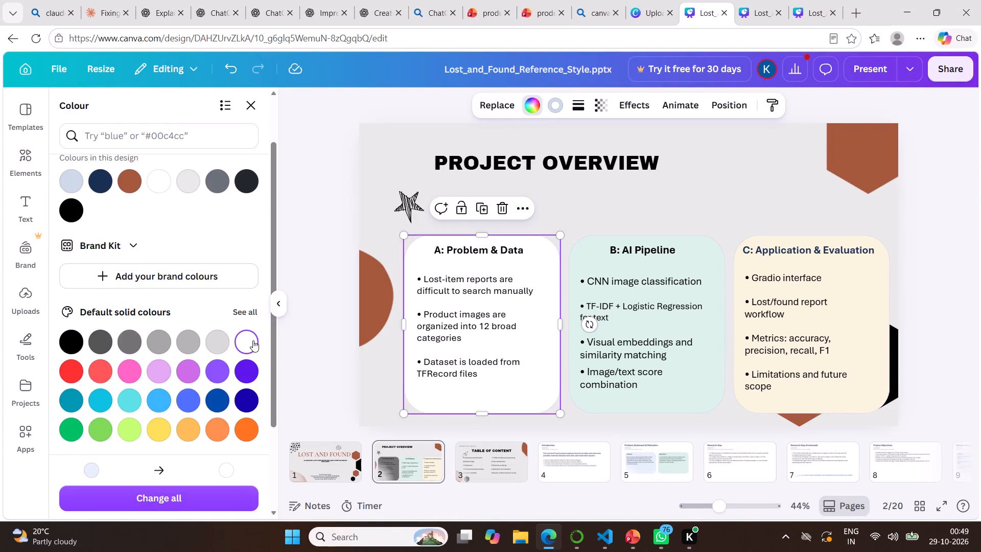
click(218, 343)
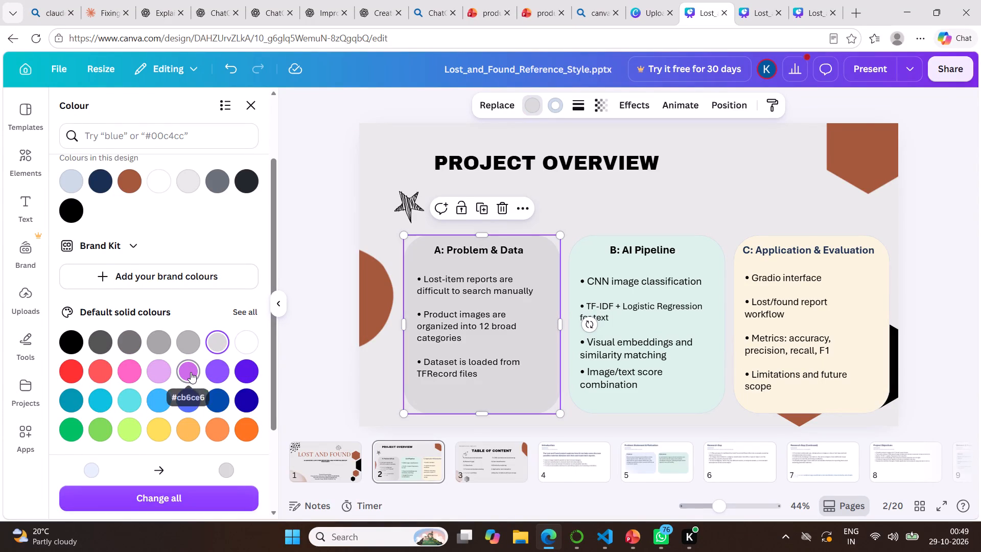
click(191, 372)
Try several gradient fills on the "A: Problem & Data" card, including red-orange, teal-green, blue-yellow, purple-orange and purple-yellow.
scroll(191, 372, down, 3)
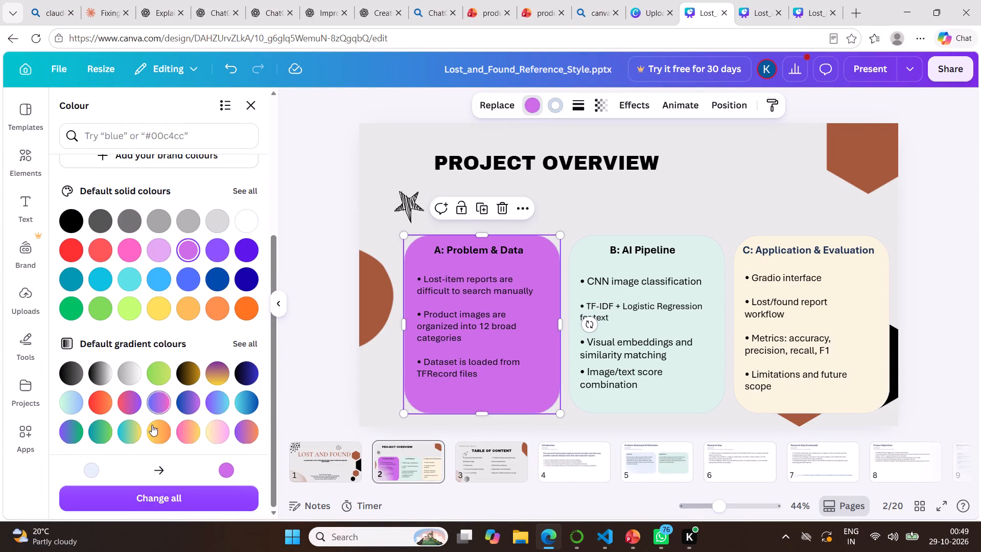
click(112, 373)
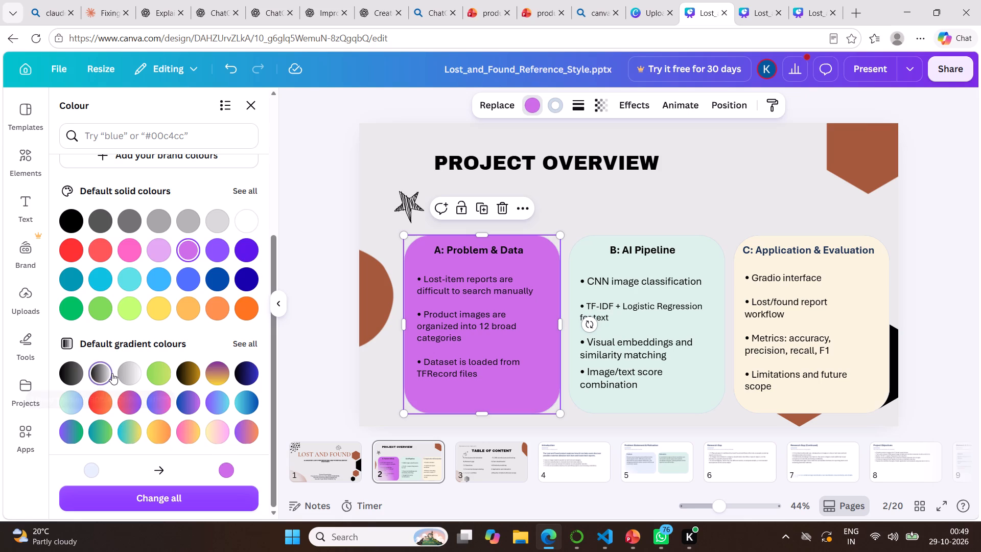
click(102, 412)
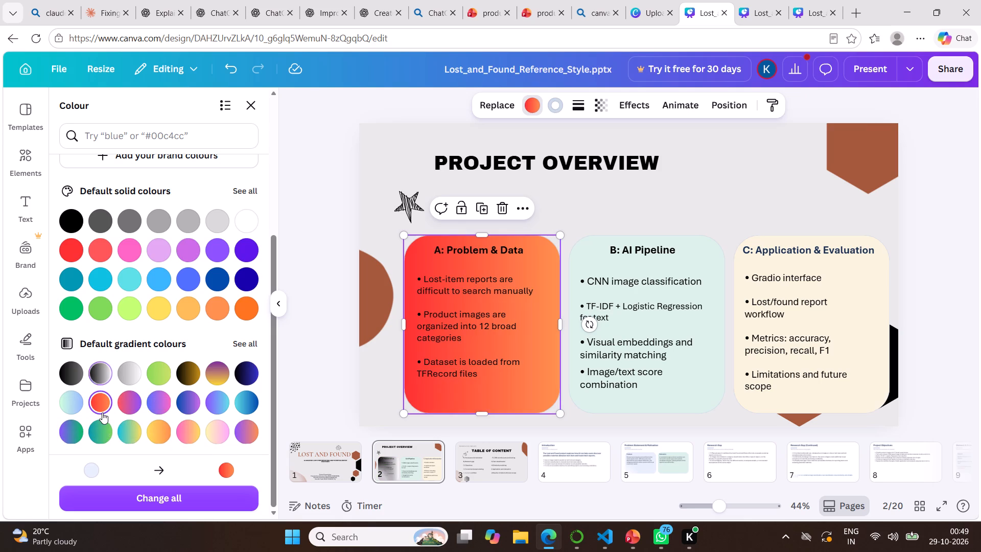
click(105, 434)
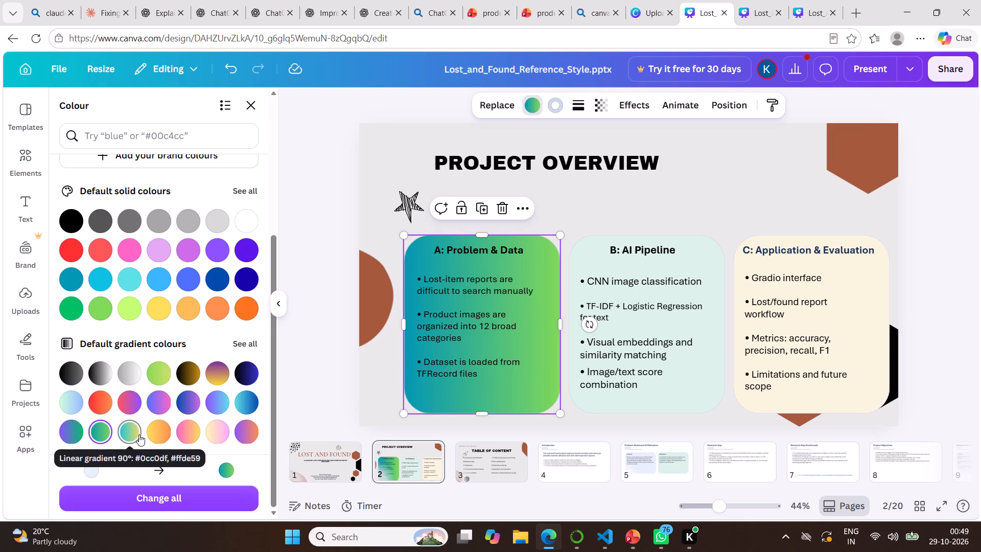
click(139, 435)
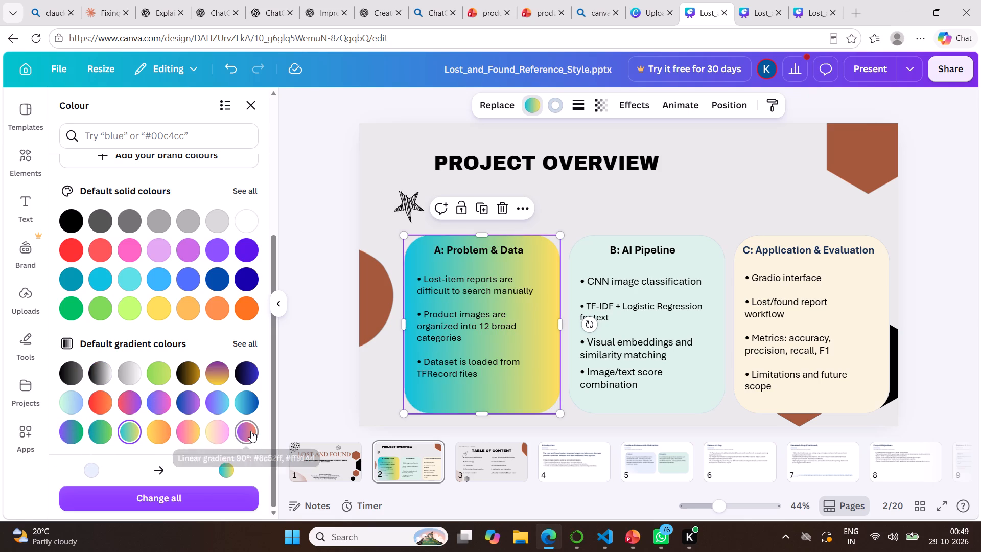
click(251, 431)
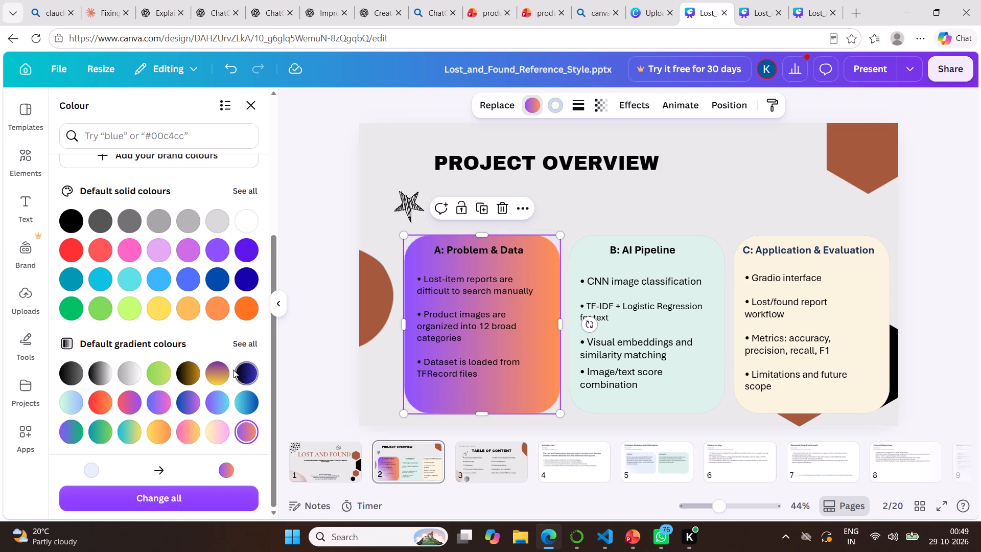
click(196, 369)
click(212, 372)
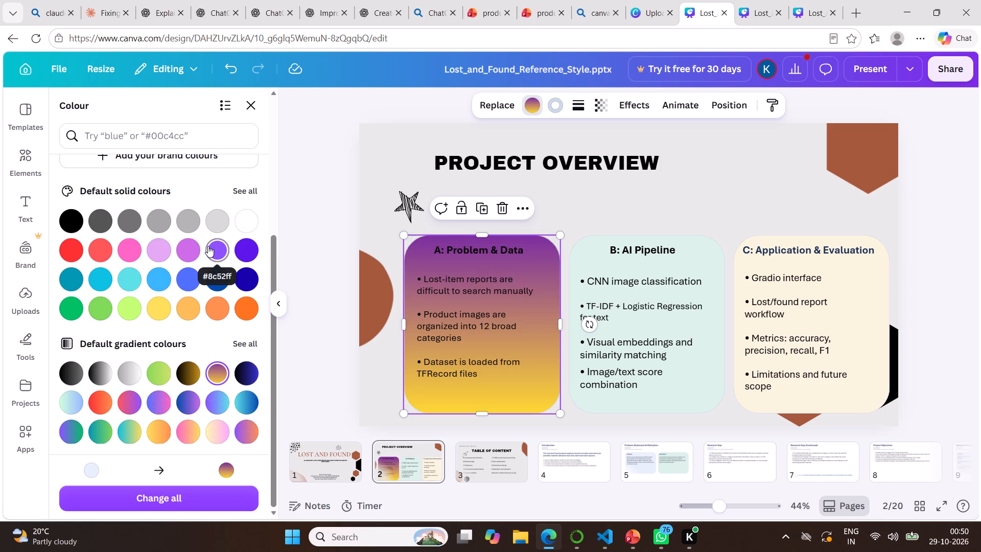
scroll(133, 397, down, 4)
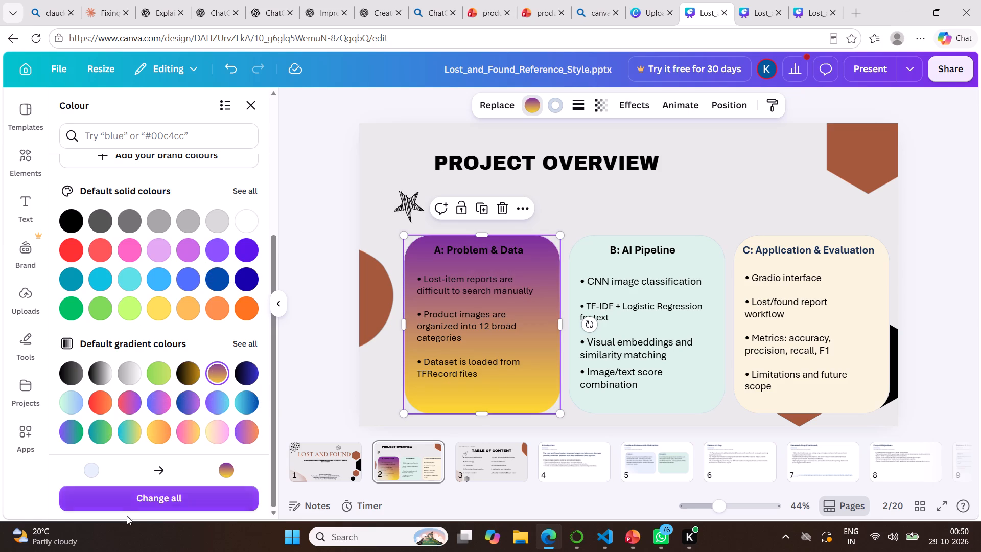
Fill the "A: Problem & Data" card with the very pale blue from the frame element colours.
click(92, 469)
double_click(92, 469)
scroll(152, 344, up, 8)
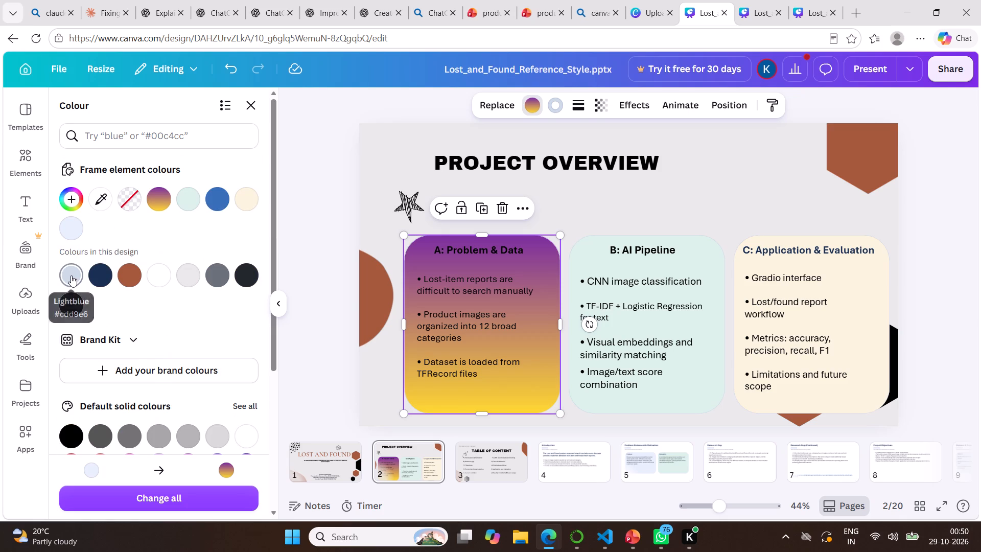
click(71, 275)
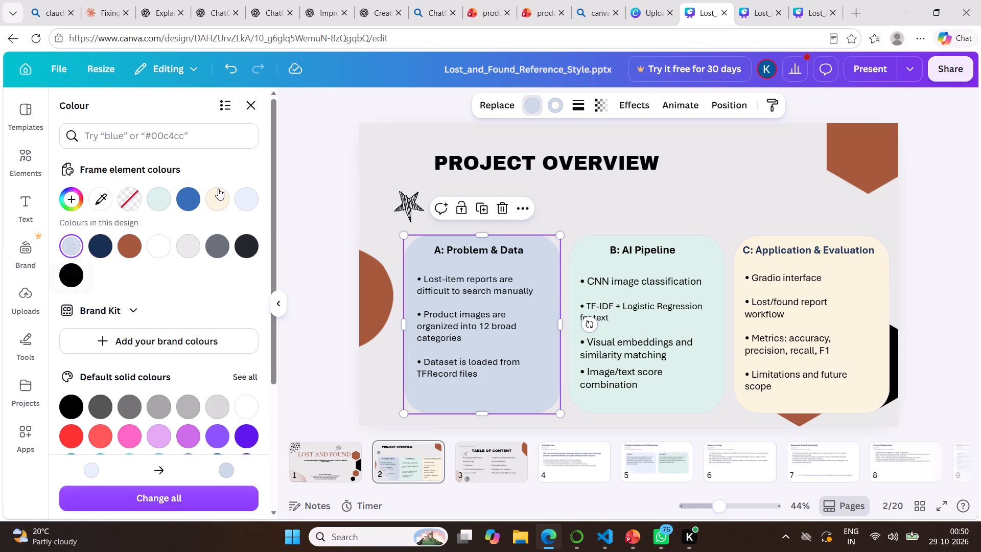
click(247, 194)
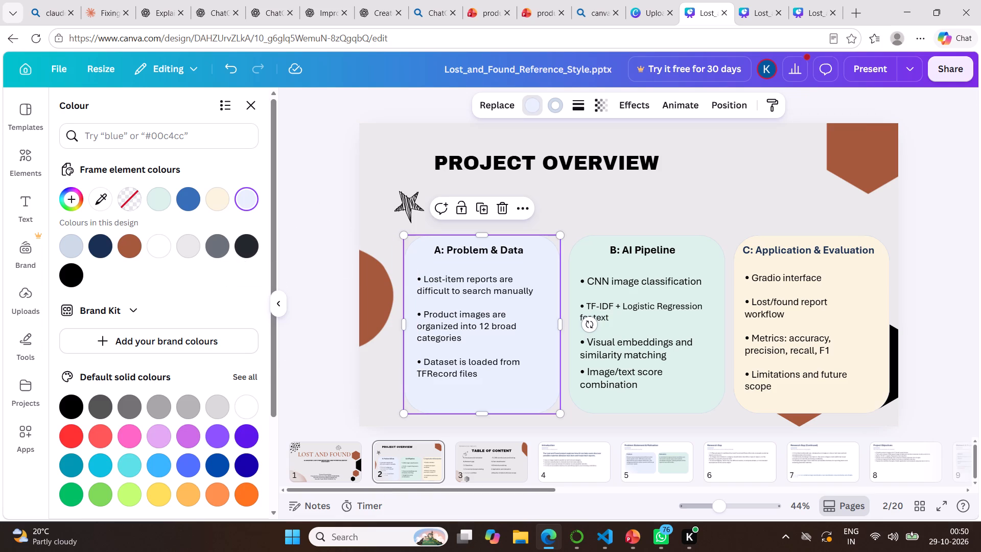
Go to the Introduction slide on page 4.
click(497, 463)
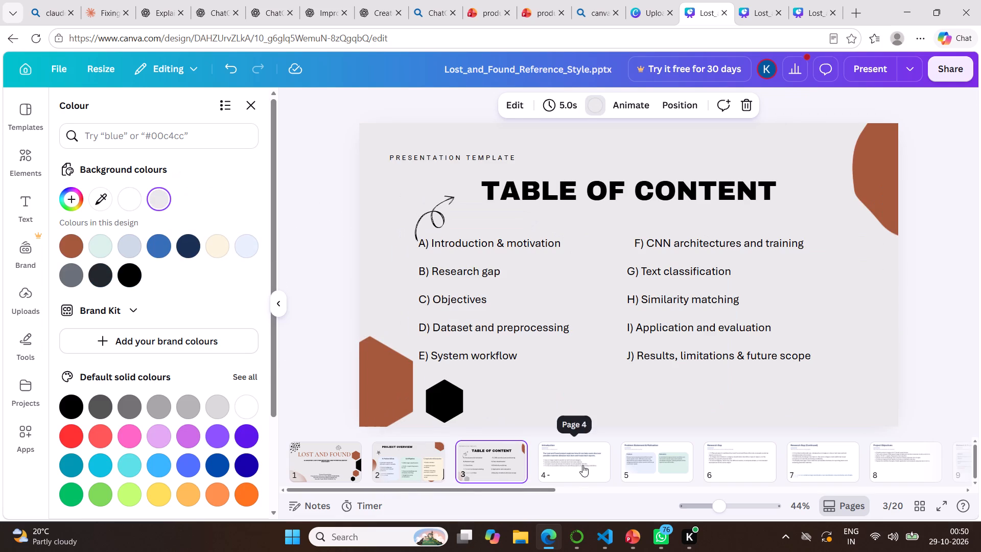
click(582, 465)
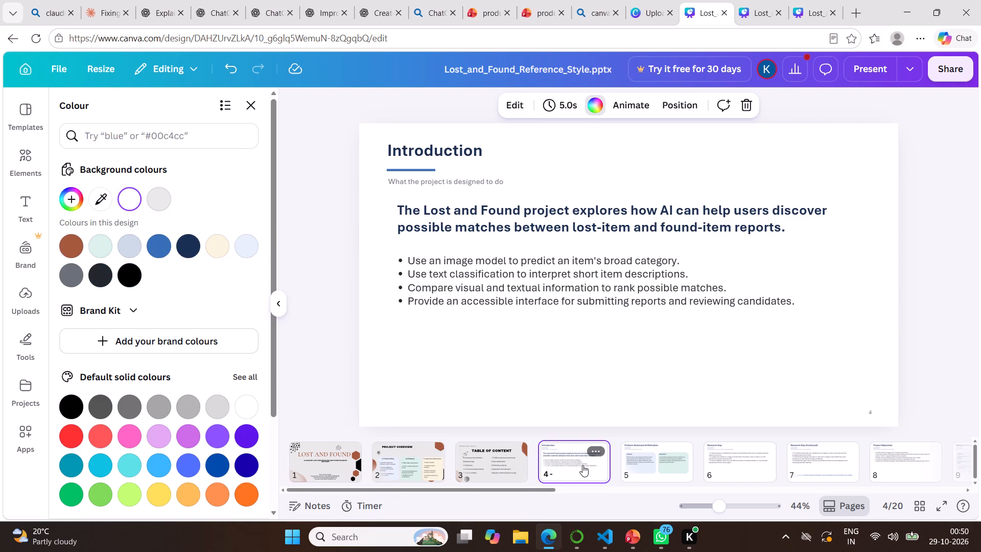
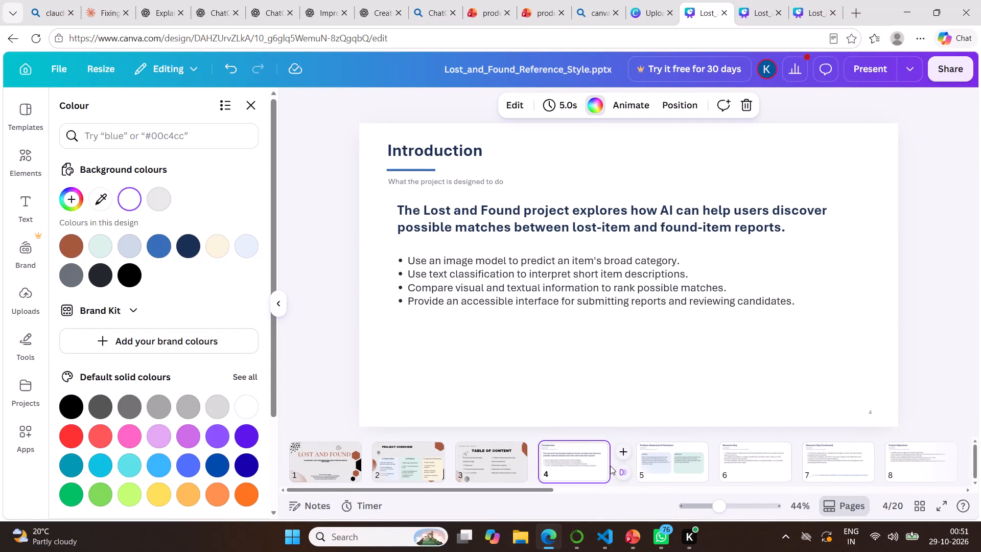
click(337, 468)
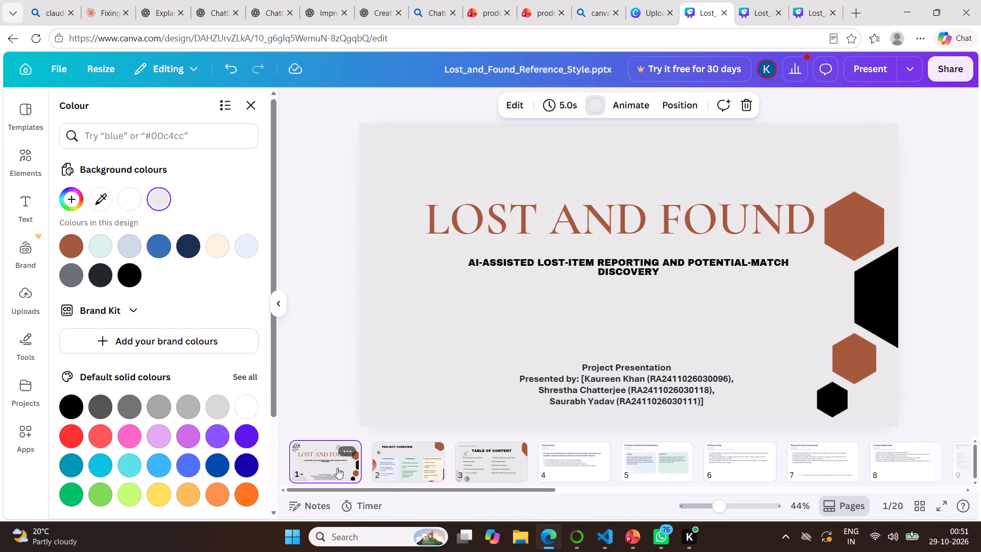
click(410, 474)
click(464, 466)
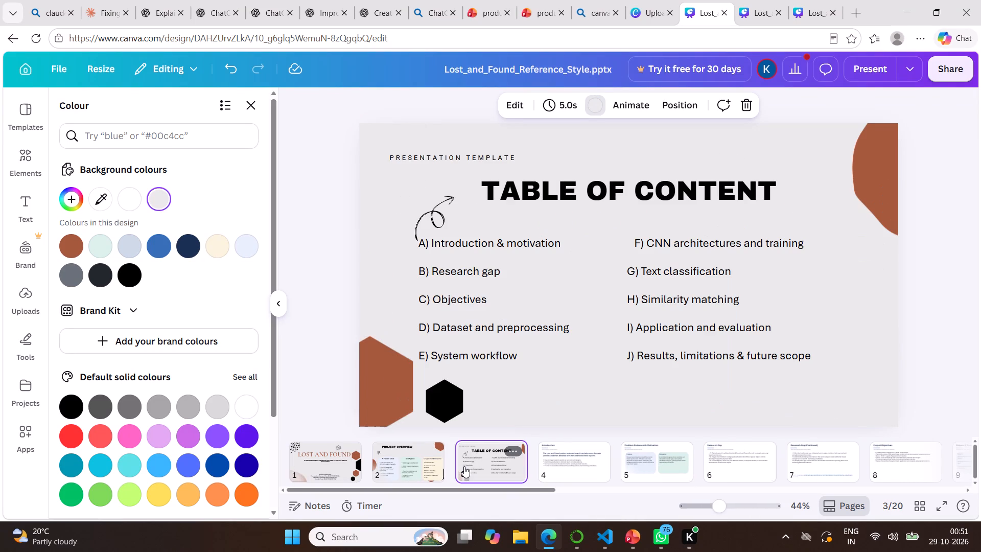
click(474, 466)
Add the portfolio template's "About Me" page as a new slide right after the Introduction slide.
click(551, 469)
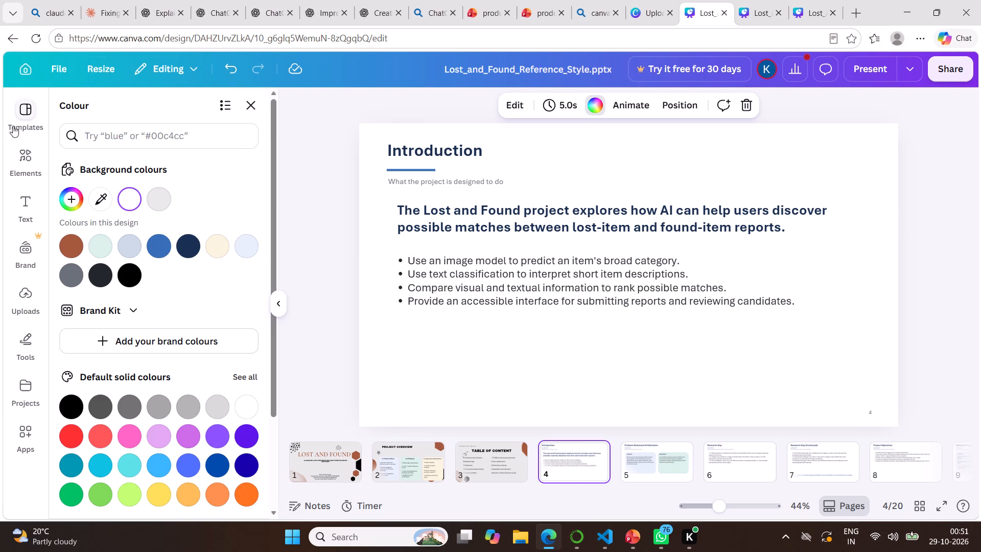
click(19, 114)
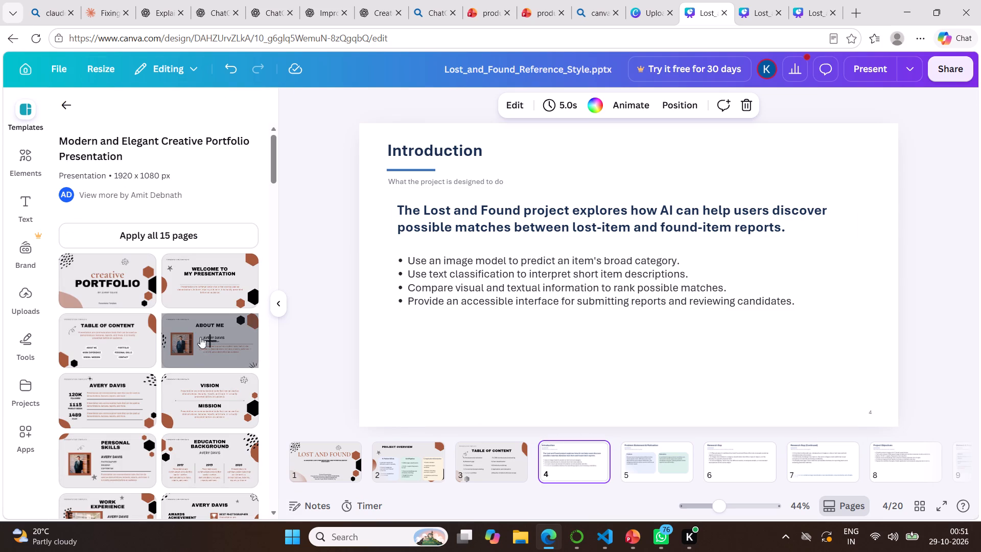
click(212, 343)
click(551, 313)
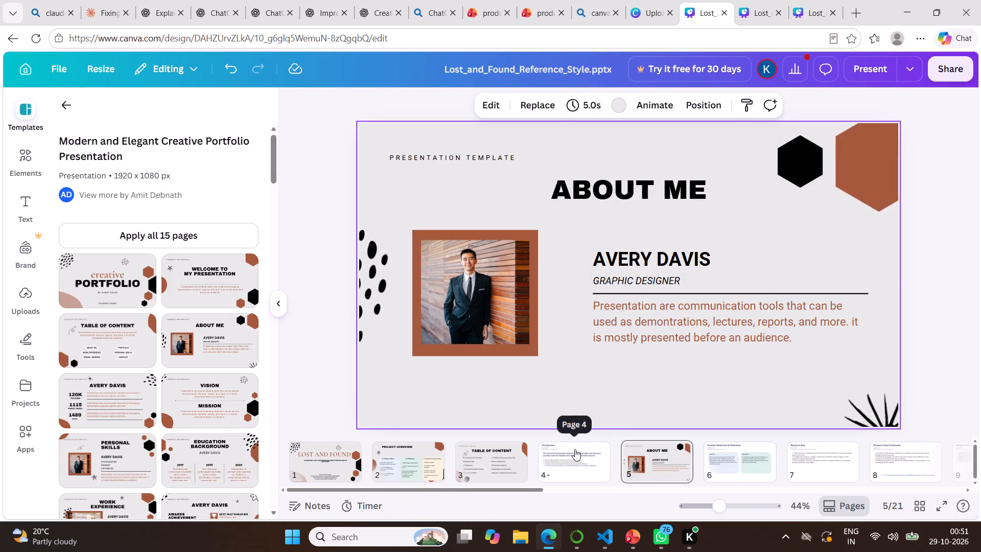
Replace the new slide's "ABOUT ME" heading with the title "Introduction" copied from page 4.
click(575, 449)
click(655, 461)
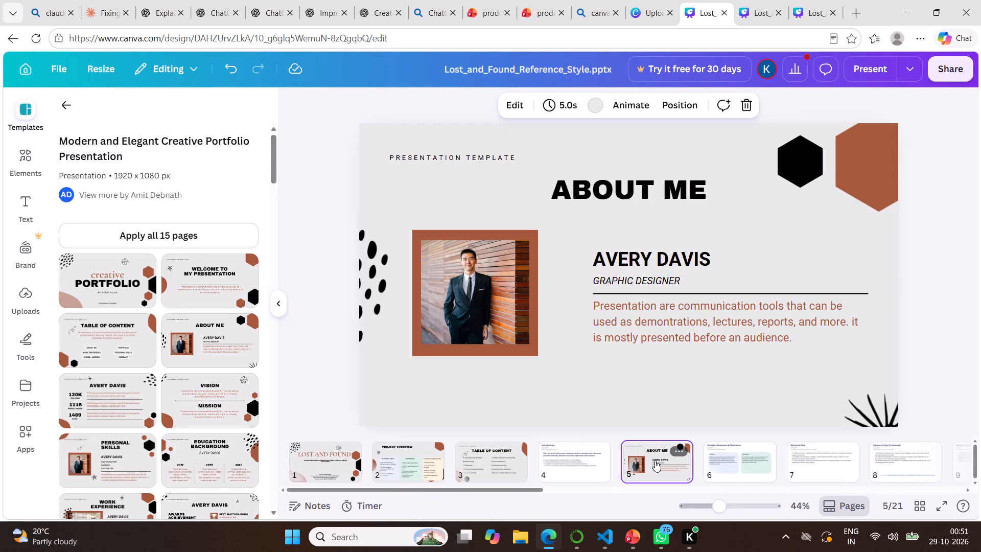
click(572, 452)
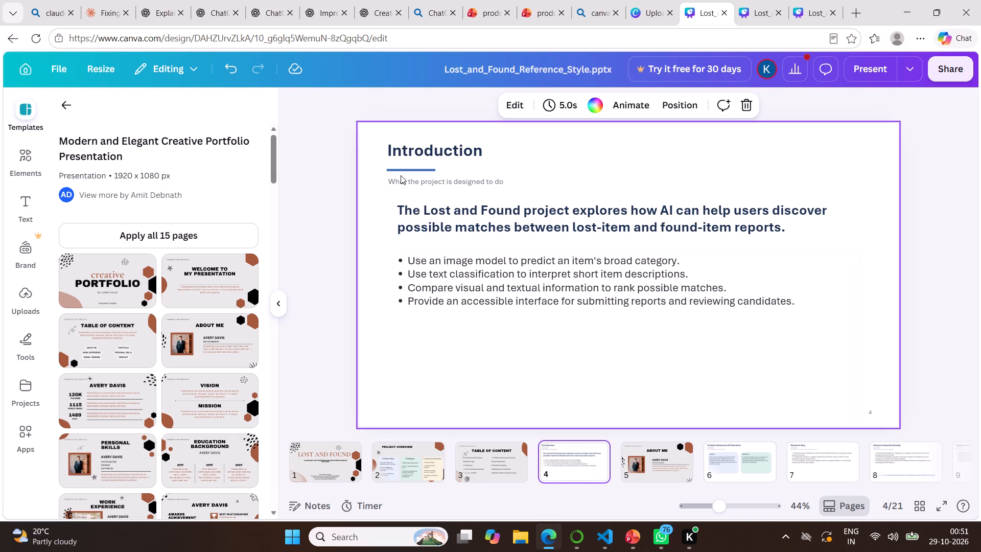
double_click(400, 149)
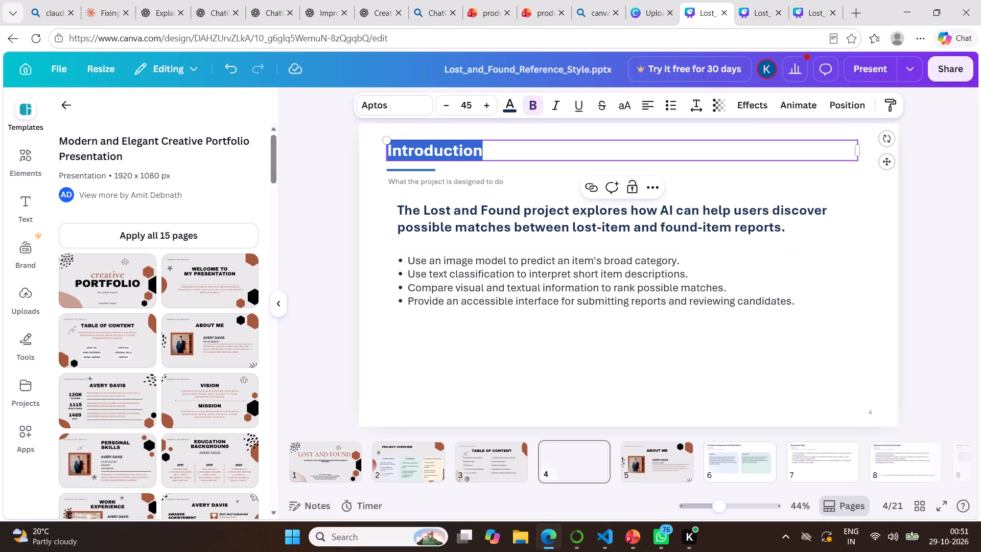
key(ctrl+c)
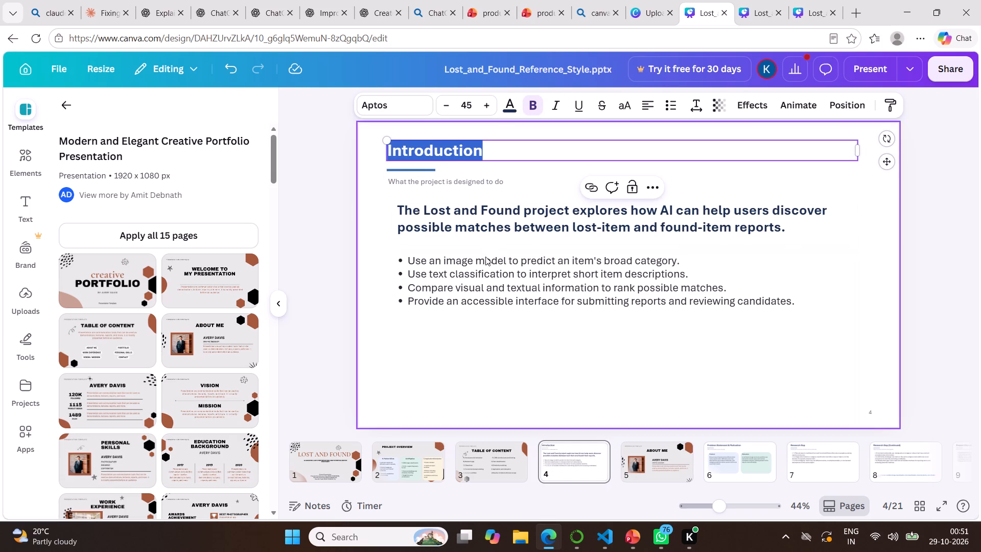
click(634, 450)
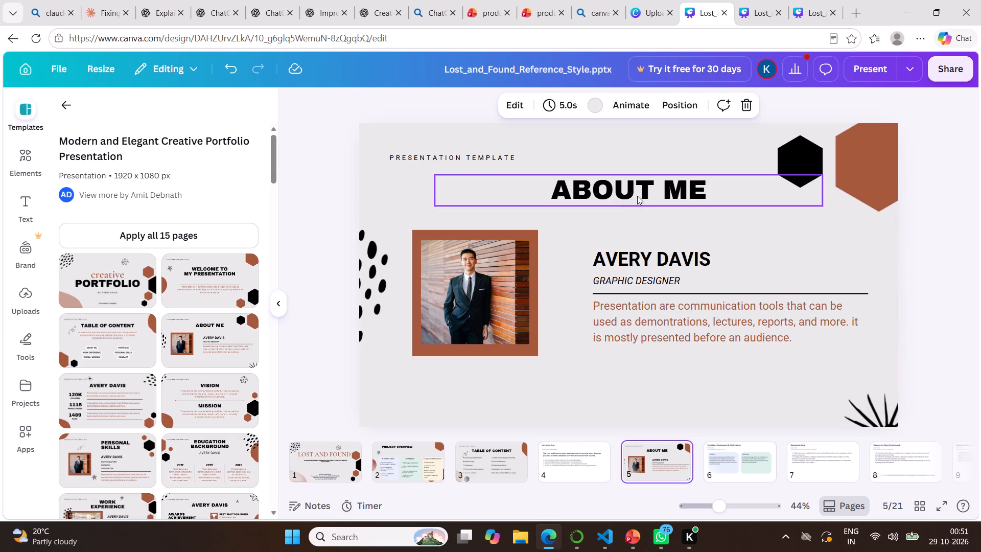
double_click(638, 183)
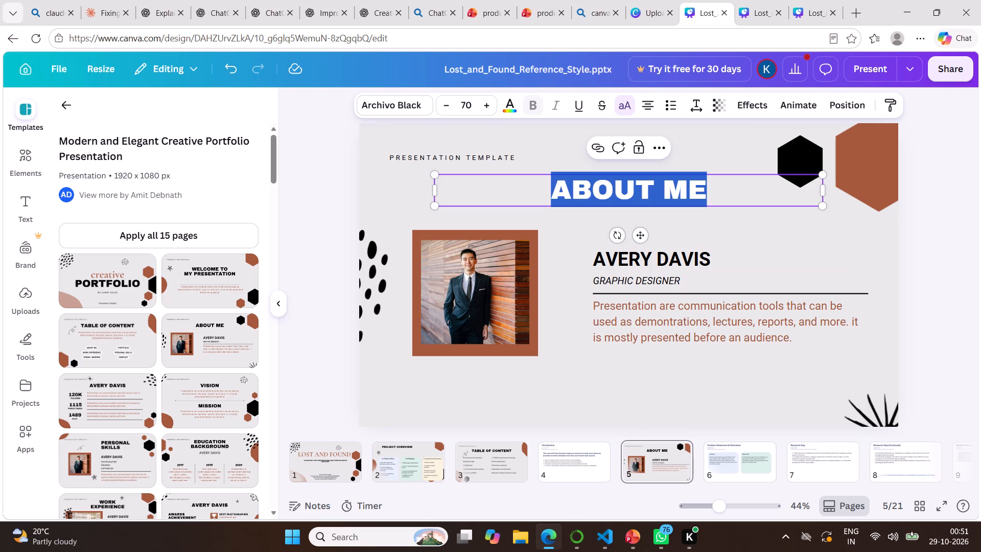
key(Delete)
key(ctrl+v)
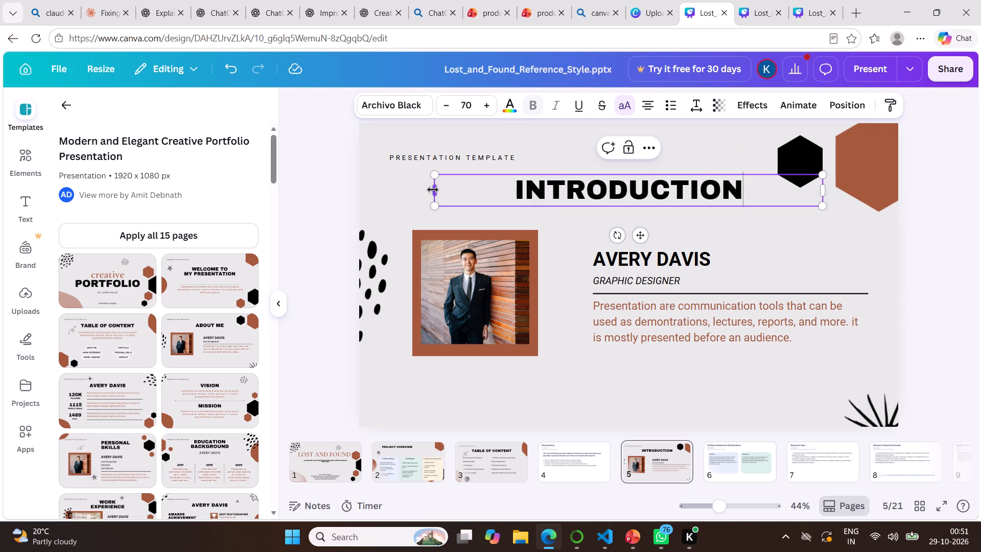
Delete the "PRESENTATION TEMPLATE" label above the heading on page 5.
click(443, 154)
key(Delete)
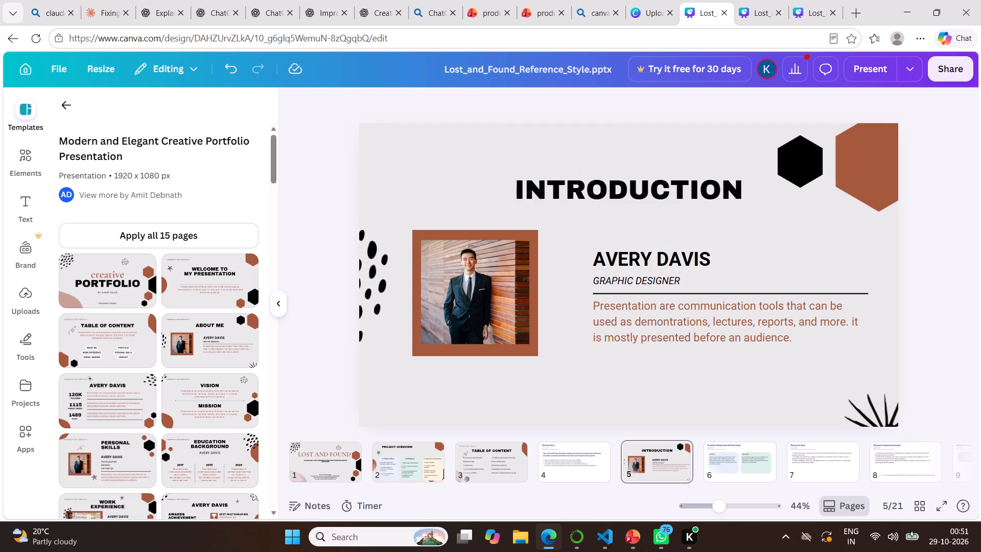
Replace the placeholder name on page 5 with the bold Lost and Found project statement copied from page 4.
click(648, 255)
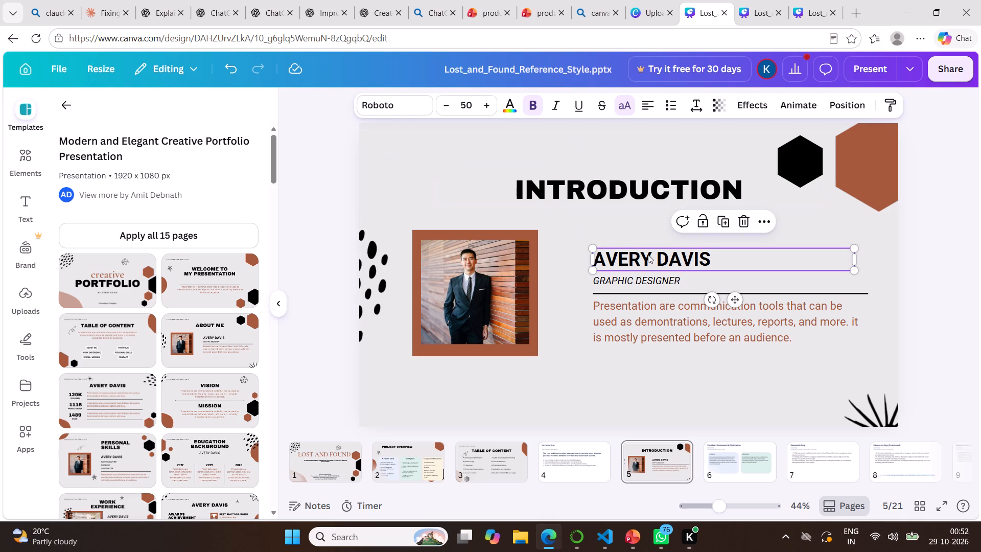
click(567, 461)
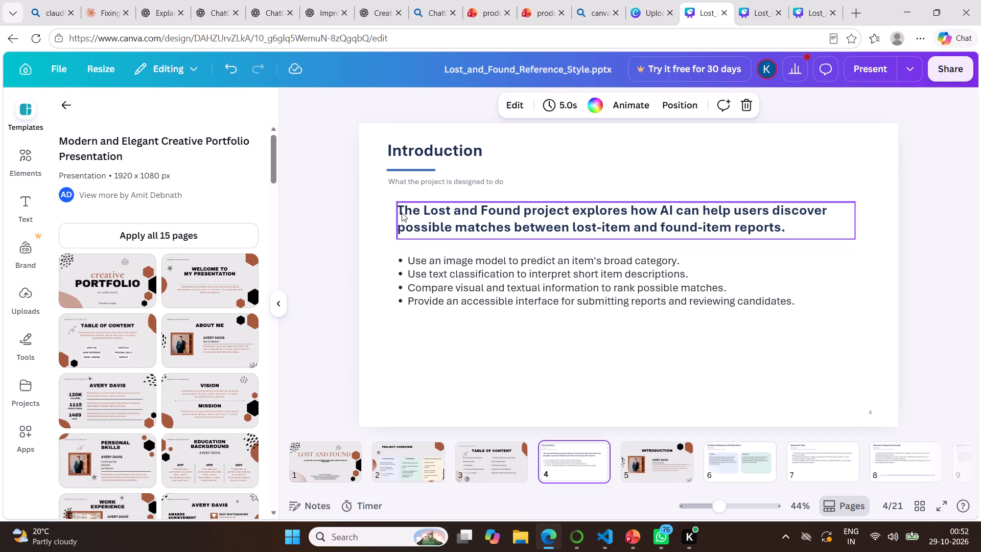
click(400, 183)
double_click(400, 183)
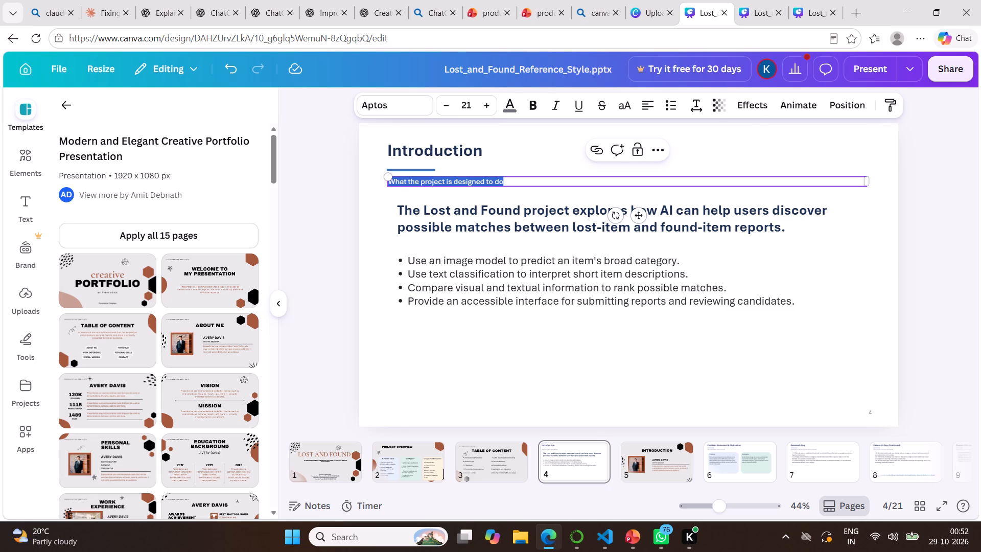
click(416, 218)
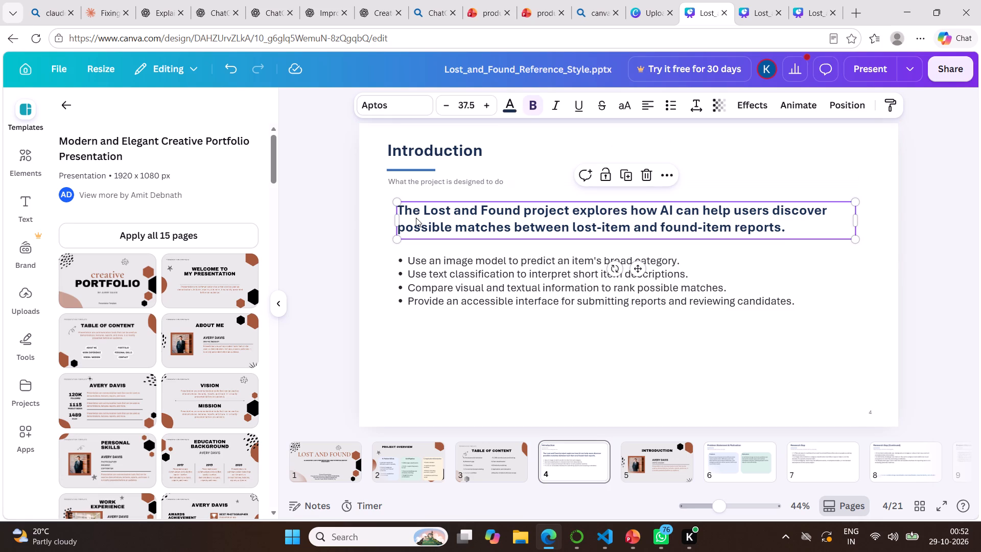
double_click(416, 218)
key(ctrl+c)
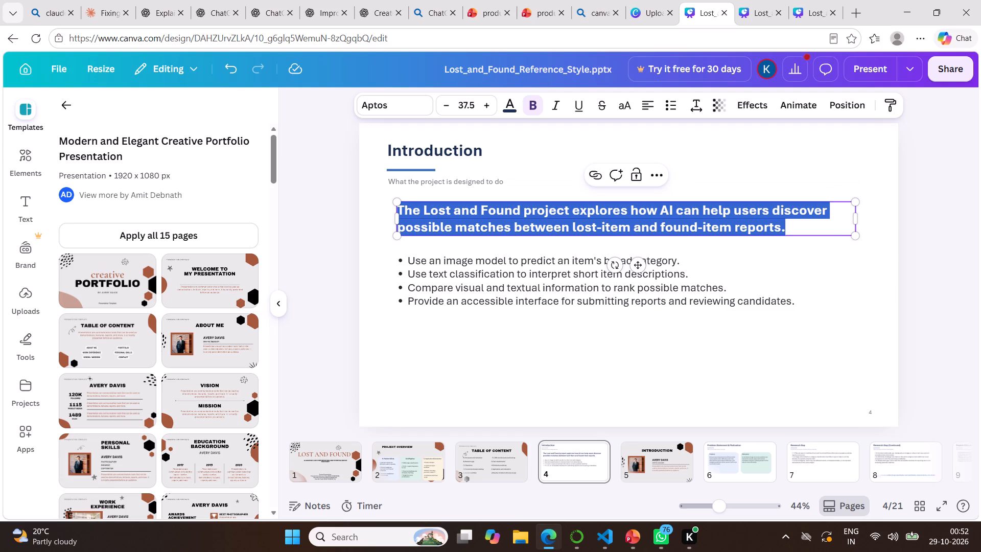
click(628, 461)
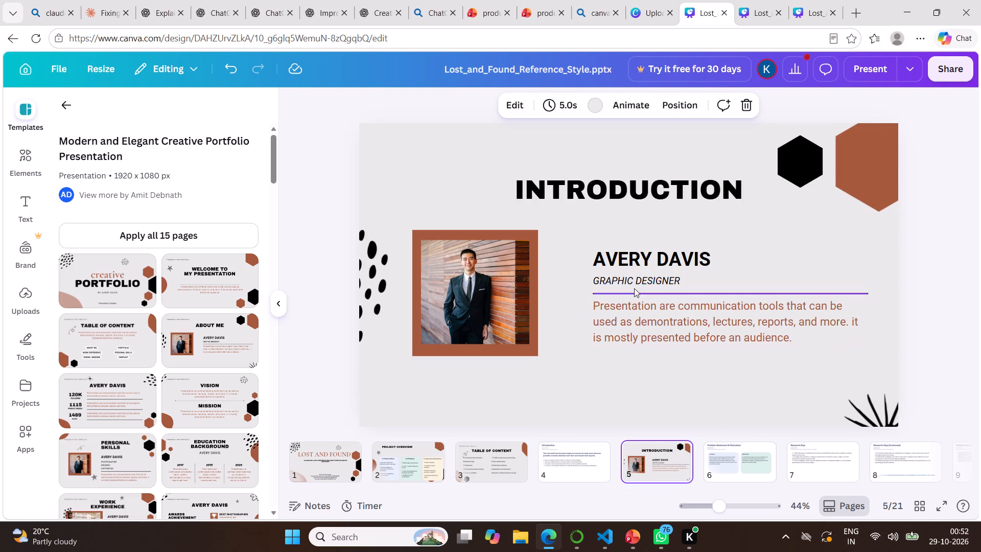
click(633, 246)
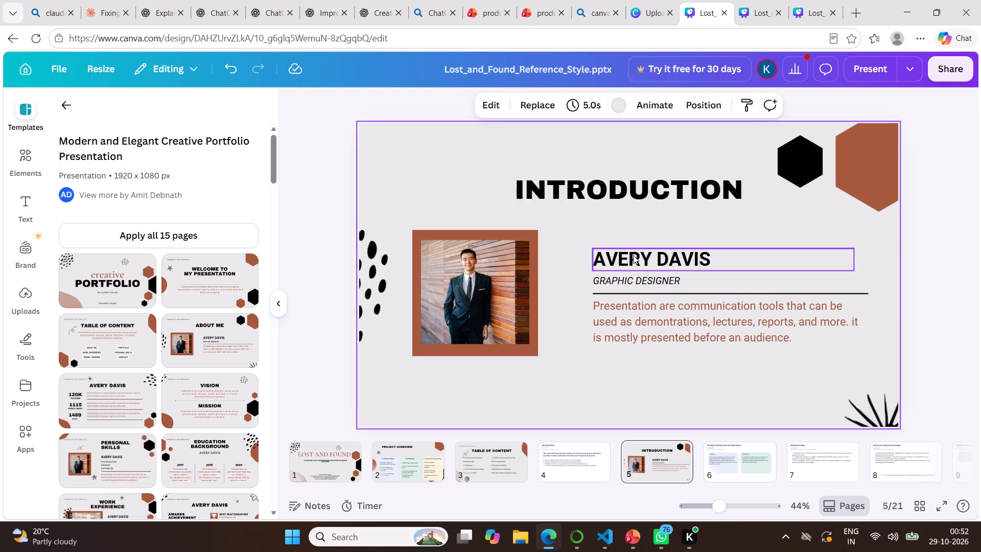
double_click(633, 255)
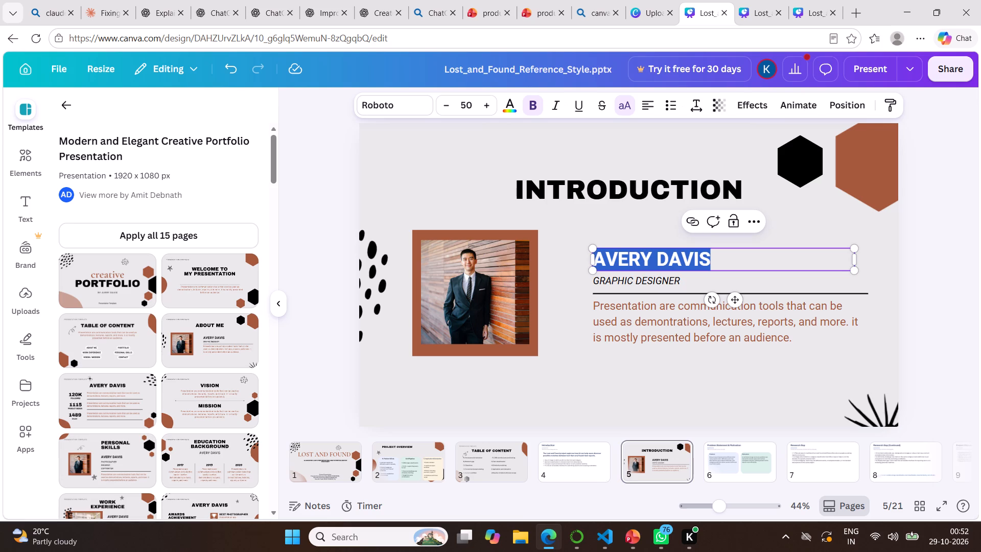
key(Delete)
key(ctrl+v)
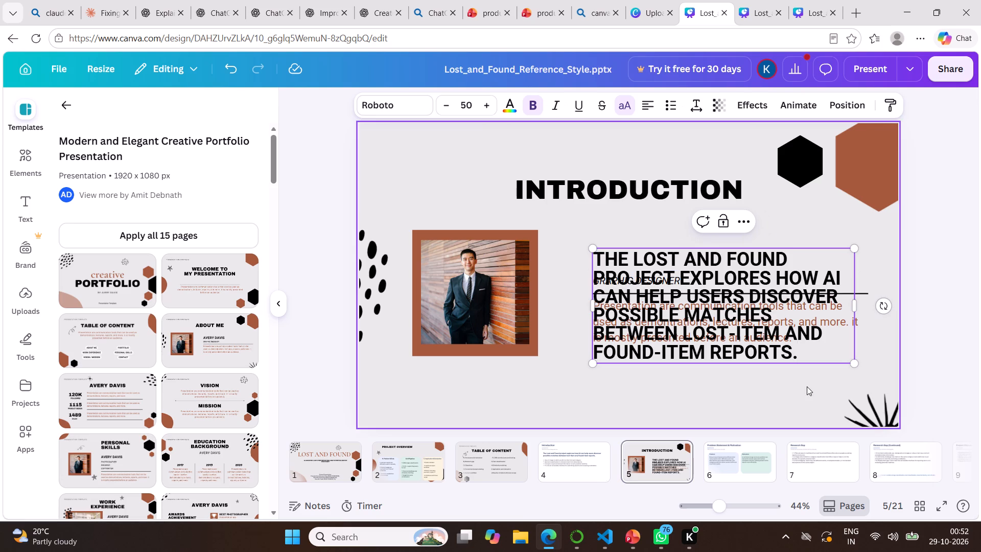
Remove bold from the pasted project statement and set its font size to 32.2.
drag(856, 365, 781, 304)
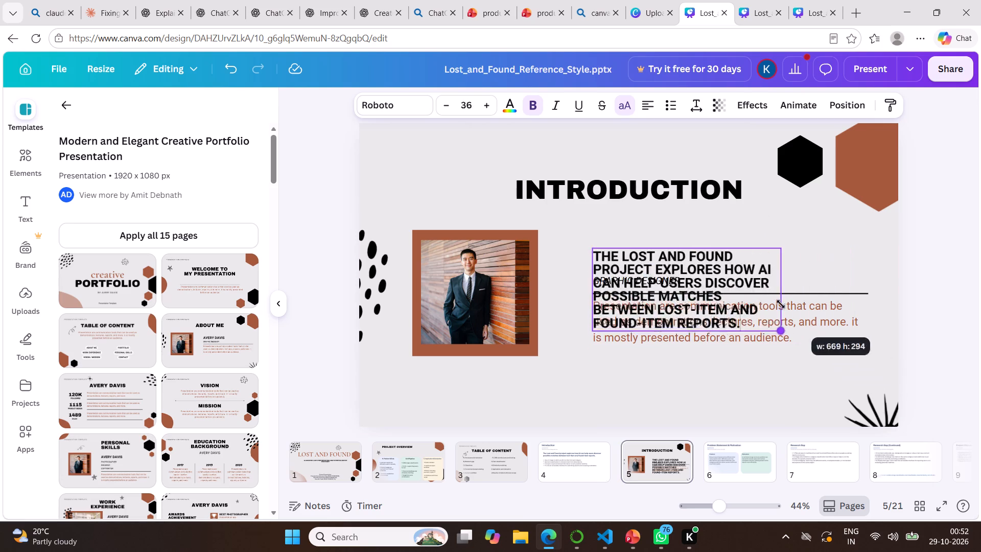
drag(781, 304, 712, 242)
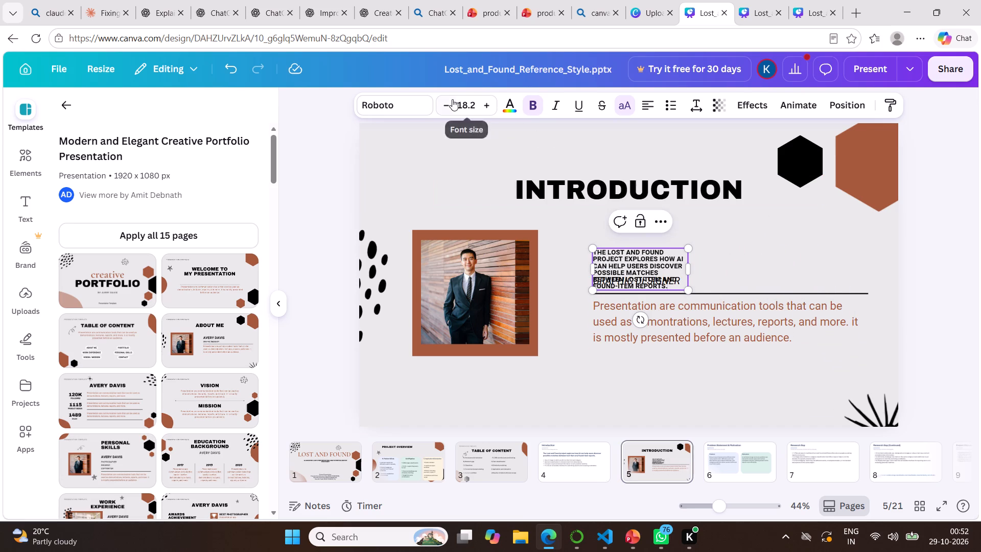
click(540, 106)
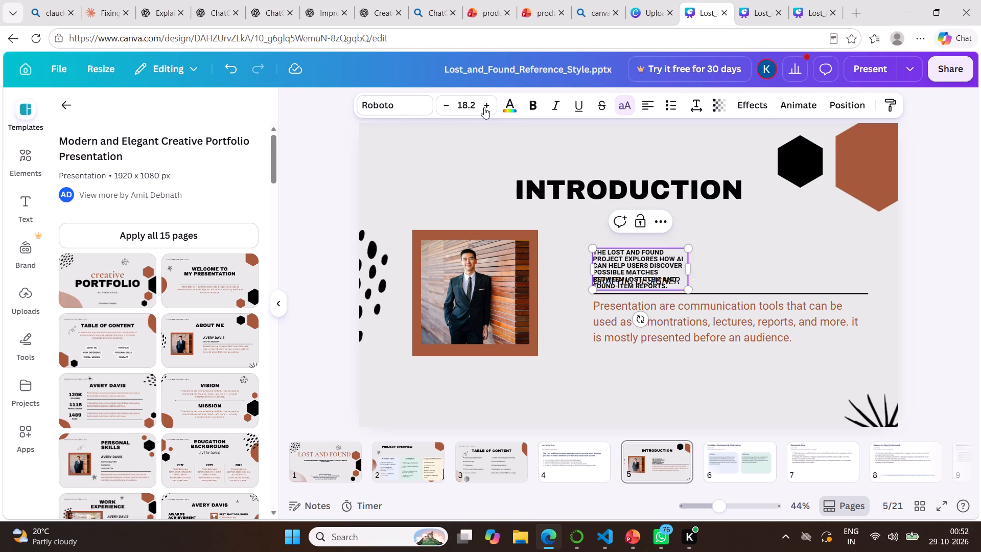
triple_click(493, 103)
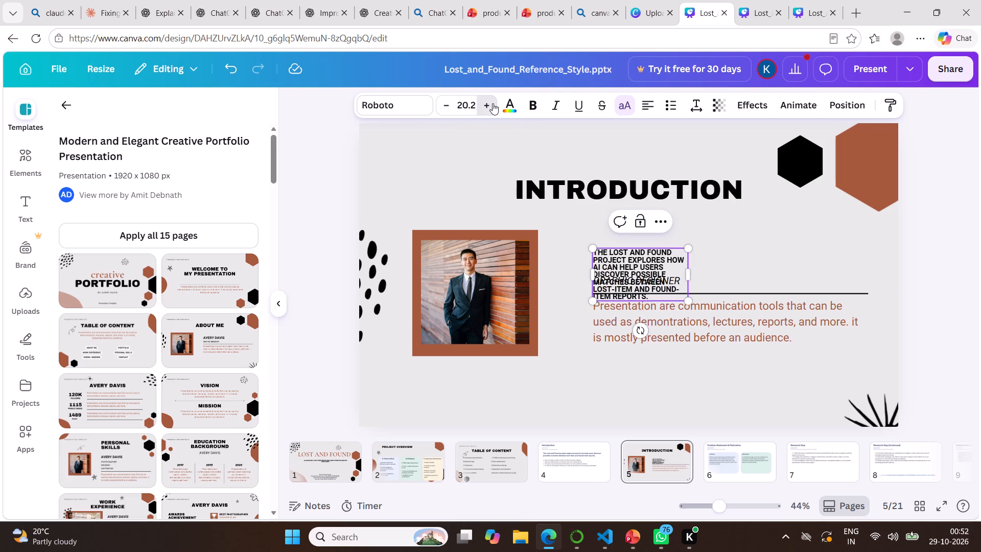
triple_click(493, 103)
triple_click(493, 103)
triple_click(493, 103)
double_click(493, 103)
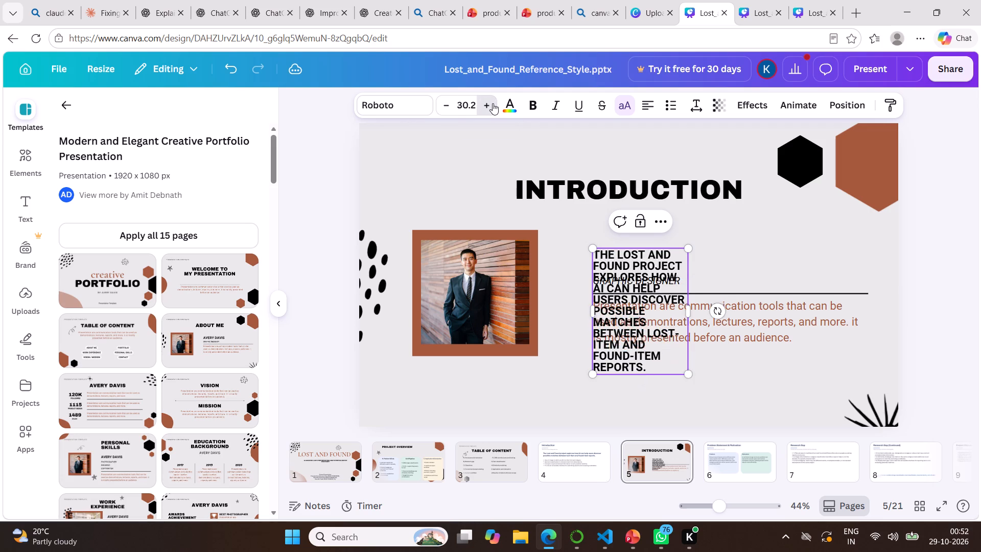
drag(493, 103, 691, 321)
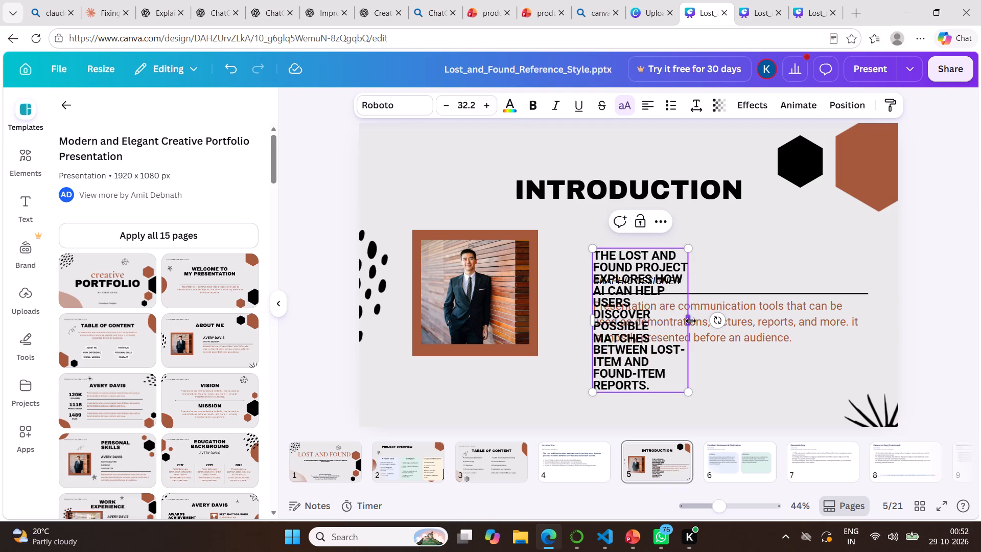
Widen the statement's text box to about the divider line's length and scale it down slightly, keeping four lines.
drag(691, 321, 871, 269)
drag(869, 295, 867, 293)
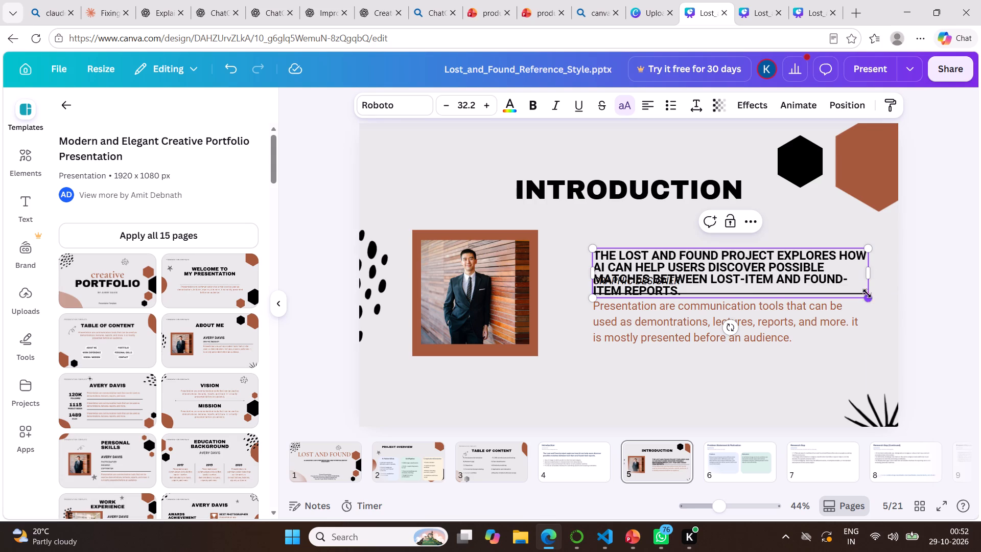
drag(867, 293, 829, 243)
Delete the portrait photo from its frame on page 5.
click(471, 274)
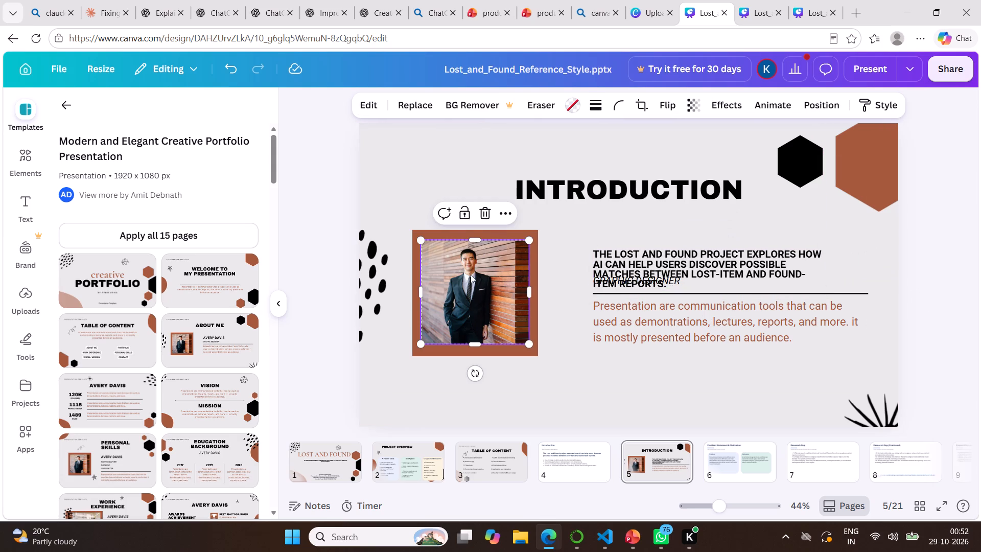
key(Delete)
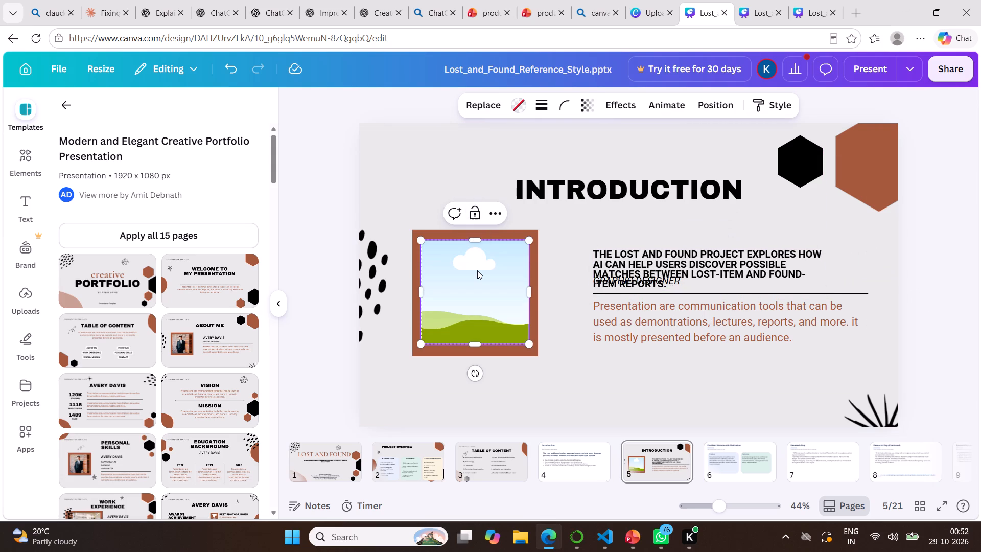
Delete the empty image frame and the brown square behind it from page 5.
click(477, 270)
key(Delete)
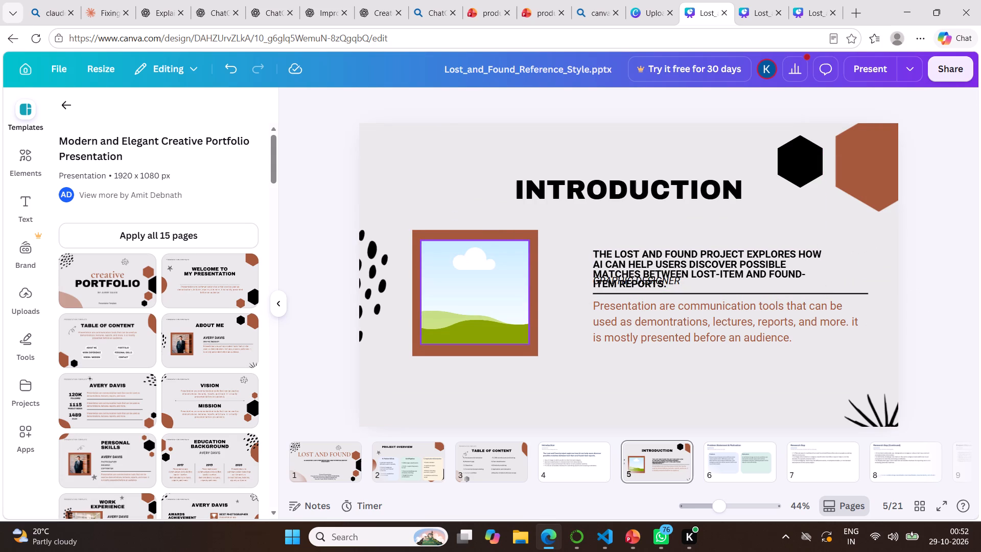
click(485, 292)
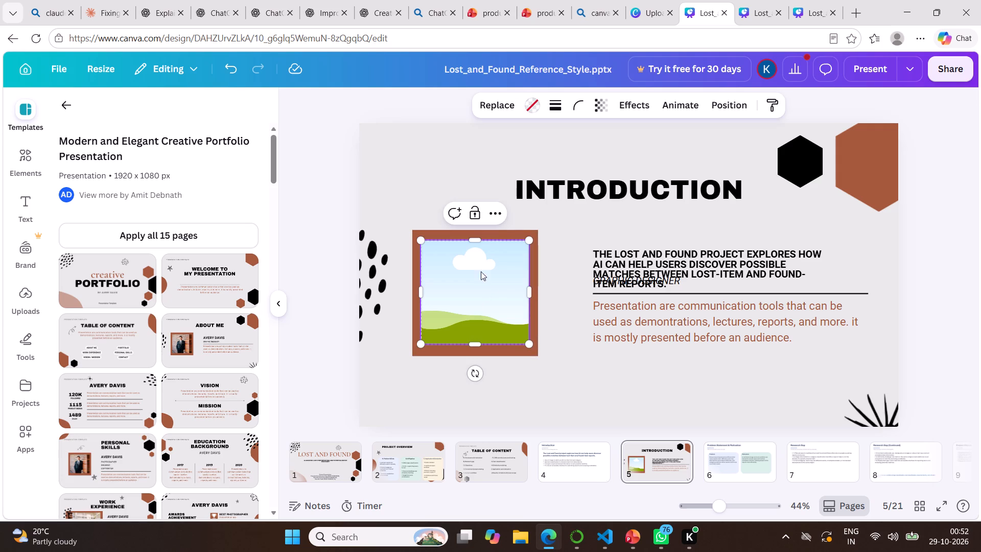
click(498, 219)
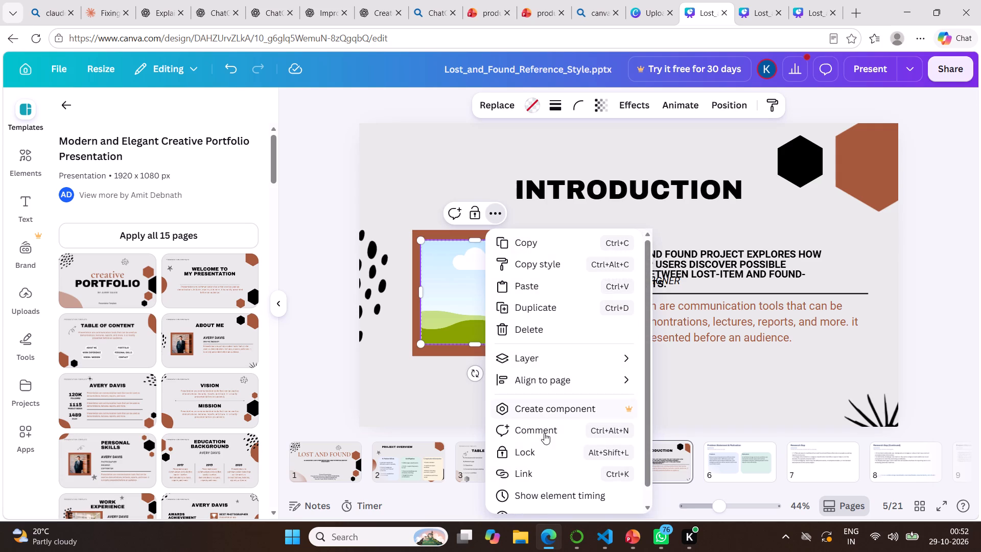
click(552, 329)
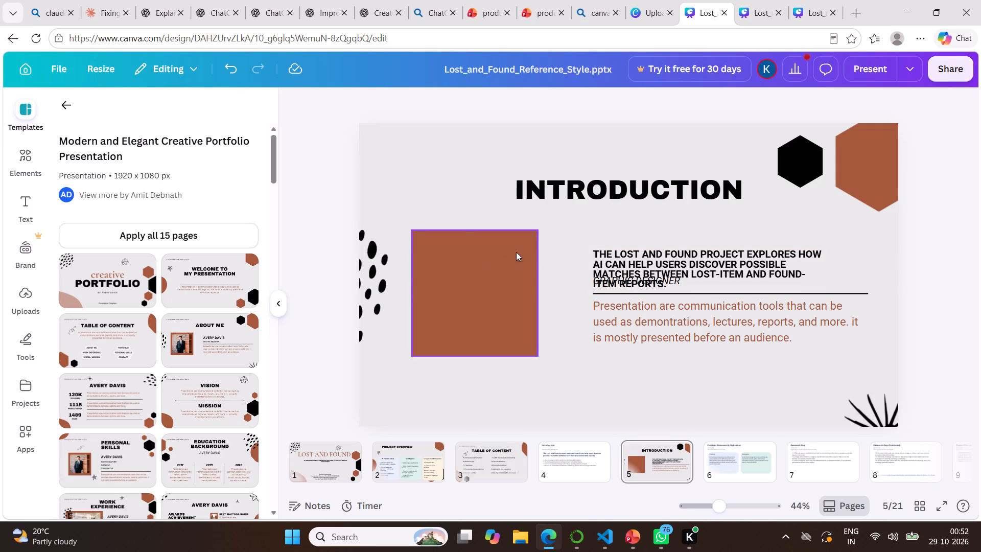
click(465, 297)
key(Delete)
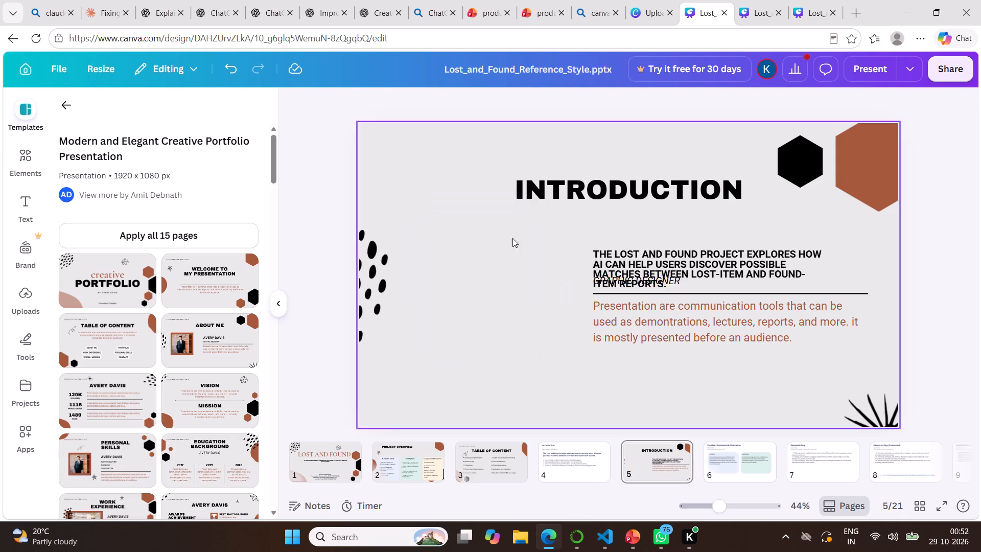
Scale the project statement out over the cleared picture area, bringing its font size to about 30.9 on four lines.
click(609, 250)
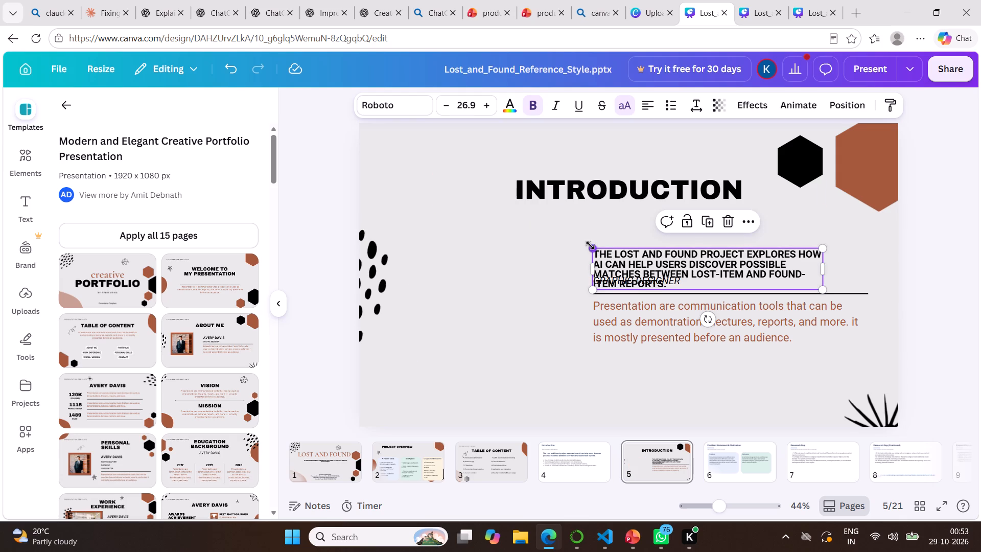
drag(590, 245, 407, 282)
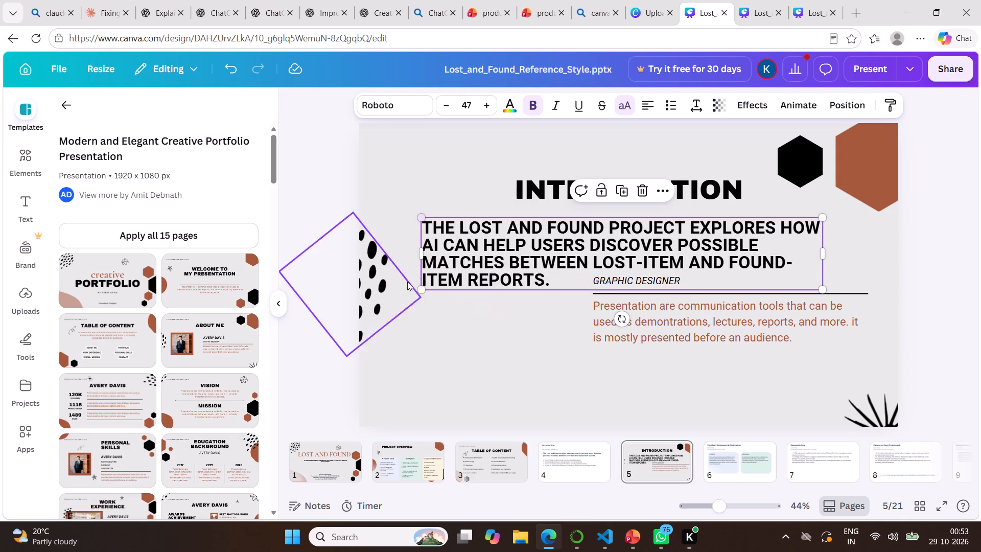
drag(821, 291, 786, 274)
click(786, 274)
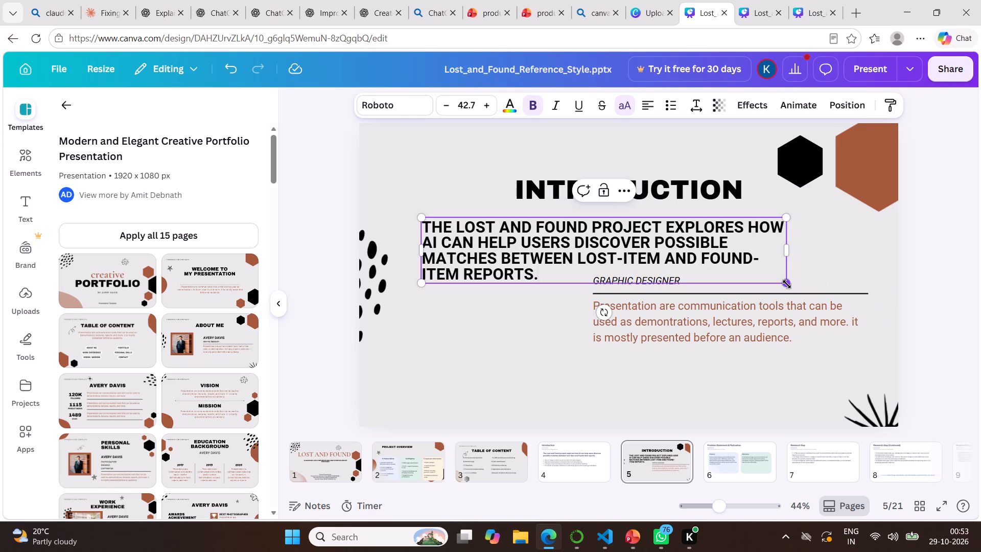
drag(787, 284, 686, 263)
Delete the Graphic Designer subtitle above the divider line on page 5.
click(657, 282)
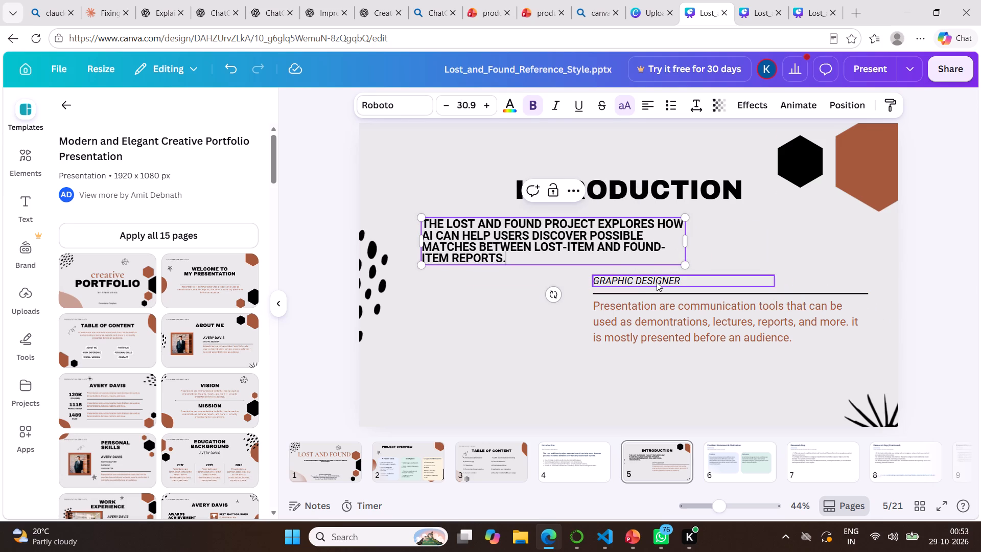
key(Delete)
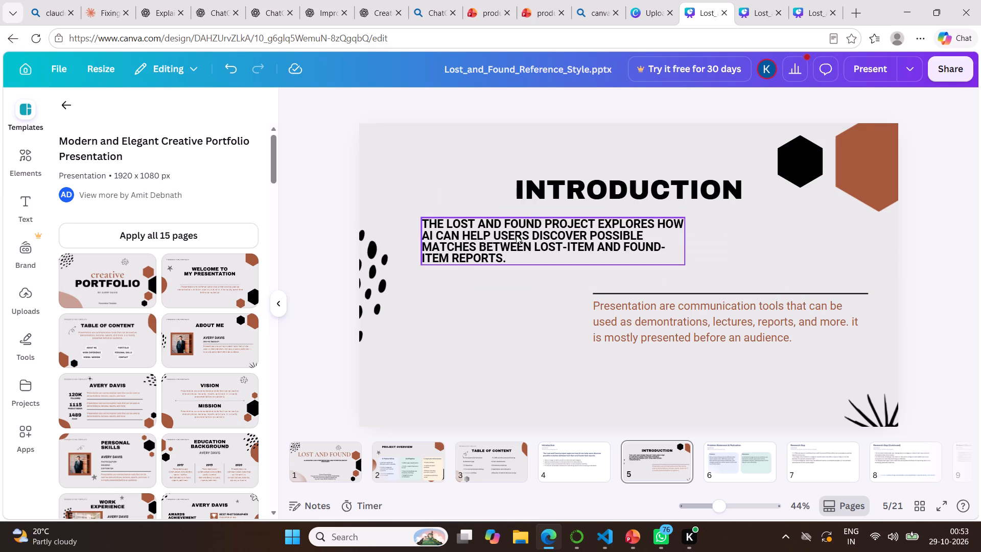
Widen the project statement's text box across the slide below the title and scale its text to 38.7 on three lines.
click(516, 235)
drag(685, 241, 814, 249)
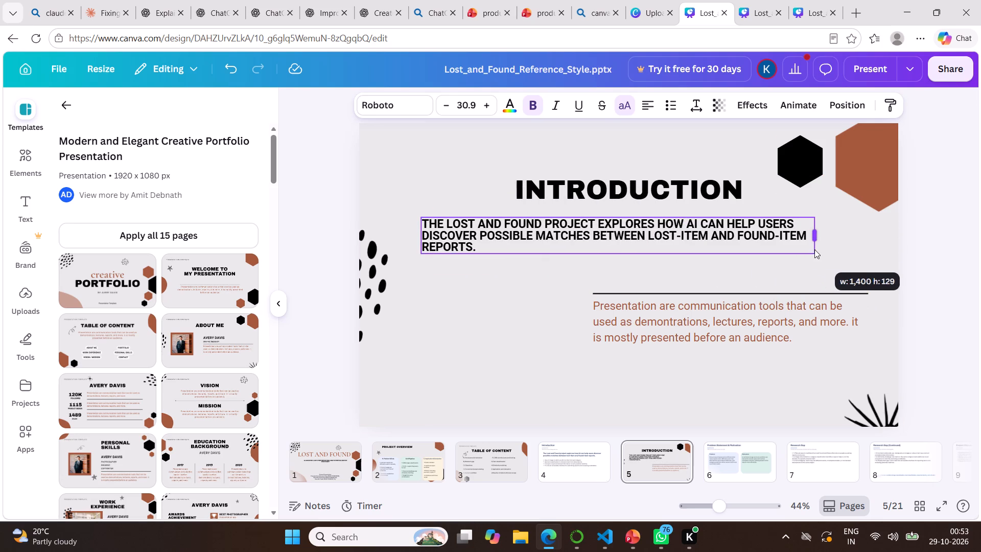
drag(814, 249, 815, 249)
drag(820, 245, 823, 250)
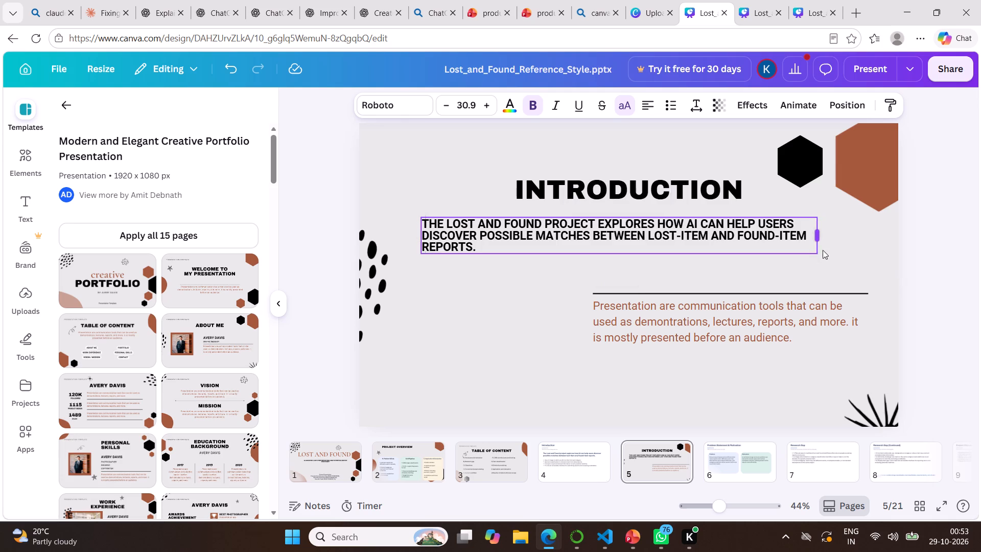
drag(823, 250, 840, 270)
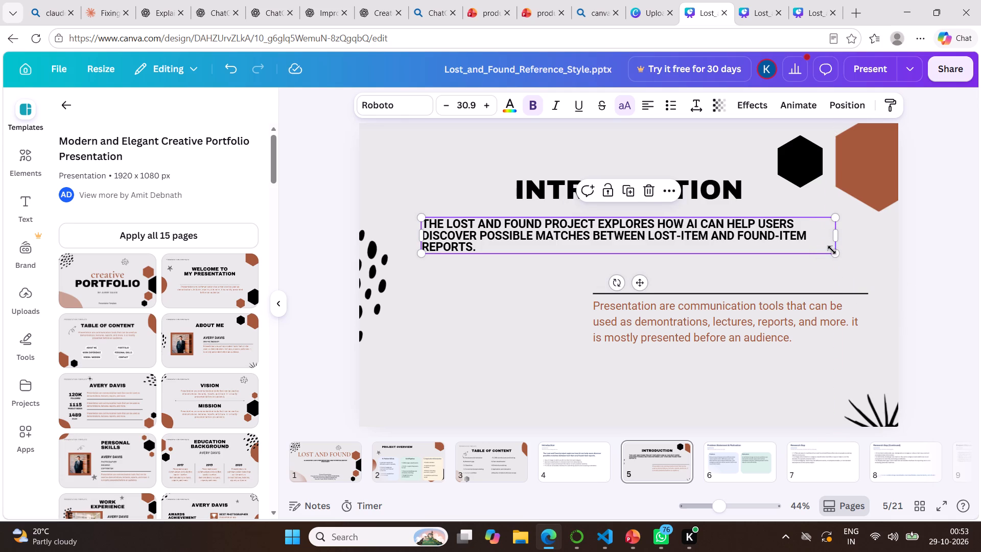
drag(832, 250, 834, 289)
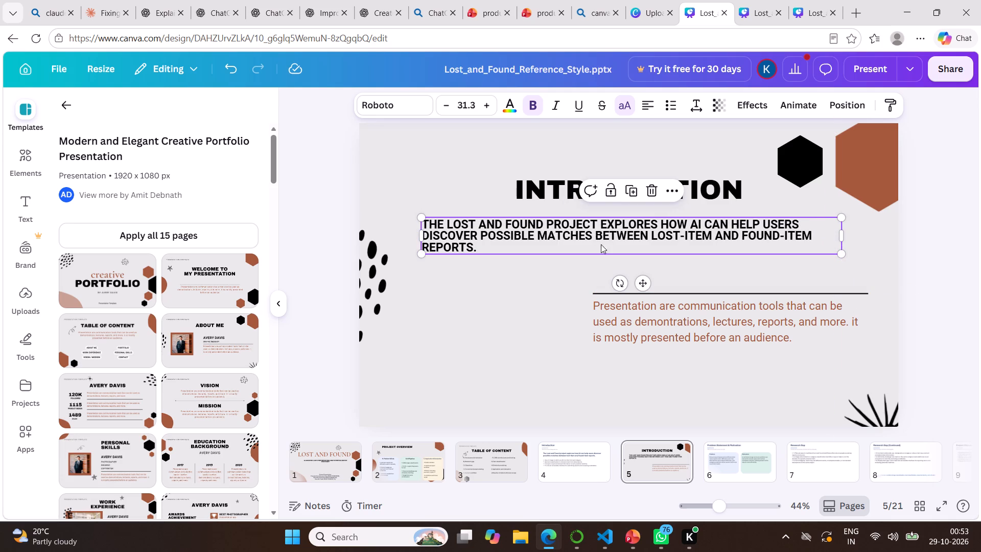
click(423, 232)
drag(417, 235, 492, 244)
drag(495, 252, 476, 287)
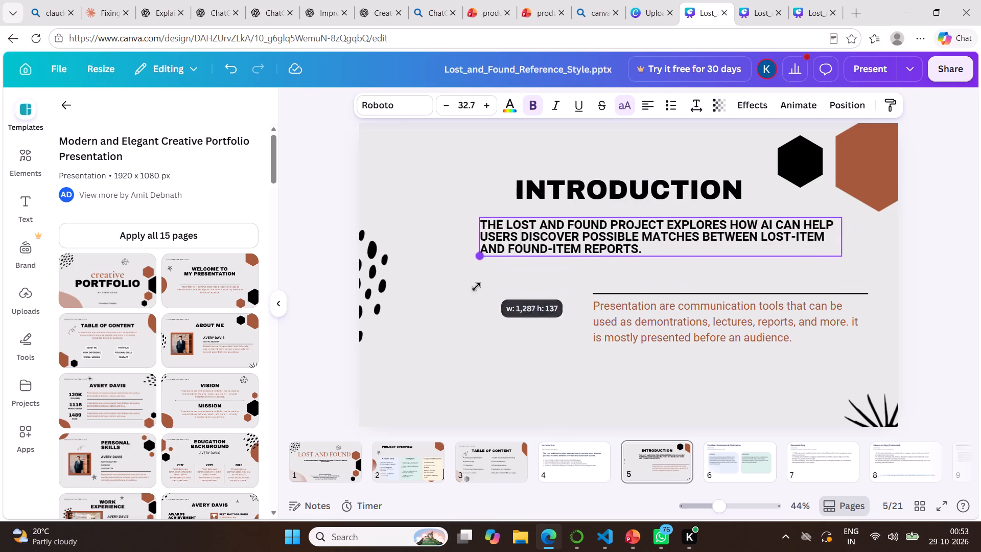
drag(476, 287, 424, 361)
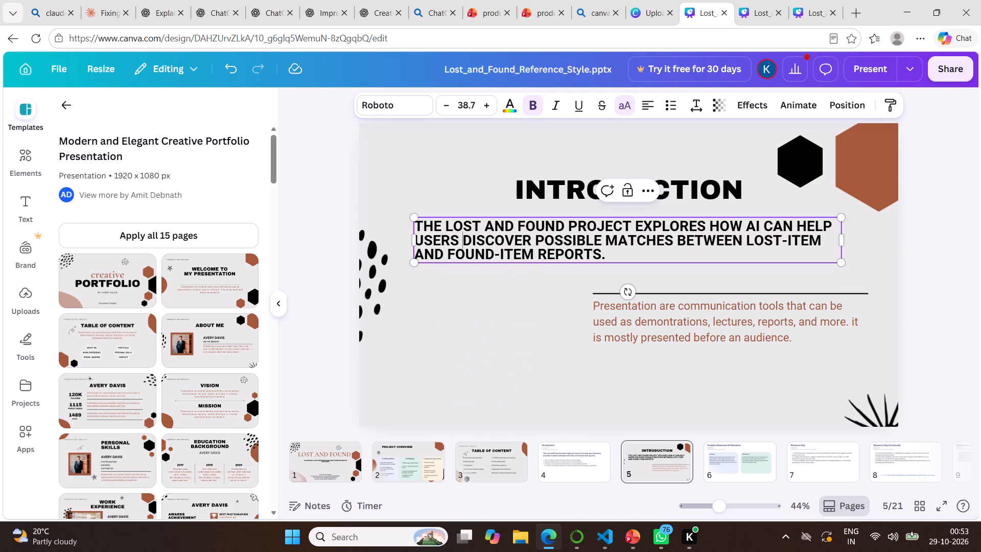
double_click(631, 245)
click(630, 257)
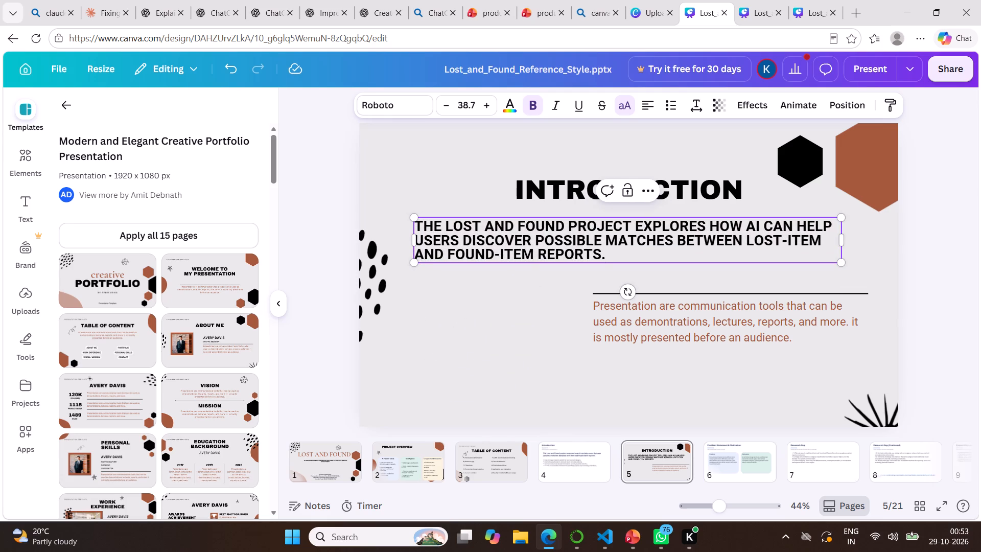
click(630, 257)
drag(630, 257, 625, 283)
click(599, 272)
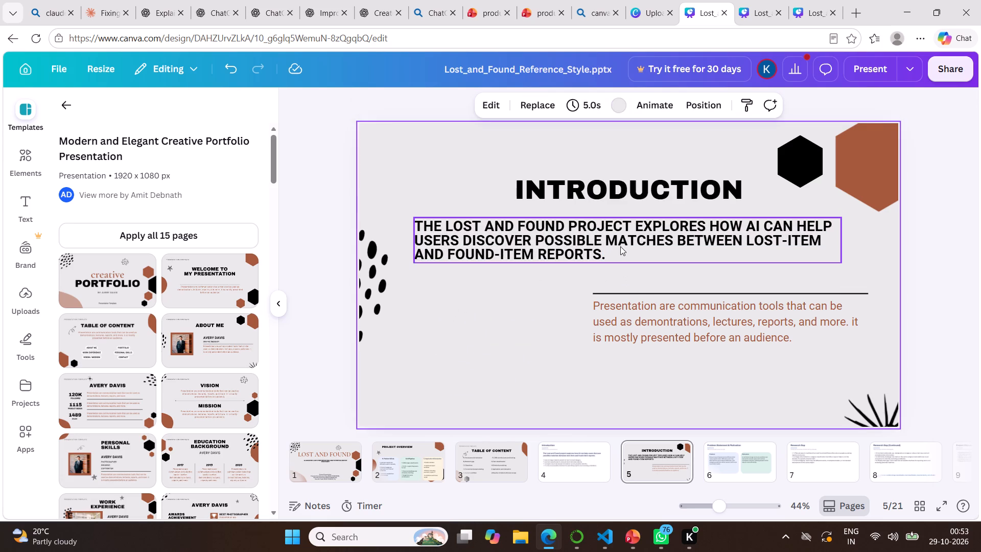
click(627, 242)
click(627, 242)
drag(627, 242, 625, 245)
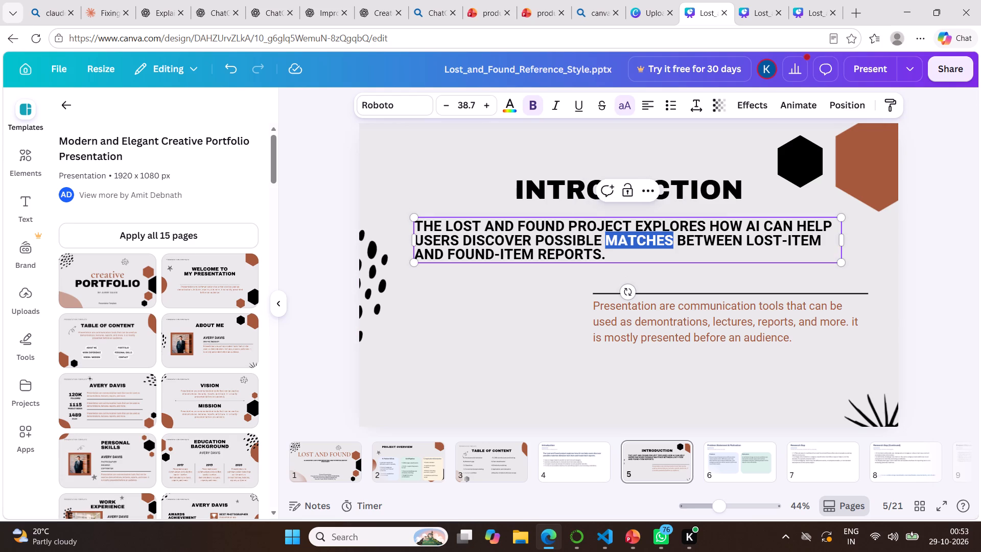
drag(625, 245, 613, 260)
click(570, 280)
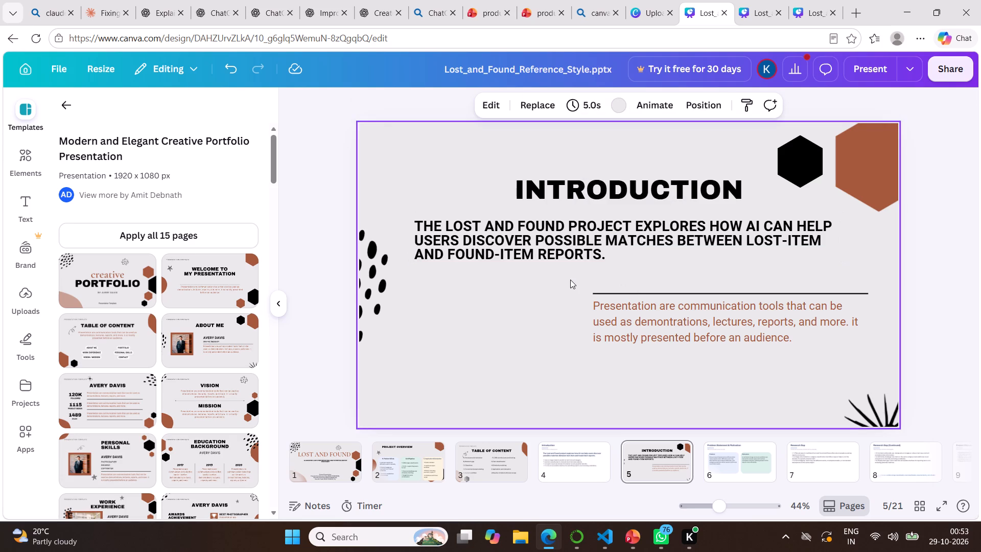
Shrink the project statement to about 30 on two lines and move it down between the title and the divider line.
click(579, 231)
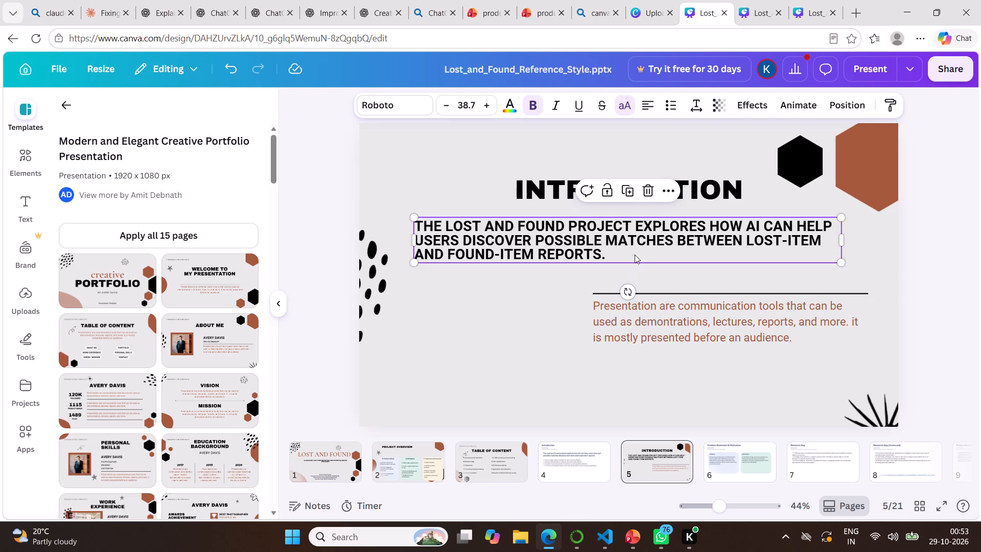
triple_click(445, 101)
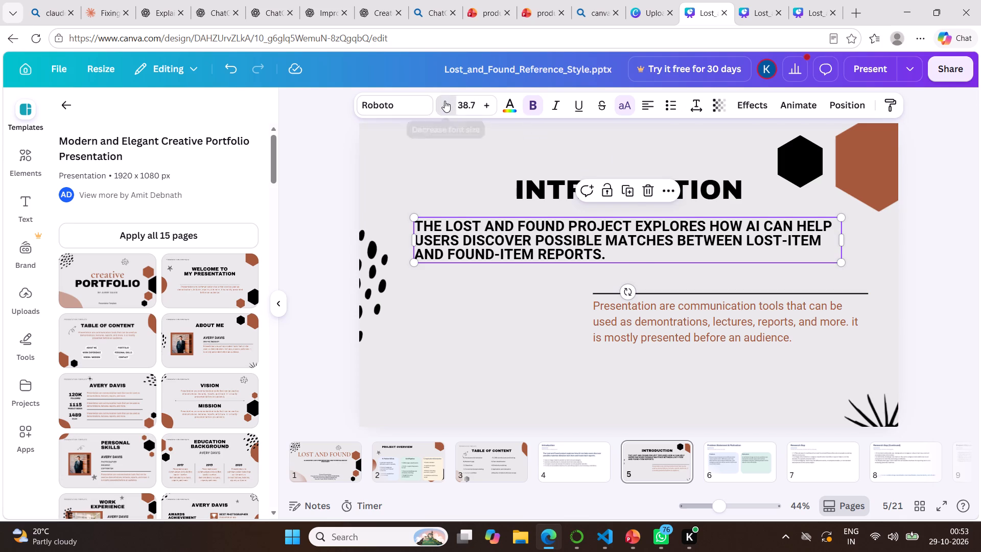
triple_click(445, 101)
triple_click(445, 101)
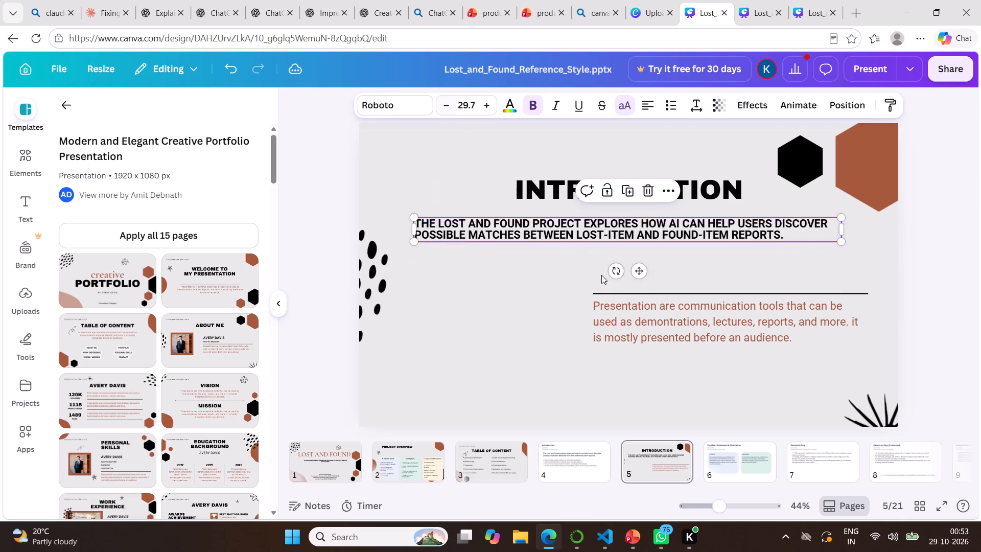
drag(640, 268, 644, 290)
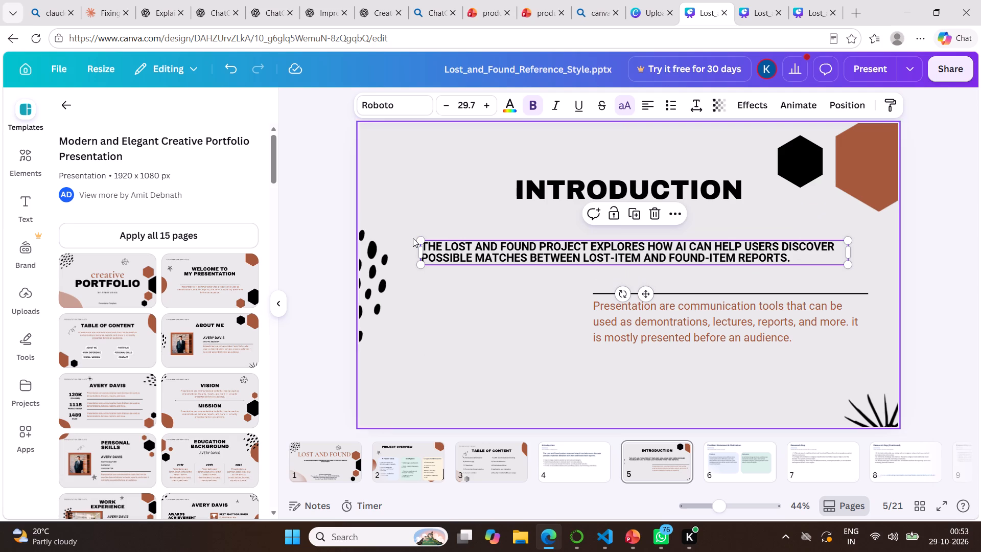
drag(421, 240, 415, 215)
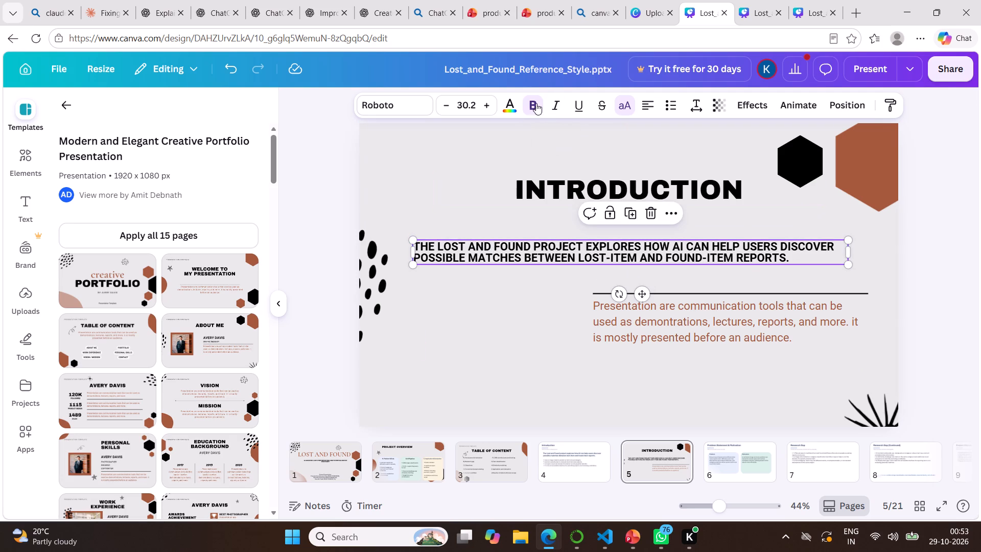
Remove bold from the project statement and reduce its font size to 21.2.
click(536, 103)
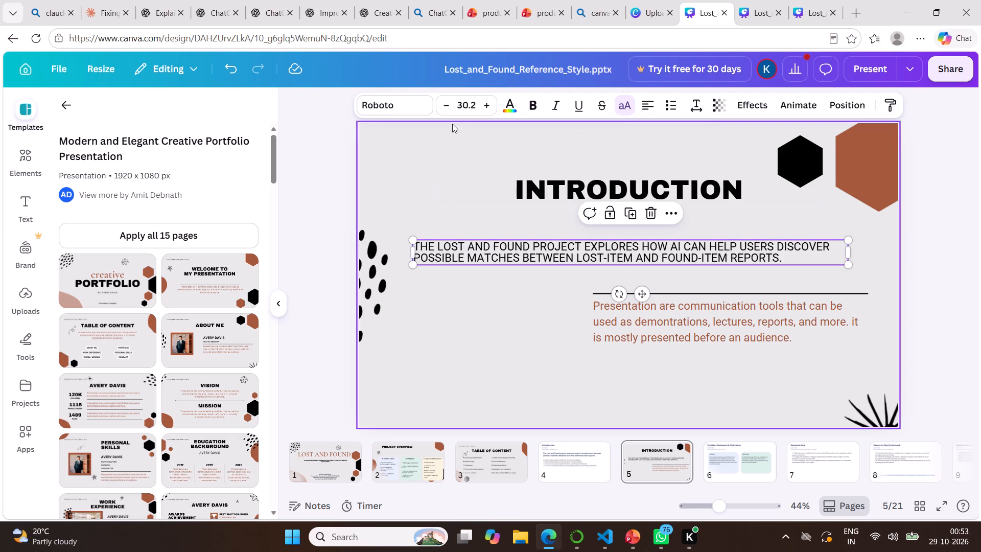
triple_click(448, 97)
triple_click(448, 97)
triple_click(448, 97)
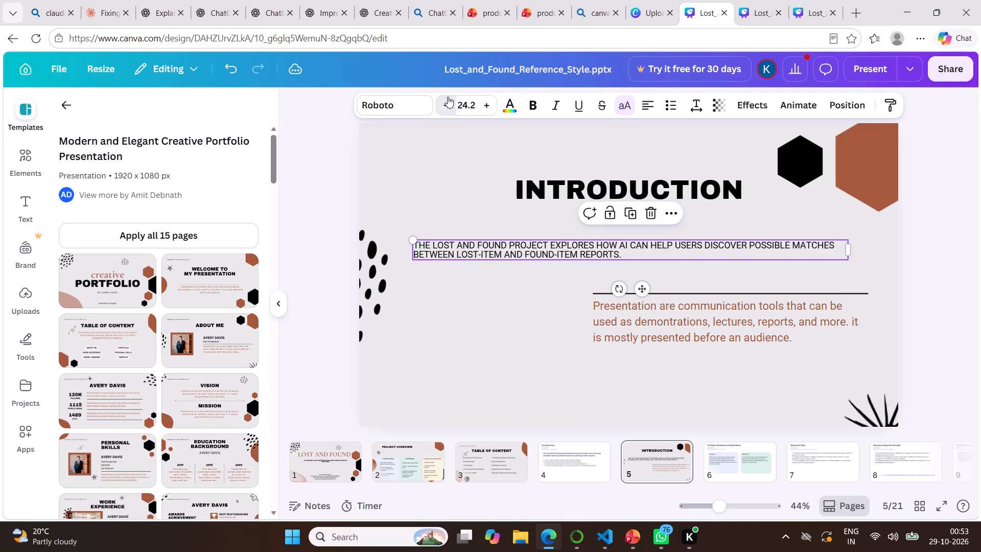
Compare page 5 with pages 4 and 3, and turn off all capitals for its project statement.
click(579, 449)
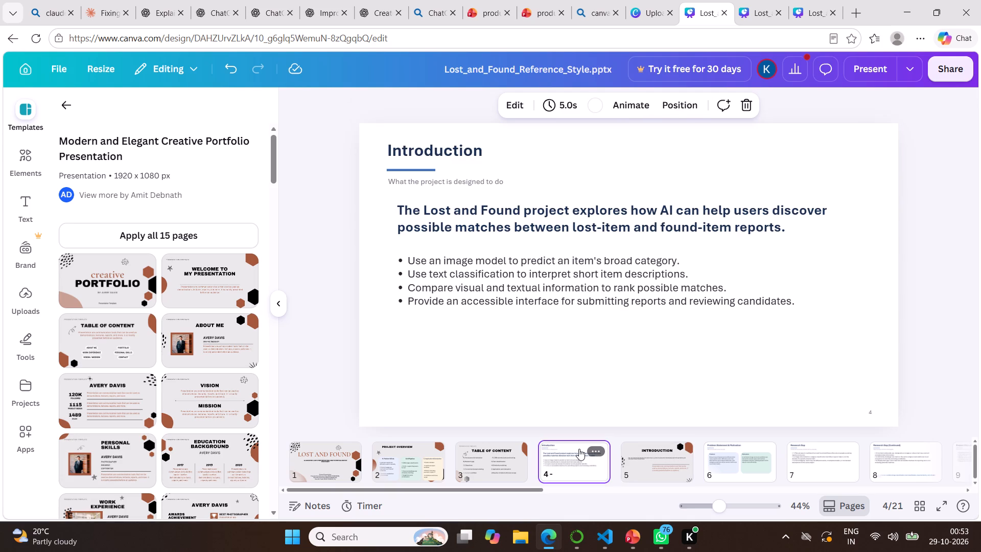
click(658, 464)
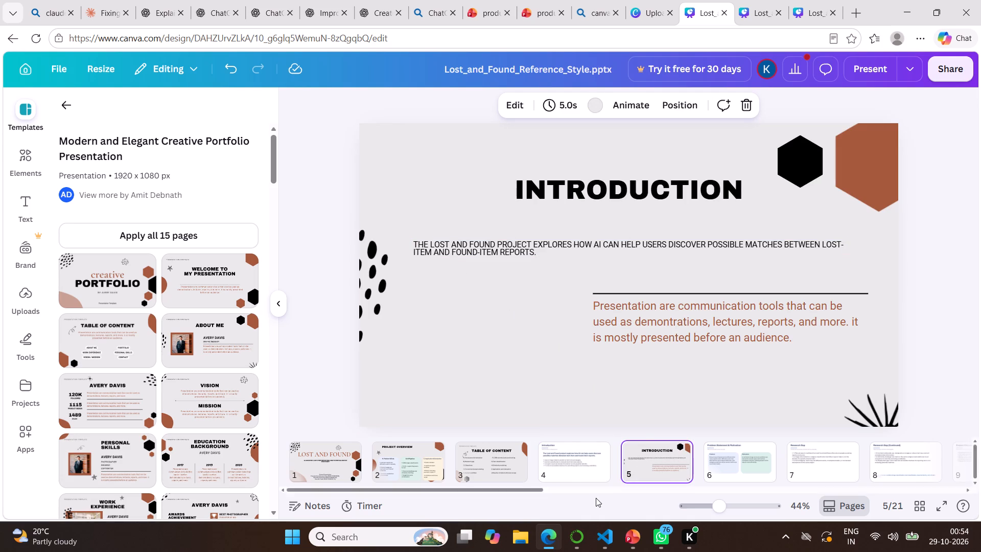
click(486, 457)
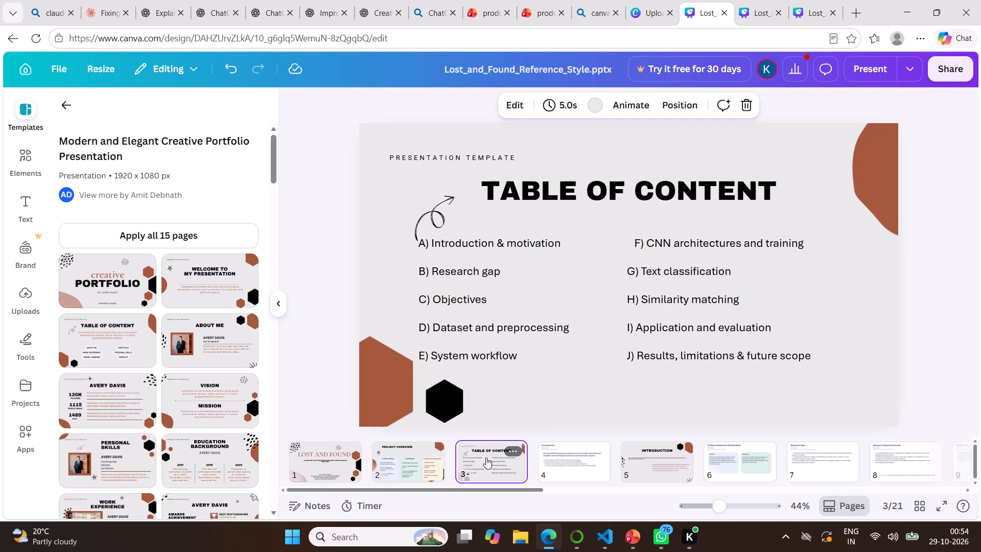
click(645, 456)
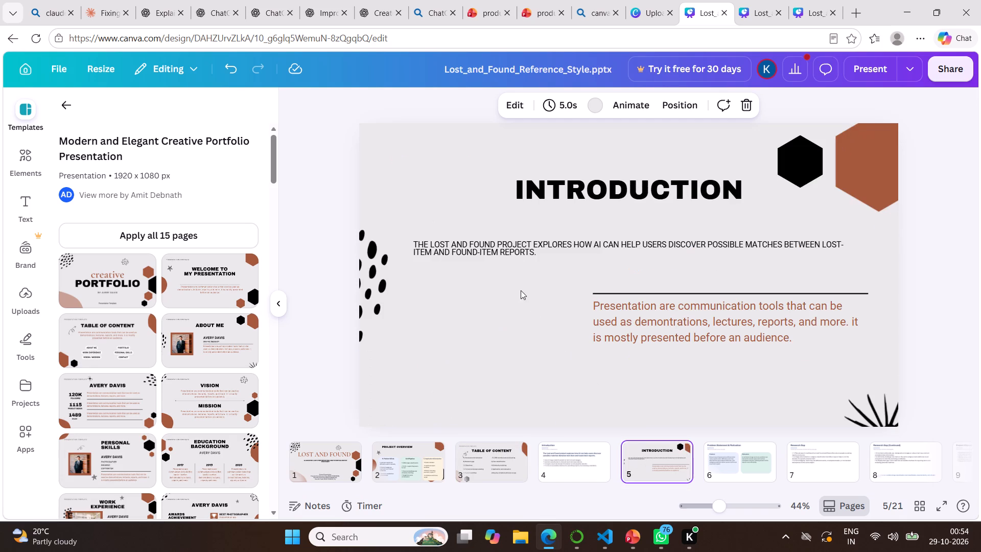
click(523, 254)
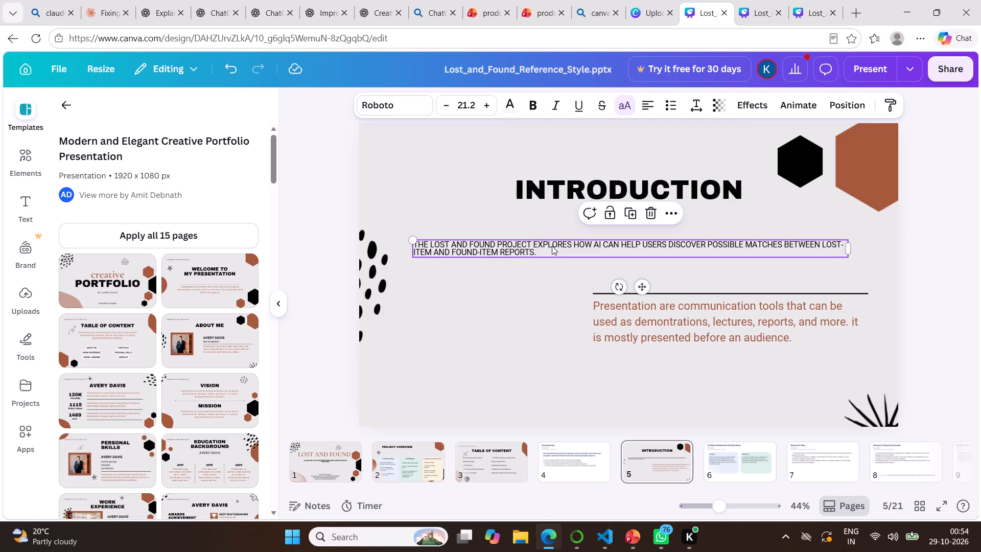
click(621, 103)
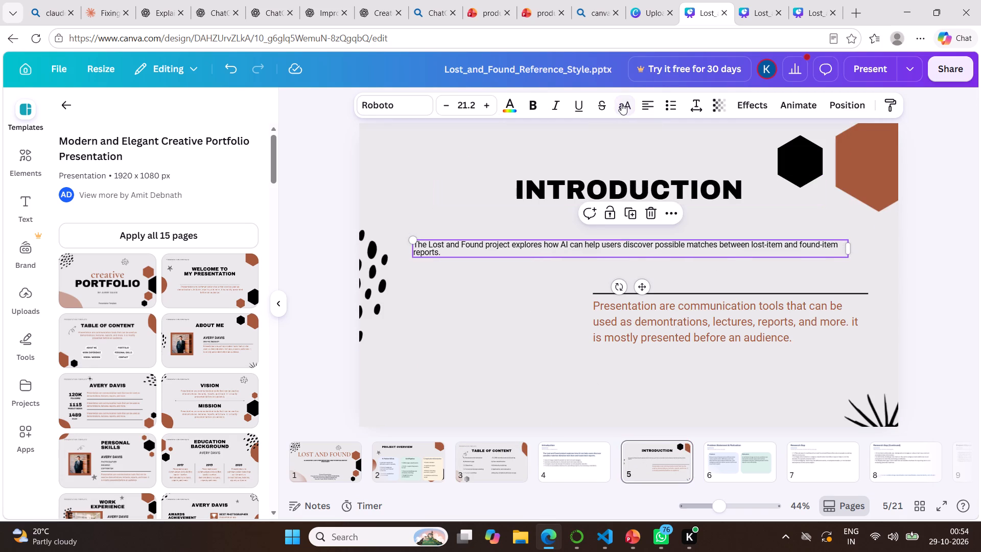
Scale the project statement up slightly toward the slide's left edge, to font size 21.9.
drag(413, 237, 409, 212)
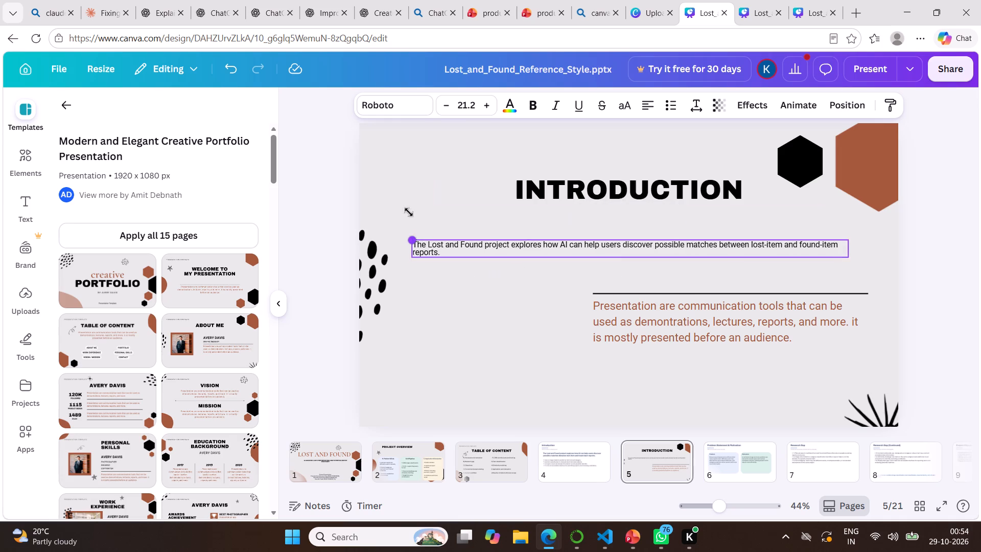
drag(409, 212, 400, 182)
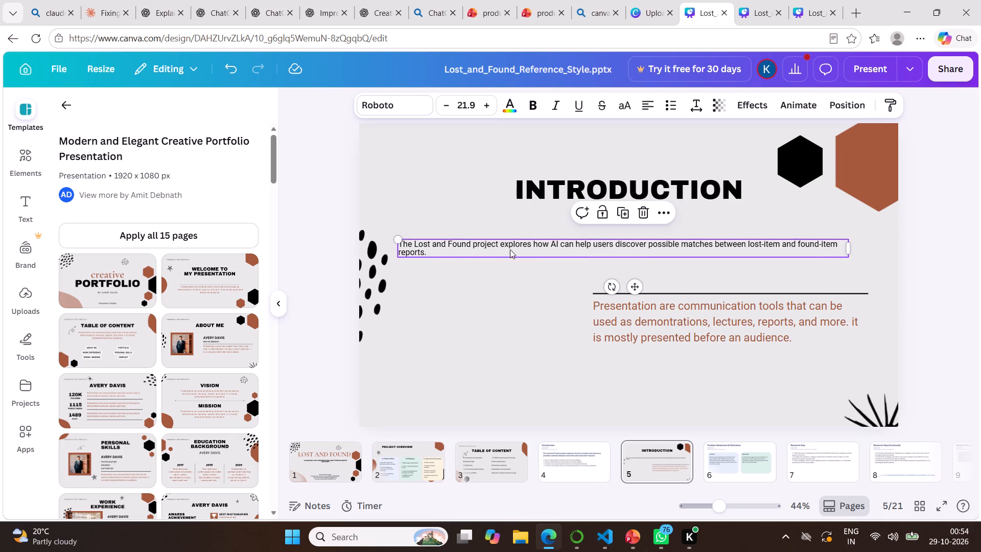
Enlarge the project statement on page 5 to font size 30.9 and widen its text box so it fits on two lines.
drag(848, 245, 669, 280)
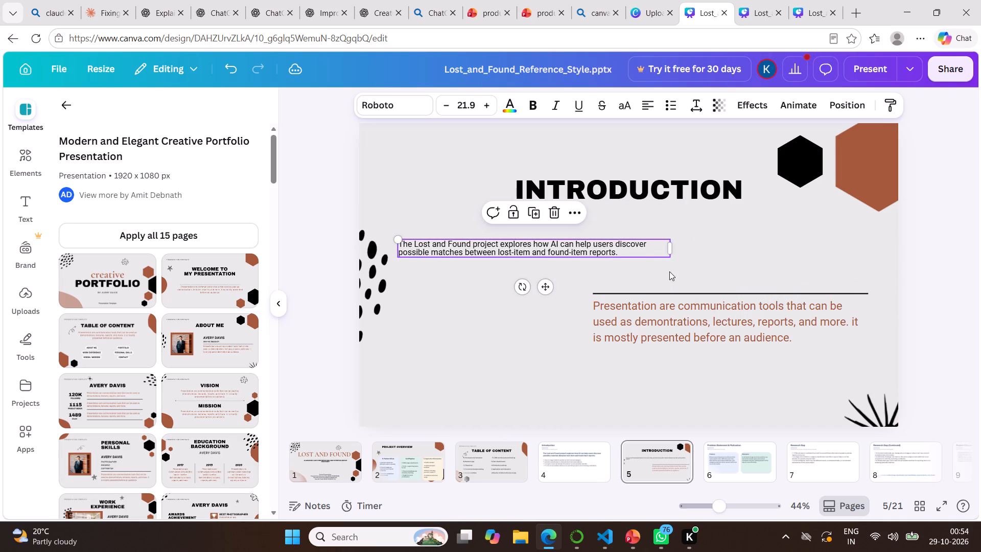
triple_click(488, 102)
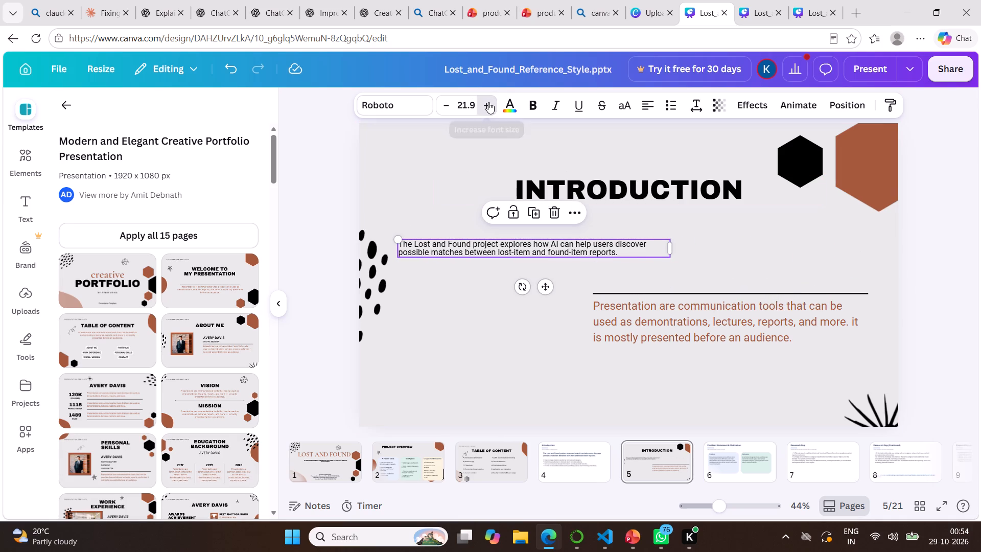
triple_click(488, 102)
triple_click(488, 102)
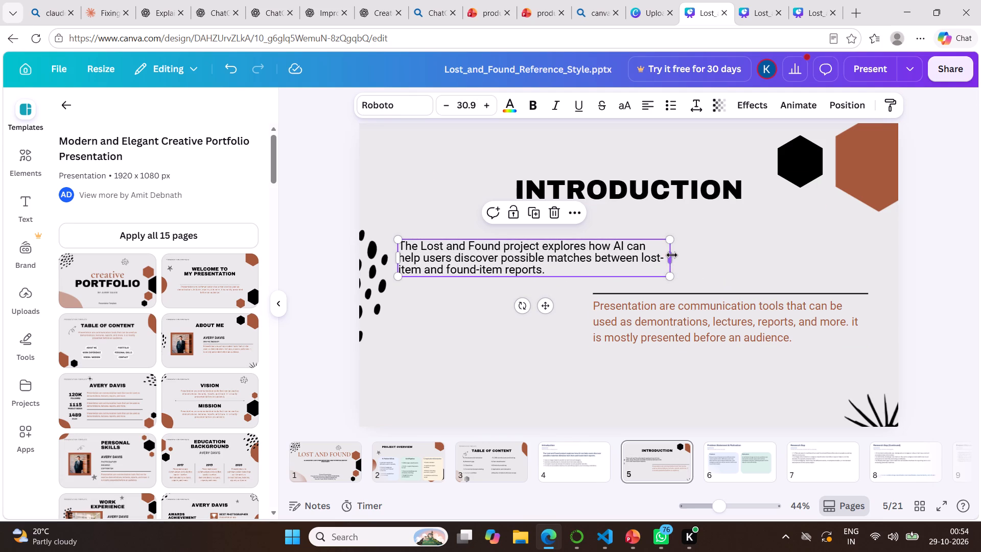
drag(672, 255, 806, 250)
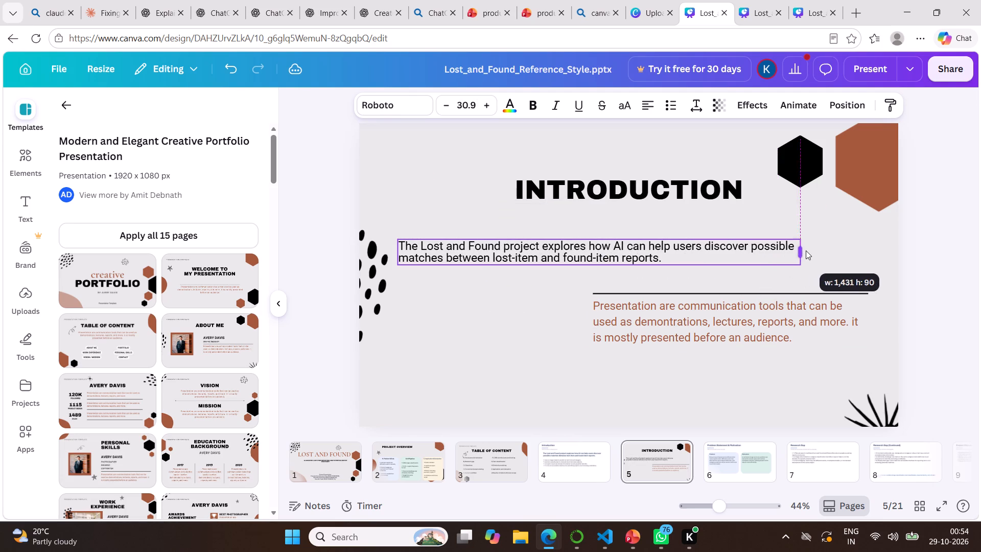
drag(806, 250, 815, 250)
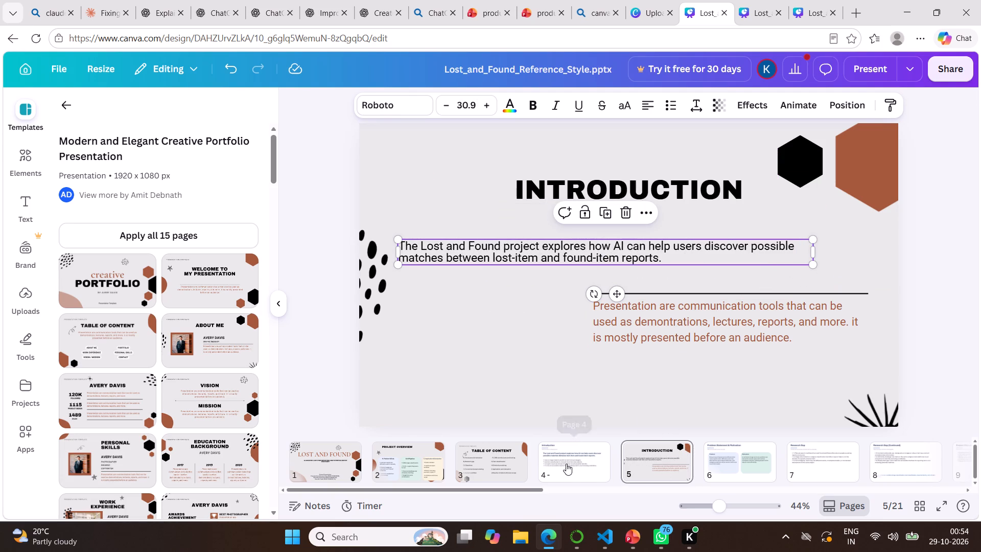
Copy all four bullet points from the original Introduction slide on page 4.
click(566, 464)
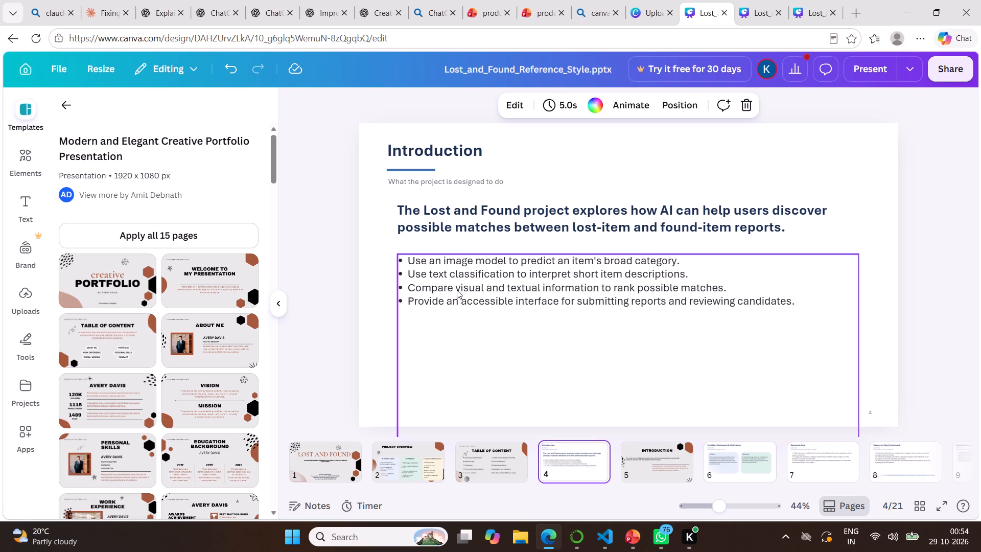
triple_click(411, 263)
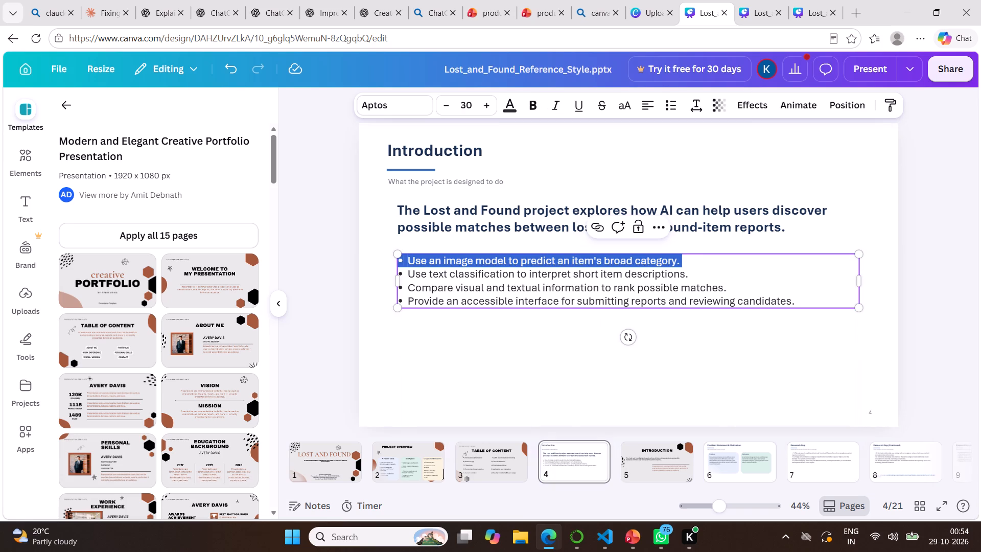
triple_click(411, 263)
drag(404, 261, 425, 274)
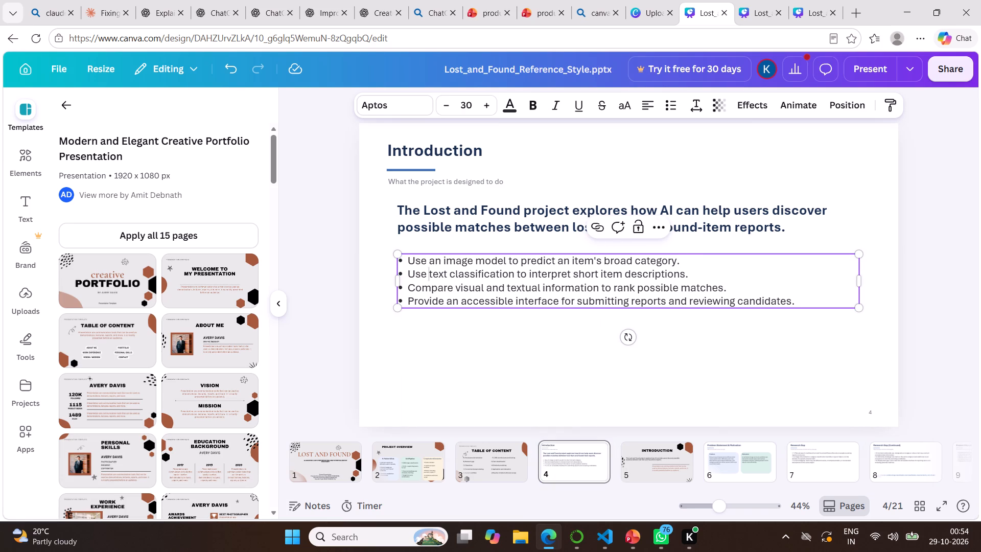
drag(425, 274, 399, 263)
click(399, 263)
drag(399, 263, 487, 282)
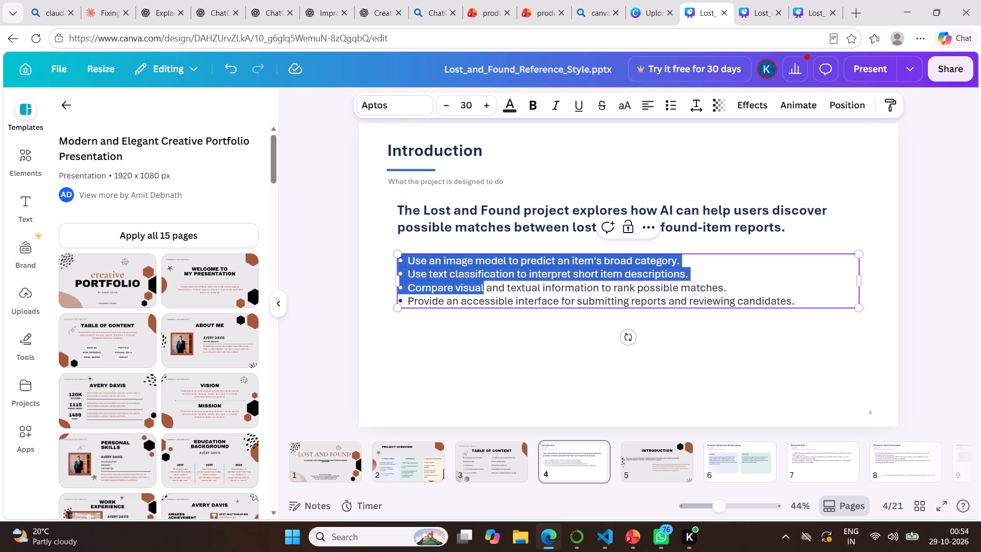
drag(487, 282, 746, 300)
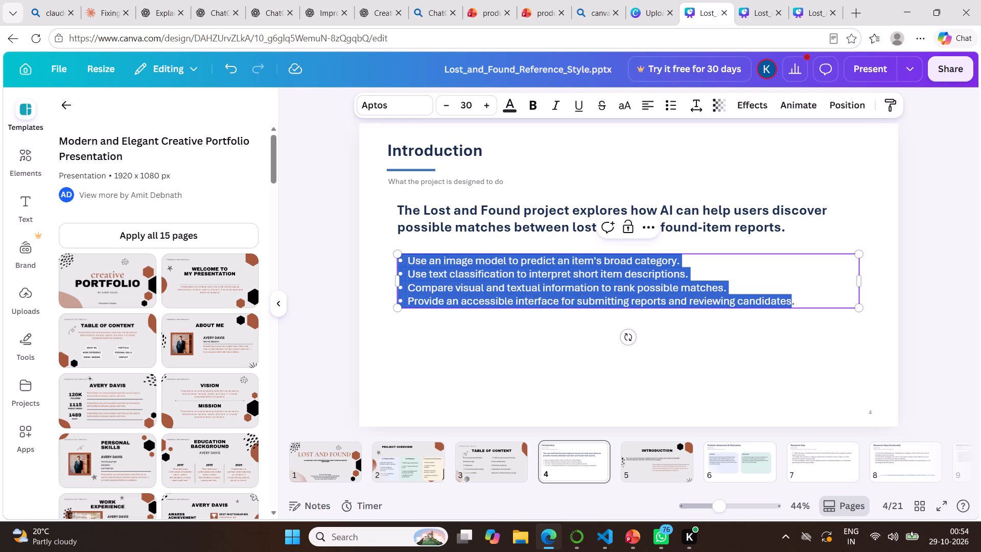
drag(746, 300, 793, 300)
key(ctrl+c)
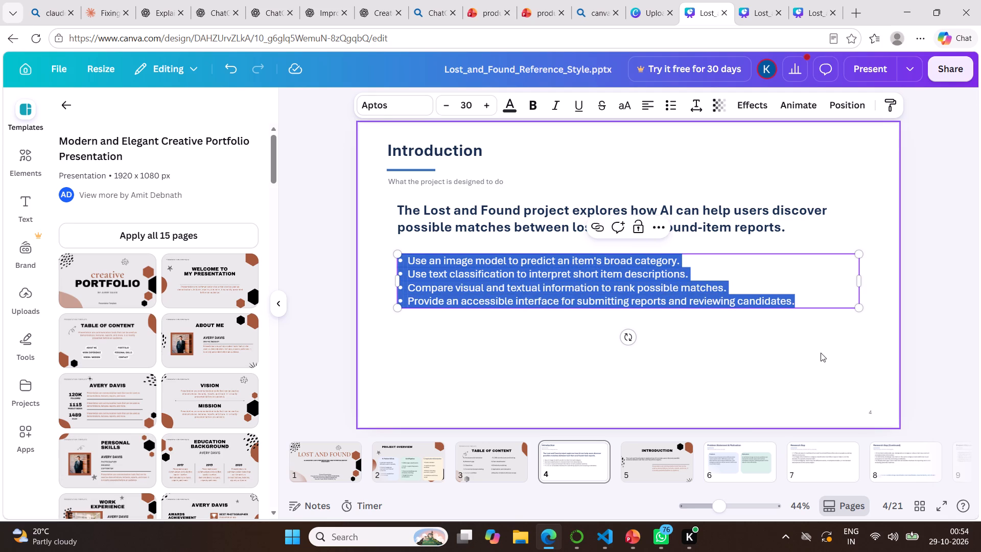
Replace page 5's placeholder paragraph with the copied bullet points, placing them below the divider line.
click(672, 451)
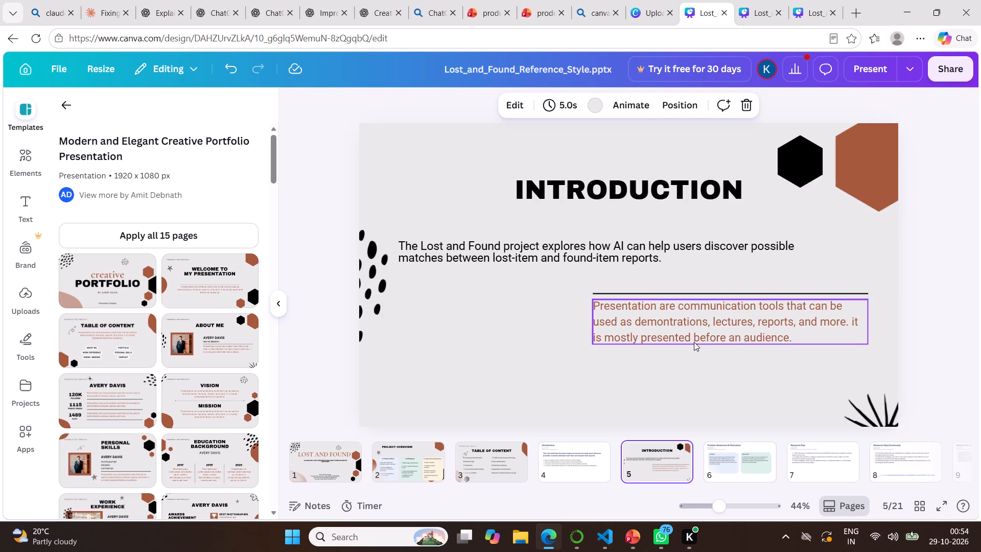
click(694, 342)
key(Delete)
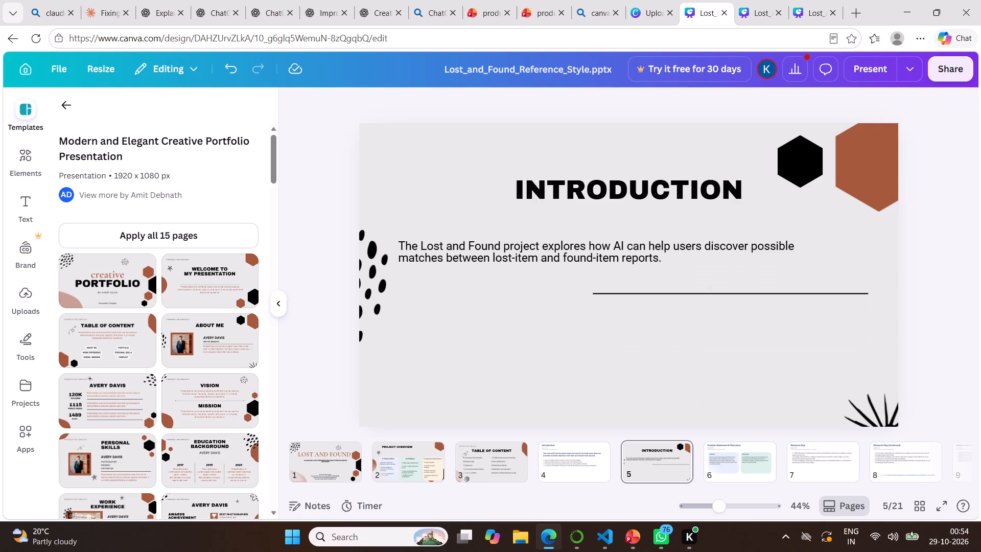
key(ctrl+v)
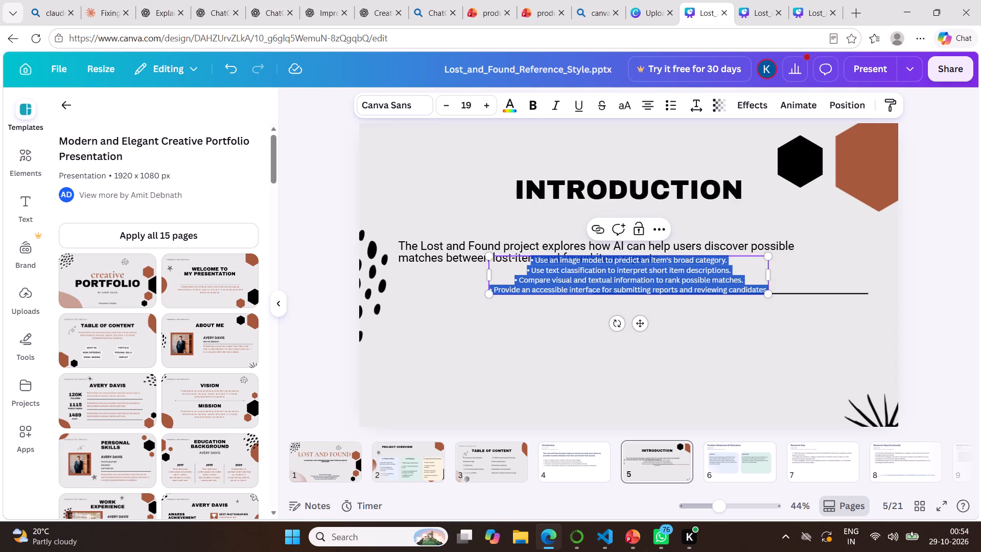
click(638, 326)
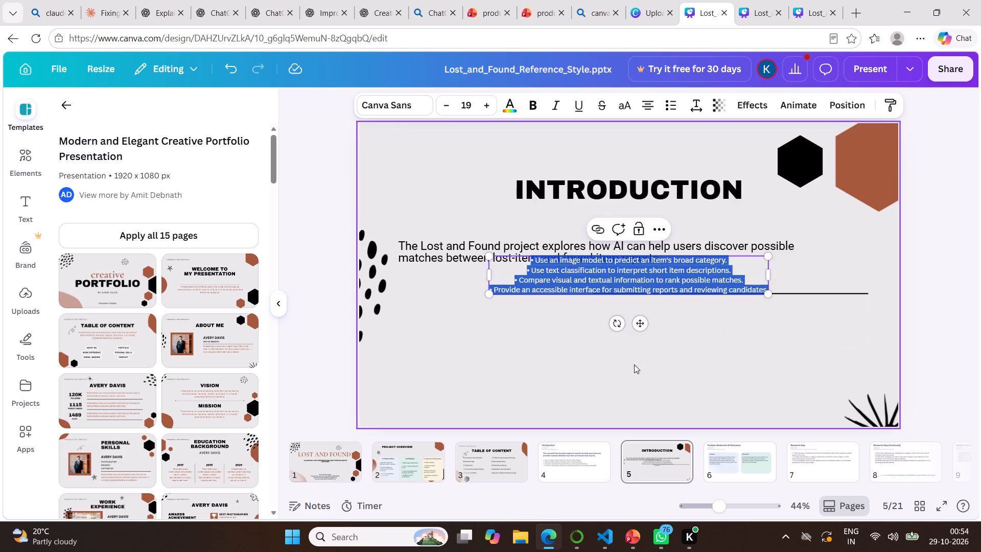
drag(638, 324, 577, 379)
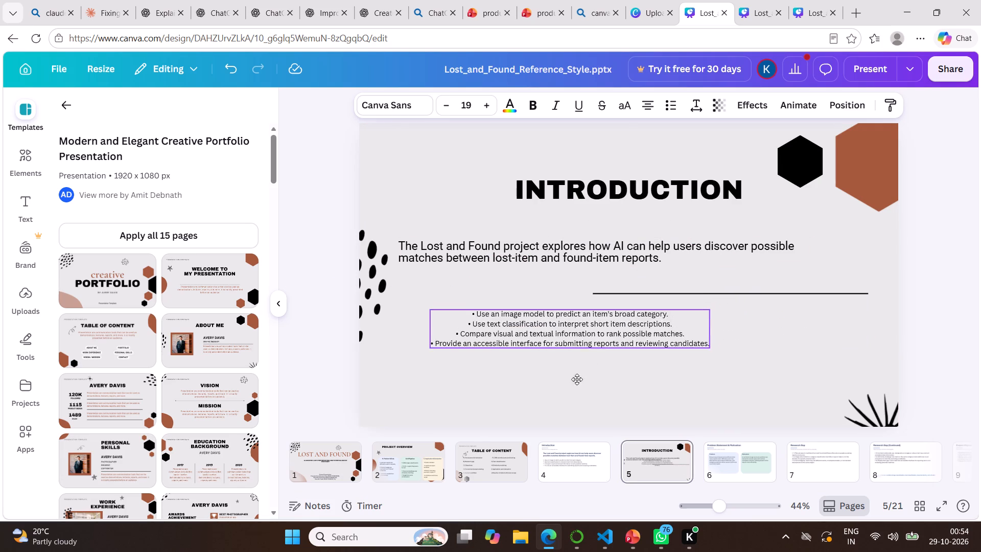
drag(577, 379, 573, 389)
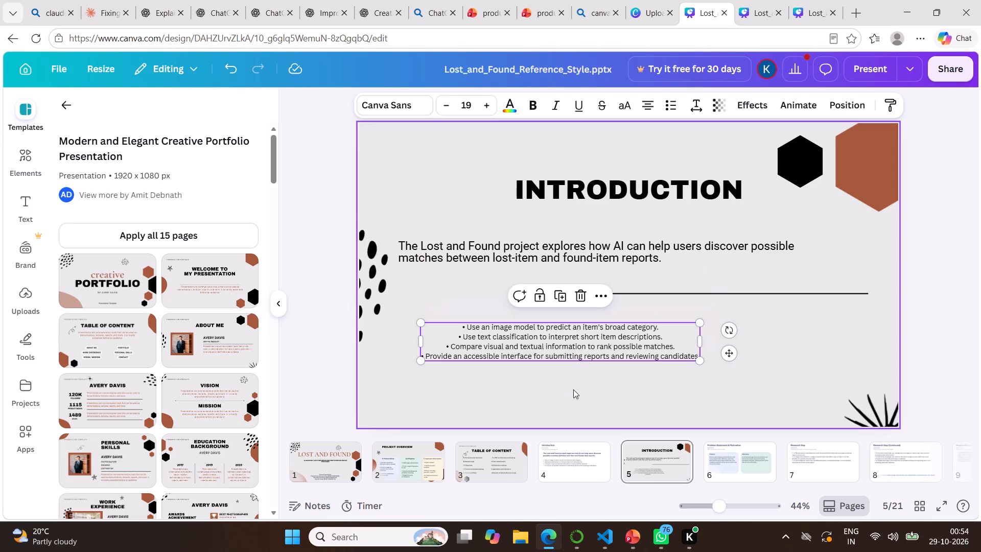
Widen the bullet list's text box, left-align its text and bring its left edge near the project statement's left edge.
drag(703, 340, 810, 331)
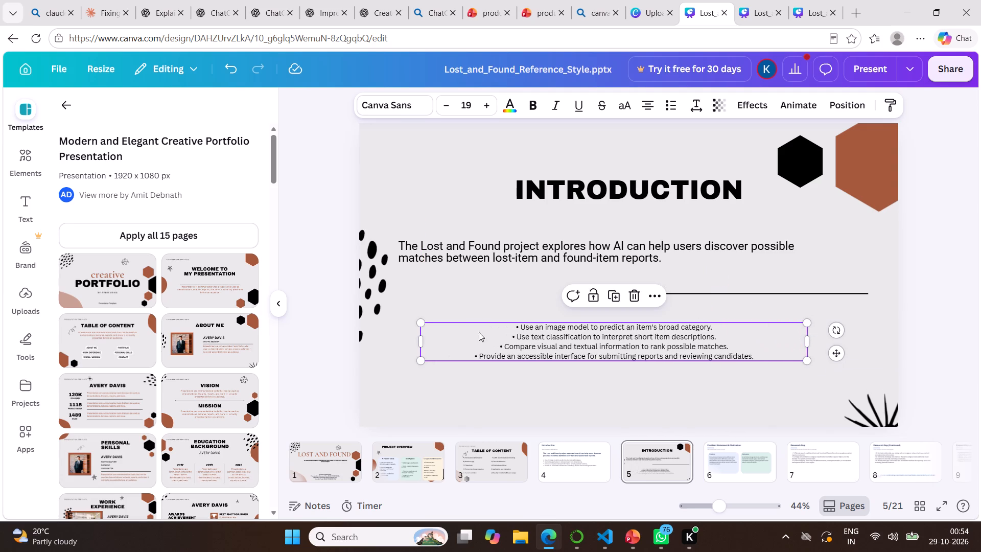
drag(424, 325, 385, 298)
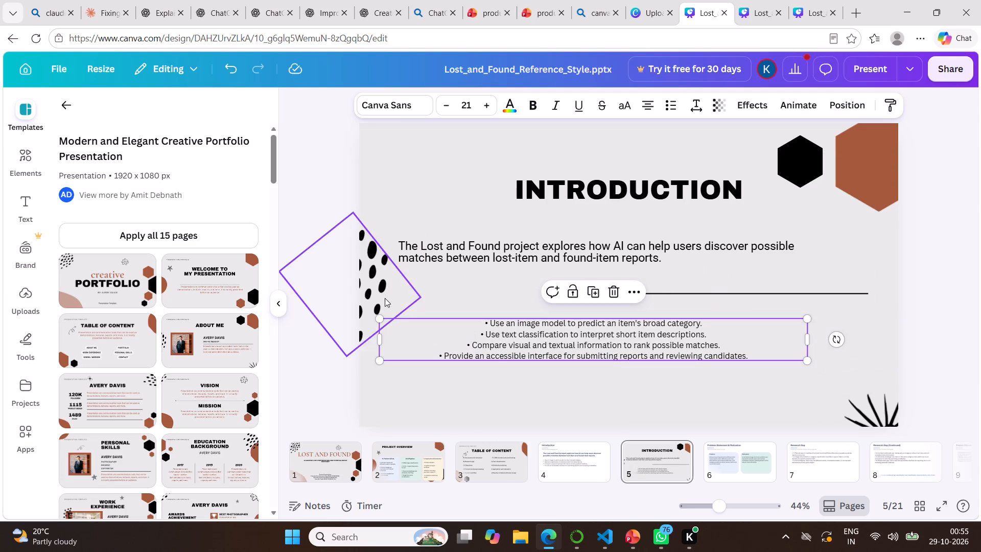
click(494, 328)
click(646, 101)
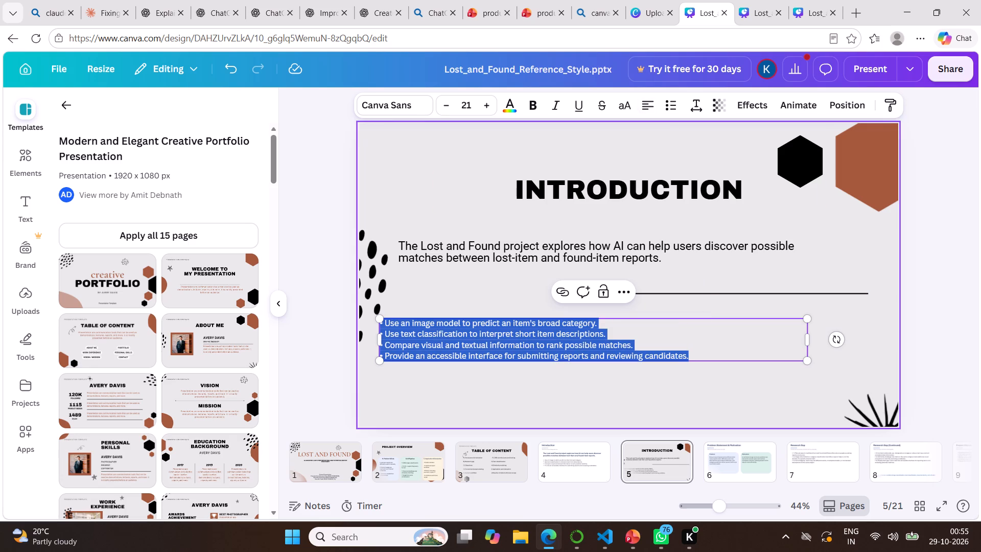
drag(379, 339, 405, 343)
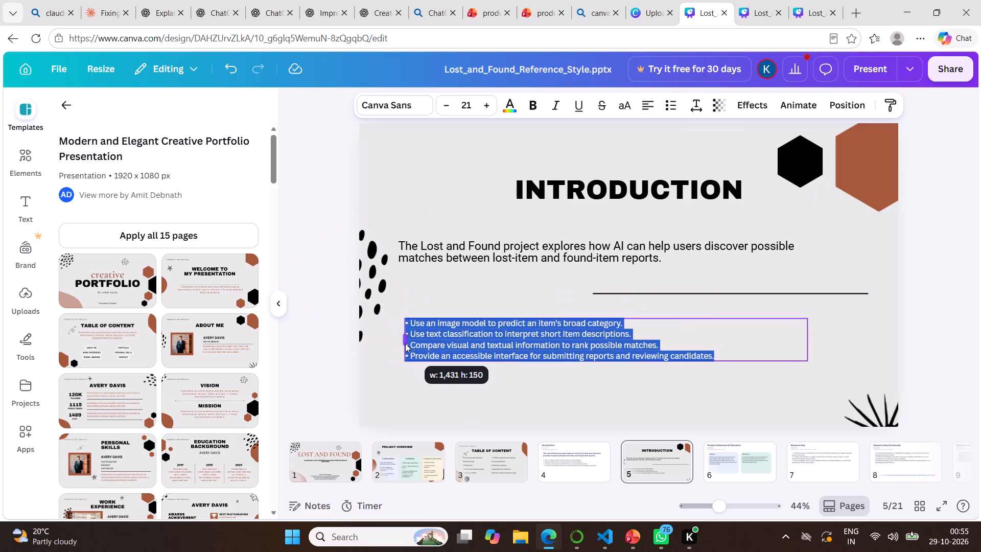
drag(405, 343, 401, 344)
Increase the bullet list's font size to 28, and scale it up slightly to 28.3 toward the slide's left edge.
triple_click(487, 95)
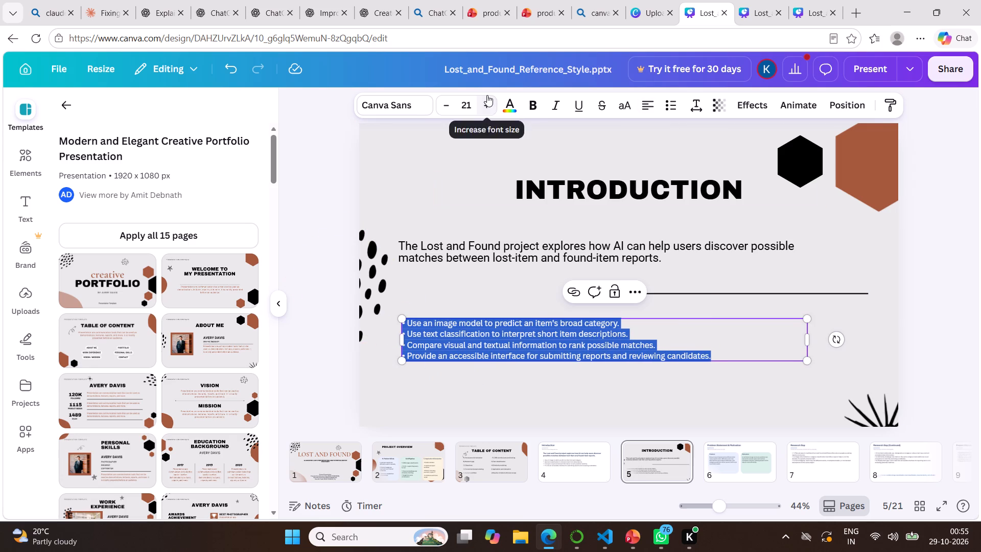
triple_click(487, 95)
click(487, 95)
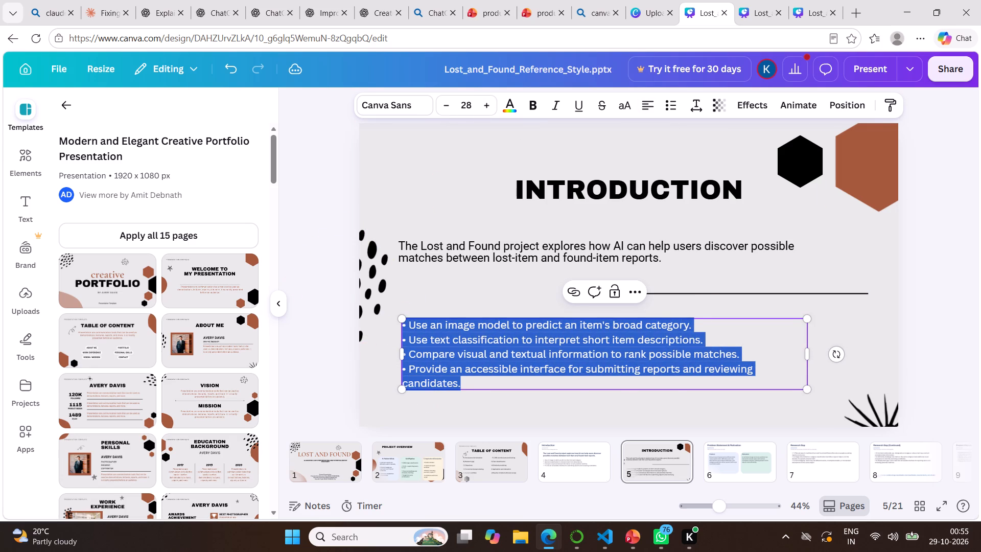
click(484, 277)
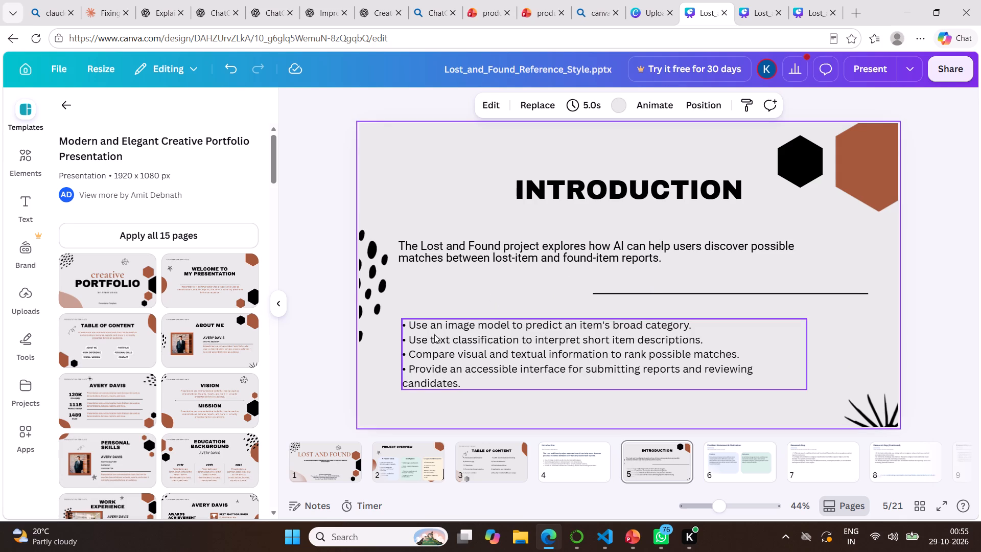
click(413, 325)
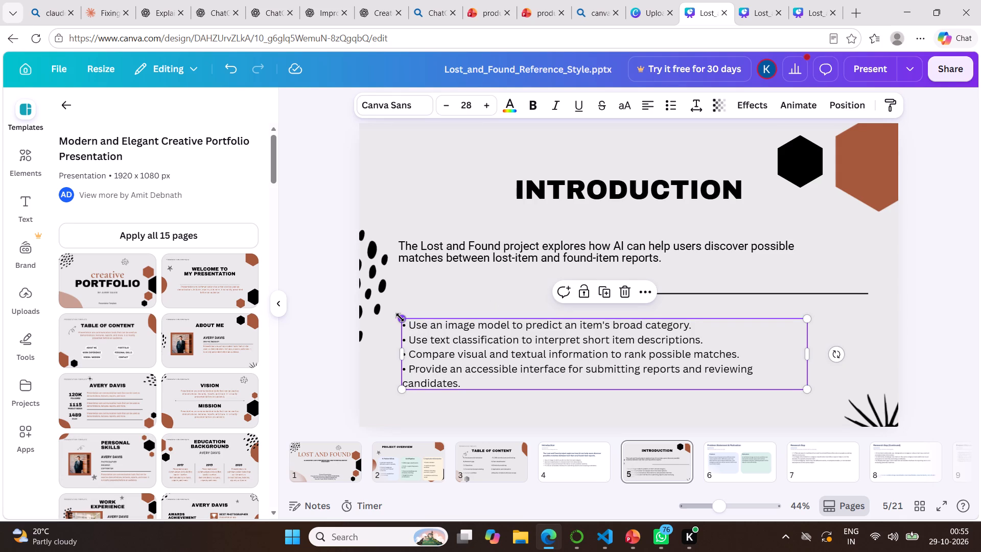
drag(400, 317, 393, 309)
Delete the black dotted decoration at the left edge of the Introduction slide.
click(386, 295)
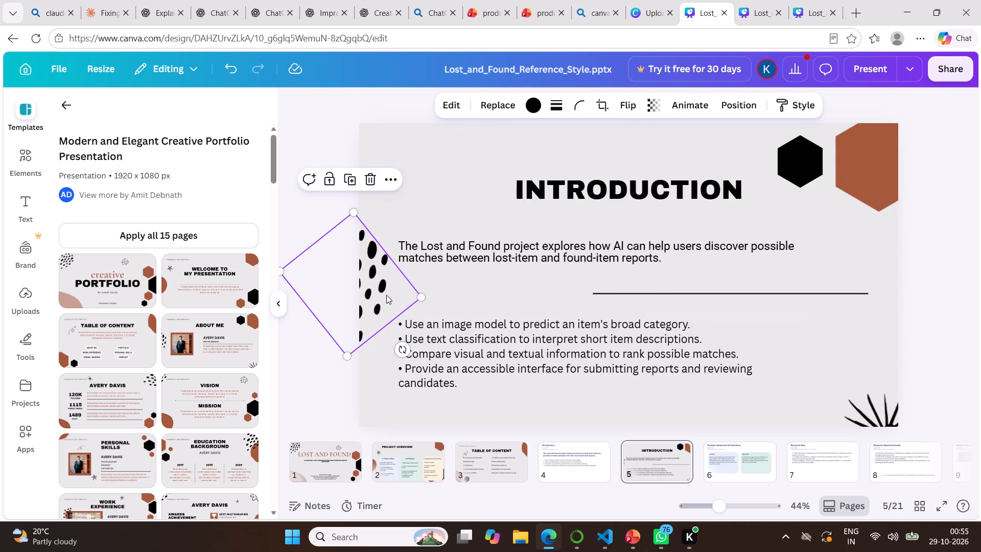
click(369, 181)
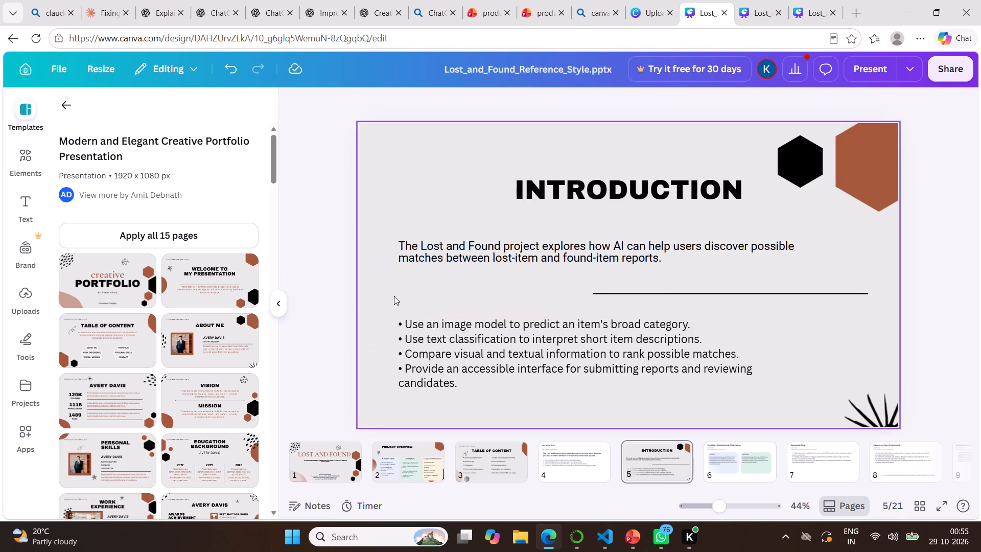
Scale the bullet list up to font size 29.5 and narrow its text box so the last bullet wraps before "reviewing".
click(409, 328)
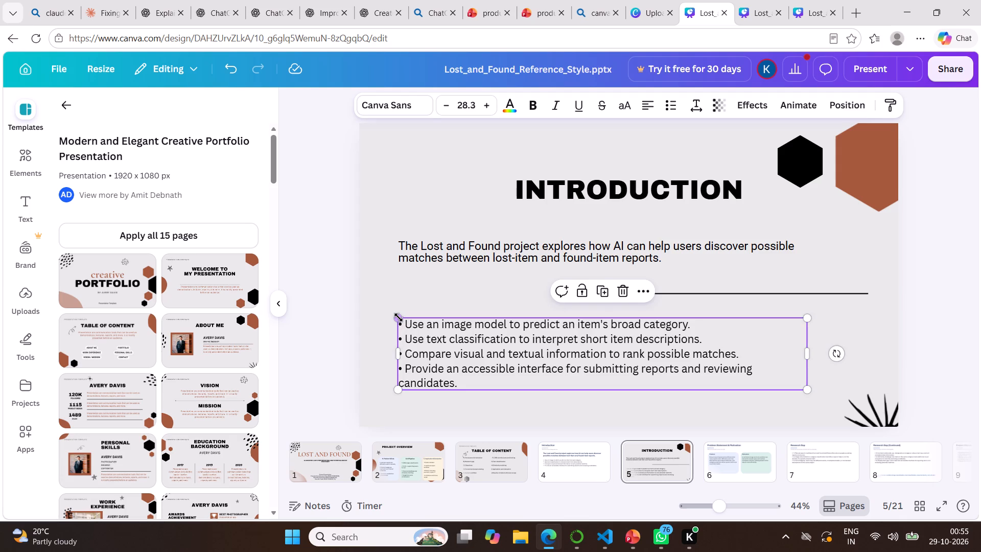
drag(398, 317, 383, 296)
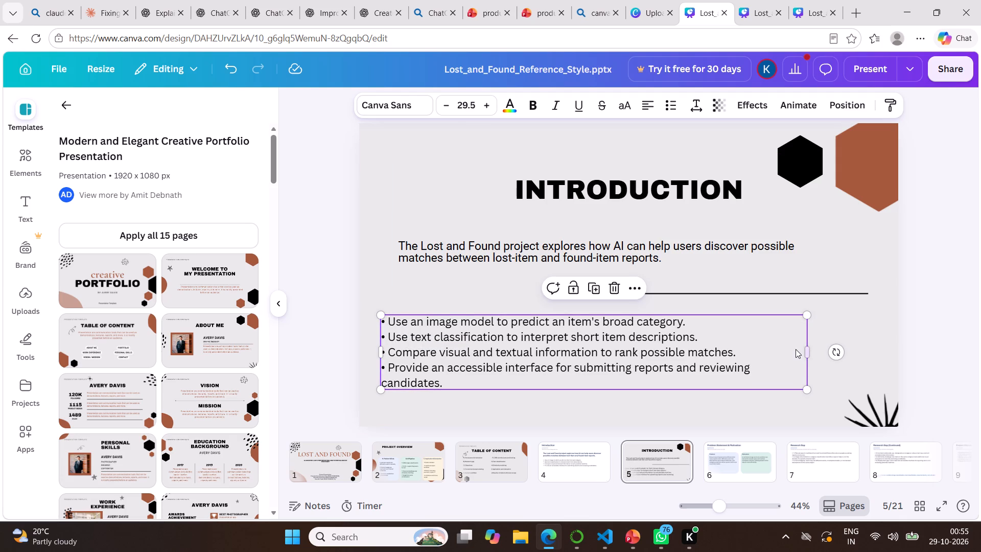
drag(808, 349, 750, 359)
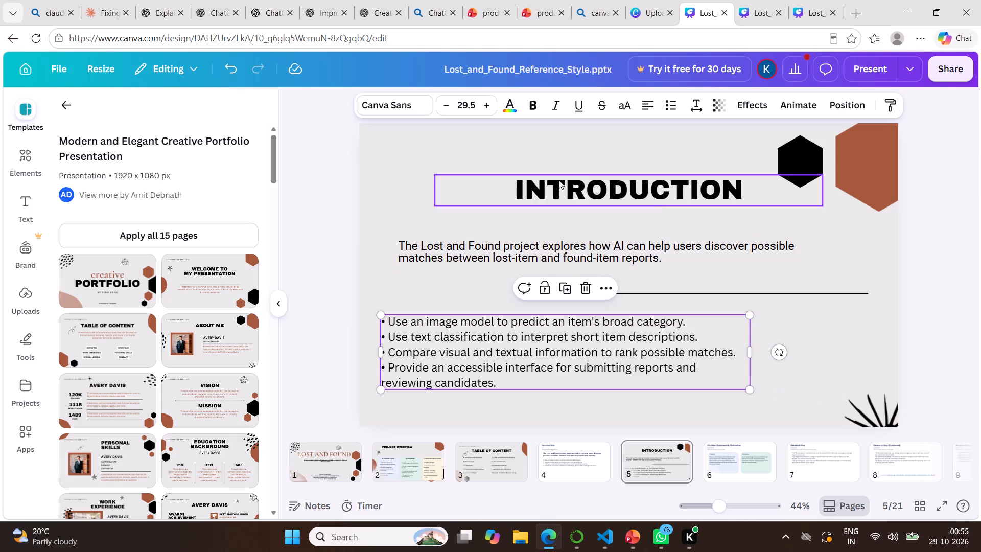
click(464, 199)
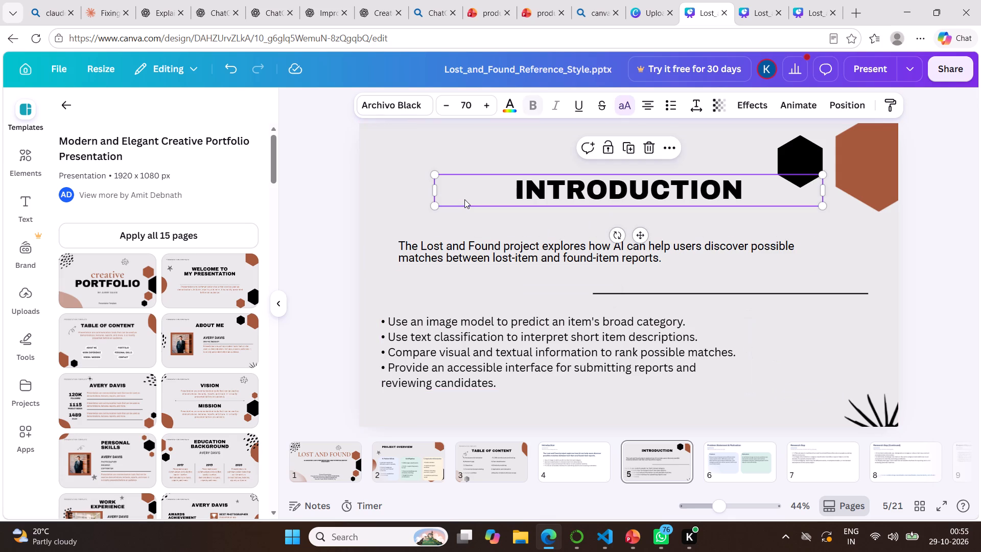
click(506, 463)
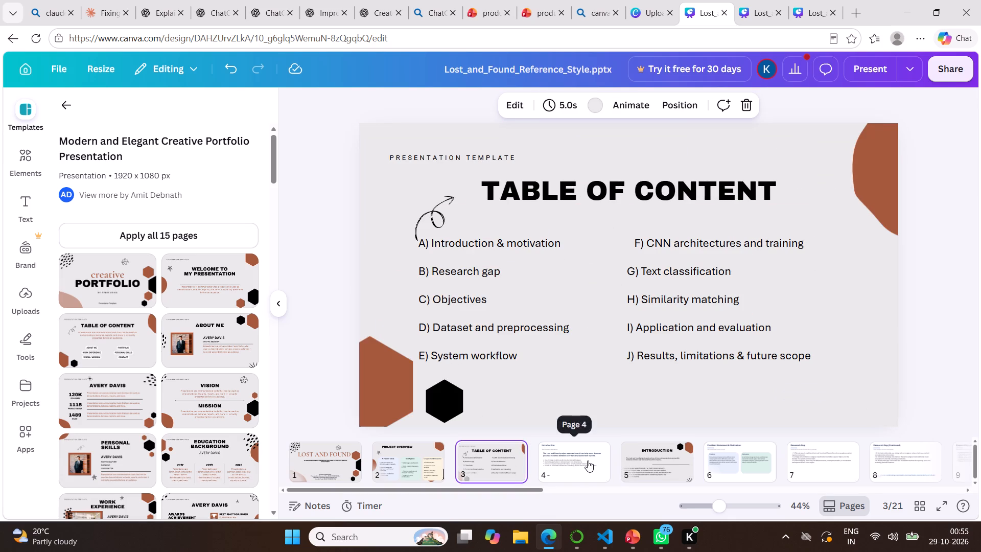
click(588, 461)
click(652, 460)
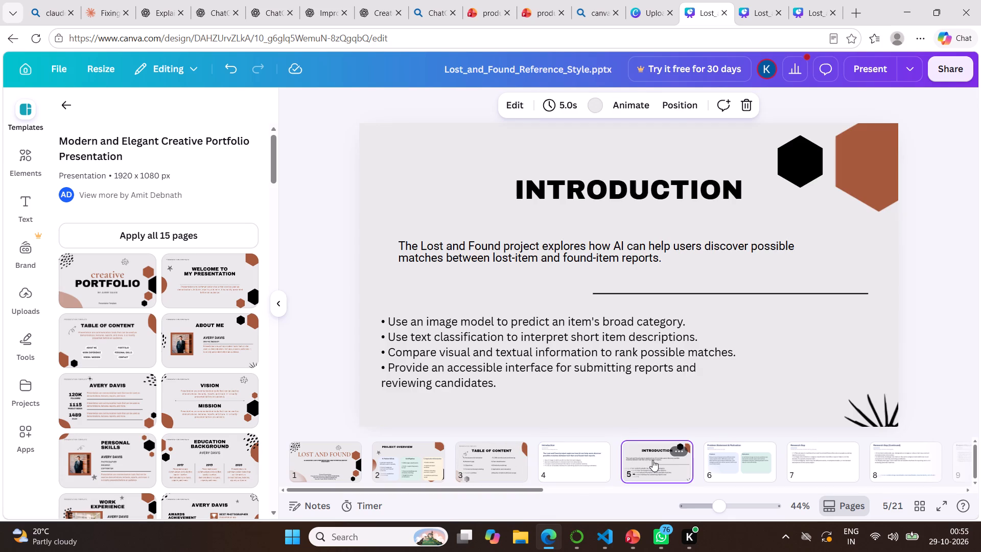
Make the Introduction slide's project statement bold and italic, and extend its text box toward the slide's left edge.
click(504, 252)
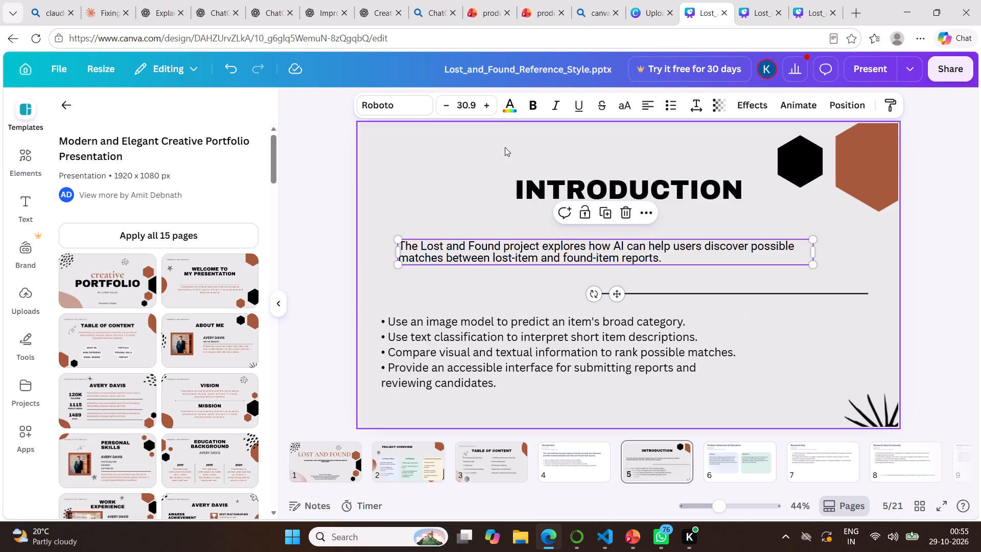
click(533, 103)
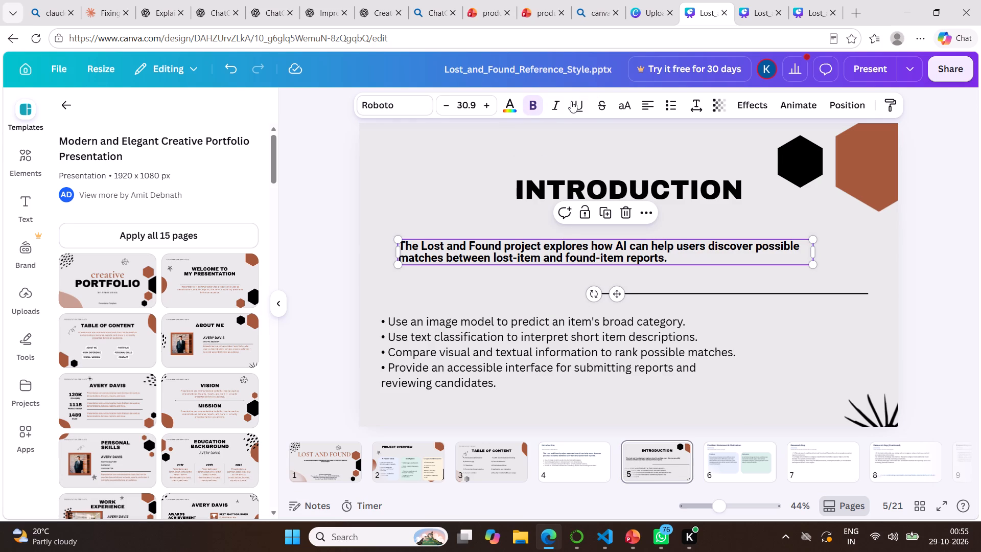
click(559, 101)
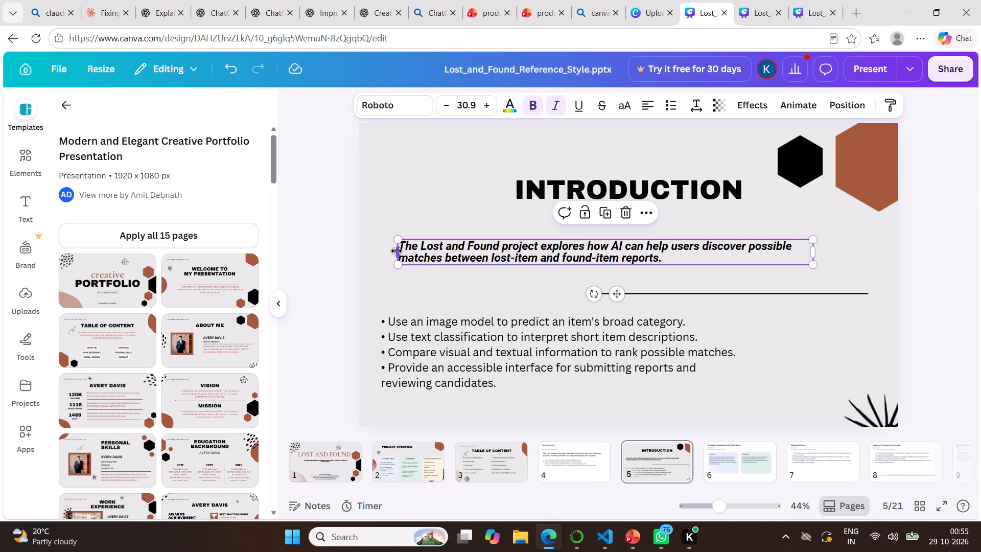
drag(396, 251, 373, 257)
click(410, 195)
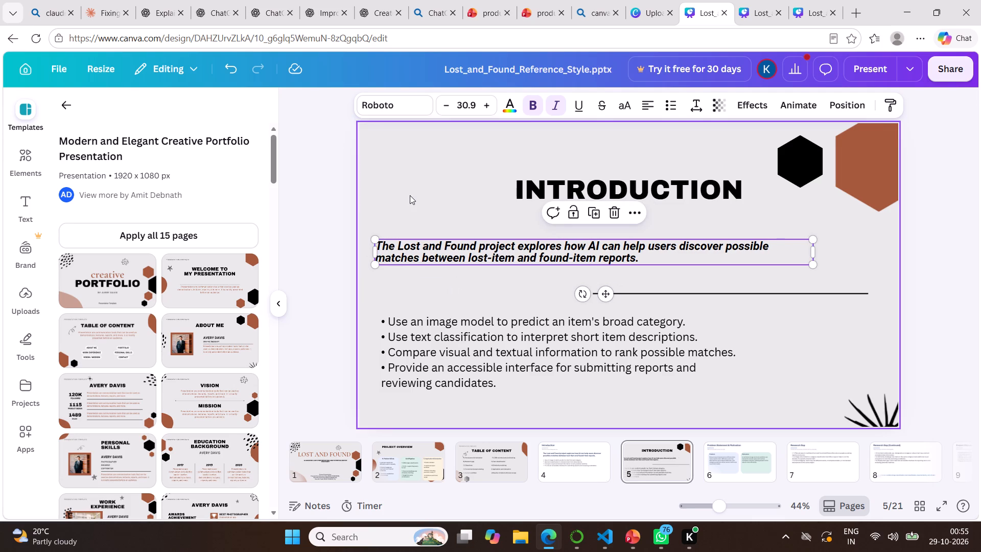
Italicize the bullet list, extend its text box toward the slide's left edge, and scale it up to font size 33.4.
click(470, 344)
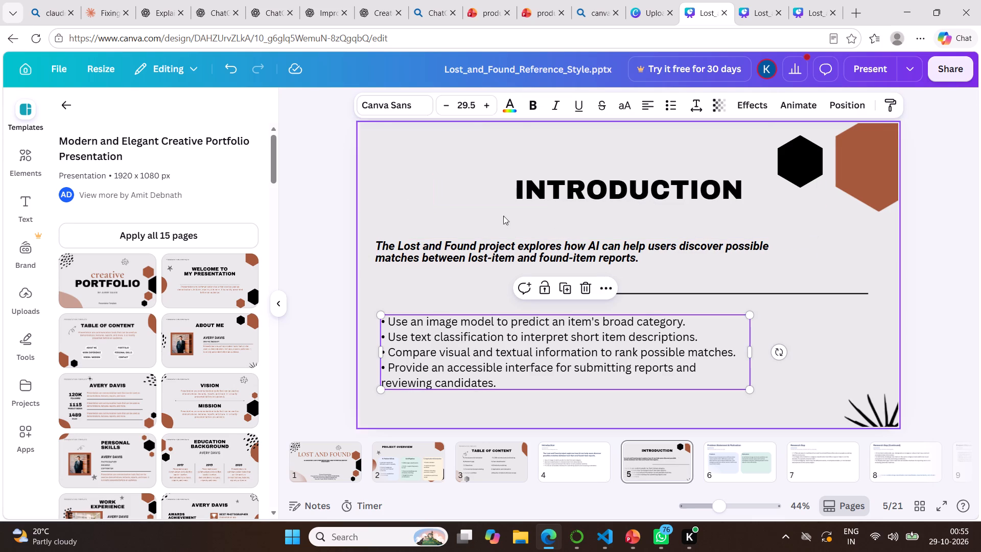
click(553, 99)
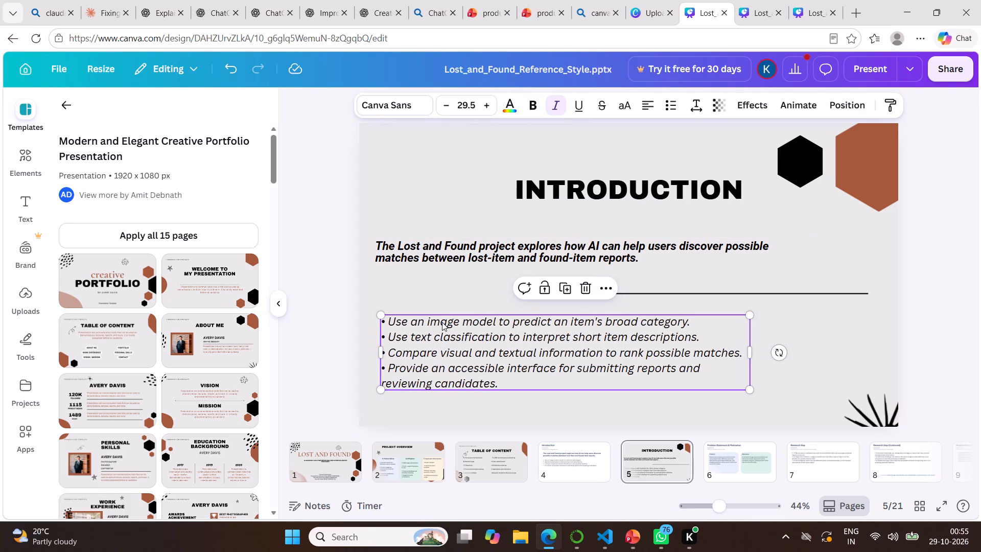
drag(379, 352, 369, 355)
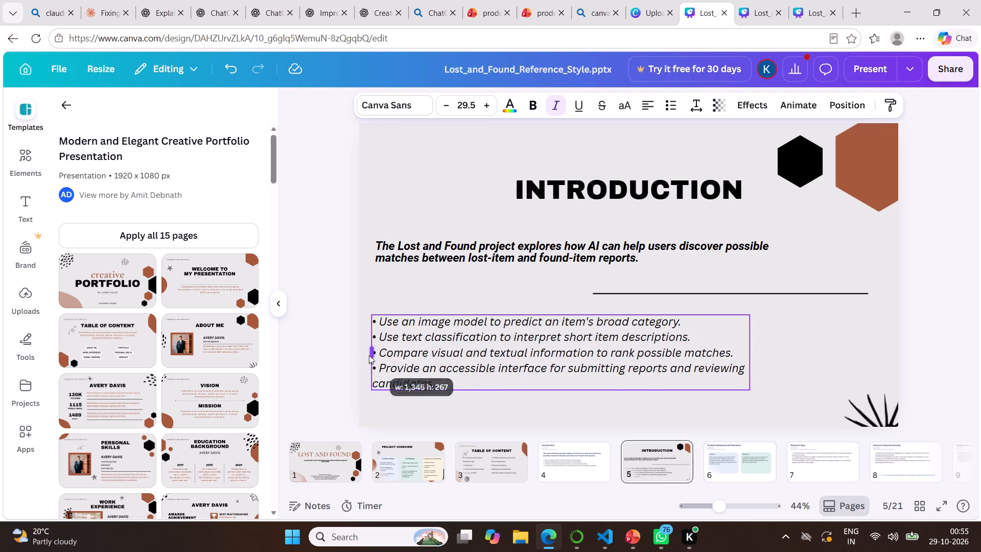
drag(369, 355, 366, 356)
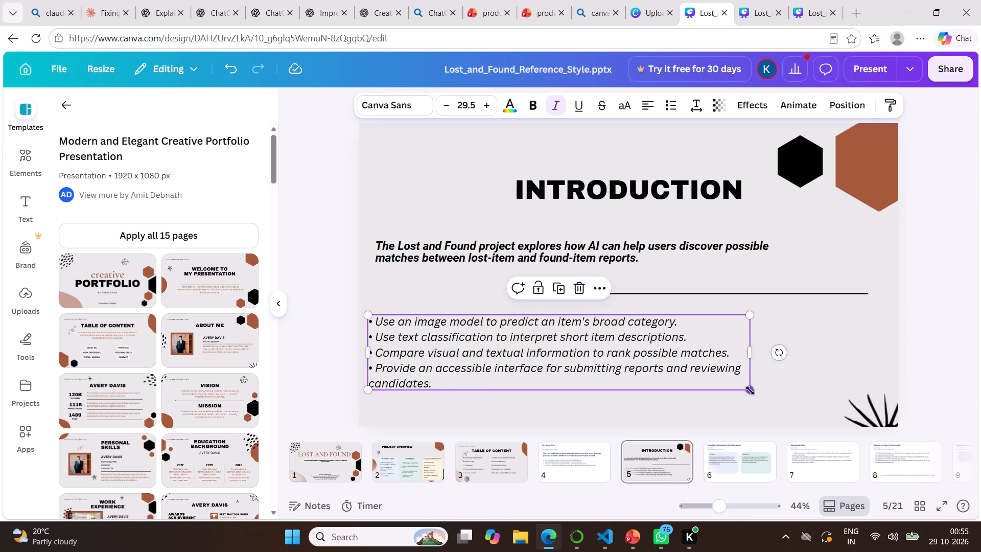
drag(750, 390, 798, 418)
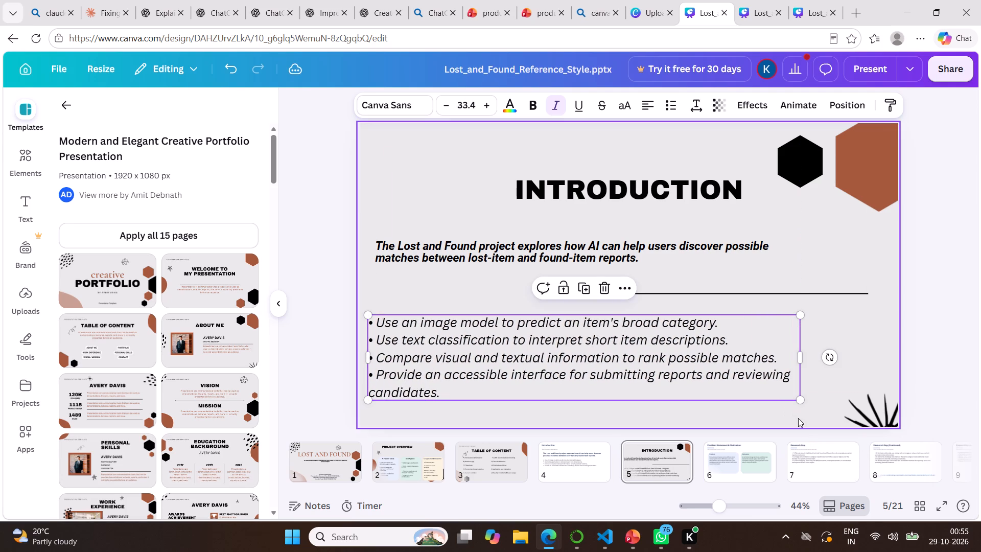
click(480, 290)
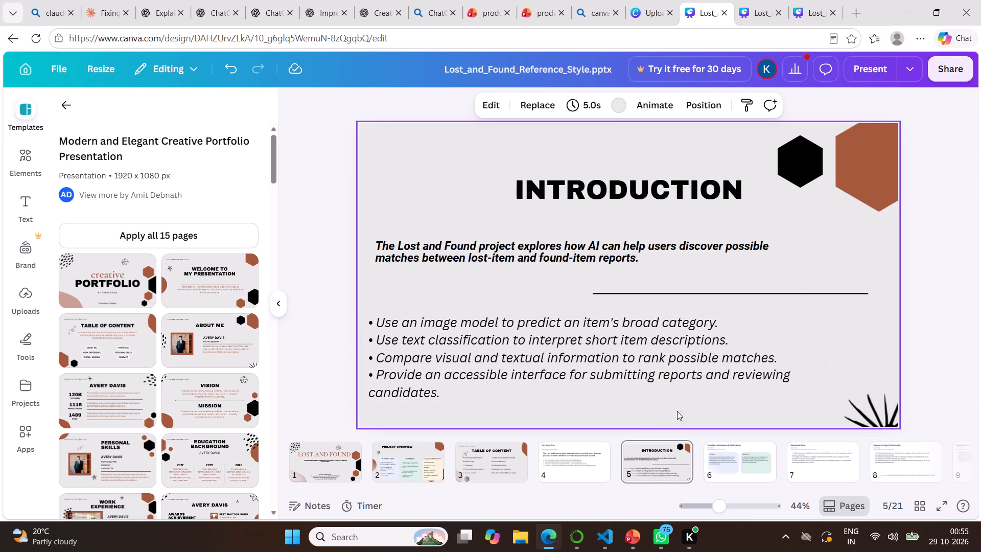
Delete the old white Introduction page, page 4, that precedes the restyled one.
click(577, 472)
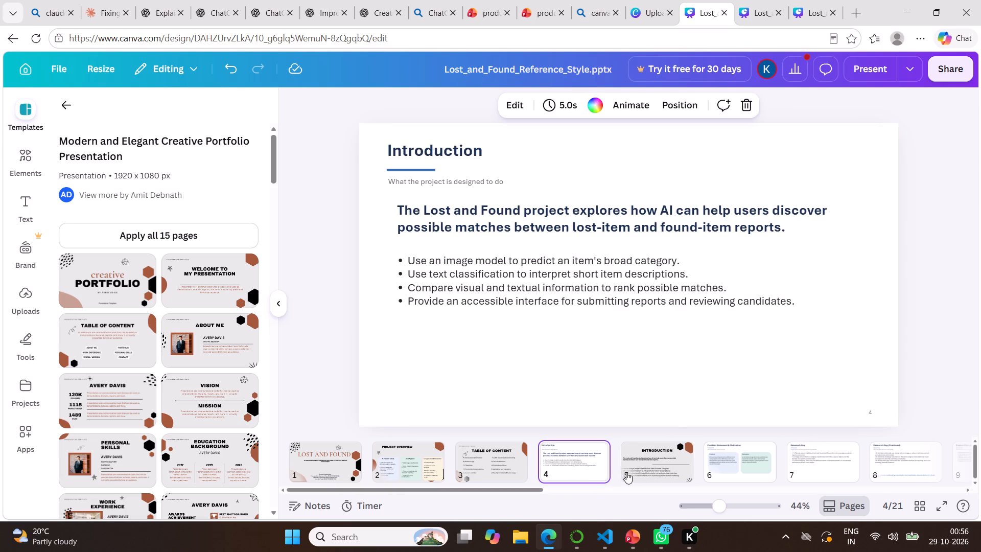
click(749, 107)
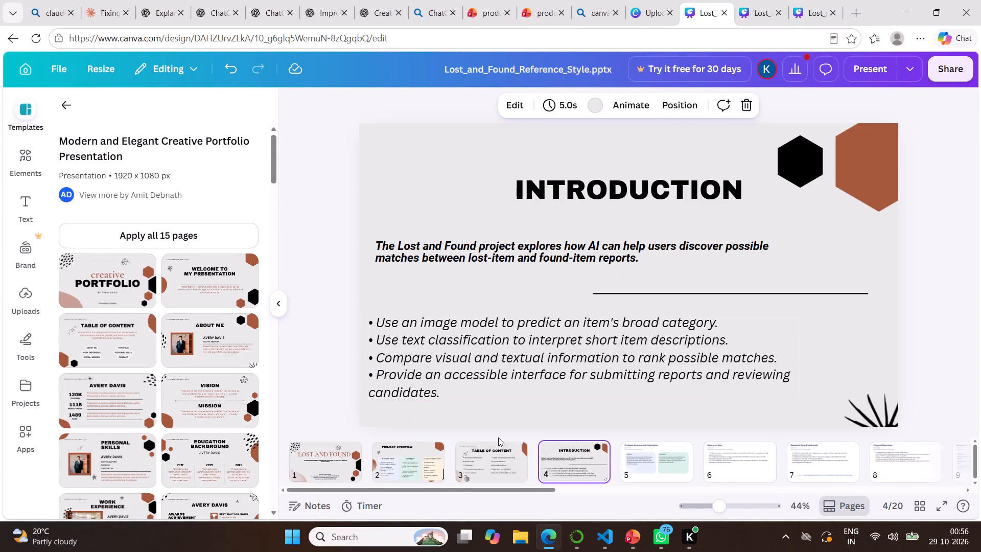
Review the restyled pages 2 to 4 and the unstyled Problem Statement & Motivation and Research Gap pages.
click(498, 438)
click(502, 468)
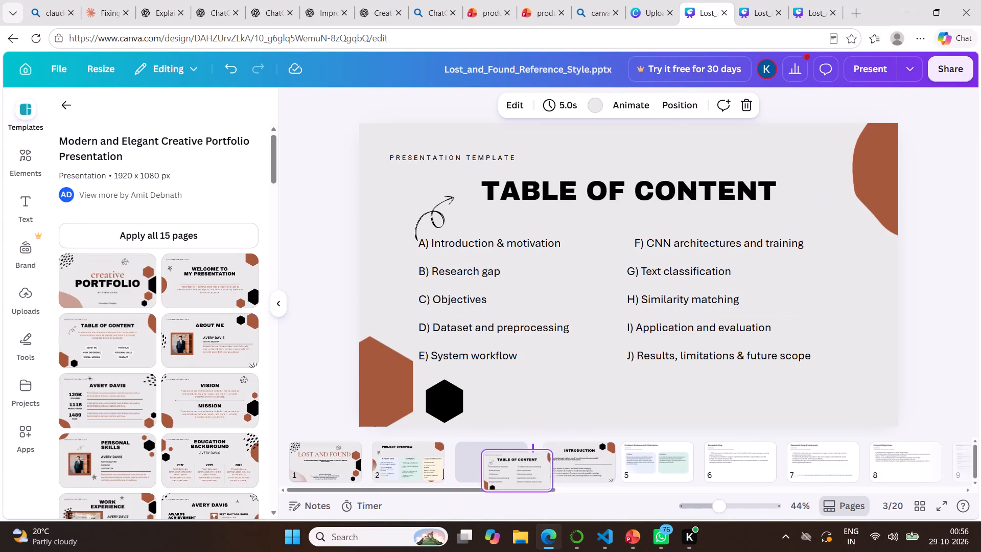
click(556, 456)
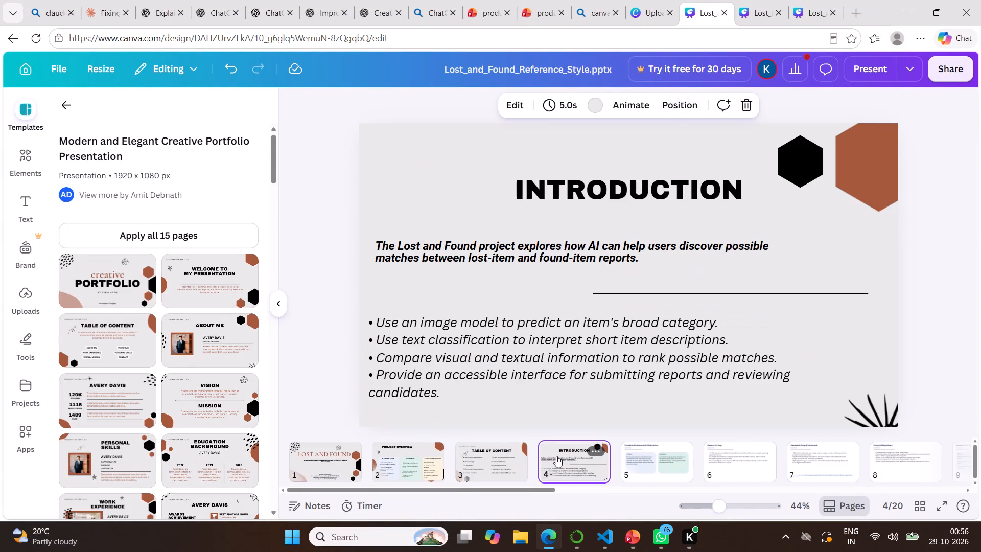
click(658, 456)
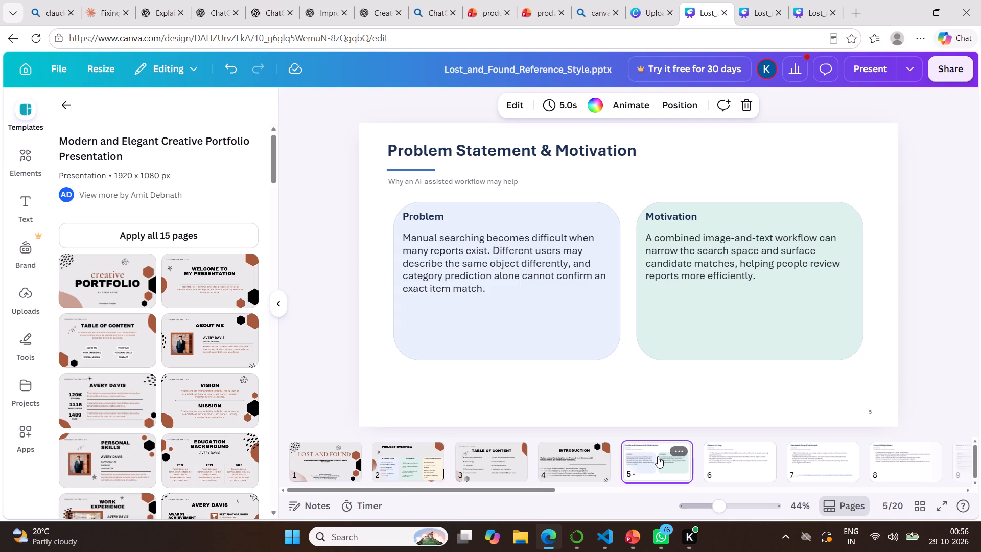
click(726, 453)
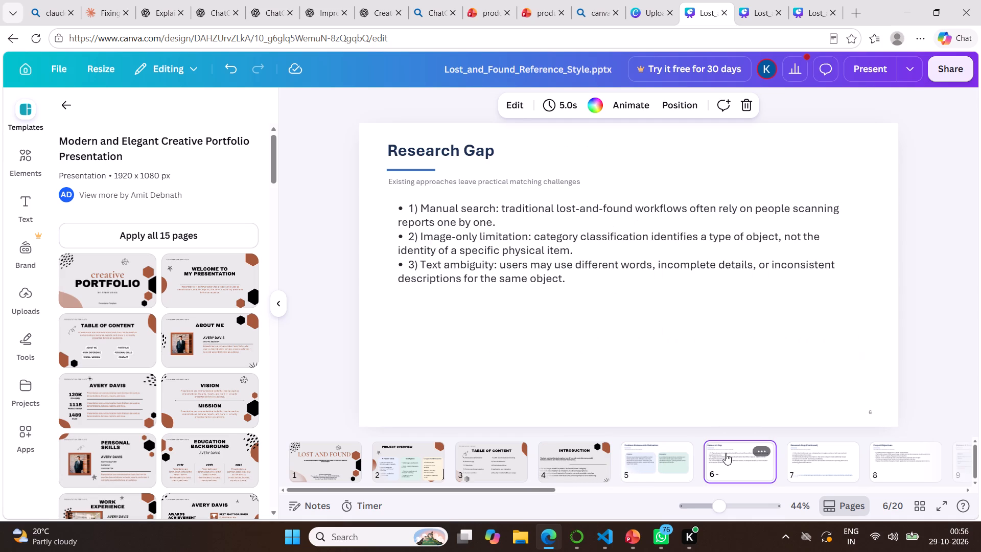
click(804, 457)
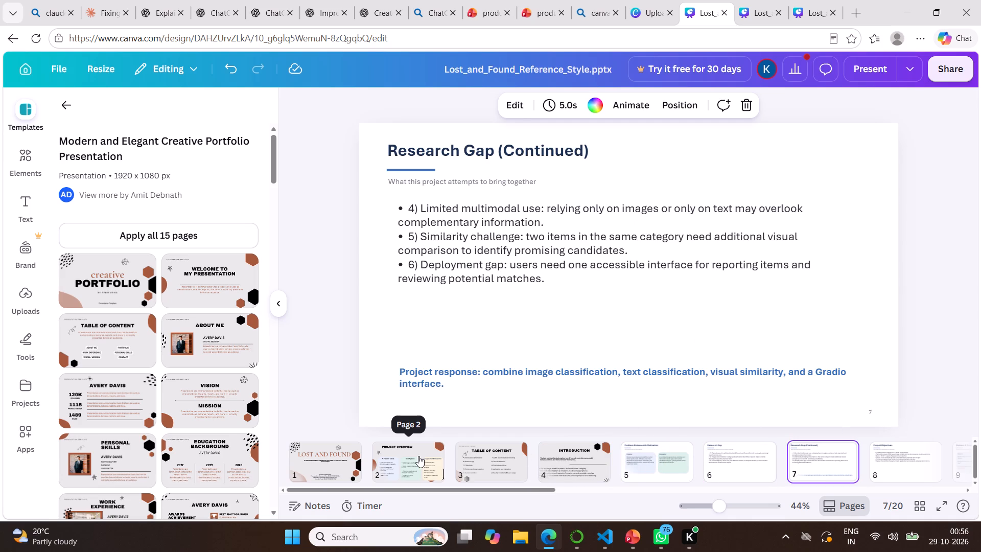
scroll(418, 456, right, 3)
drag(392, 456, 518, 468)
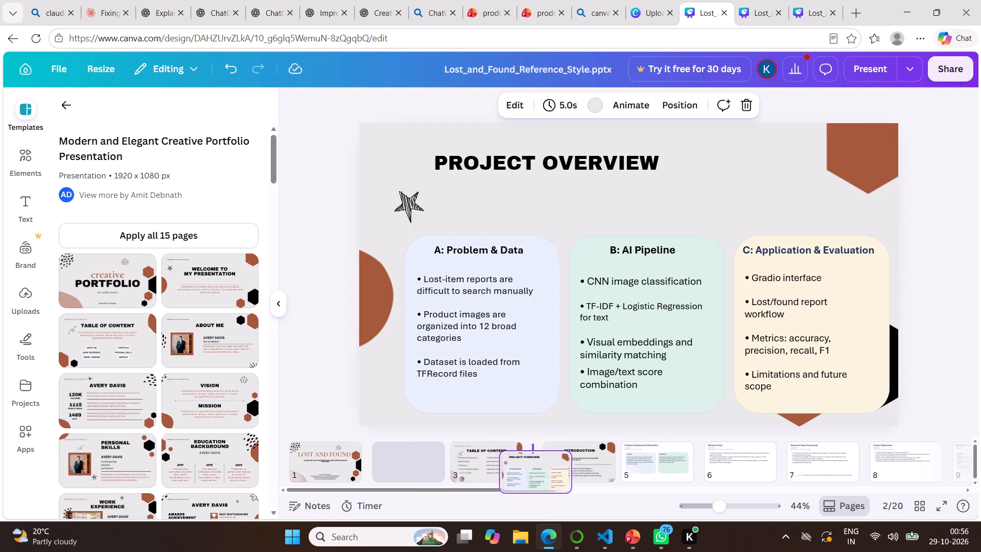
drag(518, 468, 406, 459)
click(497, 464)
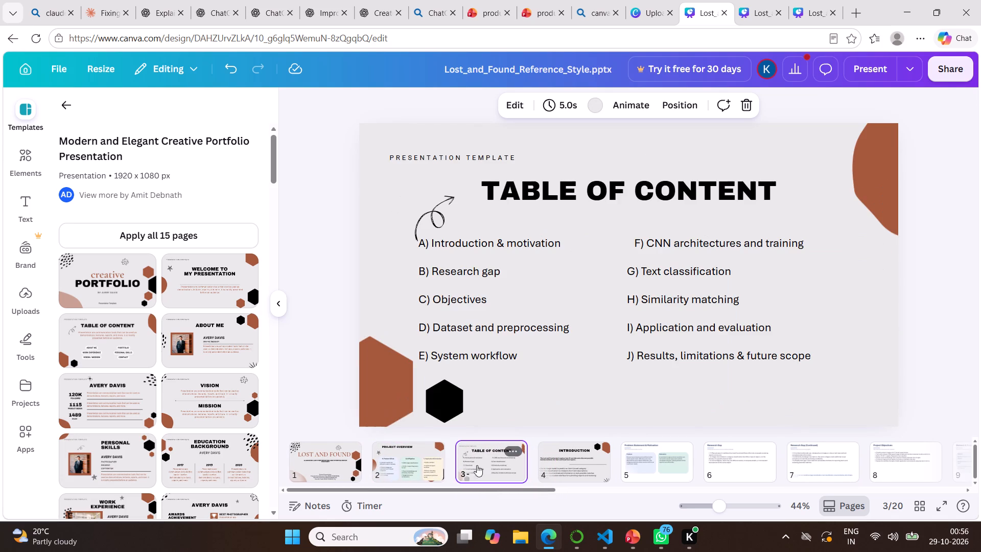
click(421, 463)
click(495, 464)
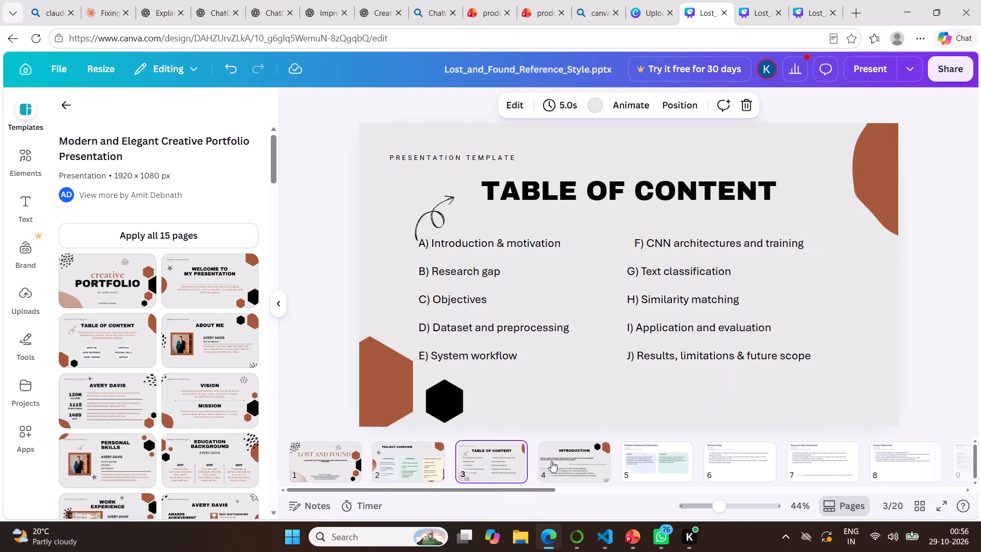
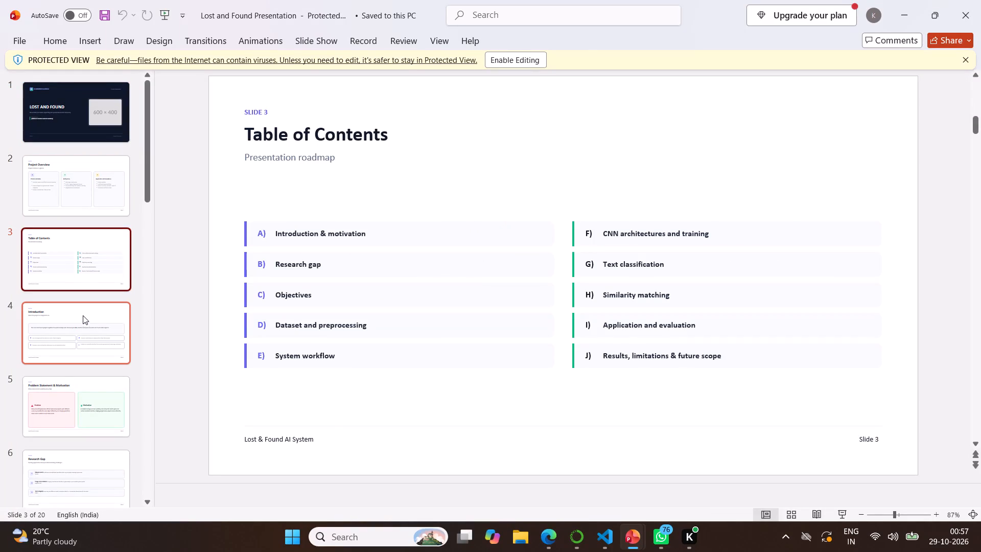
click(83, 317)
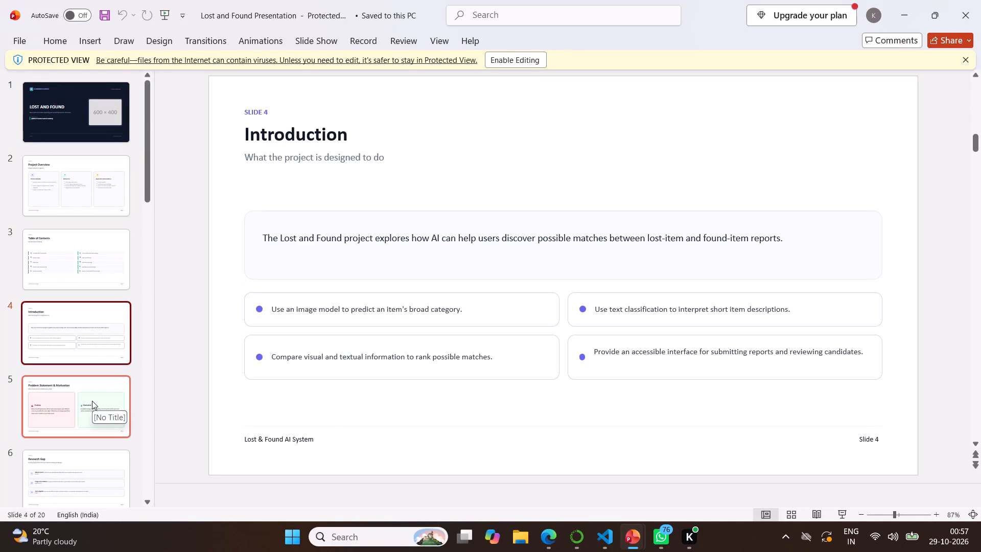
click(92, 425)
scroll(92, 425, down, 1)
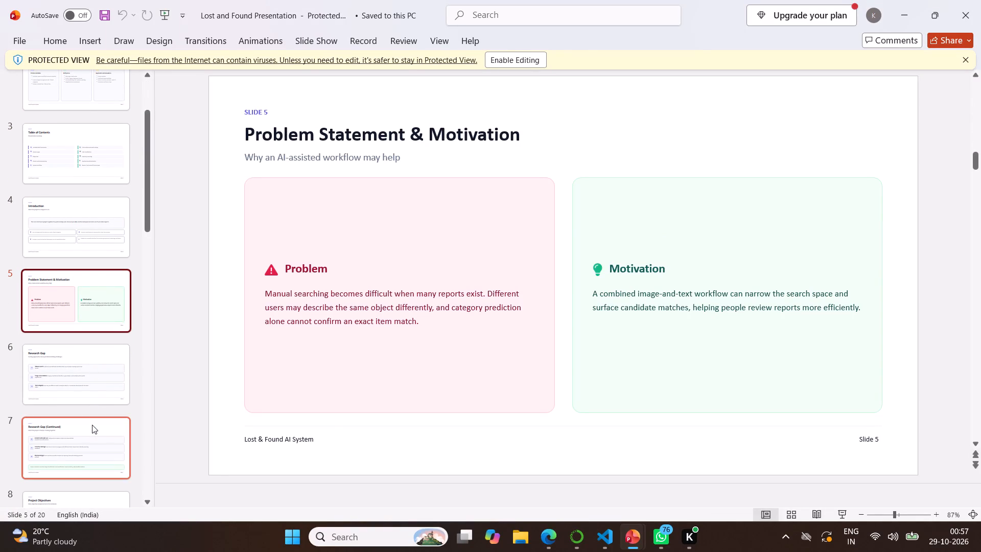
click(91, 374)
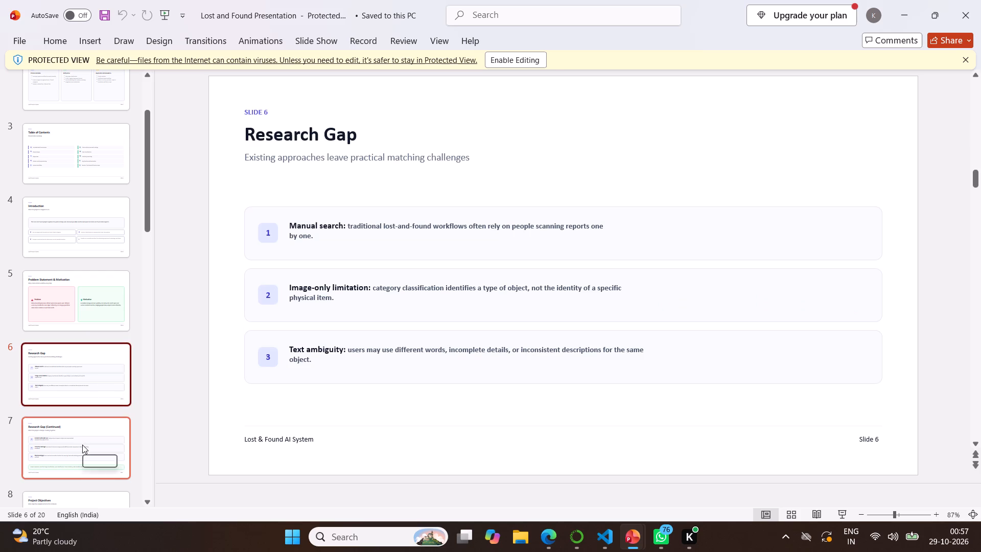
click(82, 445)
scroll(82, 445, down, 1)
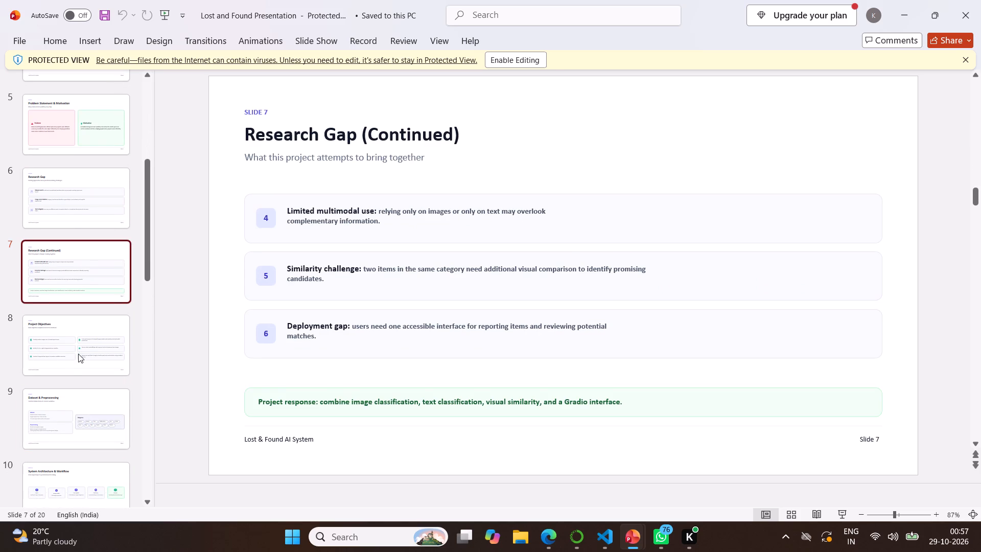
click(78, 354)
click(73, 413)
scroll(73, 413, down, 3)
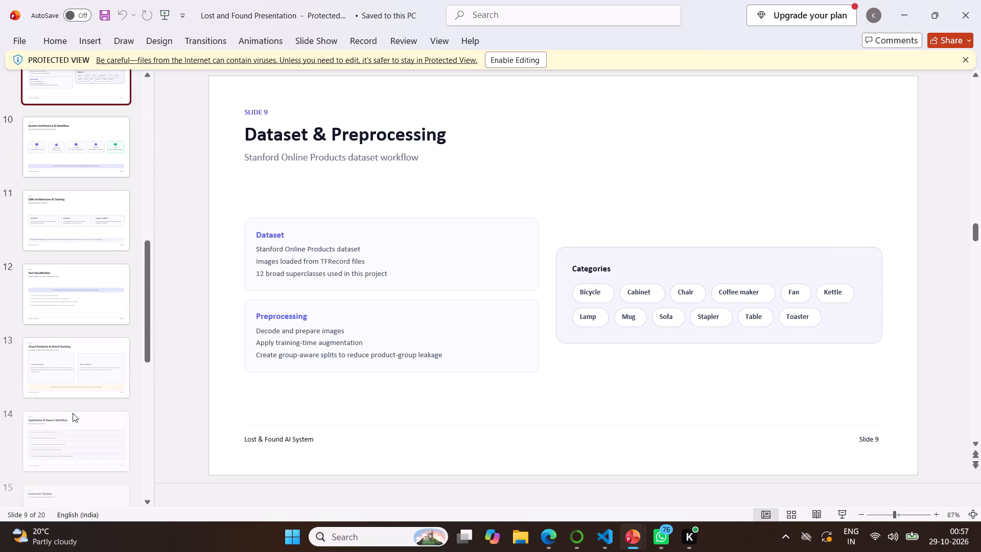
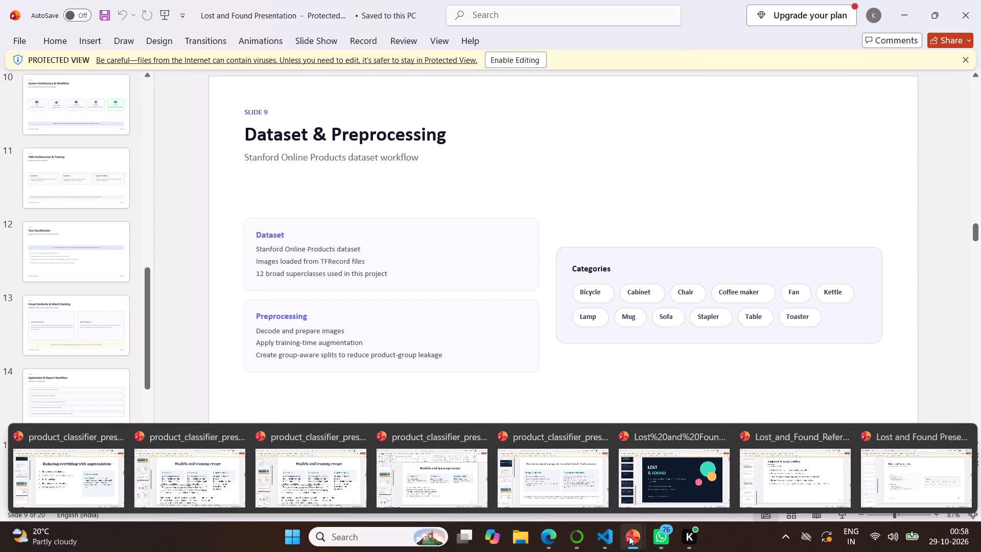
click(770, 473)
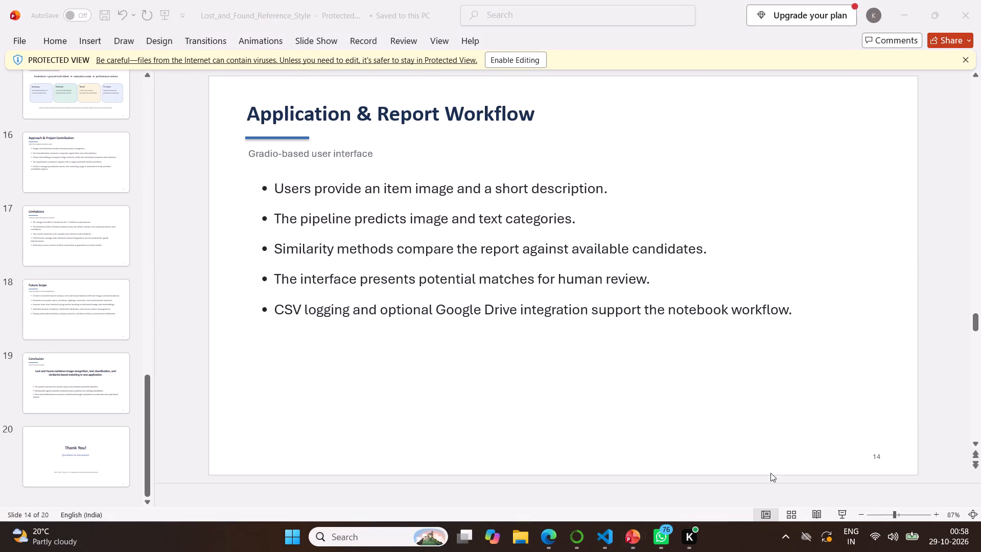
scroll(55, 194, up, 11)
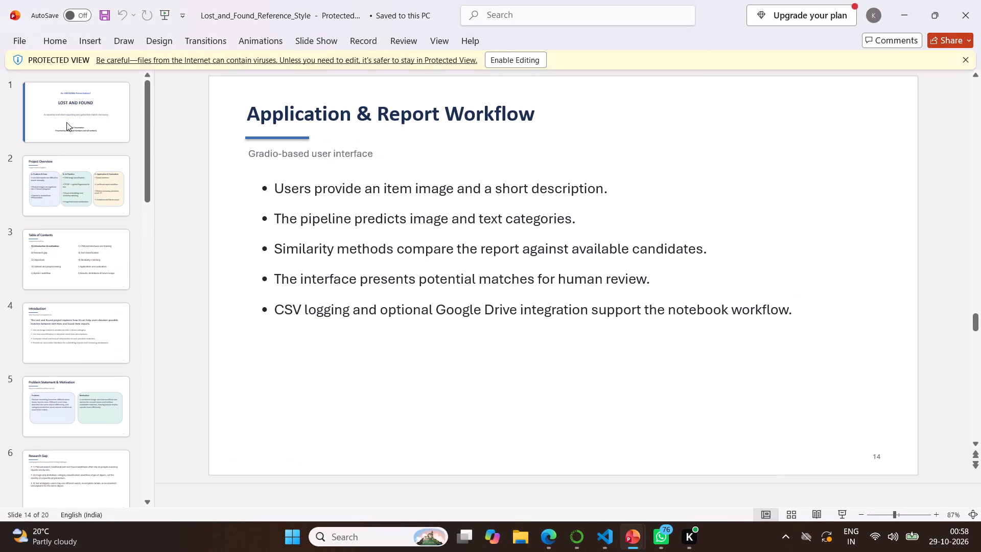
click(66, 122)
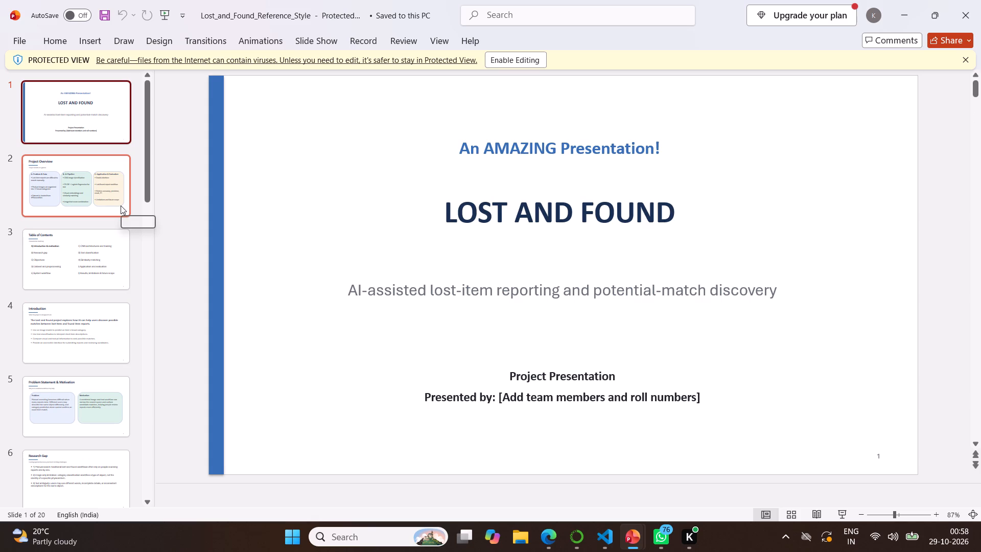
click(56, 171)
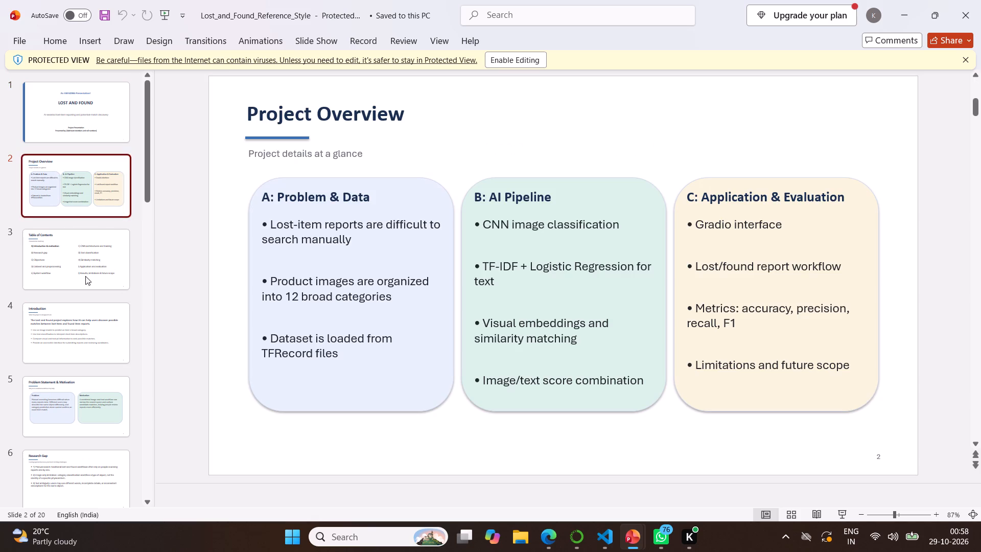
scroll(68, 217, down, 1)
scroll(68, 217, up, 1)
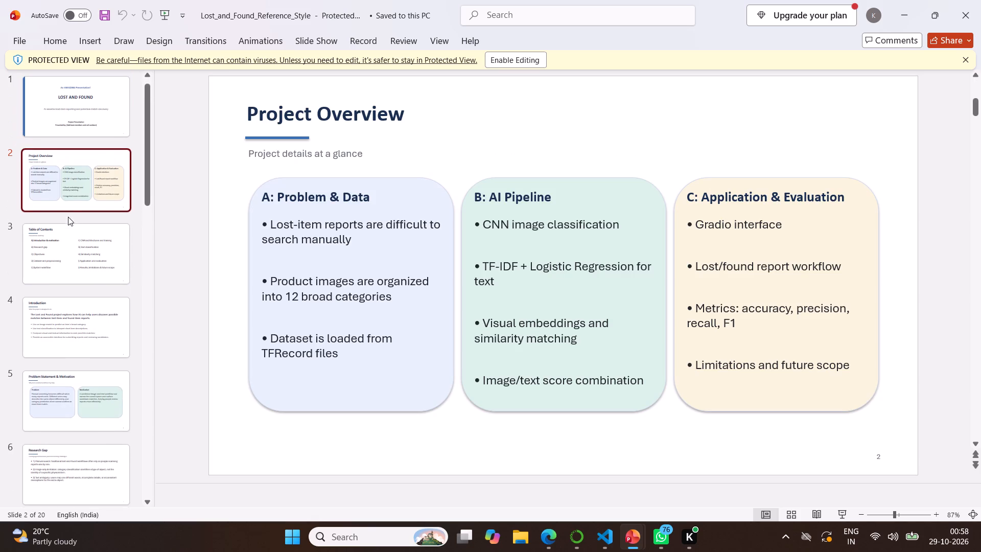
scroll(68, 217, up, 1)
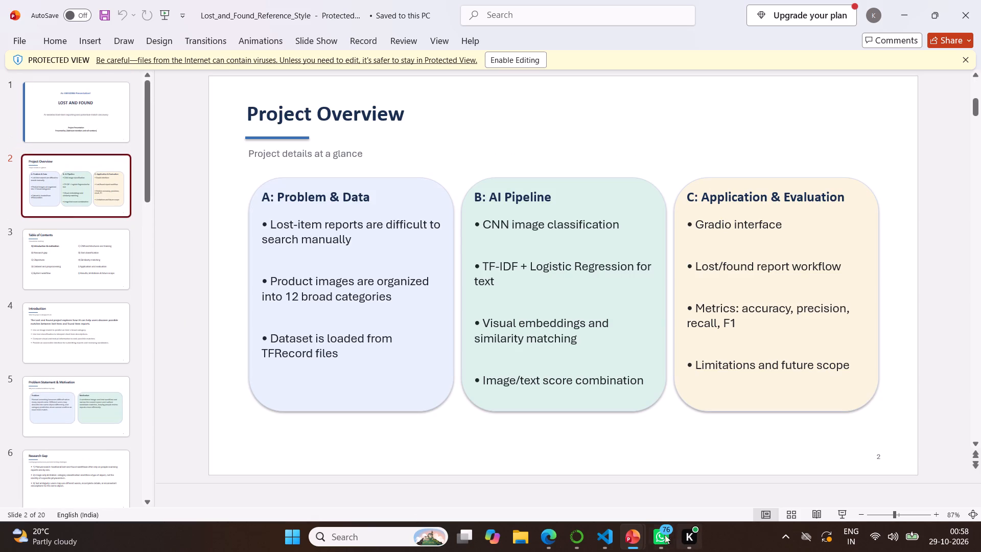
click(898, 453)
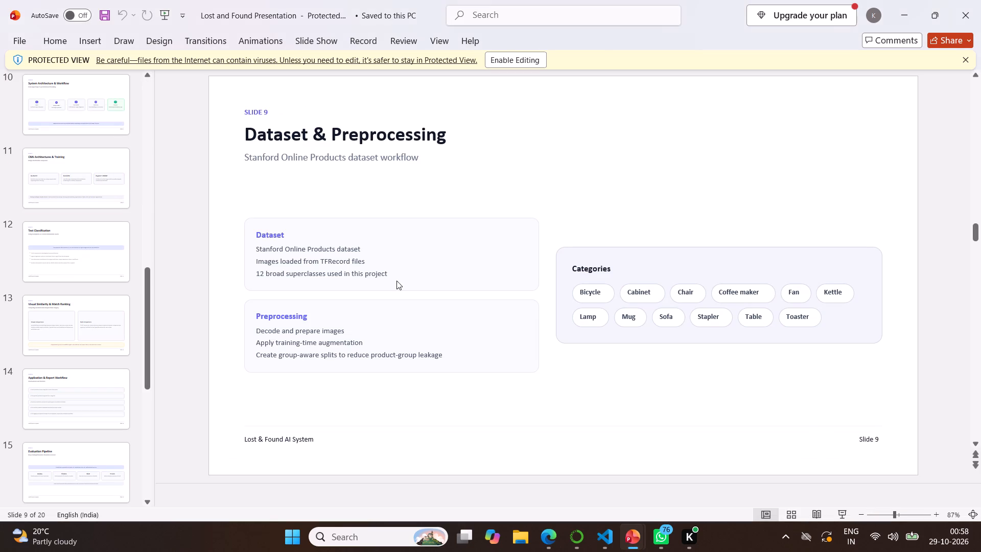
click(110, 191)
scroll(110, 191, up, 6)
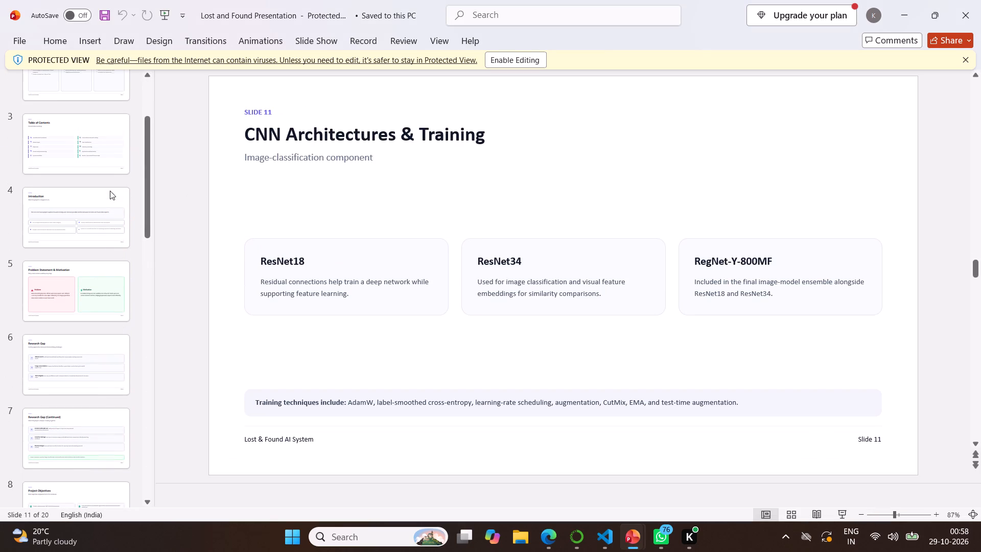
scroll(91, 107, up, 9)
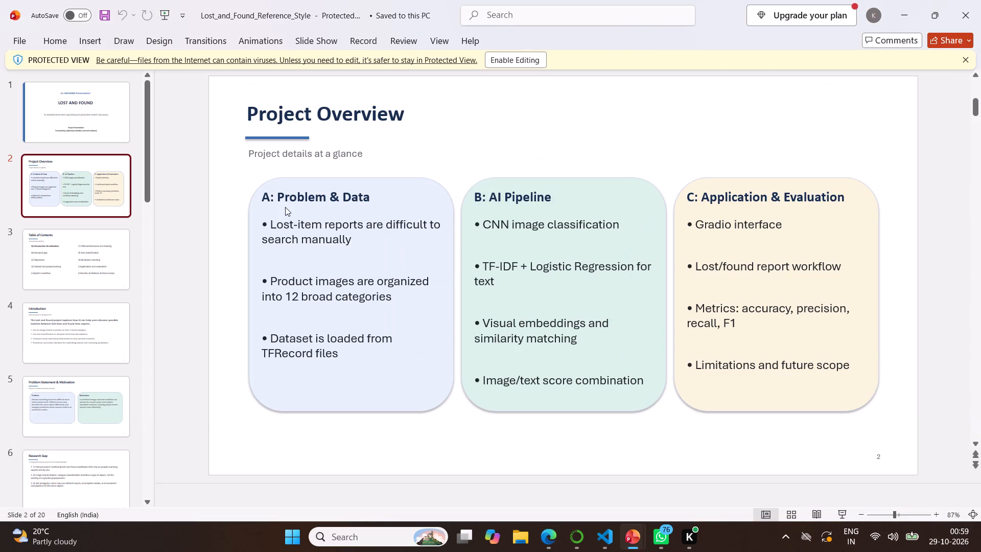
key(Print)
click(223, 74)
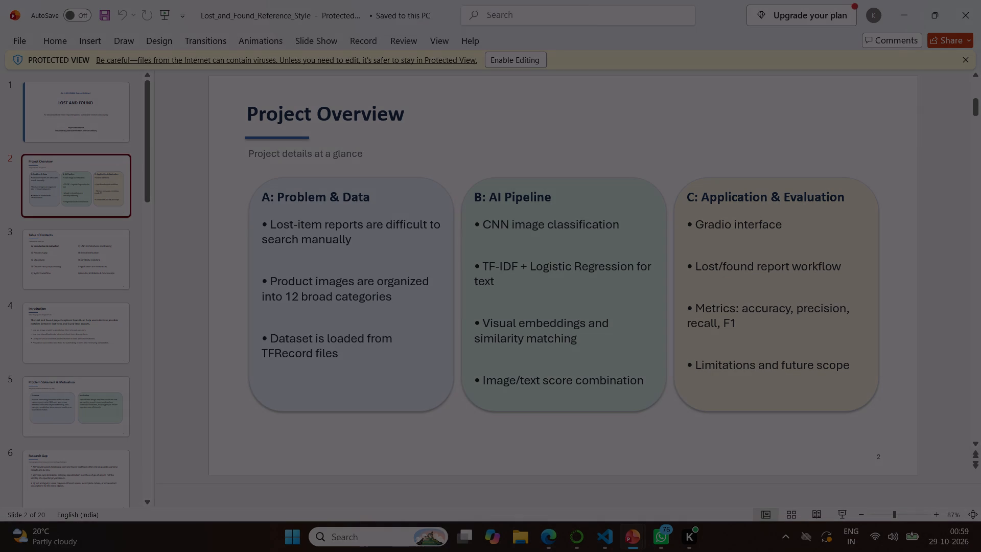